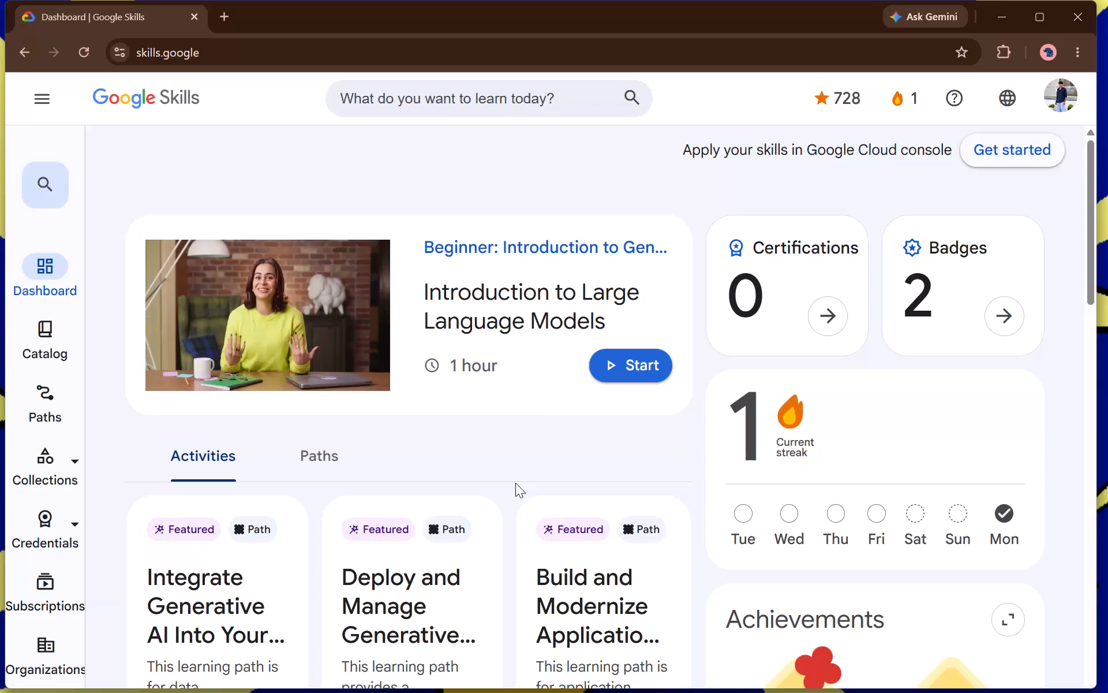
Open a new browser tab and maximize the browser window.
{"action": "left_click", "coordinate": [221, 20]}
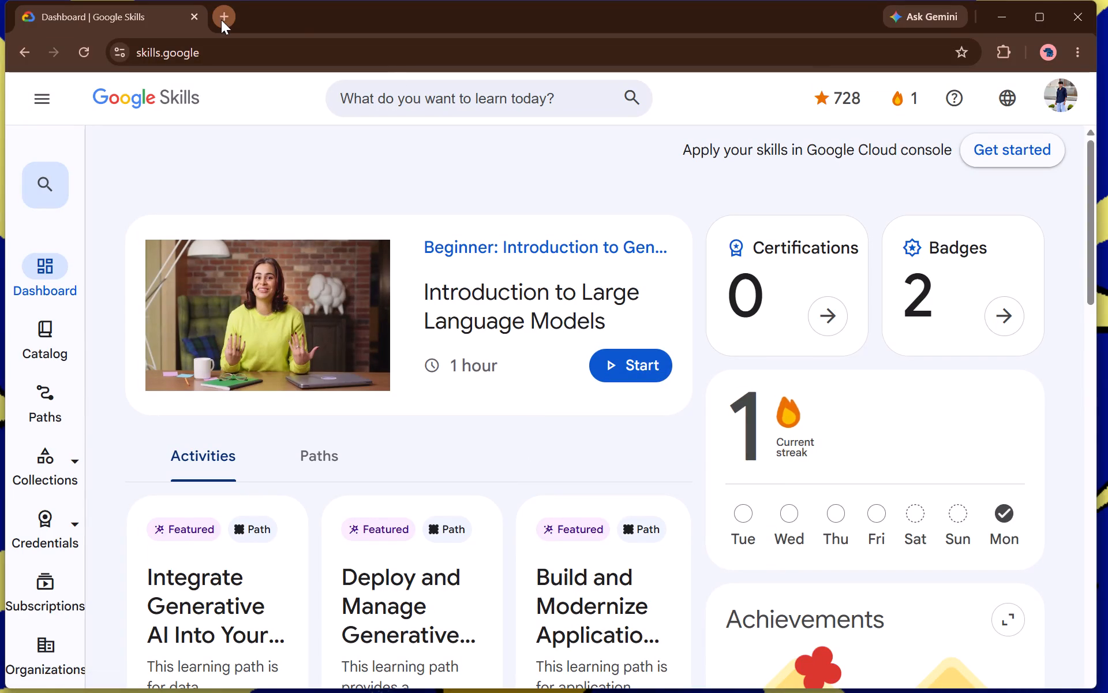
{"action": "left_click", "coordinate": [1036, 10]}
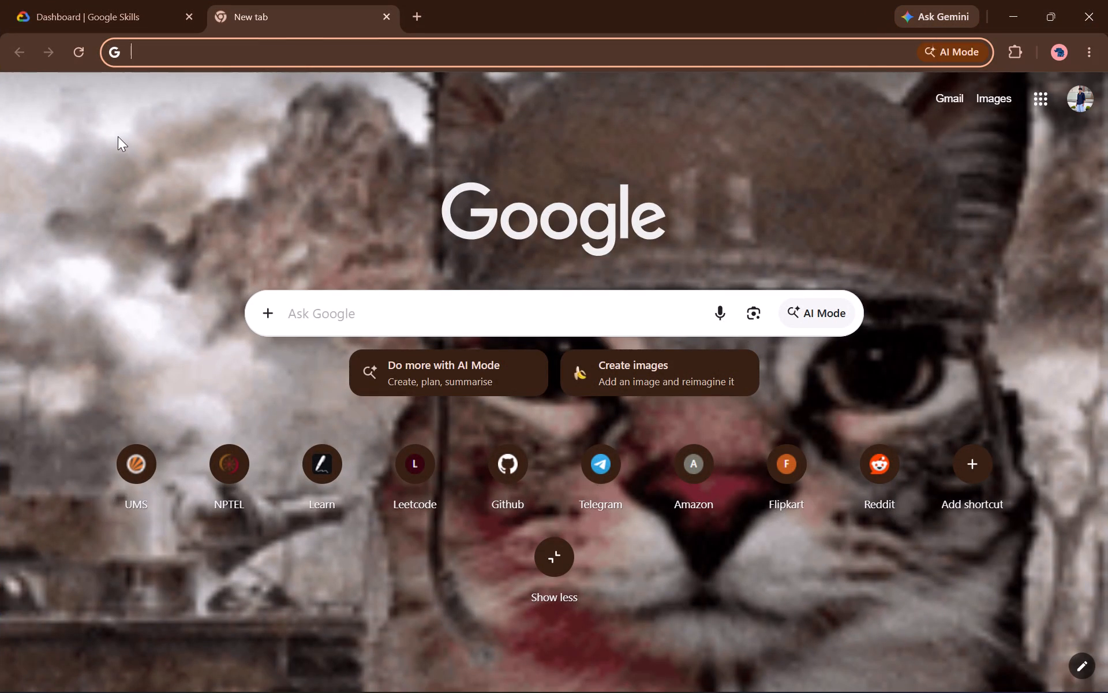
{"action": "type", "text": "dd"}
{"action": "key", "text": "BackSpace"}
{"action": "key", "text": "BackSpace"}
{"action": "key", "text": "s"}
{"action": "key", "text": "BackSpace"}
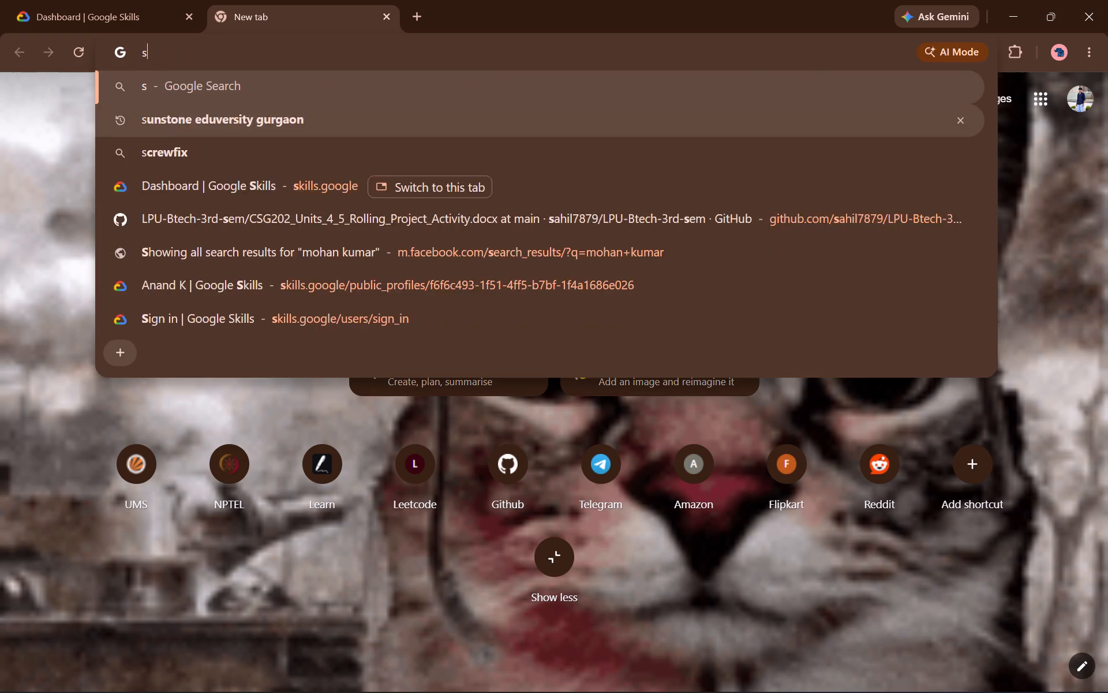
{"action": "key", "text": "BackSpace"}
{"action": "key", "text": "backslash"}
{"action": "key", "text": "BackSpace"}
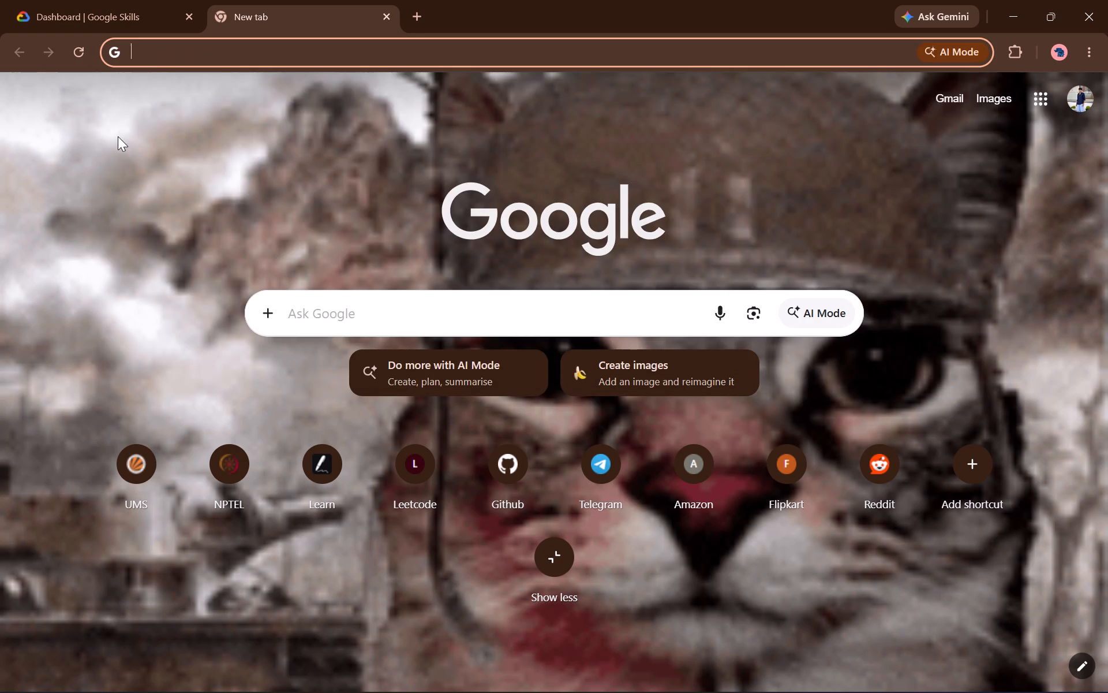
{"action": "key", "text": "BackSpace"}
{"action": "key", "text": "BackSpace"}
Open the LPU-Btech-3rd-sem repository on GitHub in the new tab, using the address suggestion for "gi".
{"action": "type", "text": "gi"}
{"action": "key", "text": "Up"}
{"action": "key", "text": "Down"}
{"action": "key", "text": "Down"}
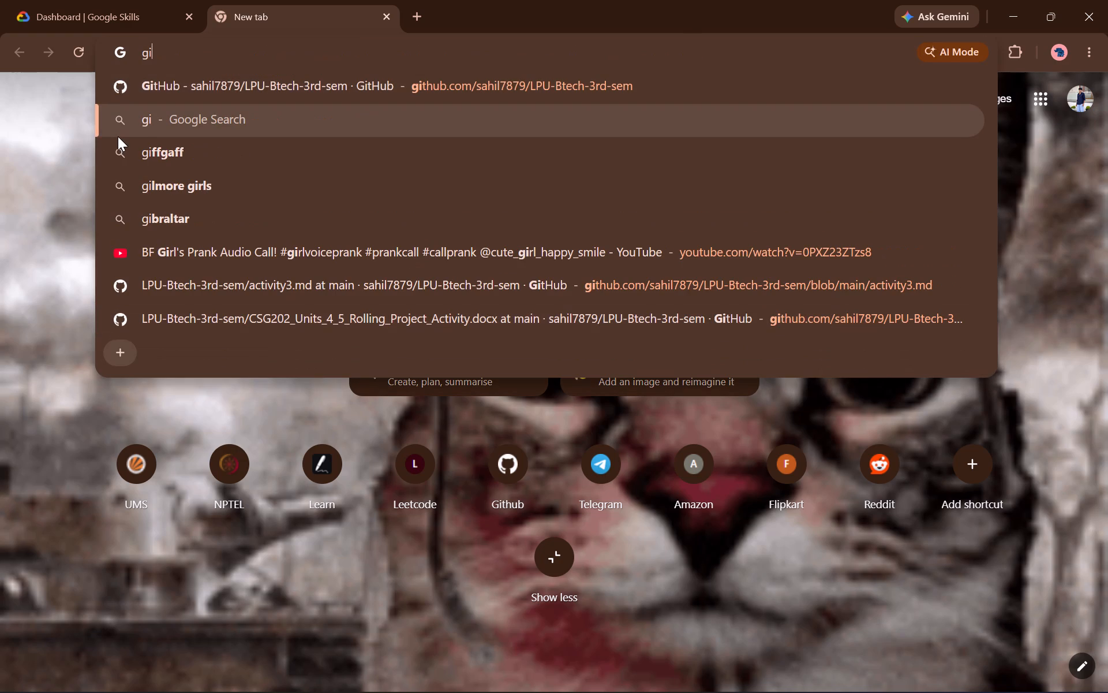
{"action": "key", "text": "Down"}
{"action": "key", "text": "Up"}
{"action": "key", "text": "Up"}
{"action": "key", "text": "Return"}
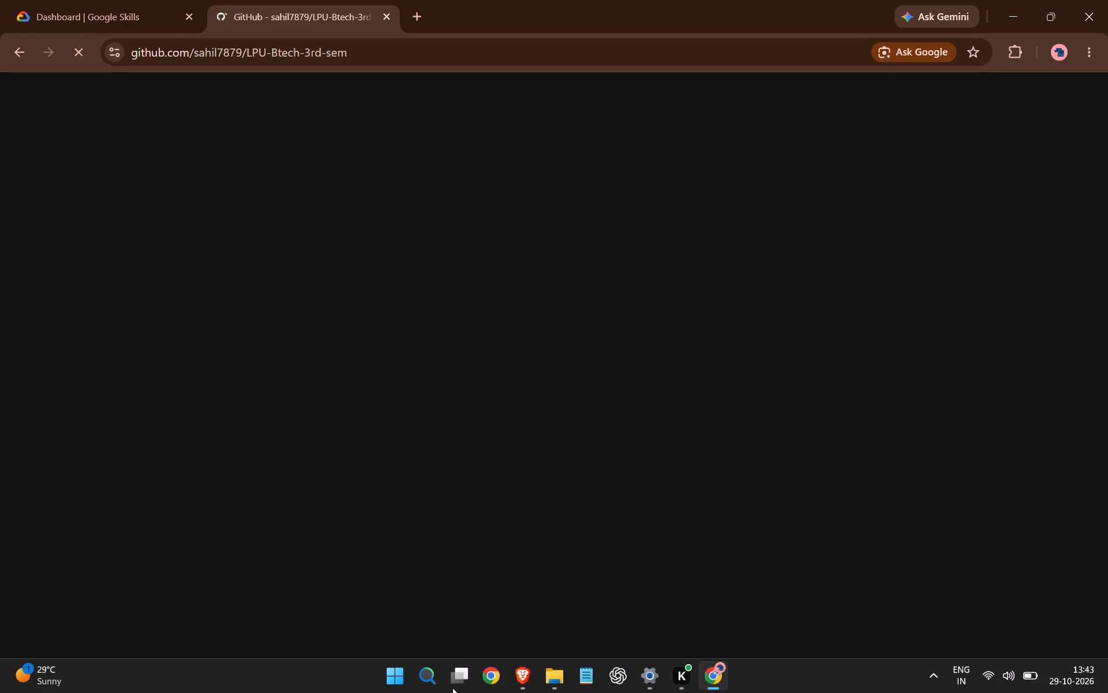
Switch to Paint by launching it with a blank canvas, and maximize its window.
{"action": "left_click", "coordinate": [396, 677]}
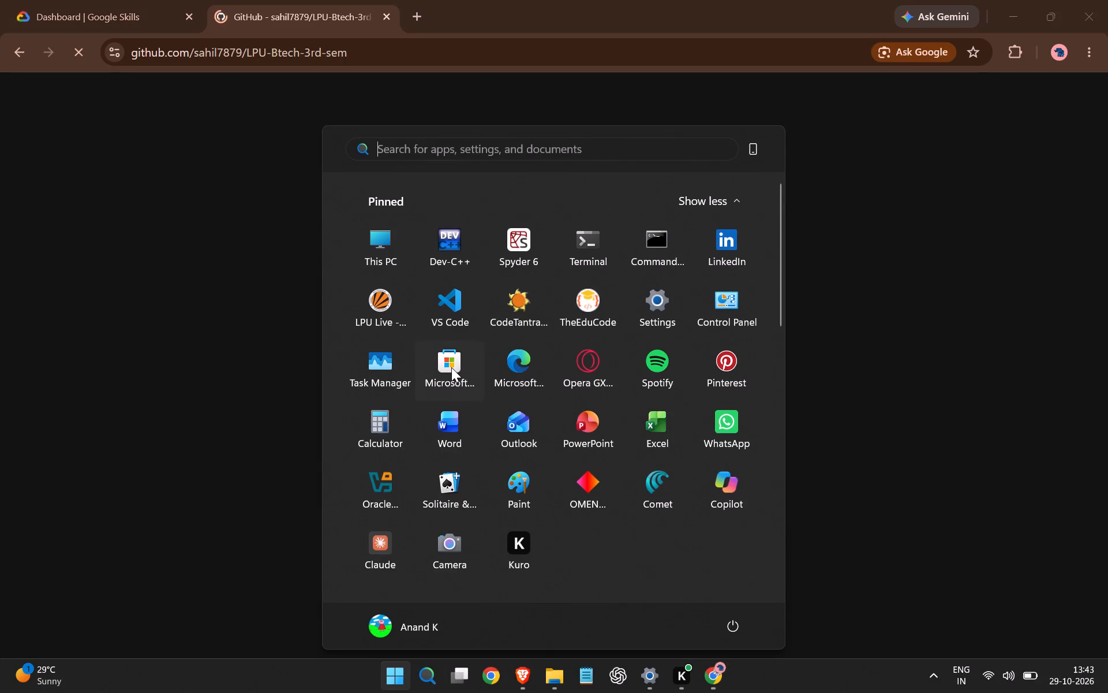
{"action": "left_click", "coordinate": [516, 500]}
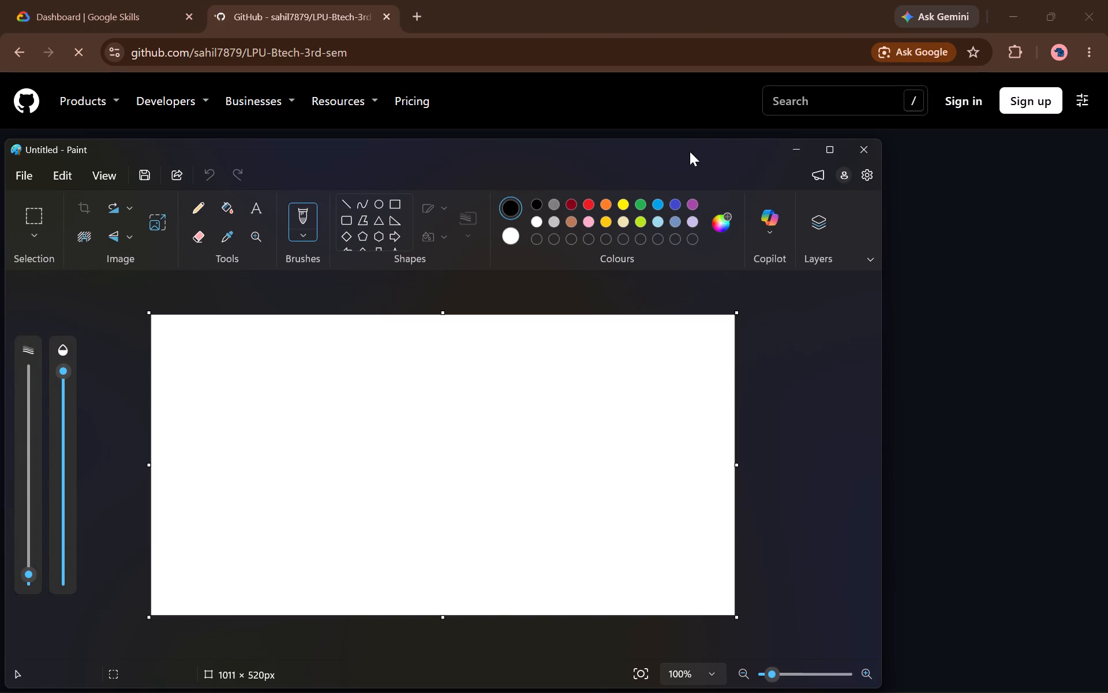
{"action": "left_click_drag", "start_coordinate": [690, 150], "coordinate": [787, 99]}
{"action": "left_click", "coordinate": [919, 92]}
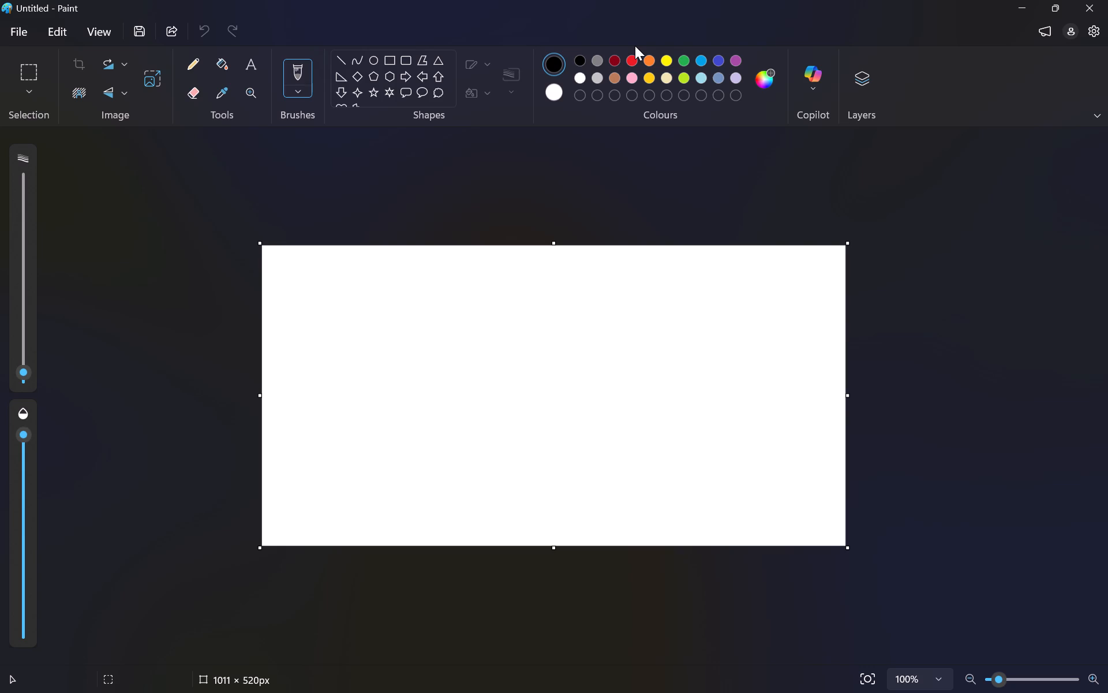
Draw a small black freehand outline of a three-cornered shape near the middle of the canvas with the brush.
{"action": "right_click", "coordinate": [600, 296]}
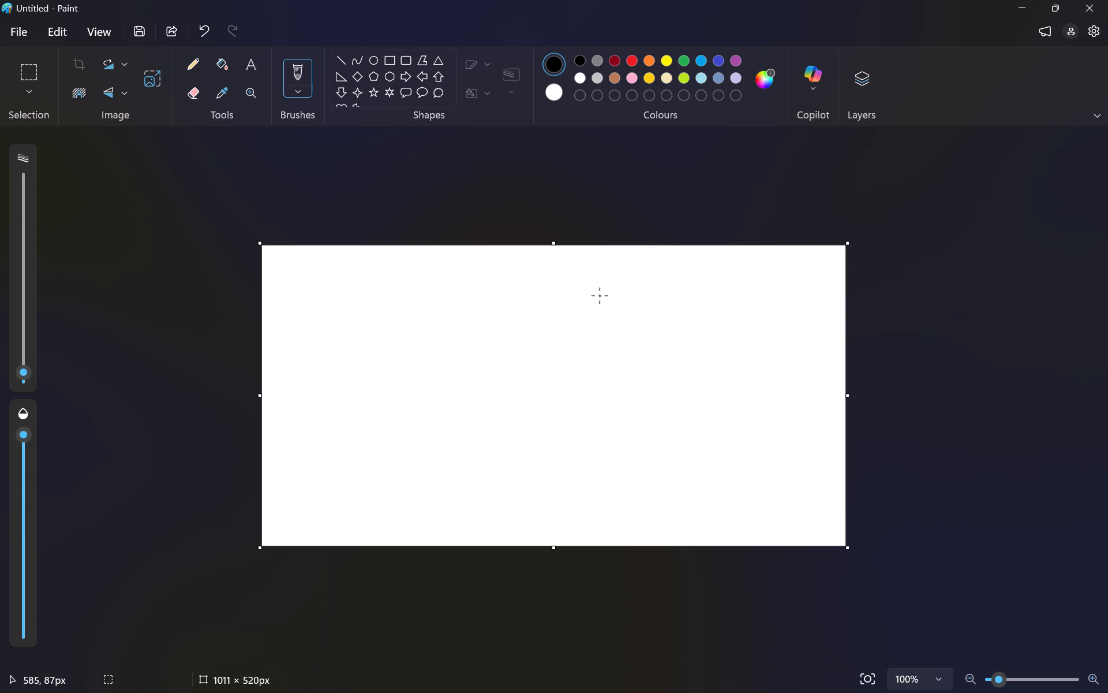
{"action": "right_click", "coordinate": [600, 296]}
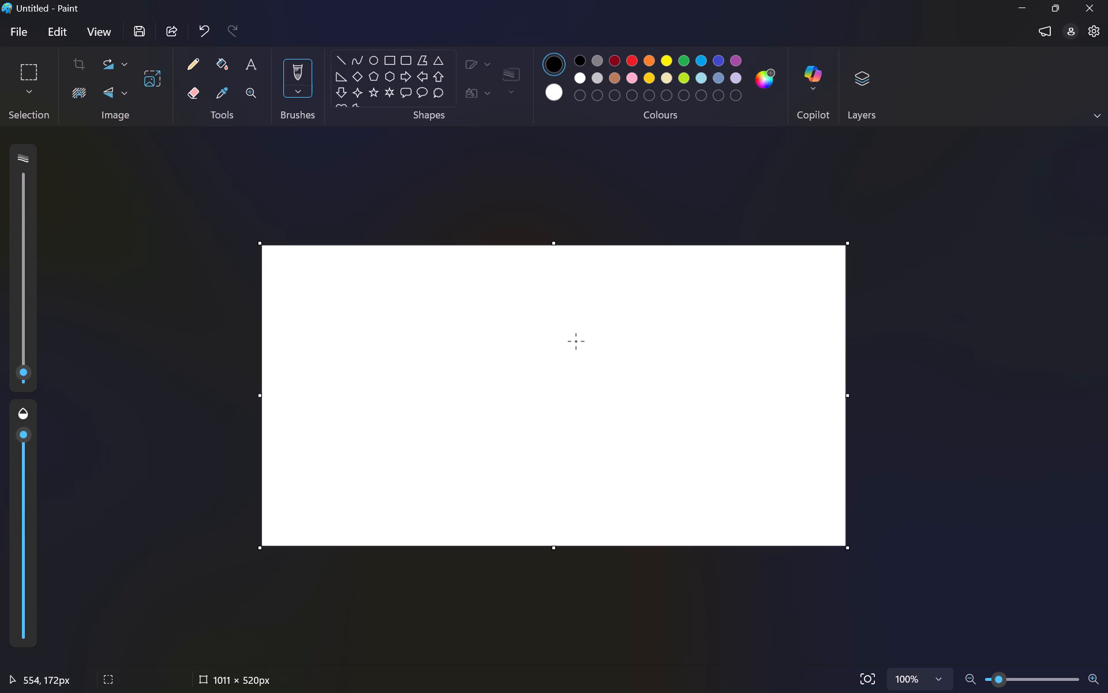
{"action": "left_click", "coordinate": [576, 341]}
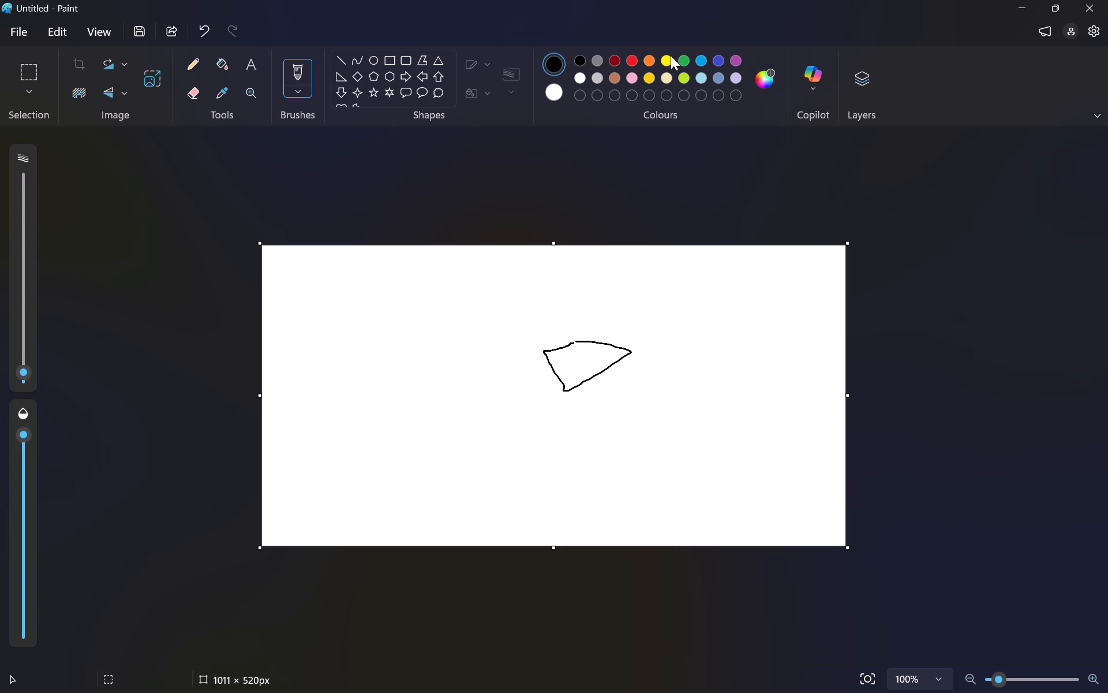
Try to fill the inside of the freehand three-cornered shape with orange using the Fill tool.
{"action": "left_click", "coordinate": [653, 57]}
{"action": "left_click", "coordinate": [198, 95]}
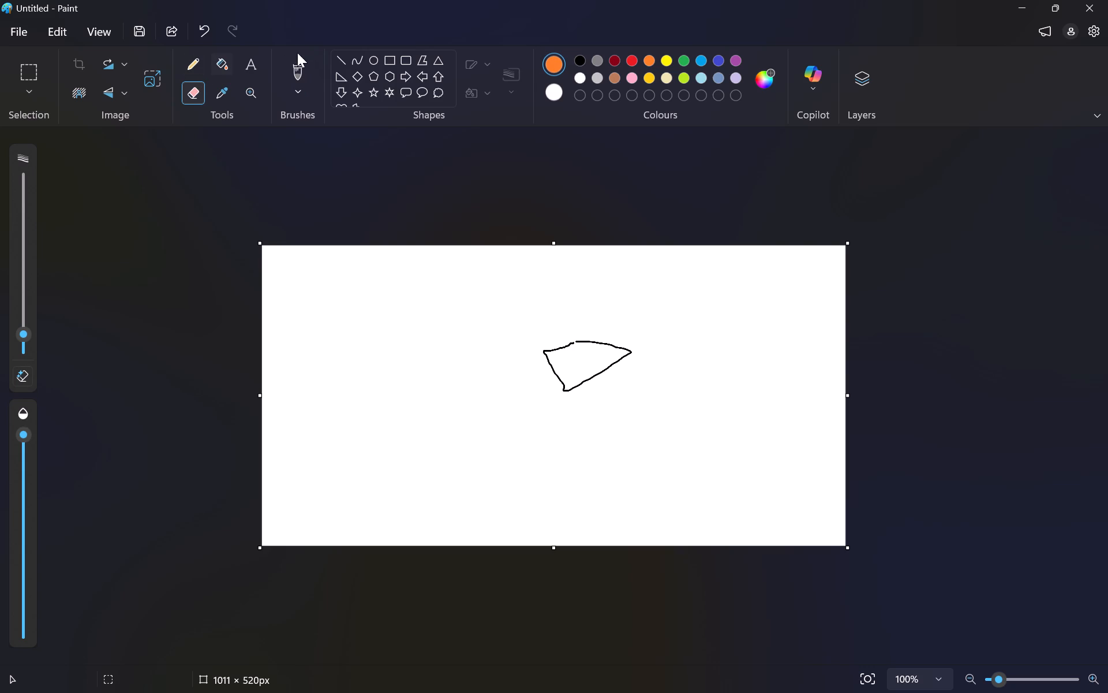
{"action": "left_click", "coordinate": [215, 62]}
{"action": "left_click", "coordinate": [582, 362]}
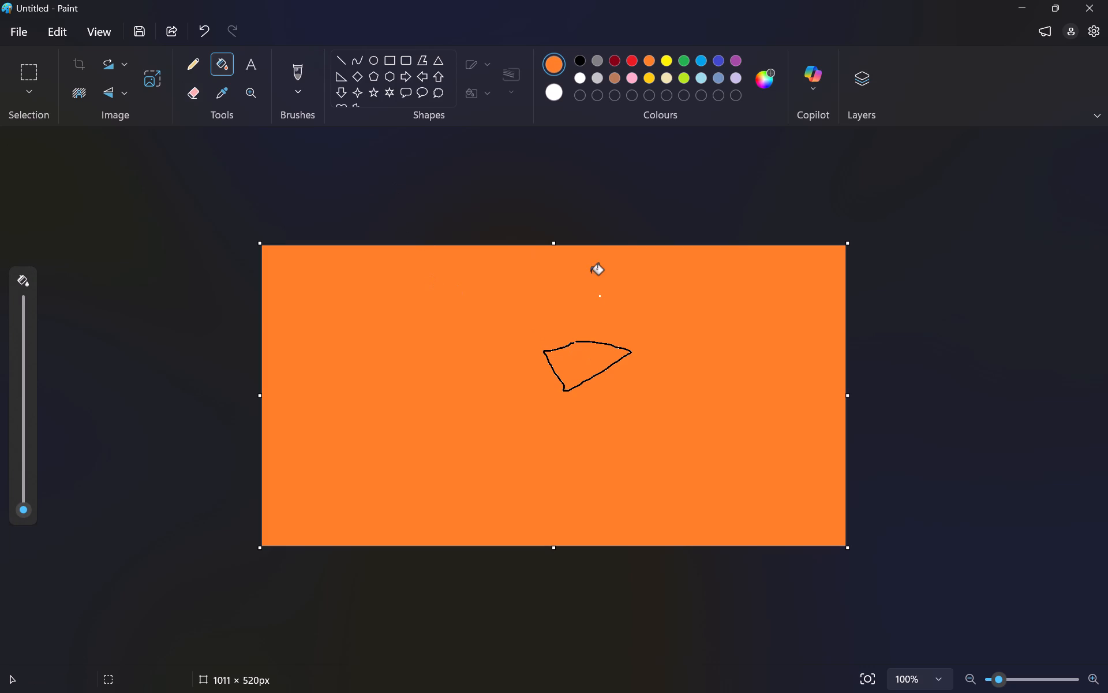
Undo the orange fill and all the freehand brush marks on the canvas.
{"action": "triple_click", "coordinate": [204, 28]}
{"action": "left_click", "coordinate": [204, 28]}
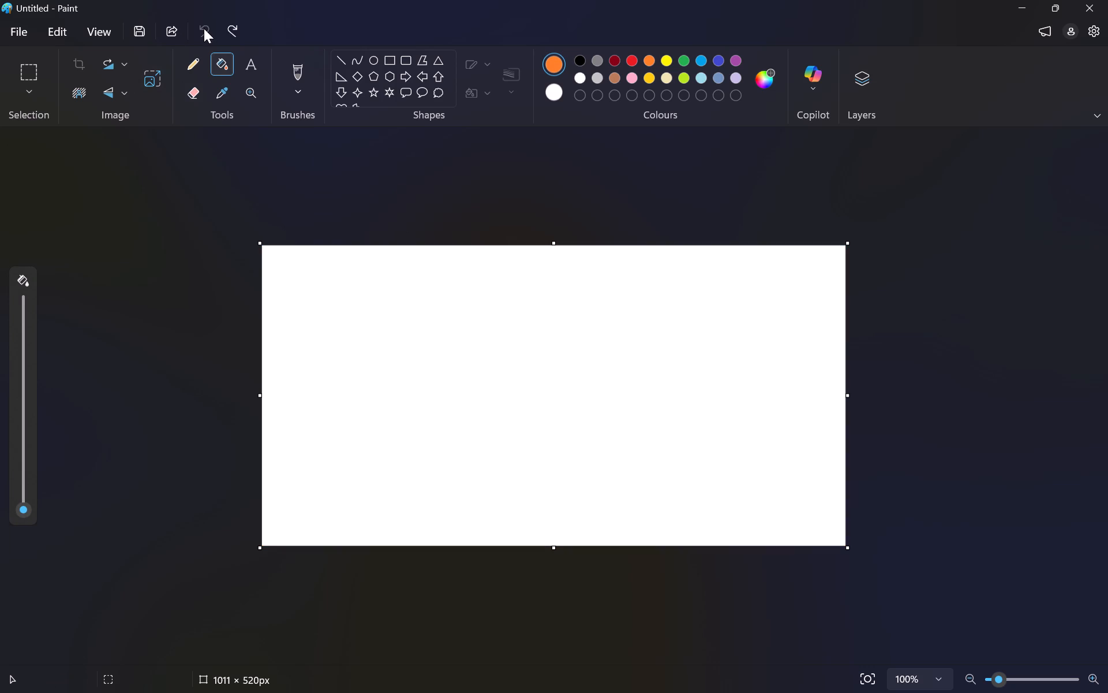
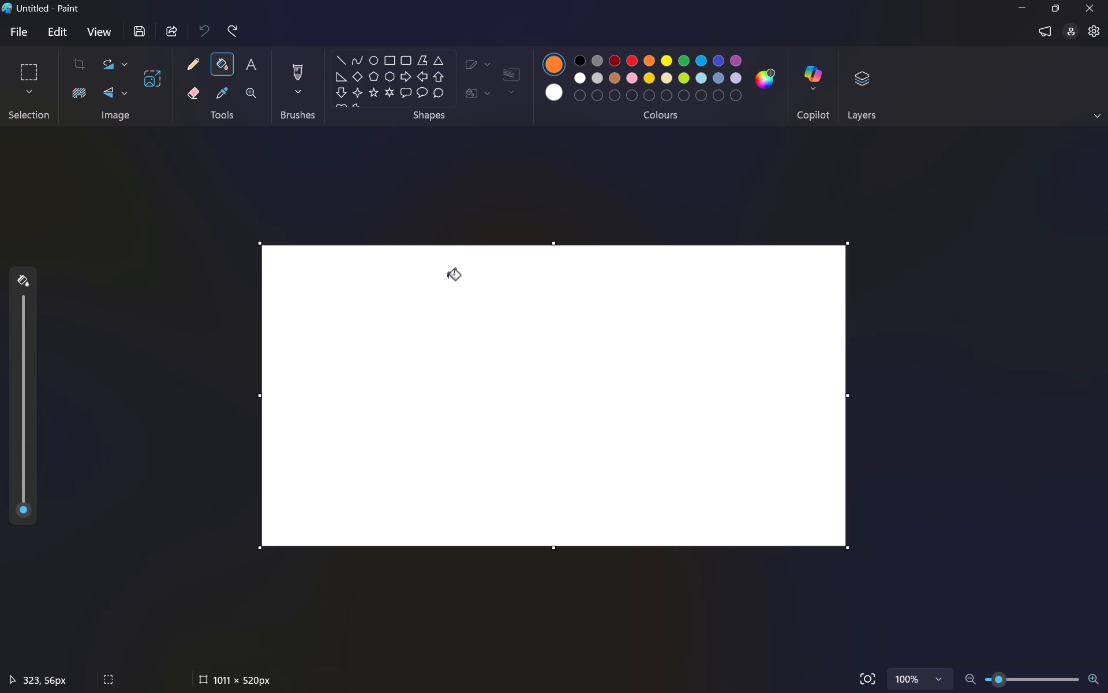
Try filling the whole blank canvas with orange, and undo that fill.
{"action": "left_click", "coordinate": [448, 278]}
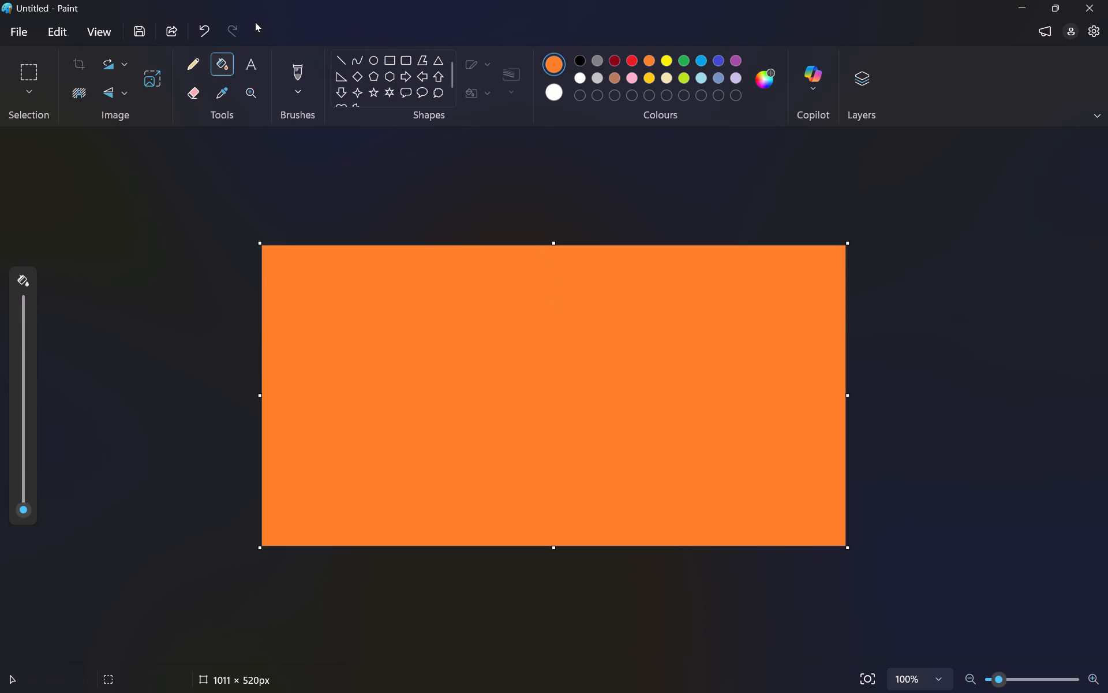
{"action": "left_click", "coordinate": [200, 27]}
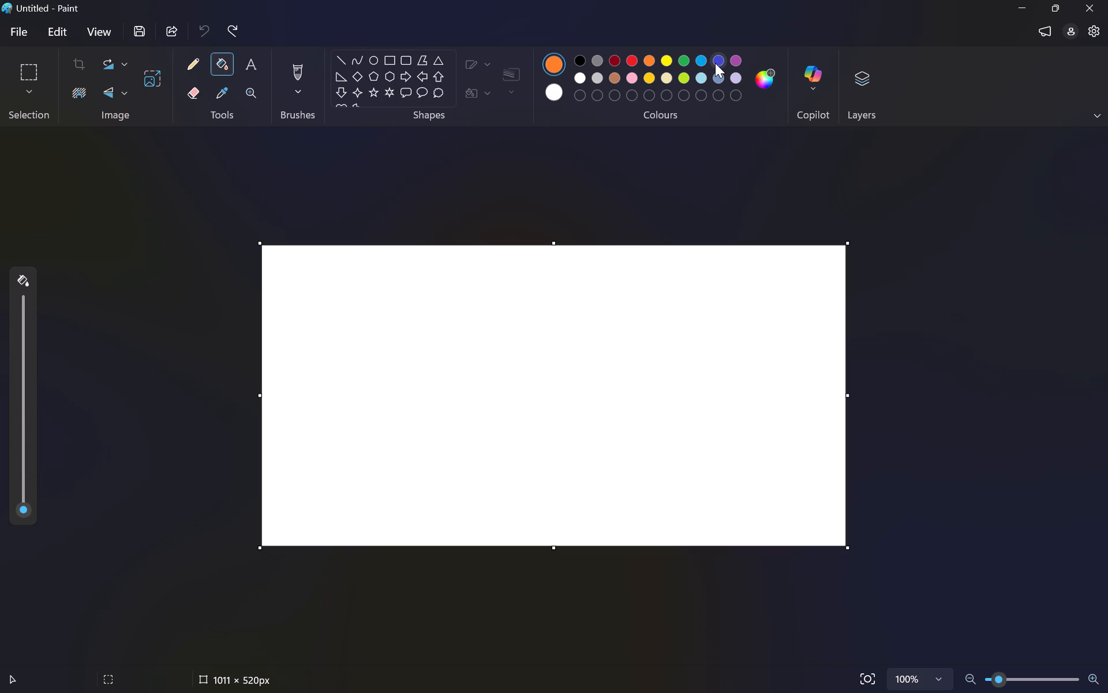
Fill the whole canvas with indigo blue.
{"action": "left_click", "coordinate": [708, 63]}
{"action": "left_click", "coordinate": [713, 63]}
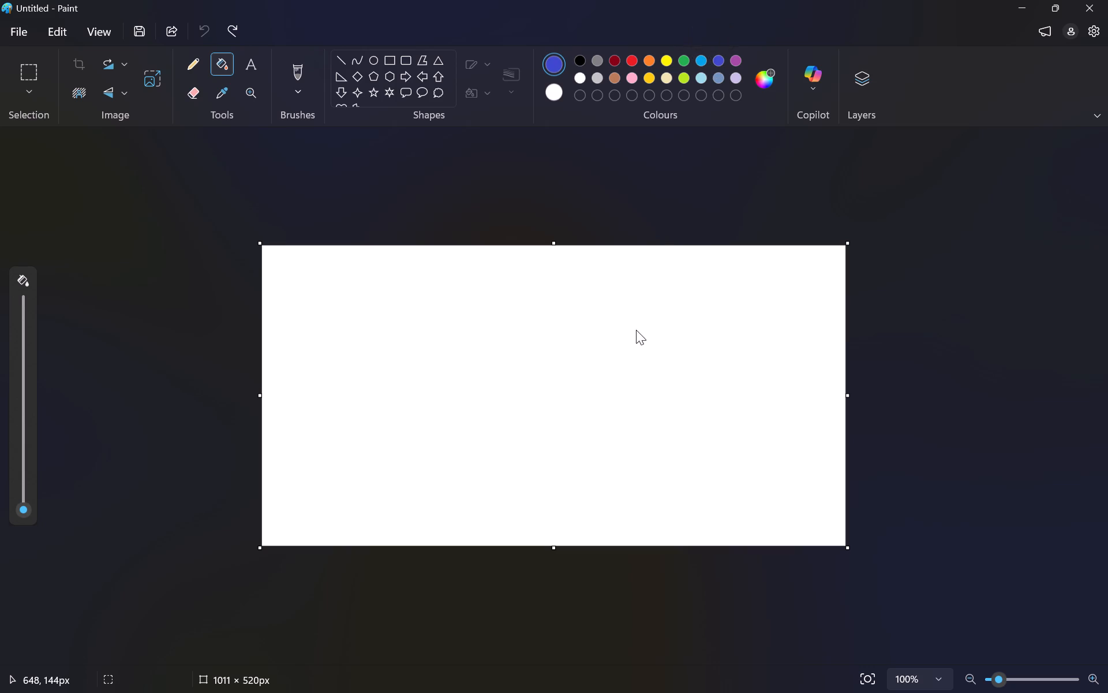
{"action": "left_click", "coordinate": [636, 330]}
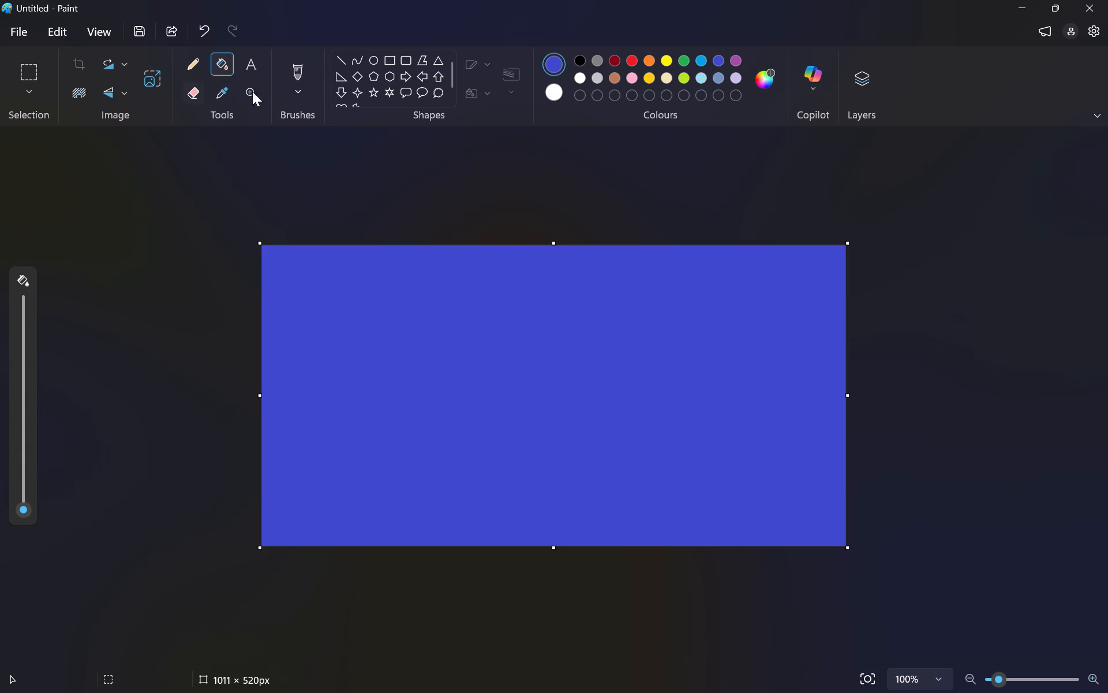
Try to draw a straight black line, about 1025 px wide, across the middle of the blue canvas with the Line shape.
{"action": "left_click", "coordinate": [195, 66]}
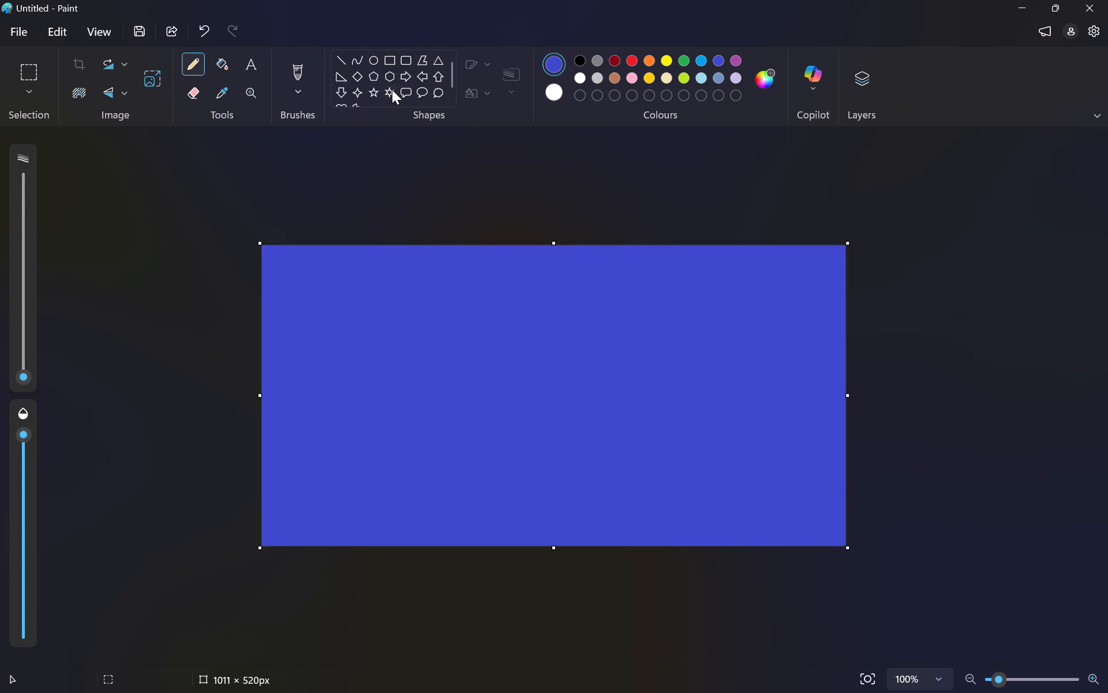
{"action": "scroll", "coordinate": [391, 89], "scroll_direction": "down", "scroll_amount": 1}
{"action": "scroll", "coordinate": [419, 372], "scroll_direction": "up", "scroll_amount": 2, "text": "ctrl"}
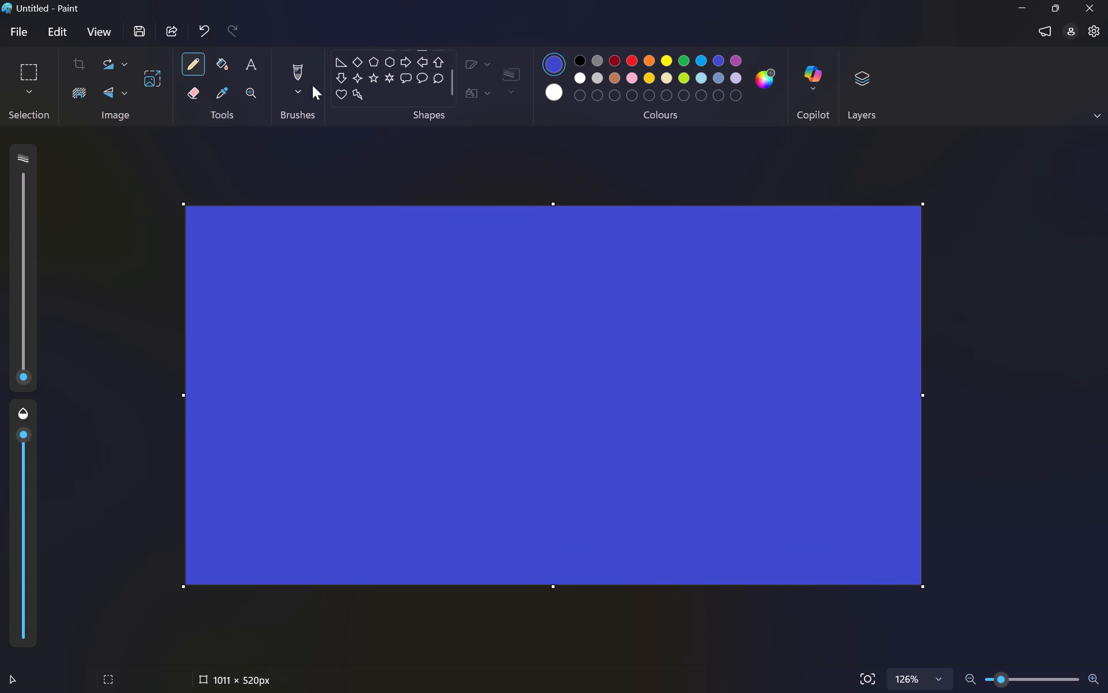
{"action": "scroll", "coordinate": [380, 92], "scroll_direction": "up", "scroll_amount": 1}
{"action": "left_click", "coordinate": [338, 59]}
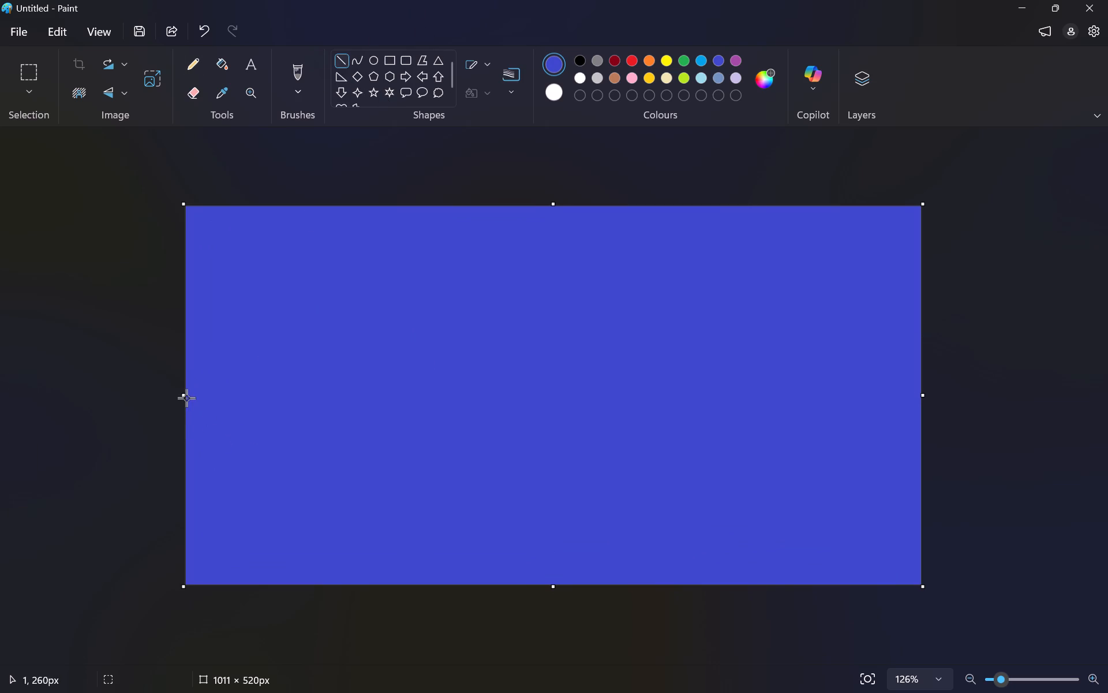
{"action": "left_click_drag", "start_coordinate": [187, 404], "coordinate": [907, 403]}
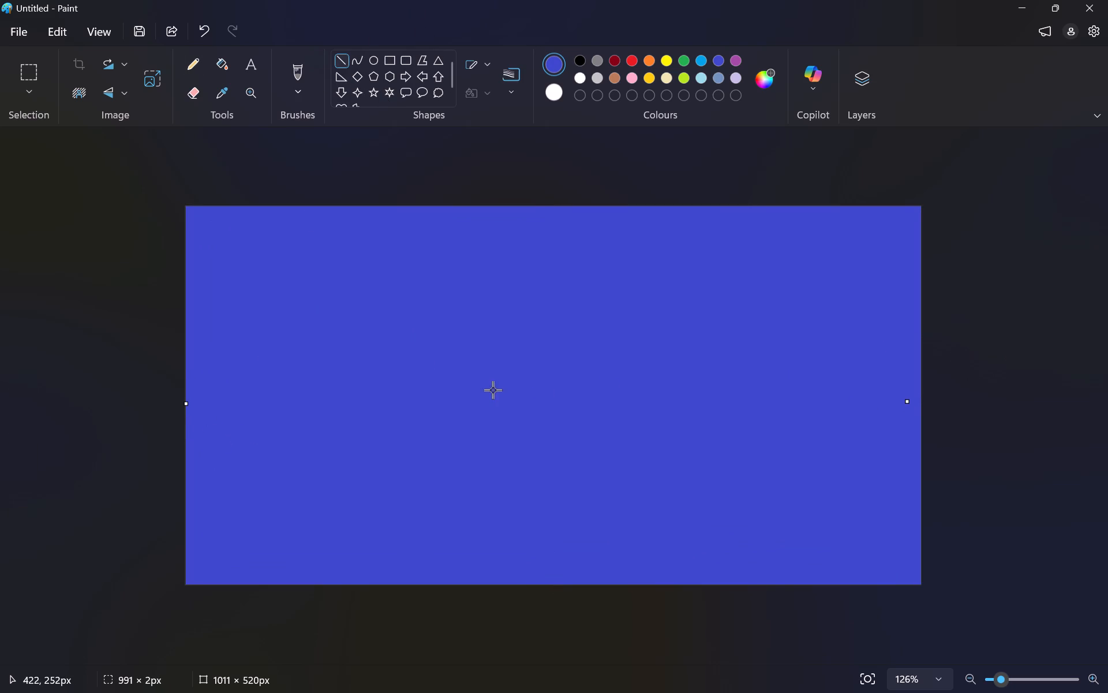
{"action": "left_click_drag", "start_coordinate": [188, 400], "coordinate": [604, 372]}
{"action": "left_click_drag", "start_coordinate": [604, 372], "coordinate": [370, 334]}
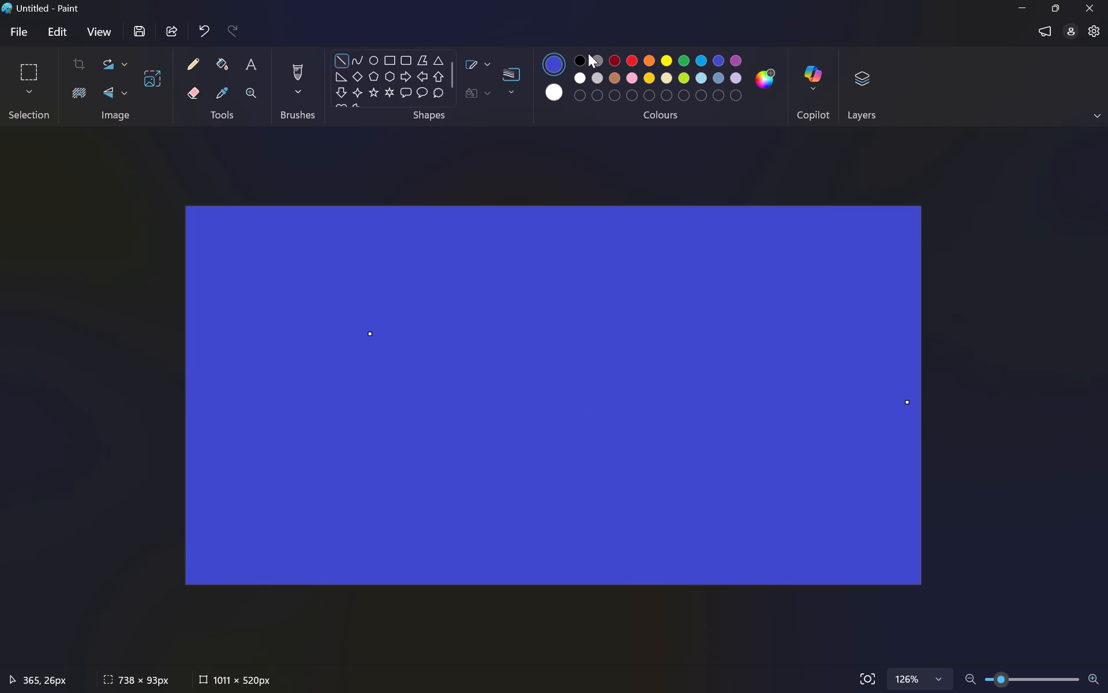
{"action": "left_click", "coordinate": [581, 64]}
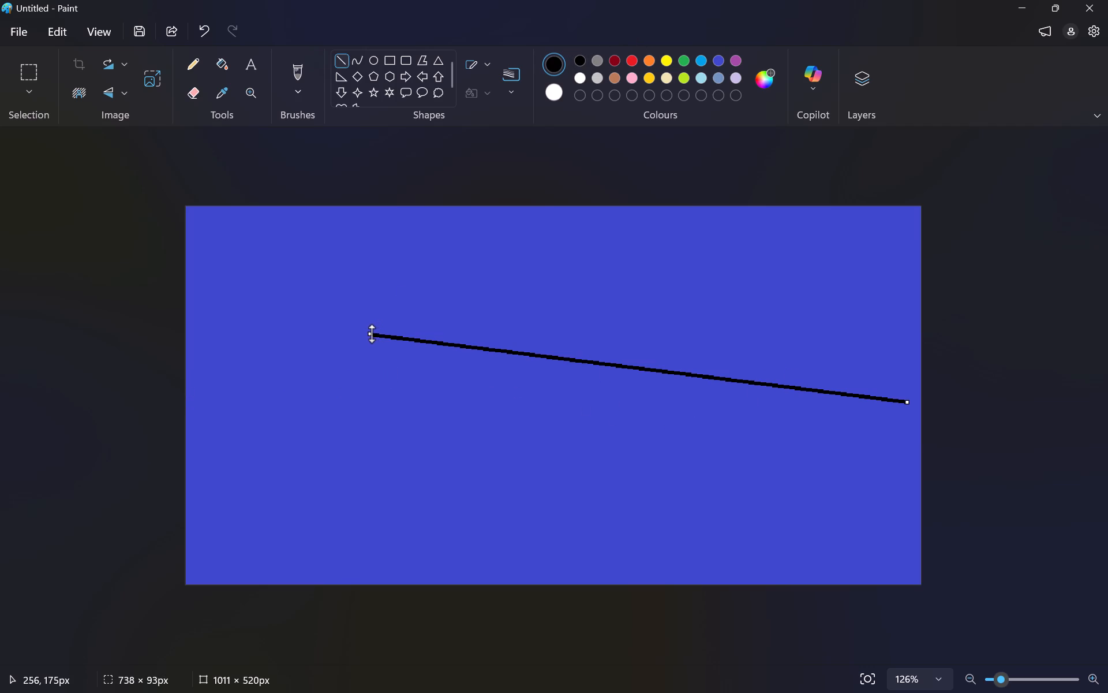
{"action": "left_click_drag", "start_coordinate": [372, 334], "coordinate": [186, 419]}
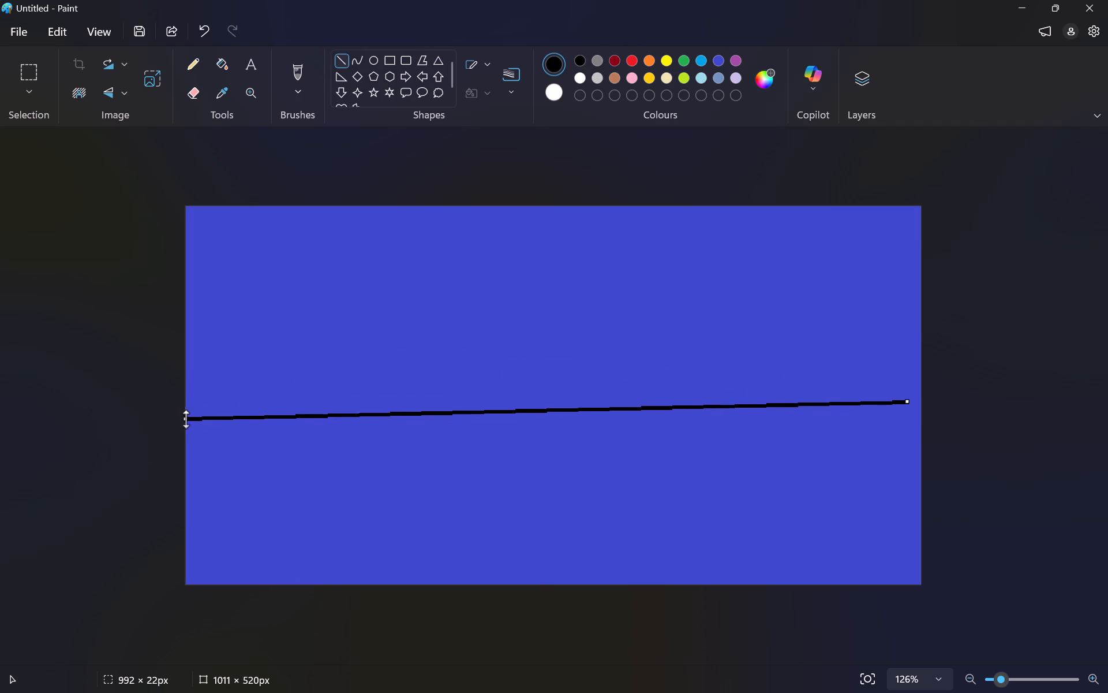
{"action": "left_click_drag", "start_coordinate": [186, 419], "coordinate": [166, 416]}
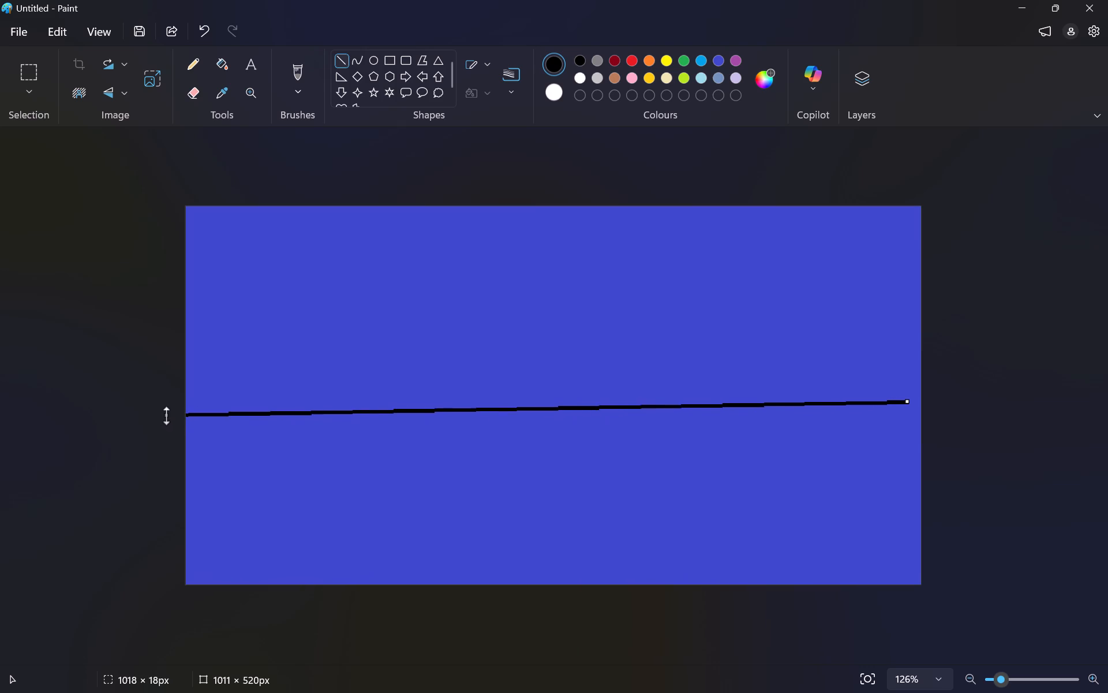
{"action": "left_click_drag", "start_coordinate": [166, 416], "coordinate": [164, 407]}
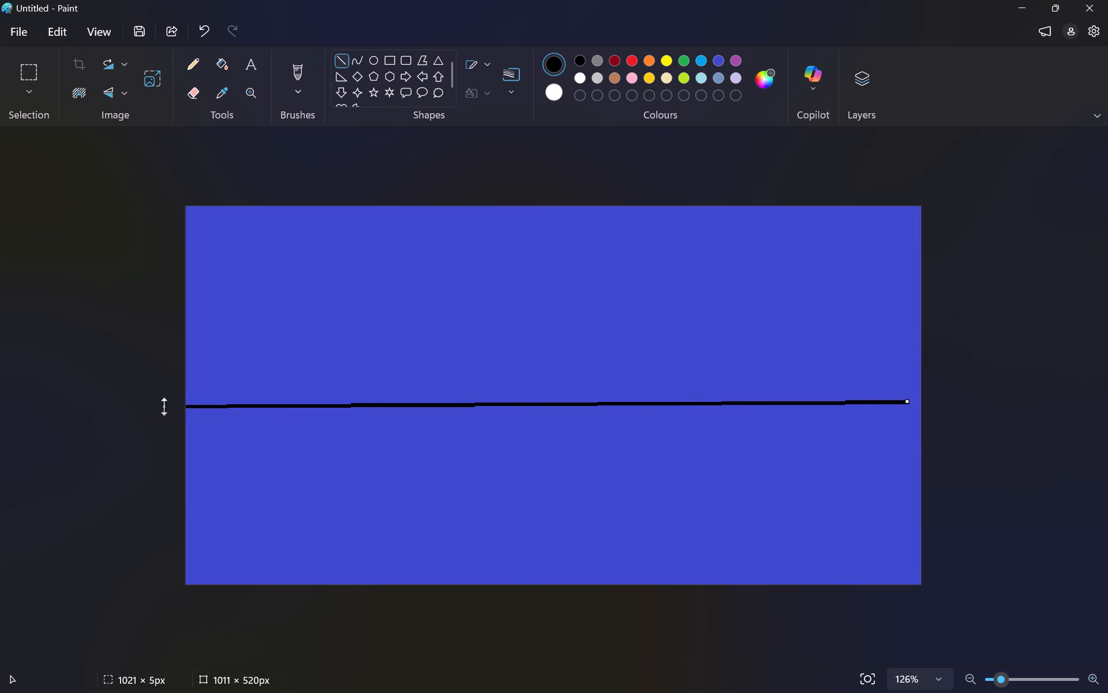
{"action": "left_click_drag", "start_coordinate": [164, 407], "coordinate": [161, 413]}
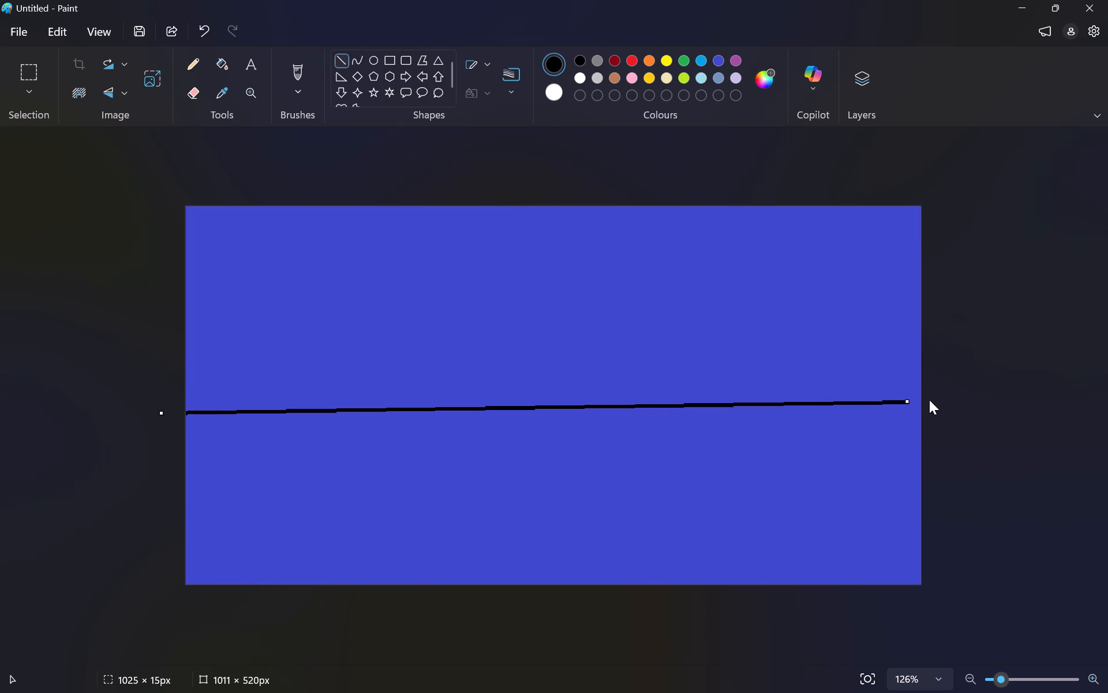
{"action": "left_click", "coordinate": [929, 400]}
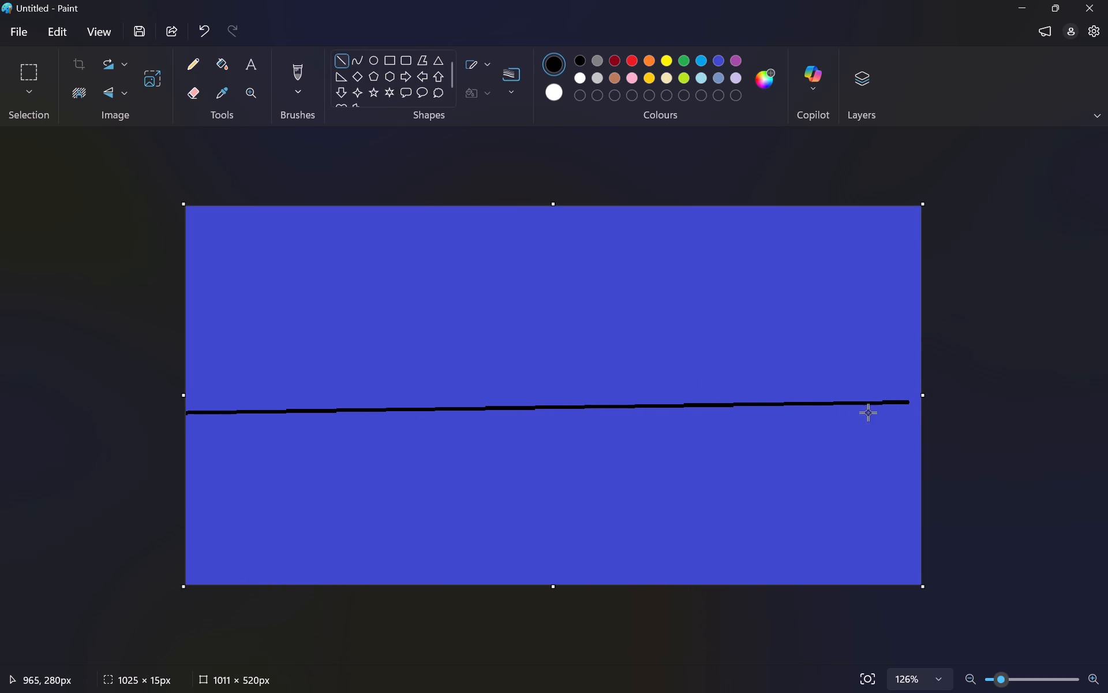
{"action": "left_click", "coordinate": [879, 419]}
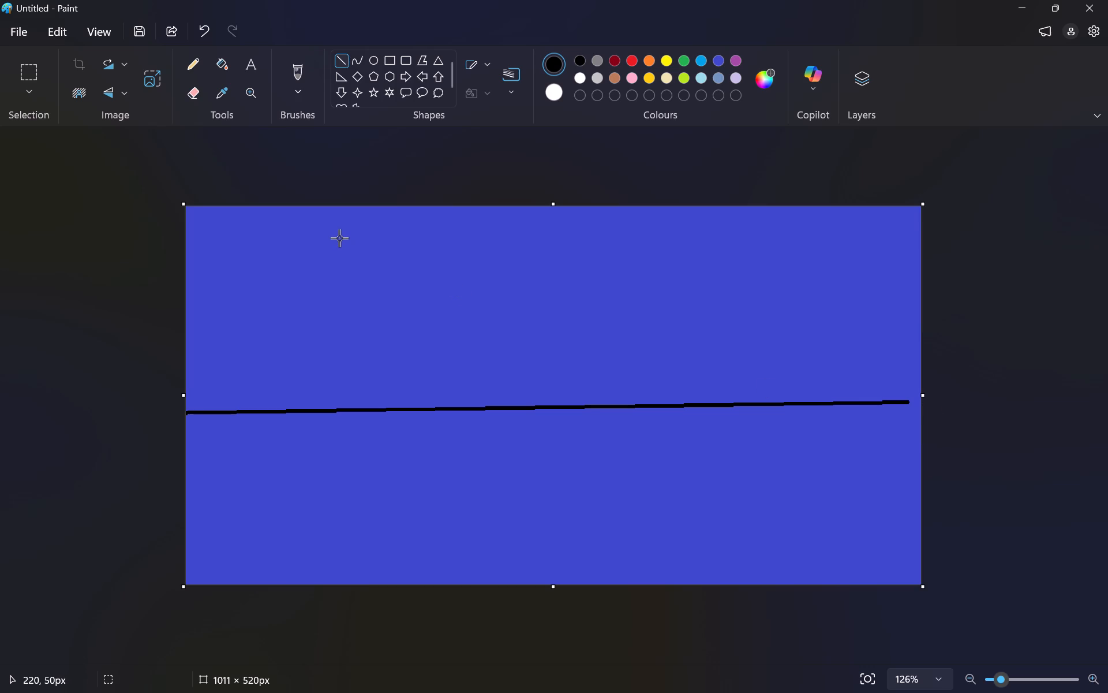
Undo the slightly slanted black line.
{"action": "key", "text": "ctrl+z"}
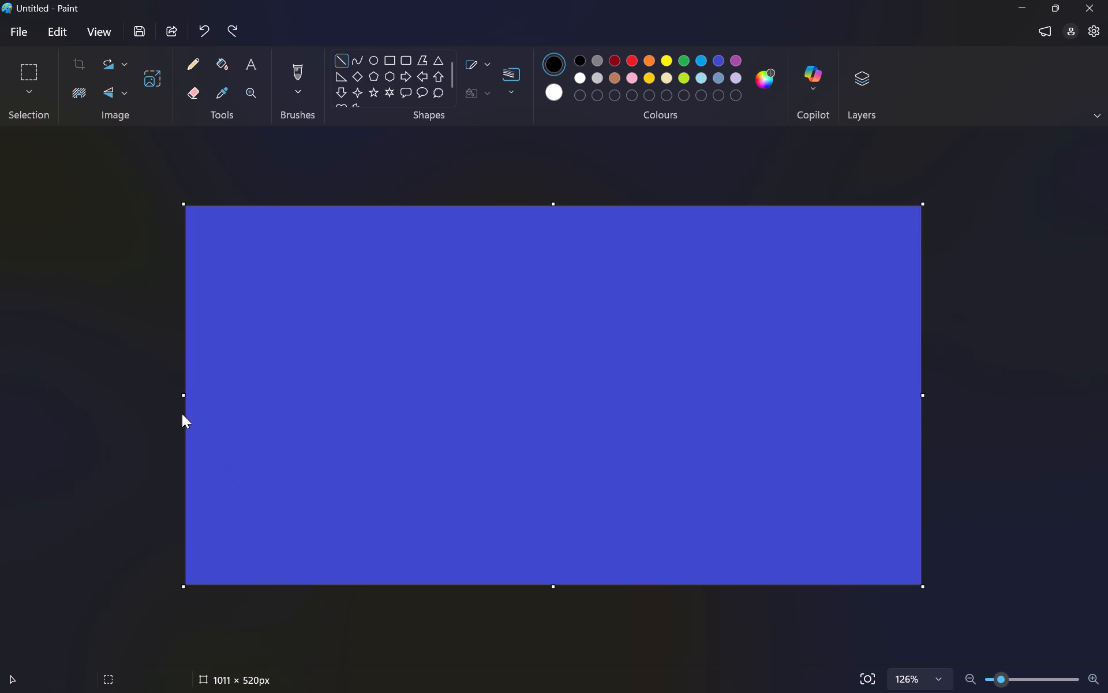
Draw a nearly level black line across the canvas's middle with the Line shape, adjusting its ends past both side edges to about 1027 × 1 px.
{"action": "left_click", "coordinate": [213, 388]}
{"action": "left_click", "coordinate": [193, 391]}
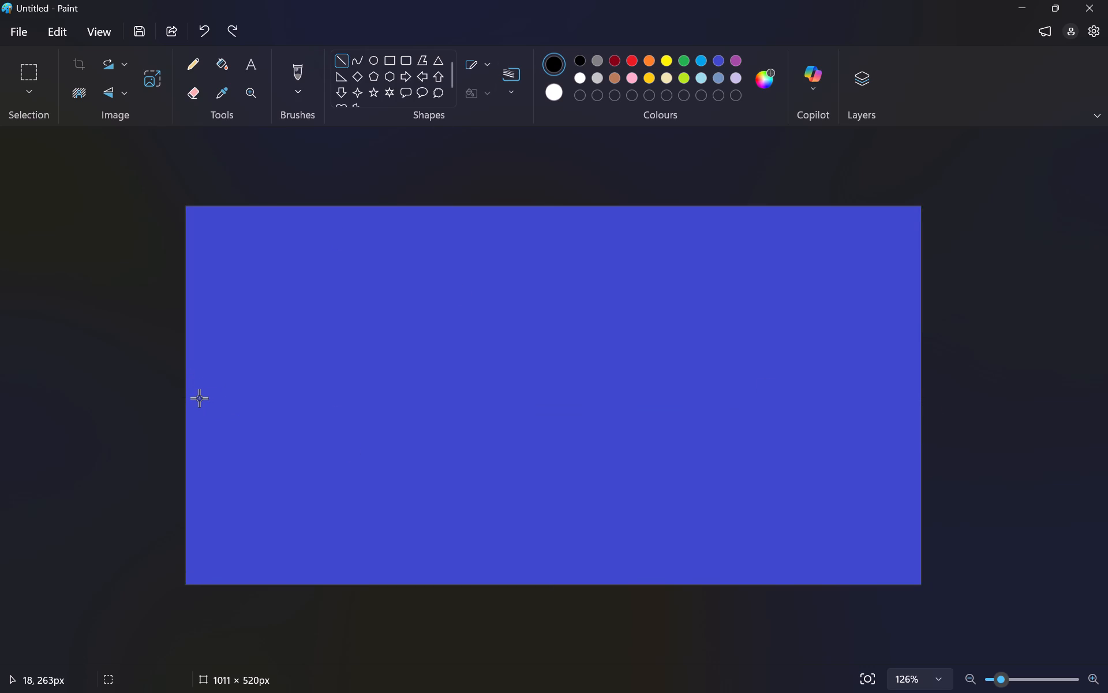
{"action": "left_click", "coordinate": [199, 398]}
{"action": "left_click_drag", "start_coordinate": [199, 398], "coordinate": [908, 387]}
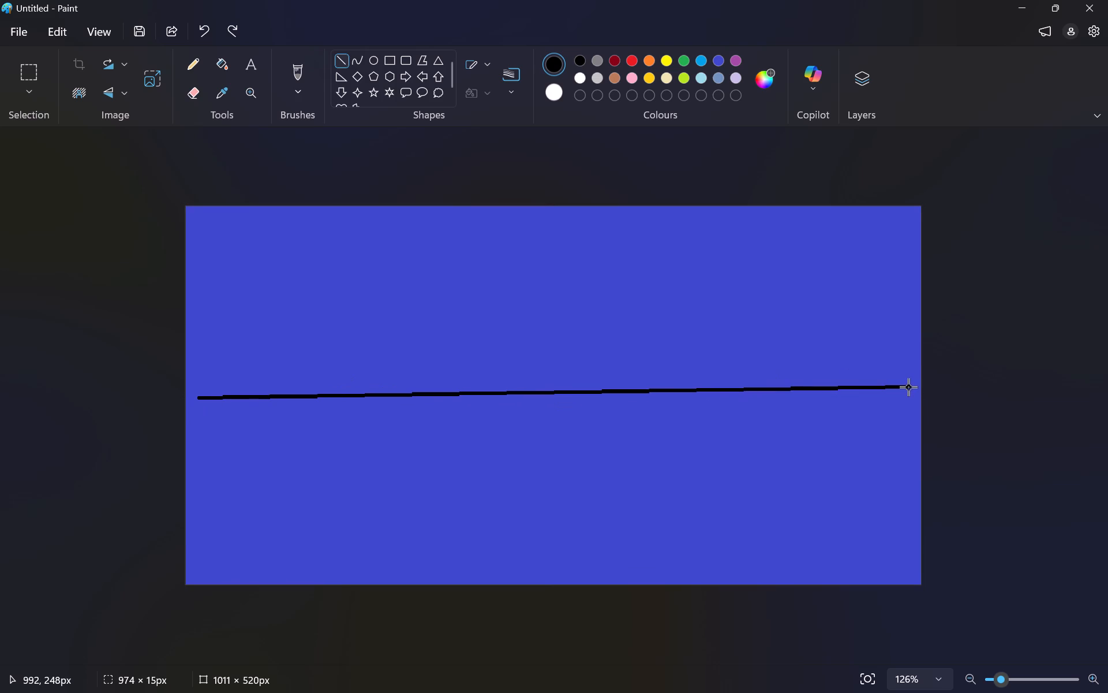
{"action": "left_click_drag", "start_coordinate": [908, 387], "coordinate": [926, 396]}
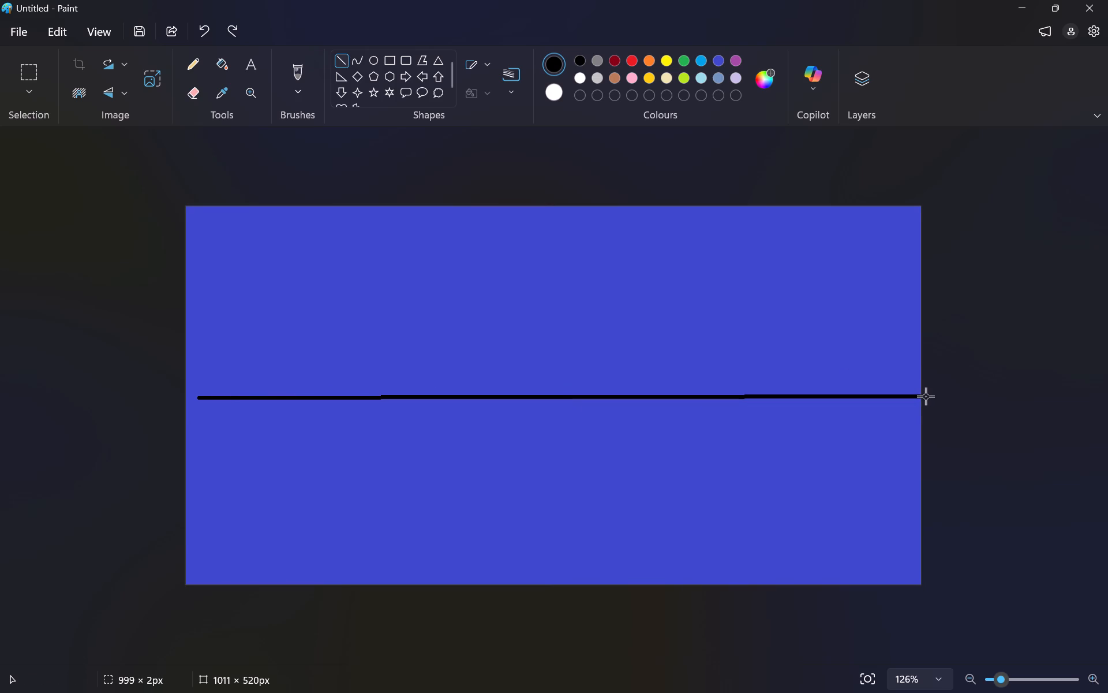
{"action": "left_click_drag", "start_coordinate": [926, 396], "coordinate": [926, 403]}
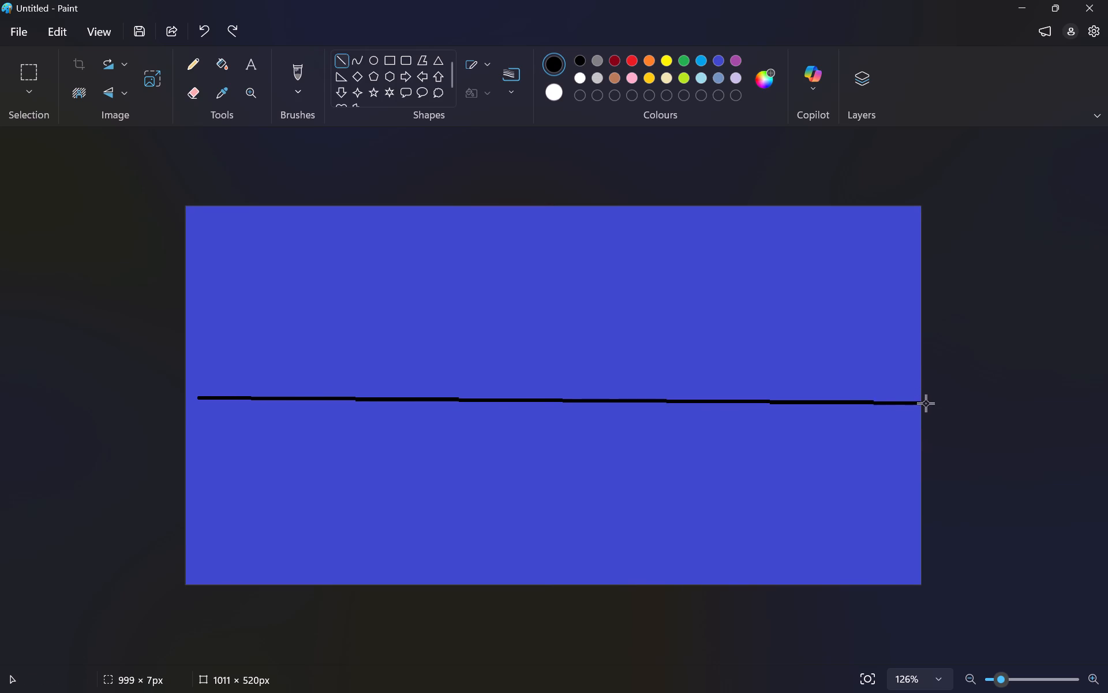
{"action": "left_click_drag", "start_coordinate": [926, 403], "coordinate": [927, 401]}
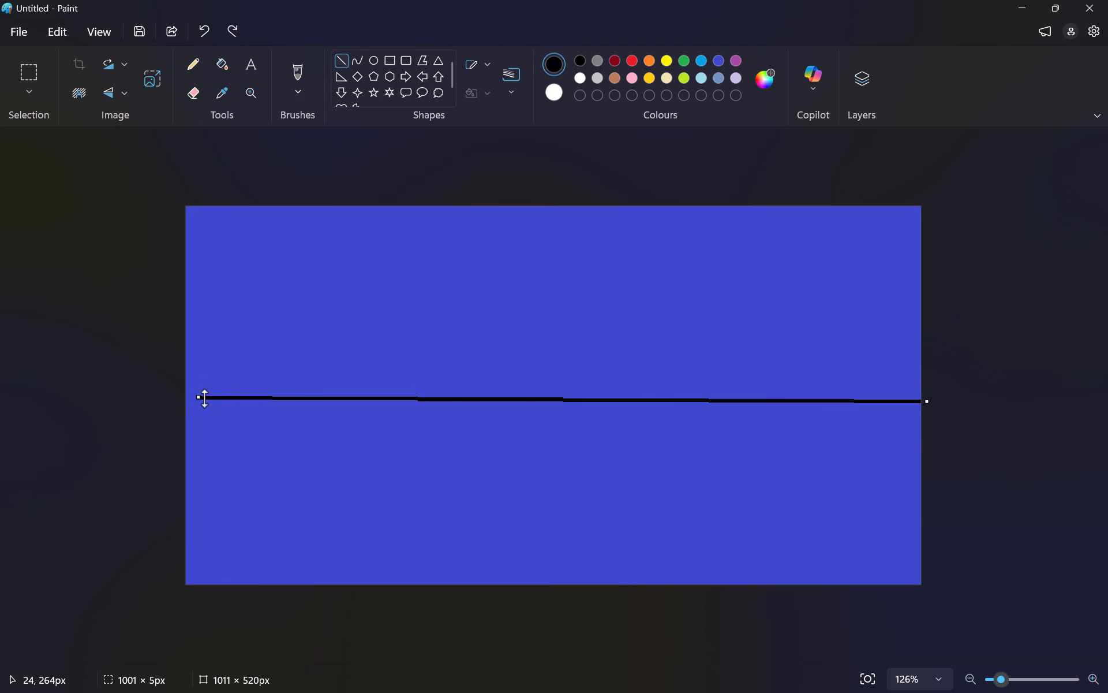
{"action": "left_click_drag", "start_coordinate": [199, 397], "coordinate": [178, 404]}
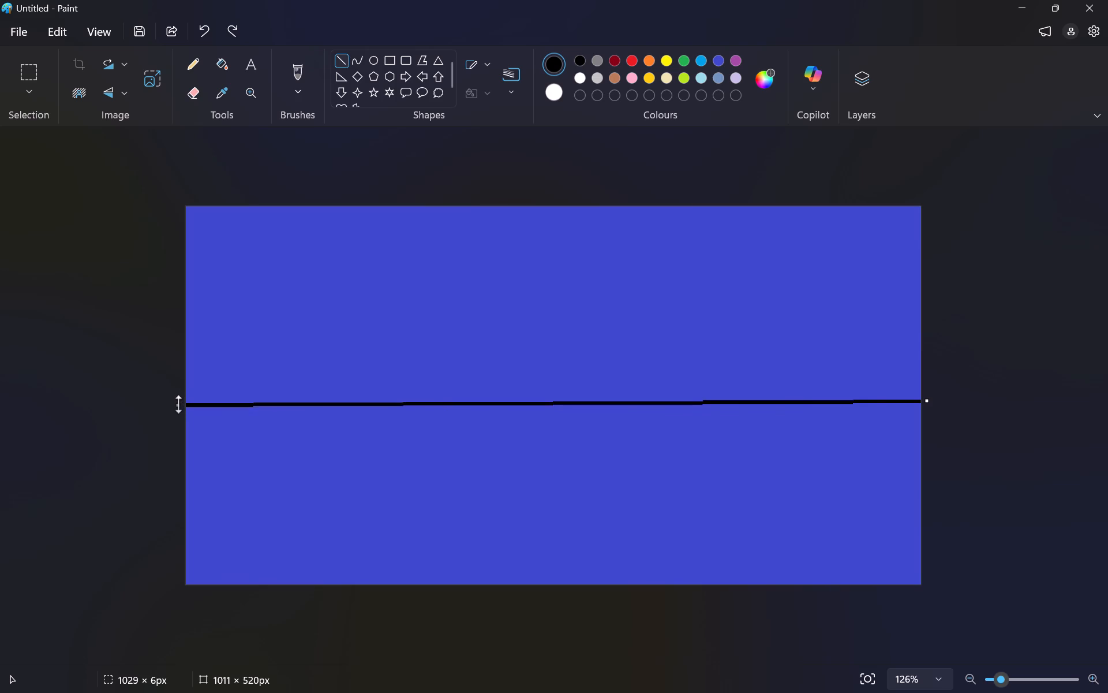
{"action": "left_click_drag", "start_coordinate": [178, 404], "coordinate": [179, 404]}
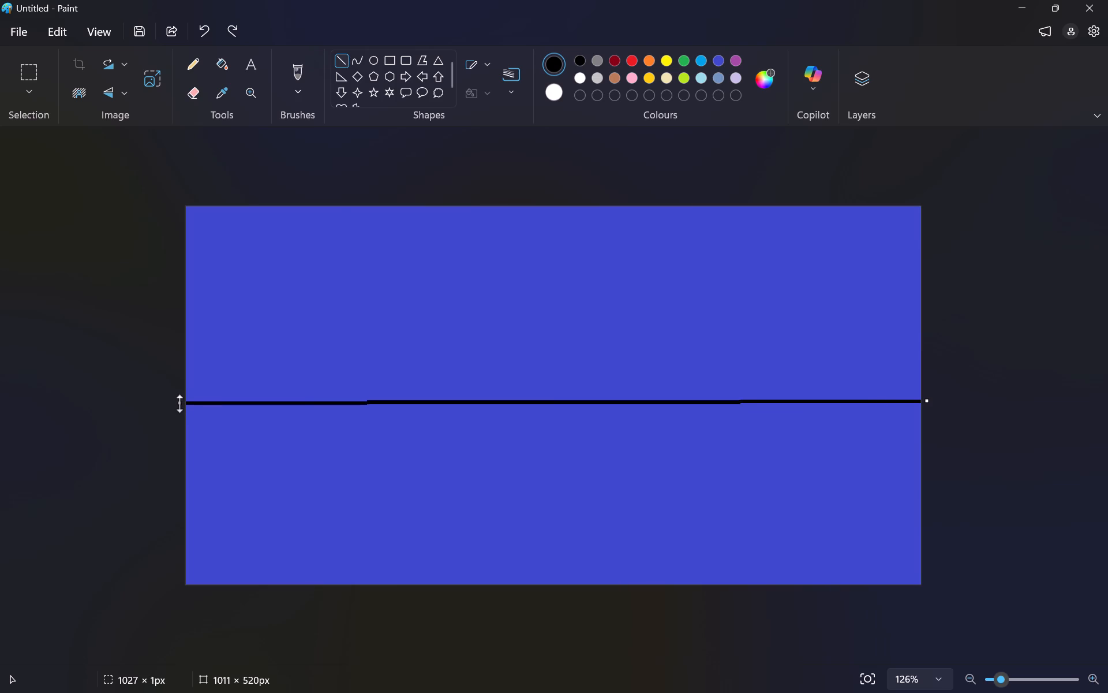
{"action": "left_click_drag", "start_coordinate": [179, 404], "coordinate": [179, 403]}
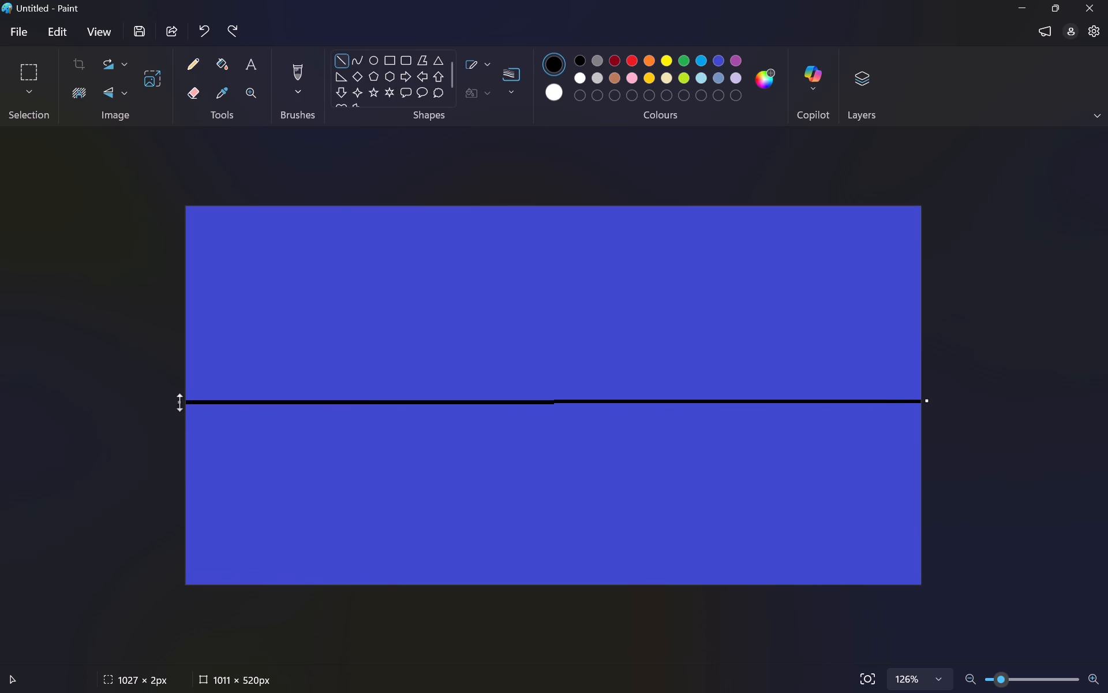
{"action": "left_click_drag", "start_coordinate": [179, 403], "coordinate": [178, 404]}
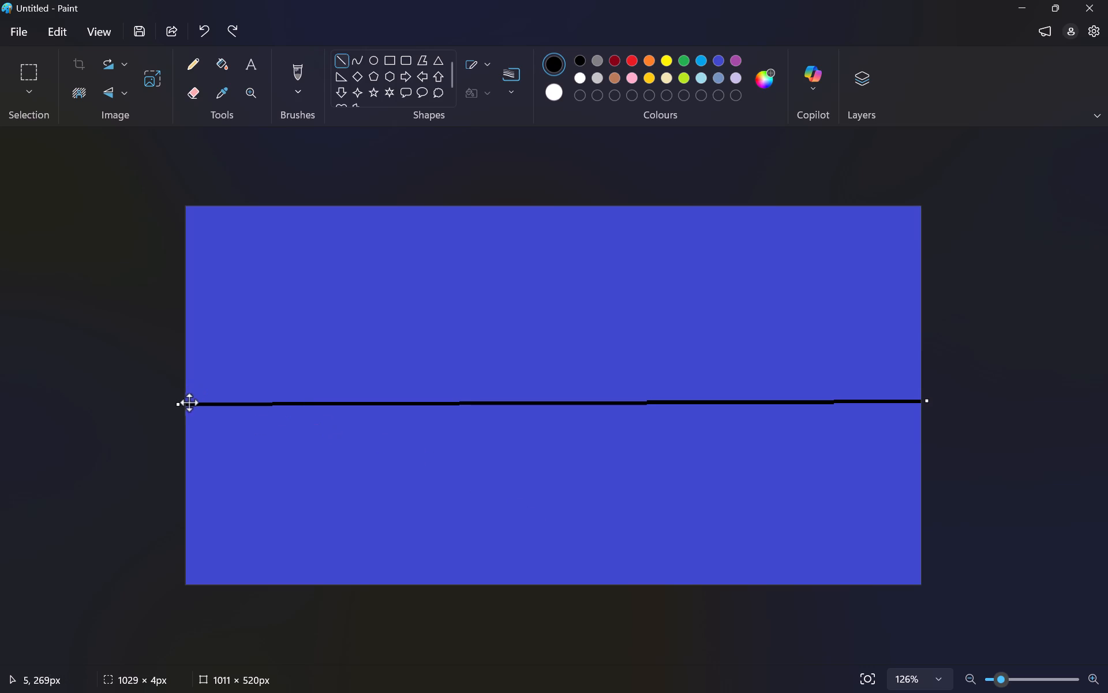
{"action": "left_click", "coordinate": [180, 403]}
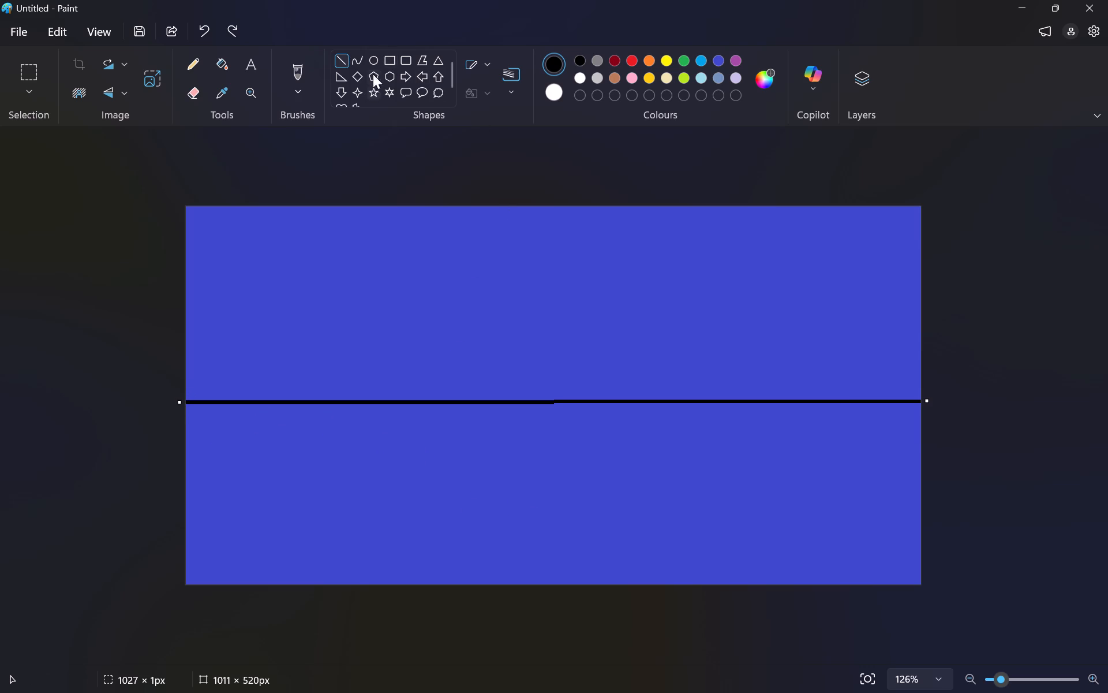
Draw a thin black freehand Pencil stroke rising diagonally from the horizontal line's left end on the canvas.
{"action": "left_click", "coordinate": [190, 57]}
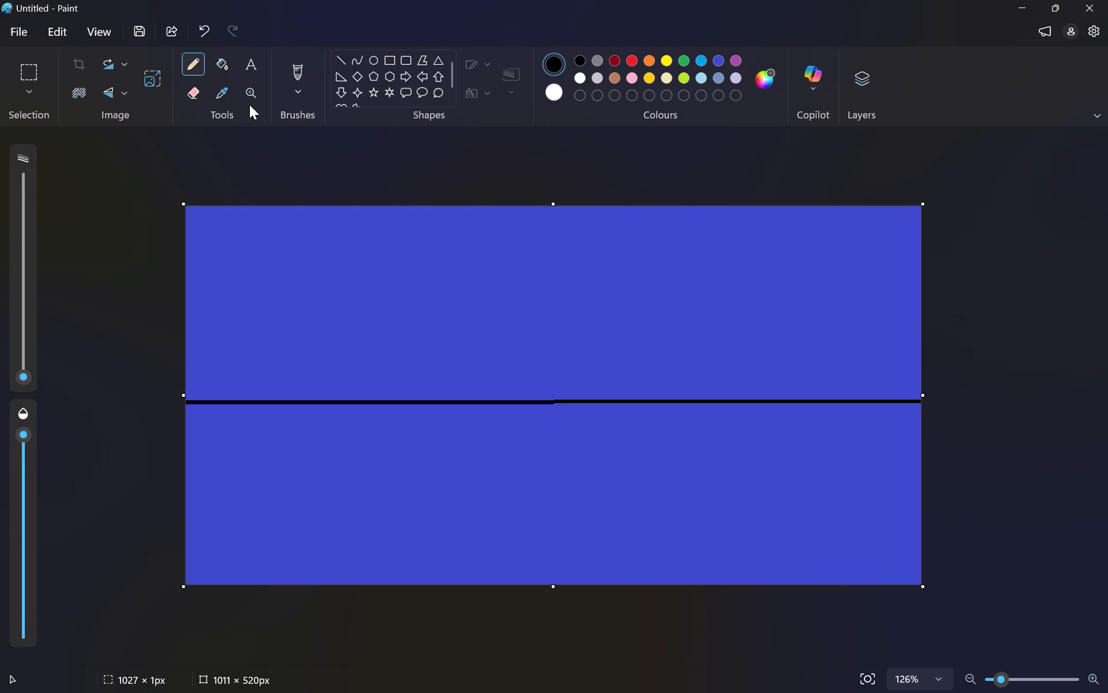
{"action": "scroll", "coordinate": [411, 351], "scroll_direction": "up", "scroll_amount": 4, "text": "ctrl"}
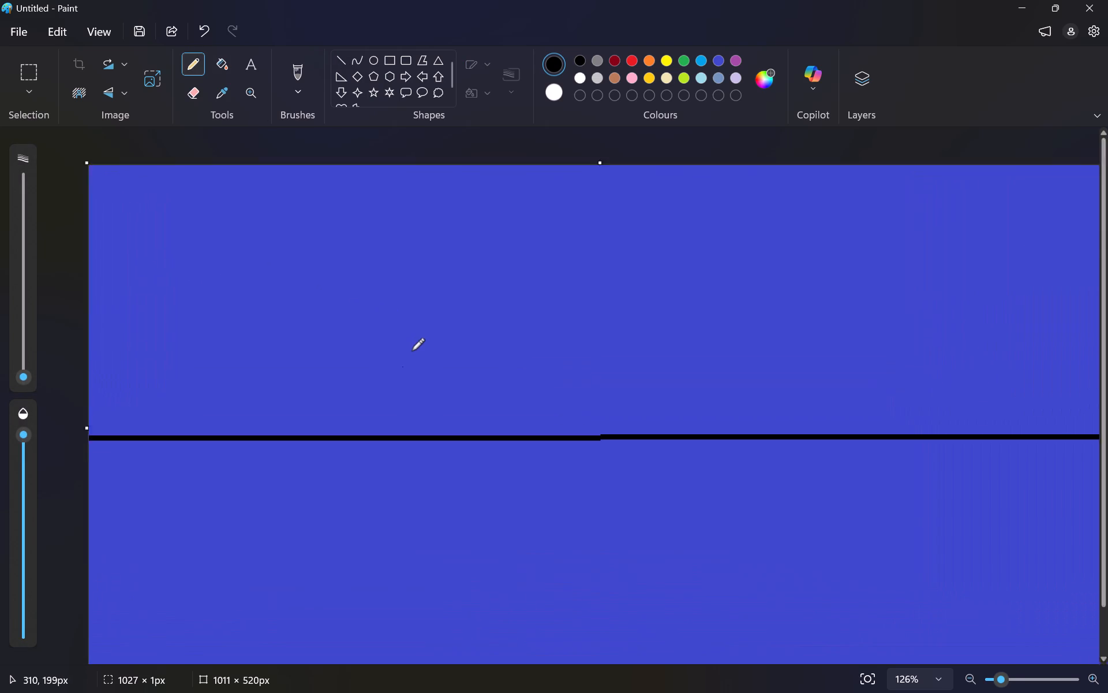
{"action": "scroll", "coordinate": [354, 345], "scroll_direction": "right", "scroll_amount": 1}
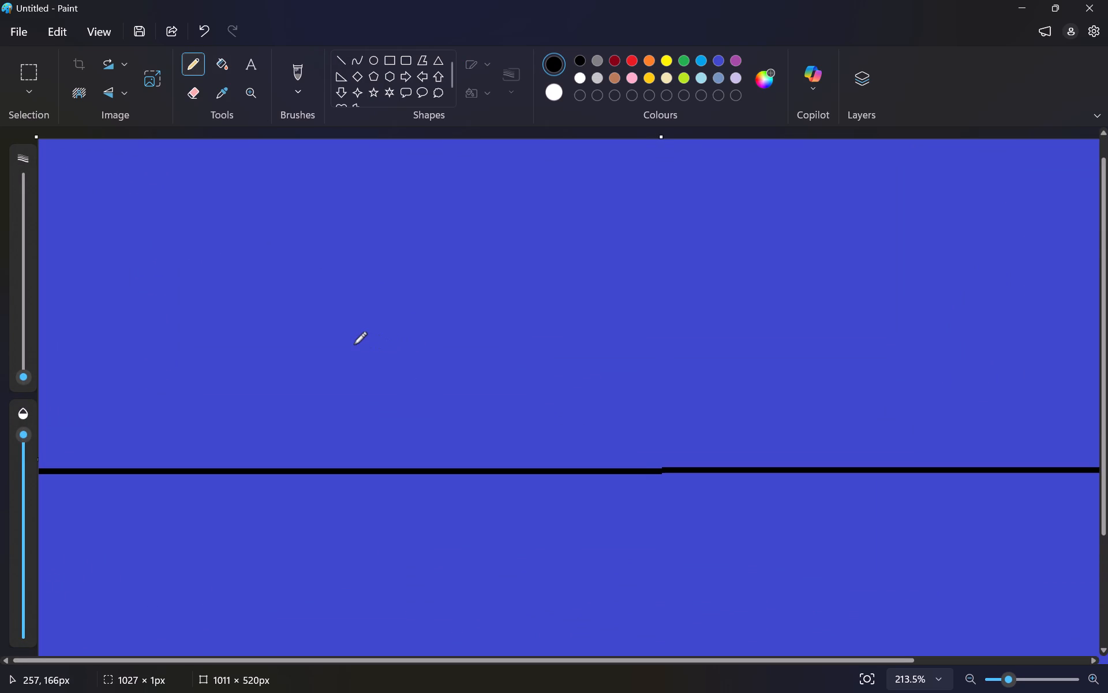
{"action": "scroll", "coordinate": [354, 345], "scroll_direction": "right", "scroll_amount": 4}
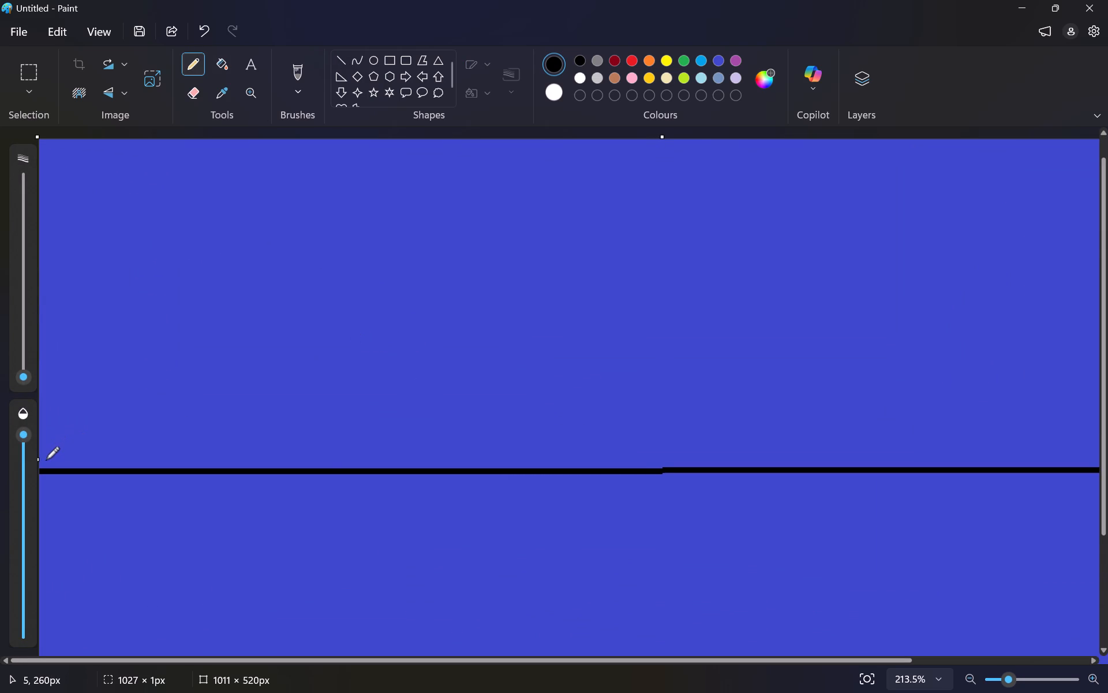
{"action": "scroll", "coordinate": [46, 460], "scroll_direction": "up", "scroll_amount": 1, "text": "ctrl"}
{"action": "scroll", "coordinate": [46, 460], "scroll_direction": "right", "scroll_amount": 2}
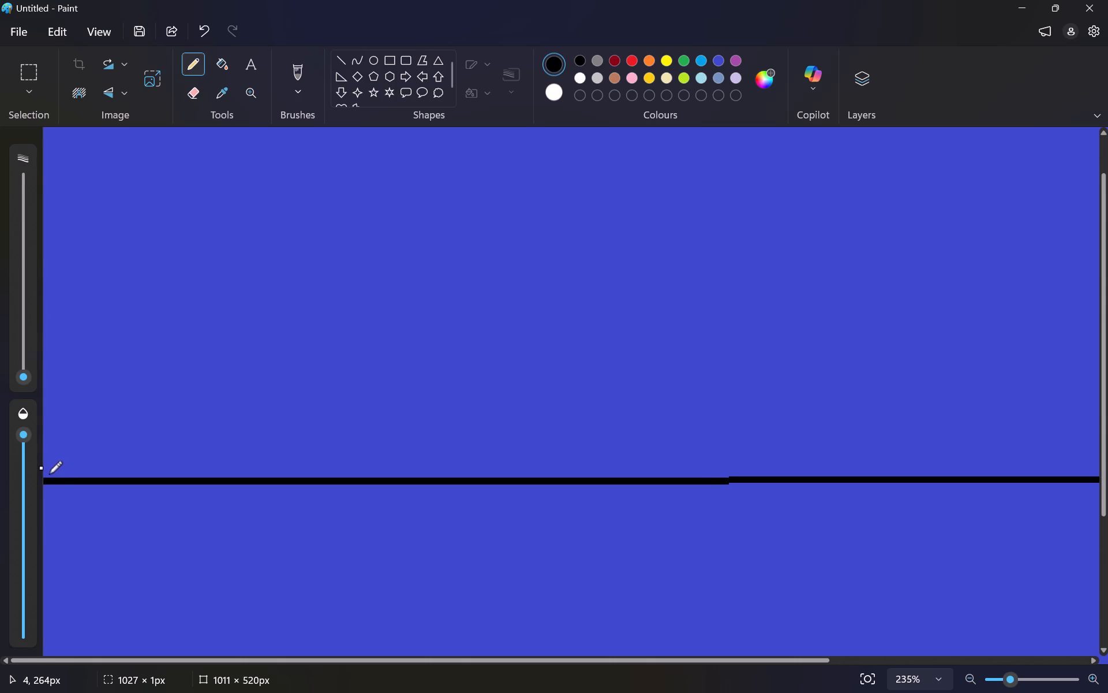
{"action": "left_click_drag", "start_coordinate": [45, 477], "coordinate": [96, 431]}
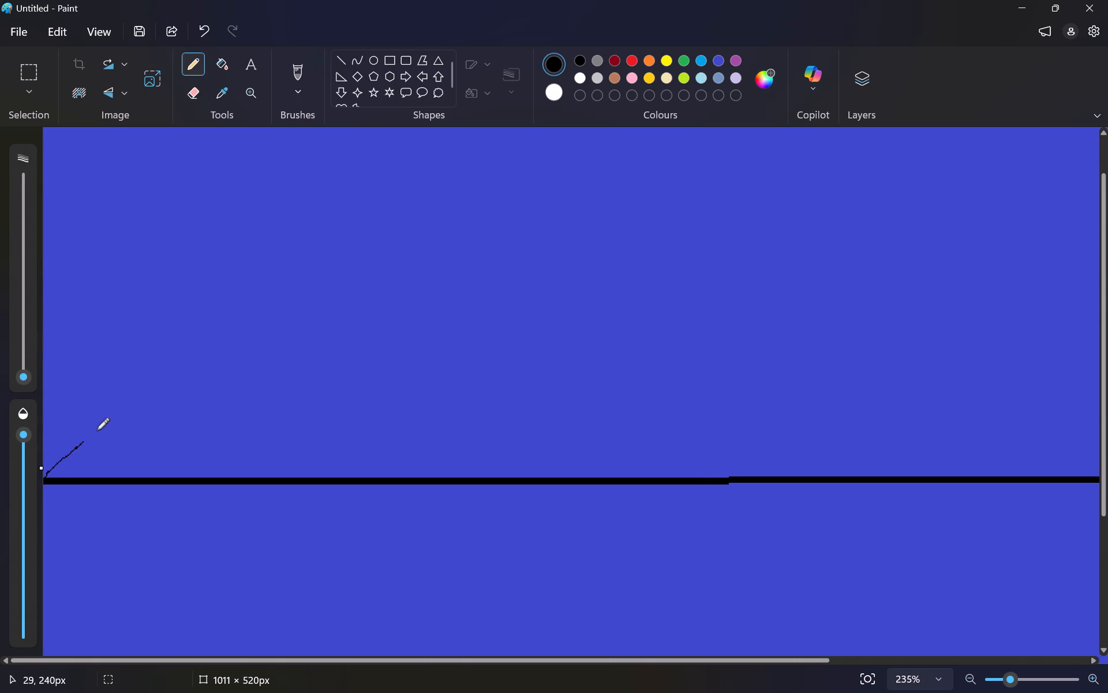
{"action": "left_click_drag", "start_coordinate": [96, 431], "coordinate": [133, 389]}
Thicken the Pencil and trace a jagged mountain ridge from the horizontal line's left end across about 660 px, ending with a dip near the line.
{"action": "left_click", "coordinate": [22, 360]}
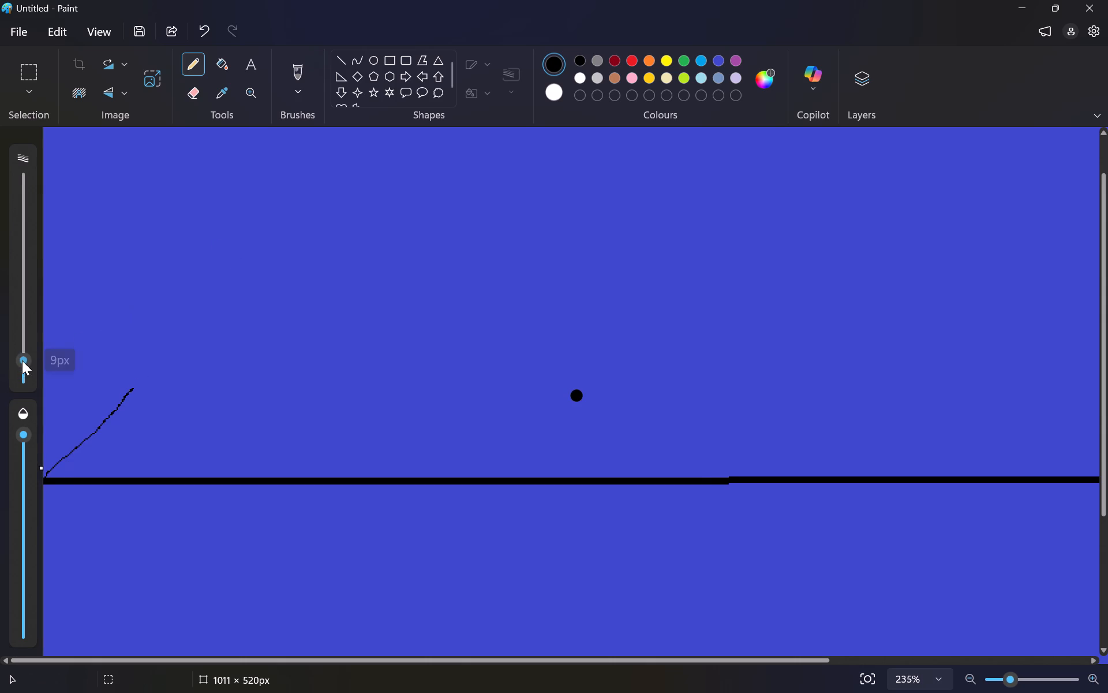
{"action": "left_click", "coordinate": [22, 364]}
{"action": "left_click", "coordinate": [22, 363]}
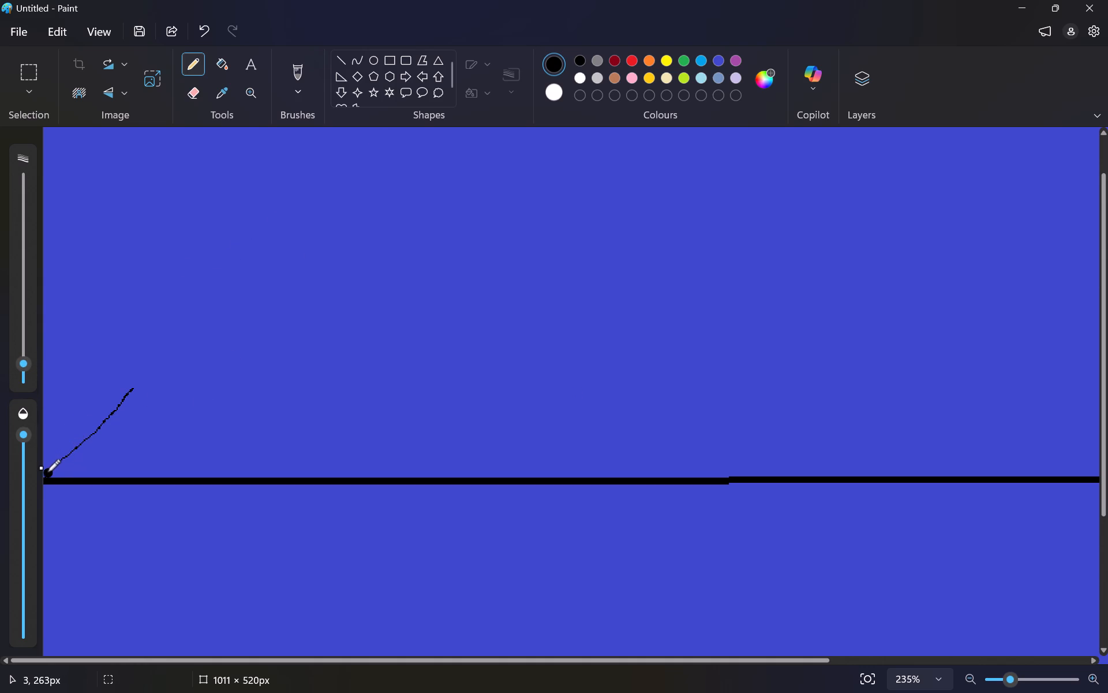
{"action": "left_click_drag", "start_coordinate": [46, 474], "coordinate": [140, 390]}
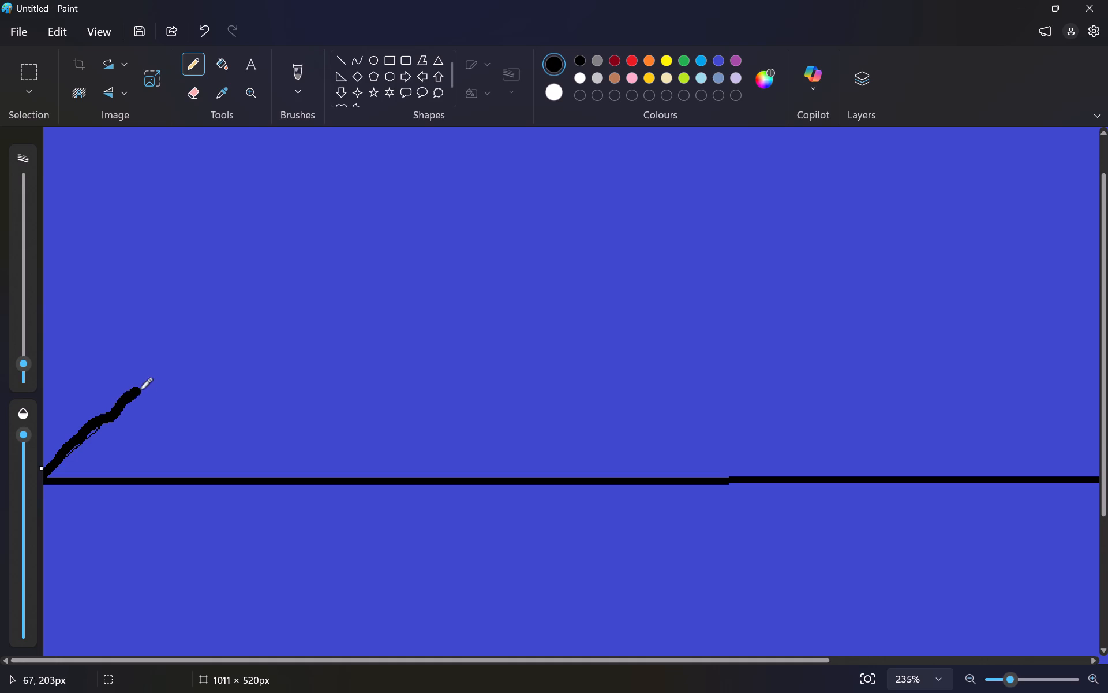
{"action": "left_click_drag", "start_coordinate": [140, 390], "coordinate": [246, 401]}
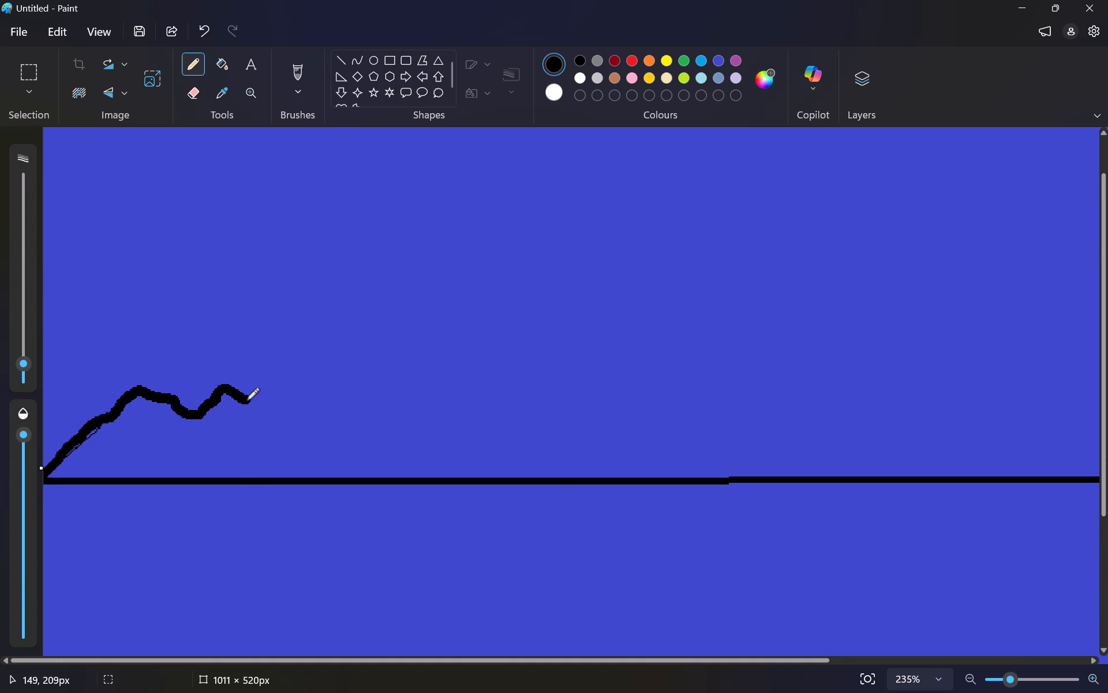
{"action": "left_click_drag", "start_coordinate": [246, 401], "coordinate": [370, 384]}
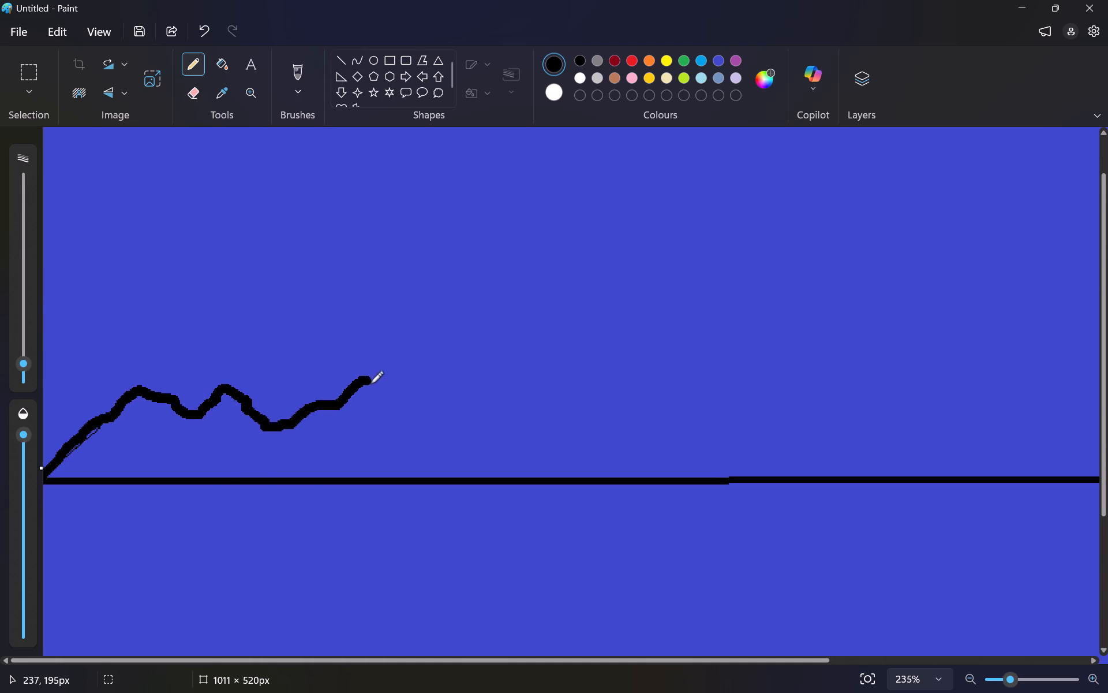
{"action": "left_click_drag", "start_coordinate": [370, 384], "coordinate": [452, 412]}
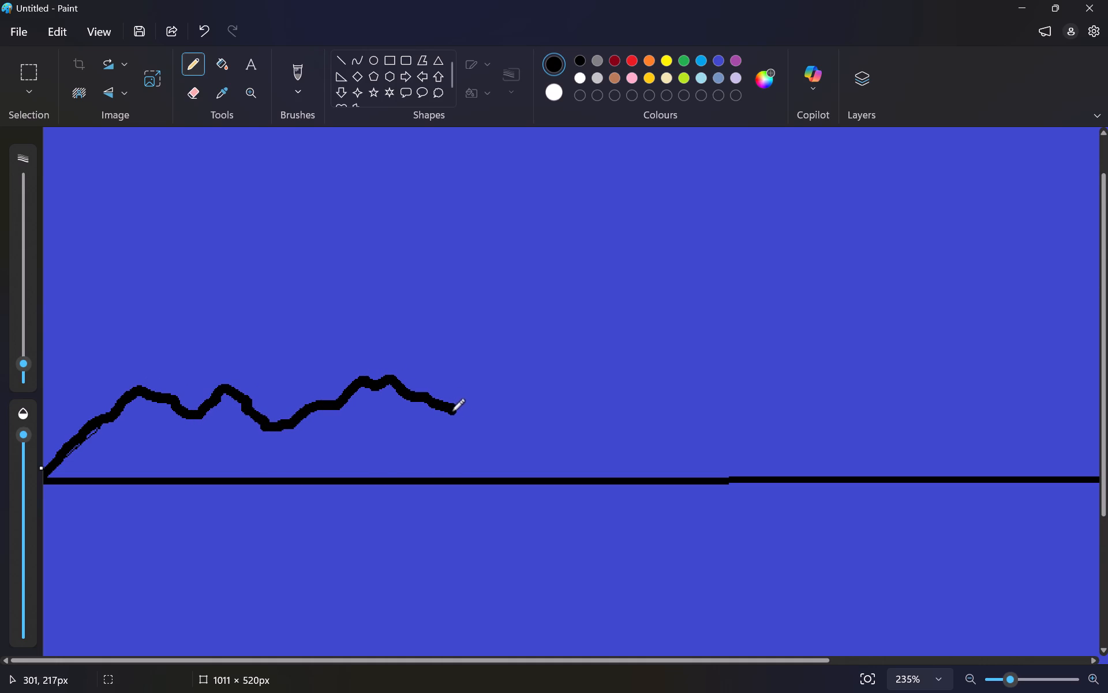
{"action": "left_click_drag", "start_coordinate": [452, 412], "coordinate": [559, 390]}
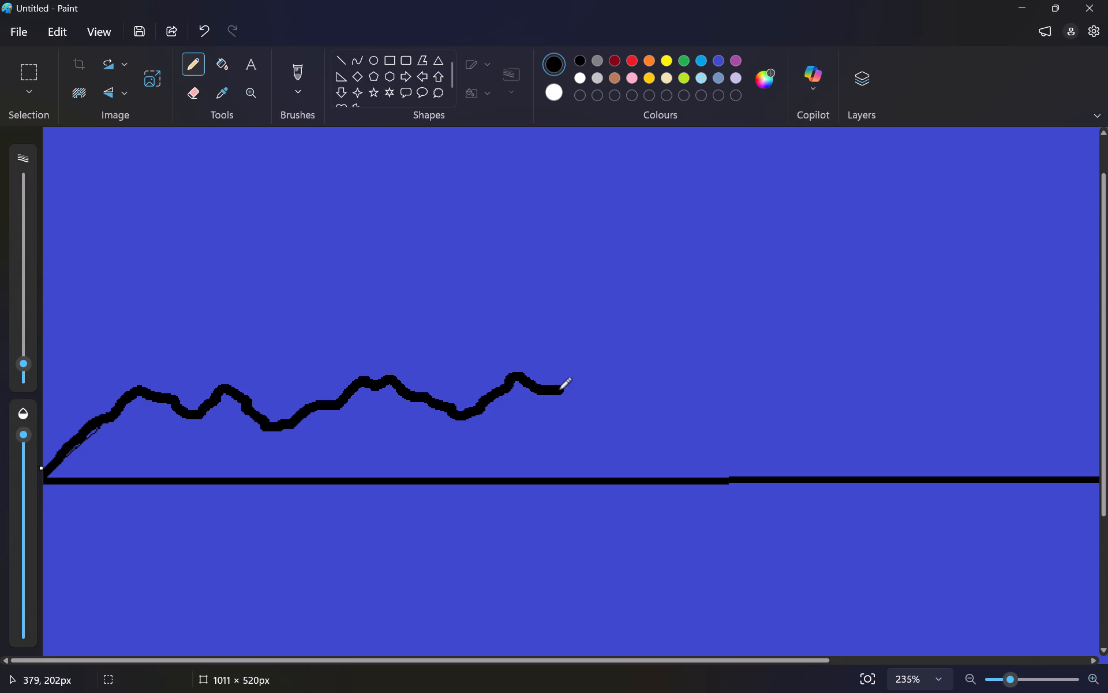
{"action": "left_click_drag", "start_coordinate": [559, 390], "coordinate": [659, 419]}
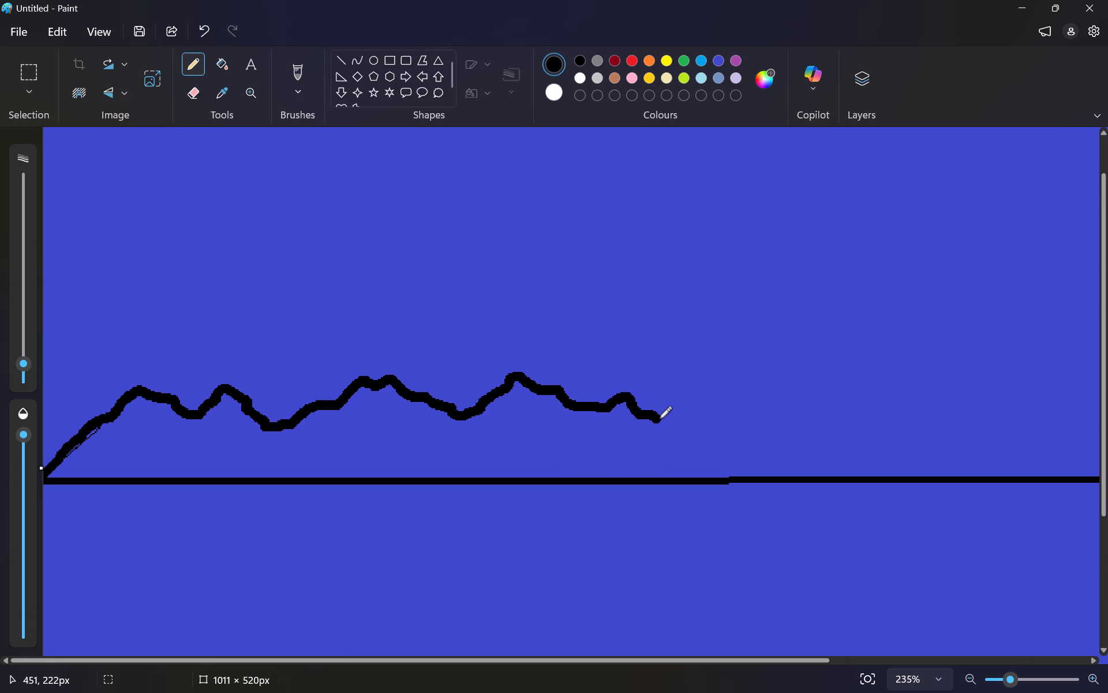
{"action": "left_click_drag", "start_coordinate": [659, 419], "coordinate": [747, 391]}
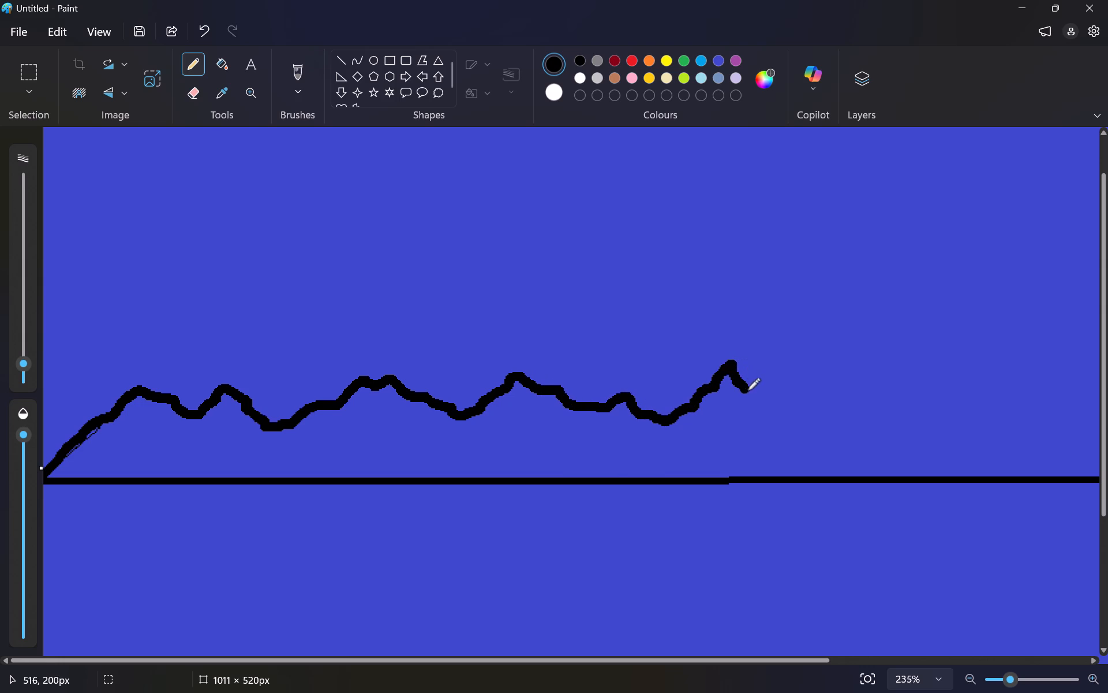
{"action": "left_click_drag", "start_coordinate": [747, 391], "coordinate": [851, 426]}
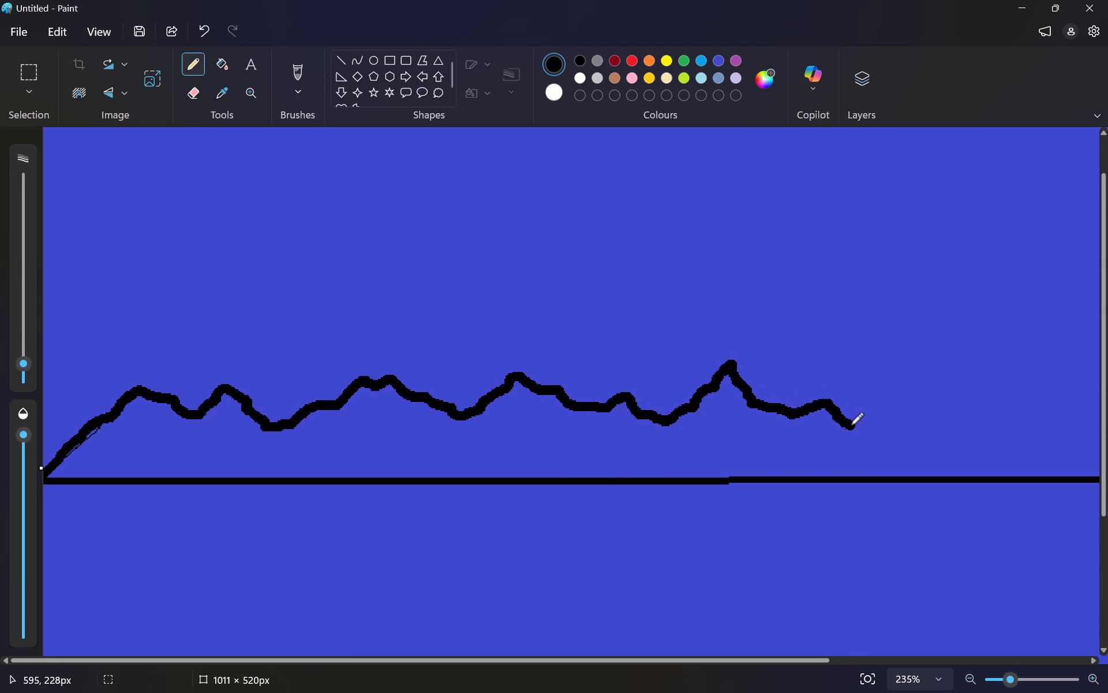
{"action": "left_click_drag", "start_coordinate": [851, 426], "coordinate": [898, 458]}
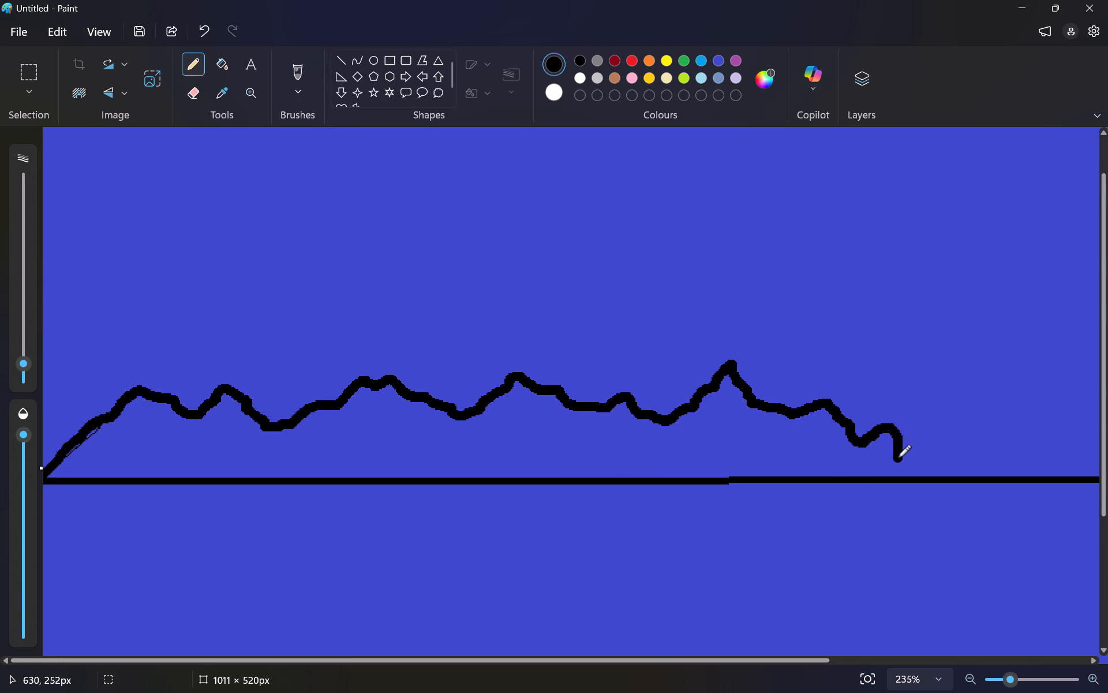
{"action": "left_click_drag", "start_coordinate": [898, 458], "coordinate": [944, 431]}
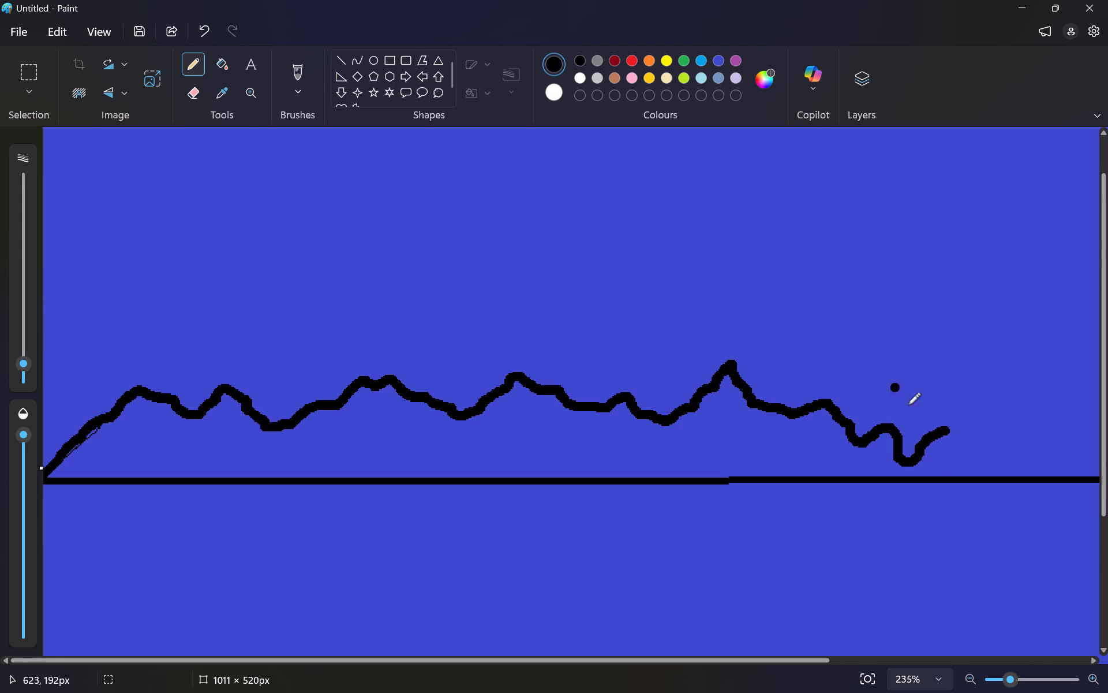
Draw a second jagged ridge branching off the first just before its final dip and running to the canvas's right edge.
{"action": "left_click_drag", "start_coordinate": [885, 427], "coordinate": [938, 401]}
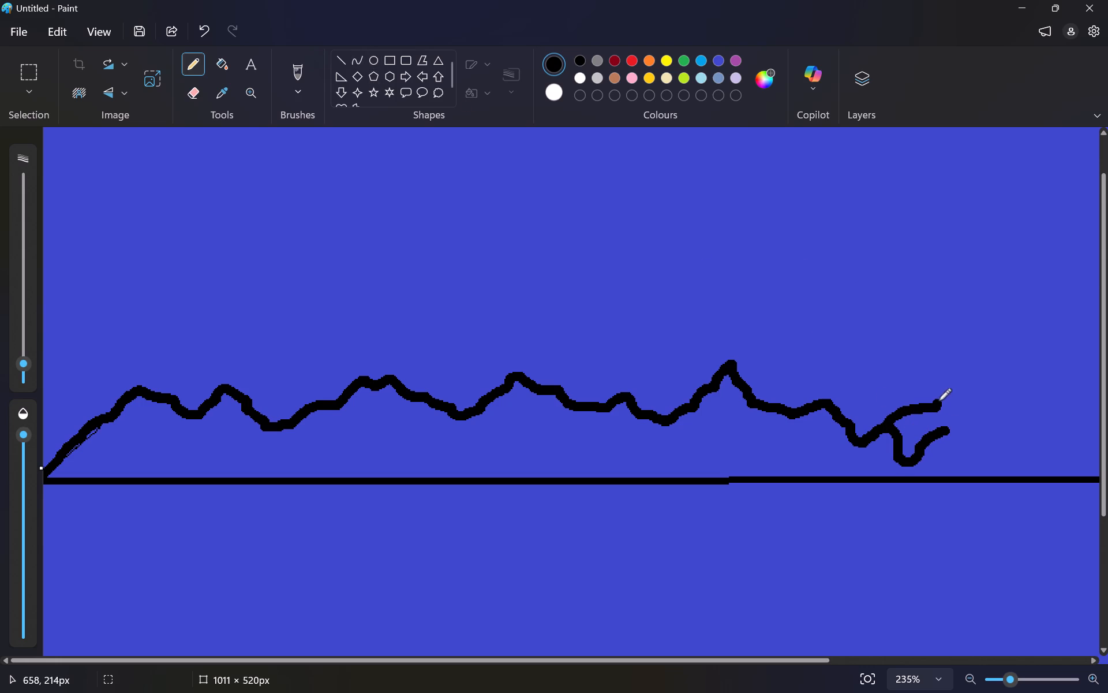
{"action": "left_click_drag", "start_coordinate": [938, 401], "coordinate": [1033, 394]}
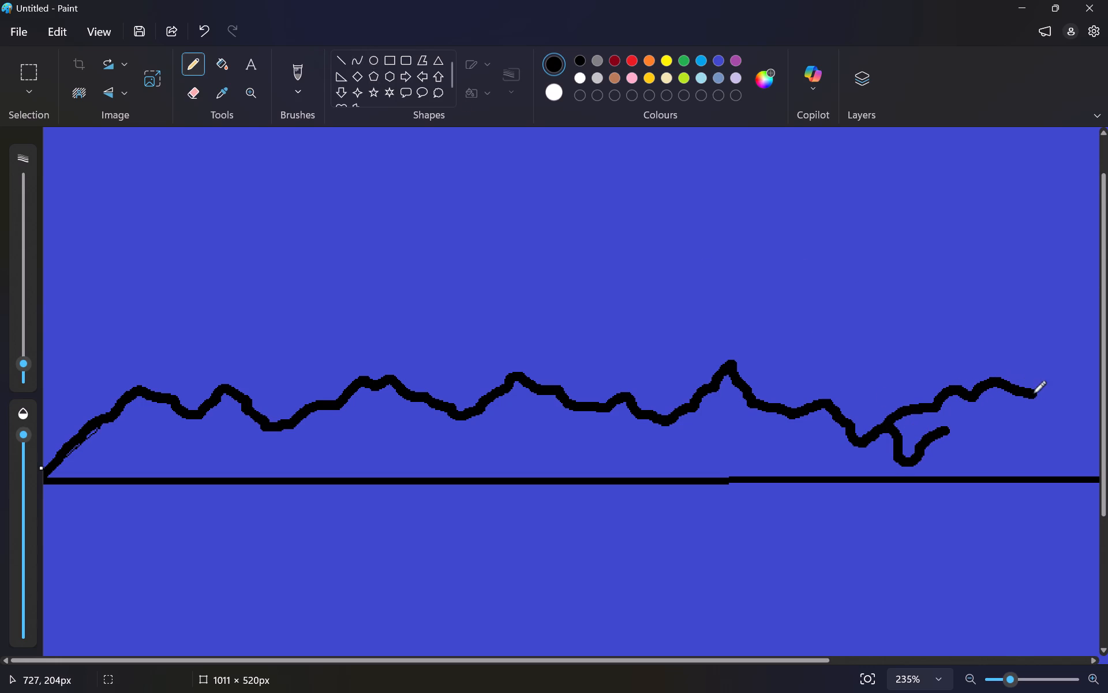
{"action": "left_click_drag", "start_coordinate": [1033, 394], "coordinate": [1089, 421]}
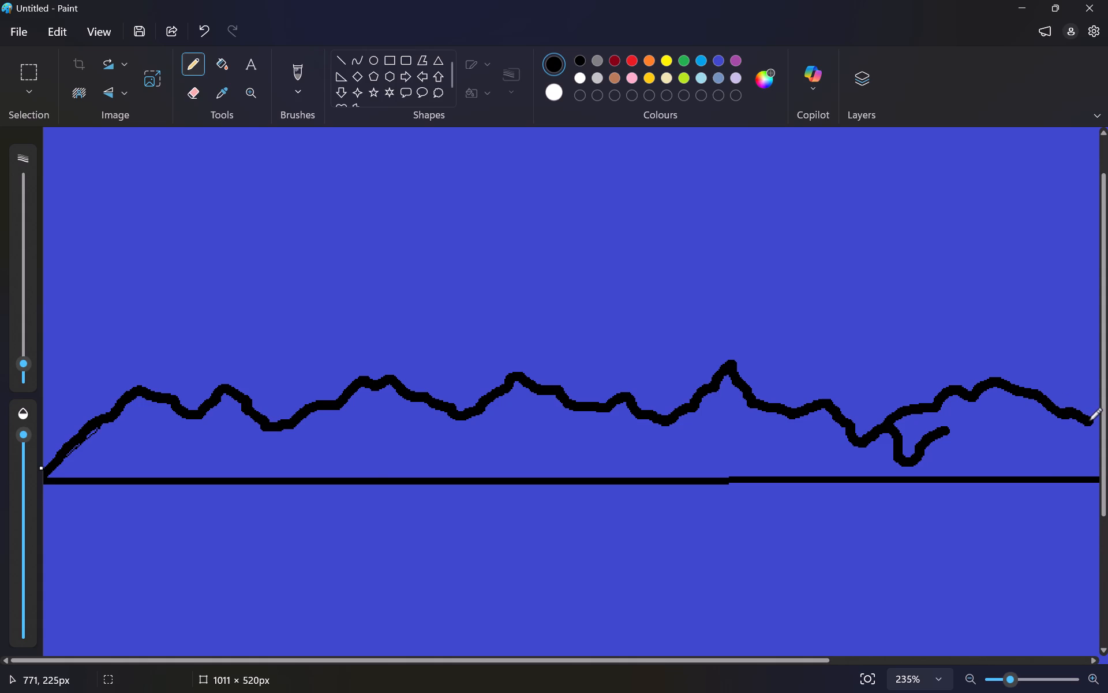
{"action": "scroll", "coordinate": [1089, 421], "scroll_direction": "left", "scroll_amount": 5}
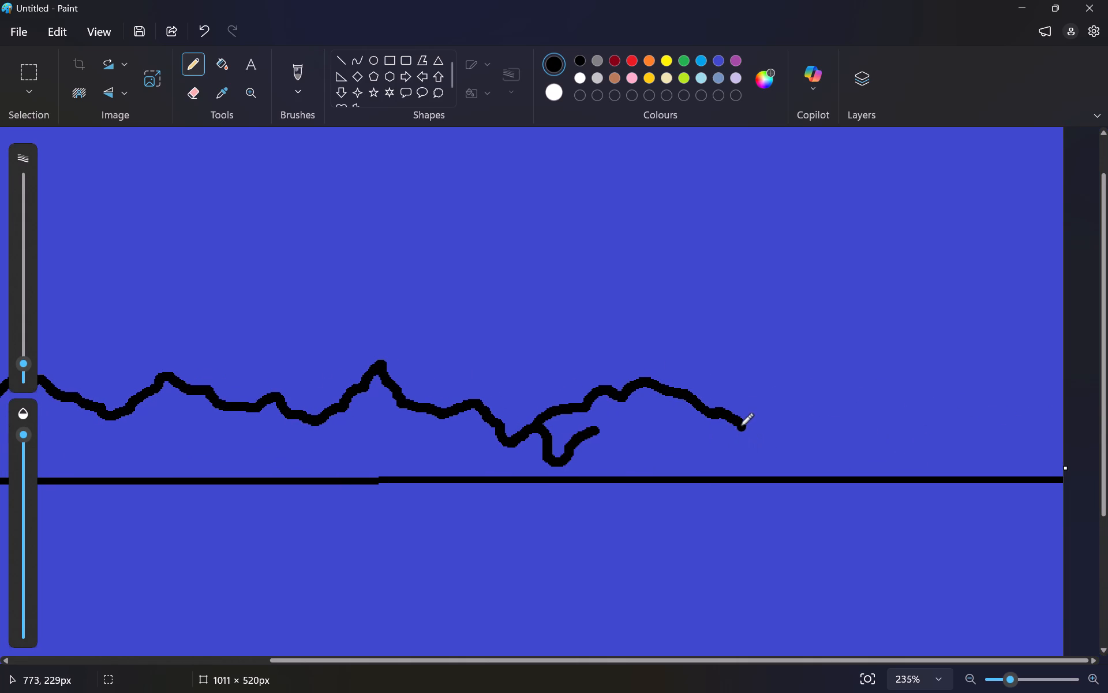
{"action": "left_click_drag", "start_coordinate": [739, 422], "coordinate": [793, 419]}
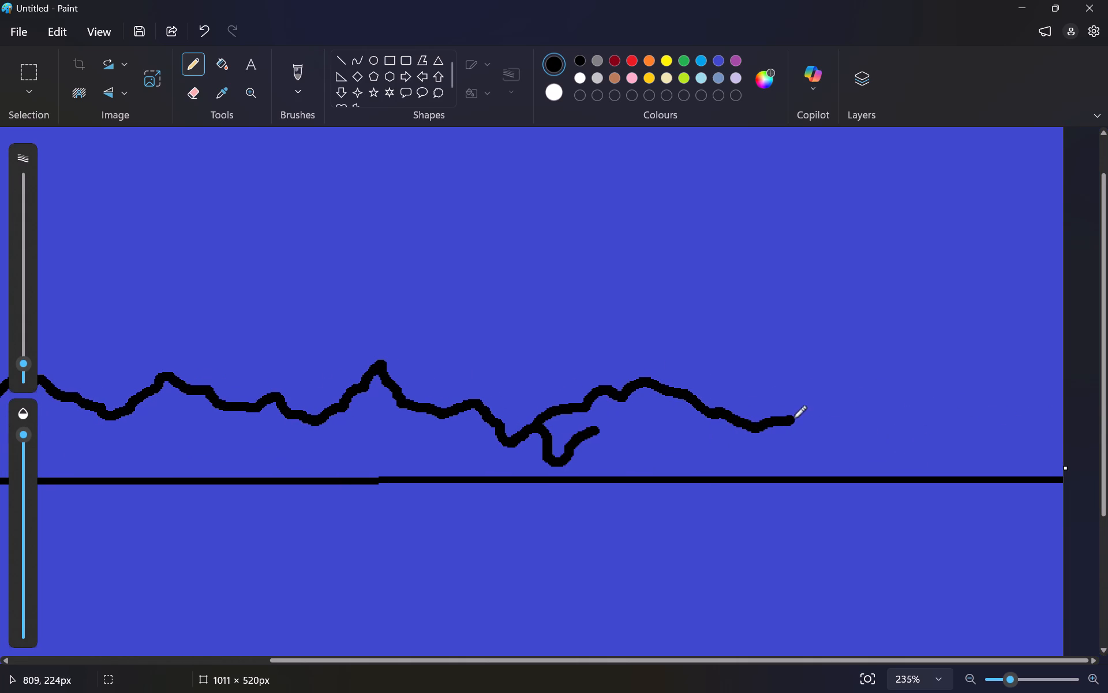
{"action": "left_click_drag", "start_coordinate": [793, 419], "coordinate": [882, 399]}
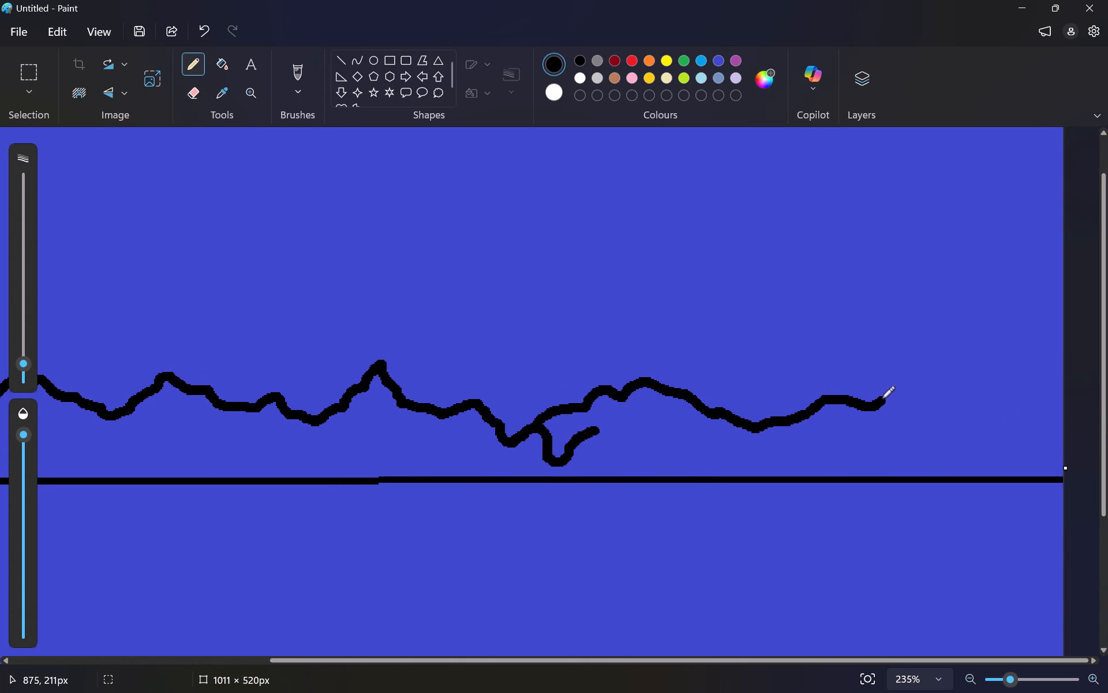
{"action": "left_click_drag", "start_coordinate": [882, 399], "coordinate": [983, 404]}
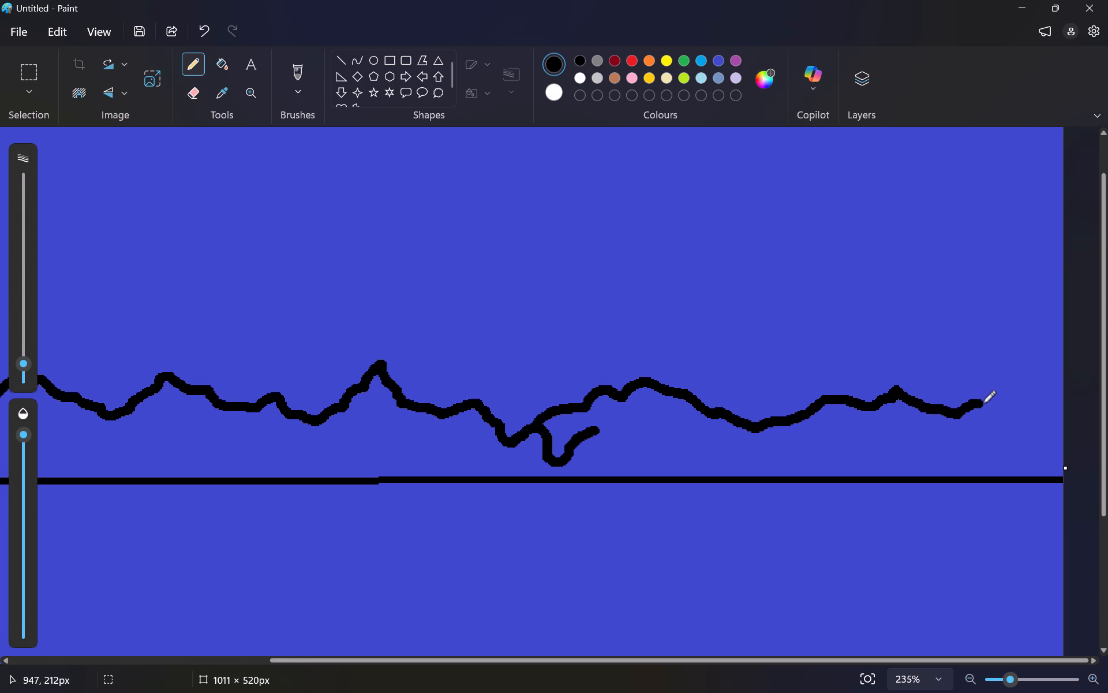
{"action": "left_click_drag", "start_coordinate": [983, 404], "coordinate": [1039, 420]}
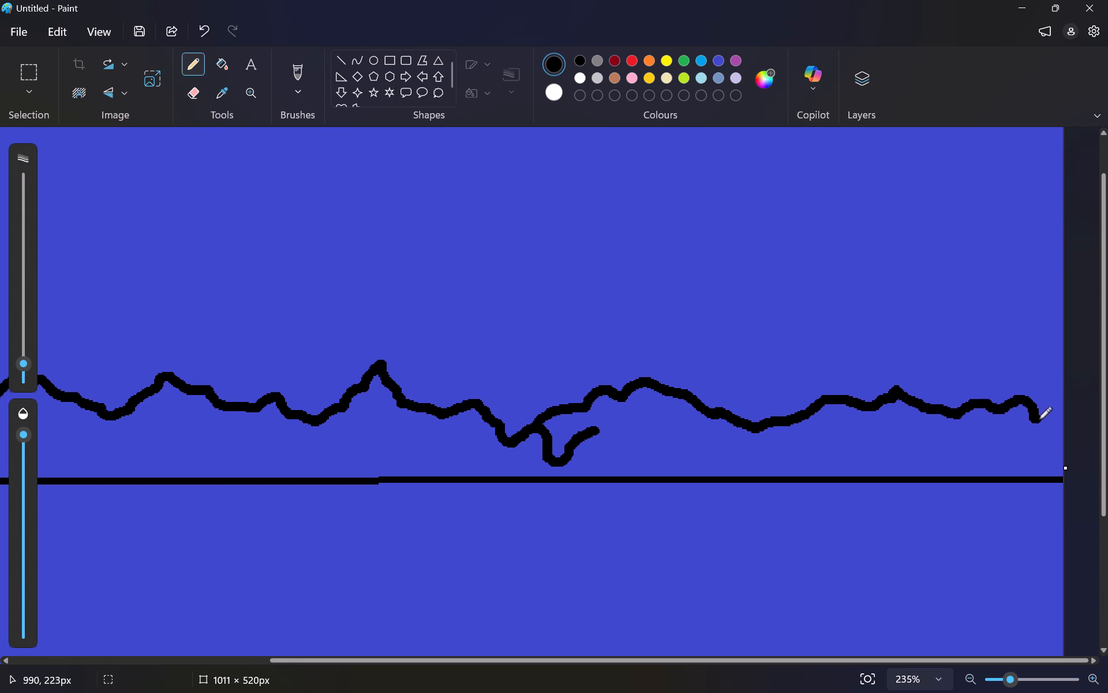
{"action": "left_click_drag", "start_coordinate": [1039, 420], "coordinate": [1086, 441]}
Extend the first ridge's loose end down to the horizontal line, closing the outline beneath the second ridge.
{"action": "left_click_drag", "start_coordinate": [598, 434], "coordinate": [643, 467]}
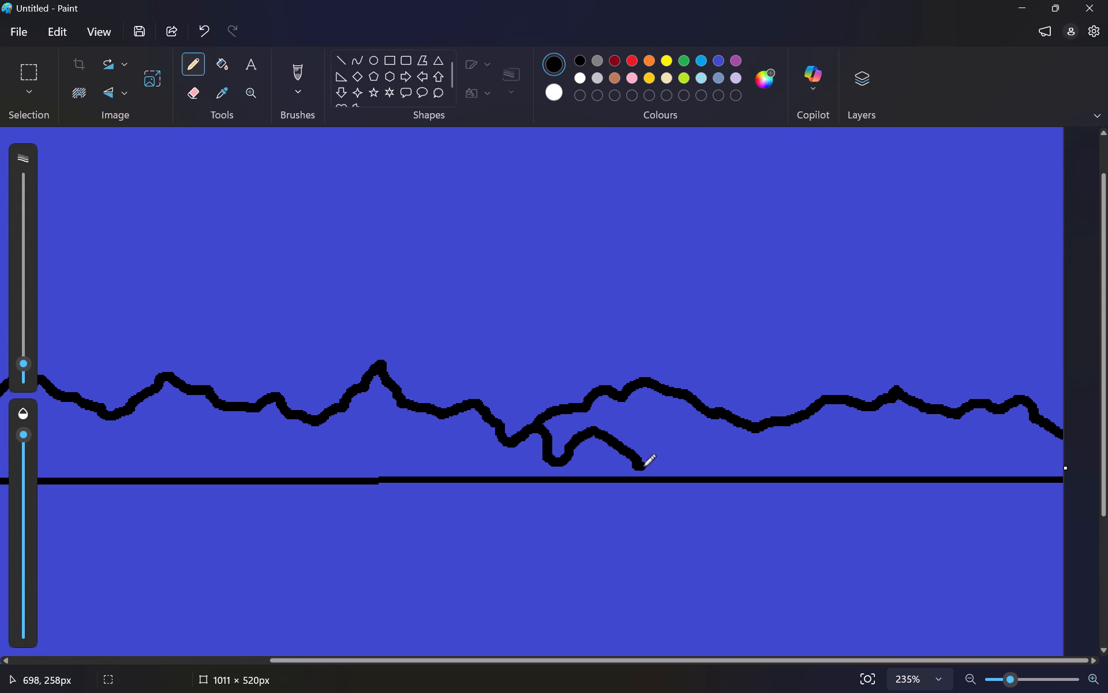
{"action": "left_click_drag", "start_coordinate": [643, 467], "coordinate": [656, 477]}
Fill both enclosed areas between the mountain ridges and the horizontal line with black.
{"action": "double_click", "coordinate": [210, 62]}
{"action": "left_click", "coordinate": [219, 62]}
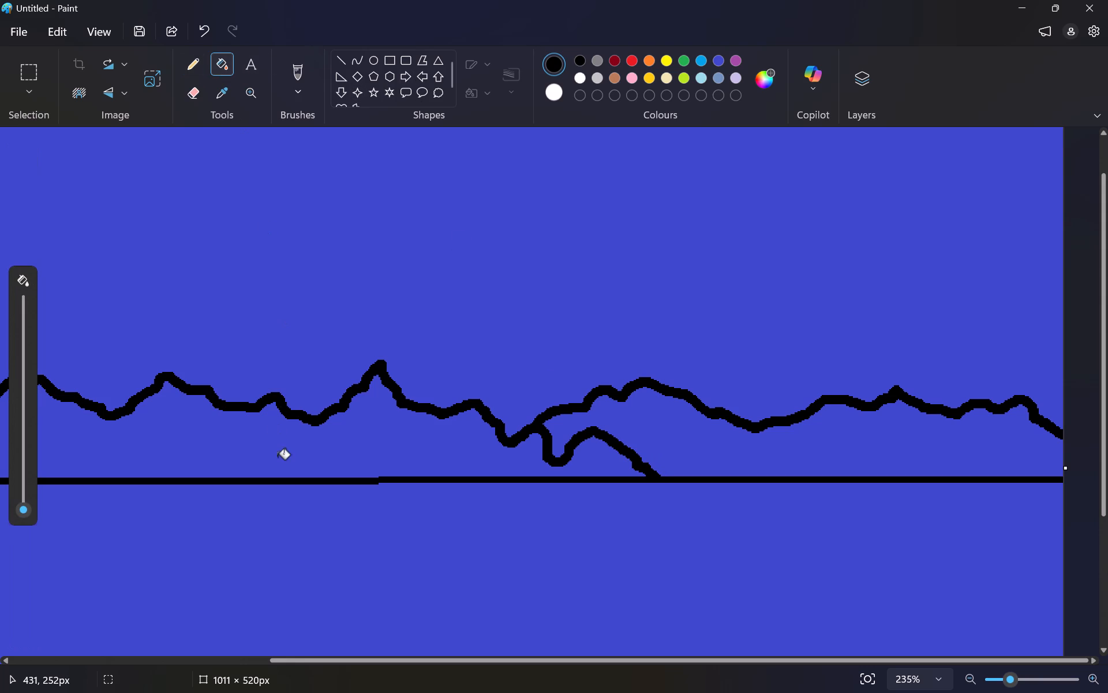
{"action": "left_click", "coordinate": [278, 457]}
{"action": "left_click", "coordinate": [717, 448]}
Paint over the small blue gaps on the leftmost mountain slope with the black Pencil.
{"action": "scroll", "coordinate": [717, 448], "scroll_direction": "right", "scroll_amount": 6}
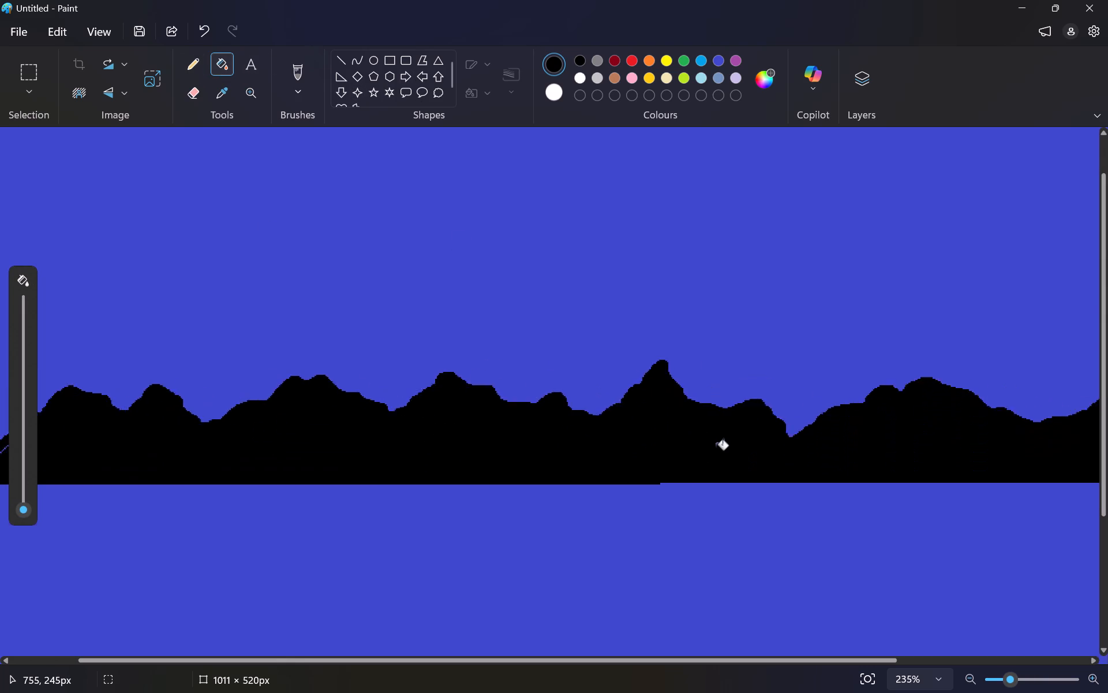
{"action": "scroll", "coordinate": [717, 448], "scroll_direction": "right", "scroll_amount": 4}
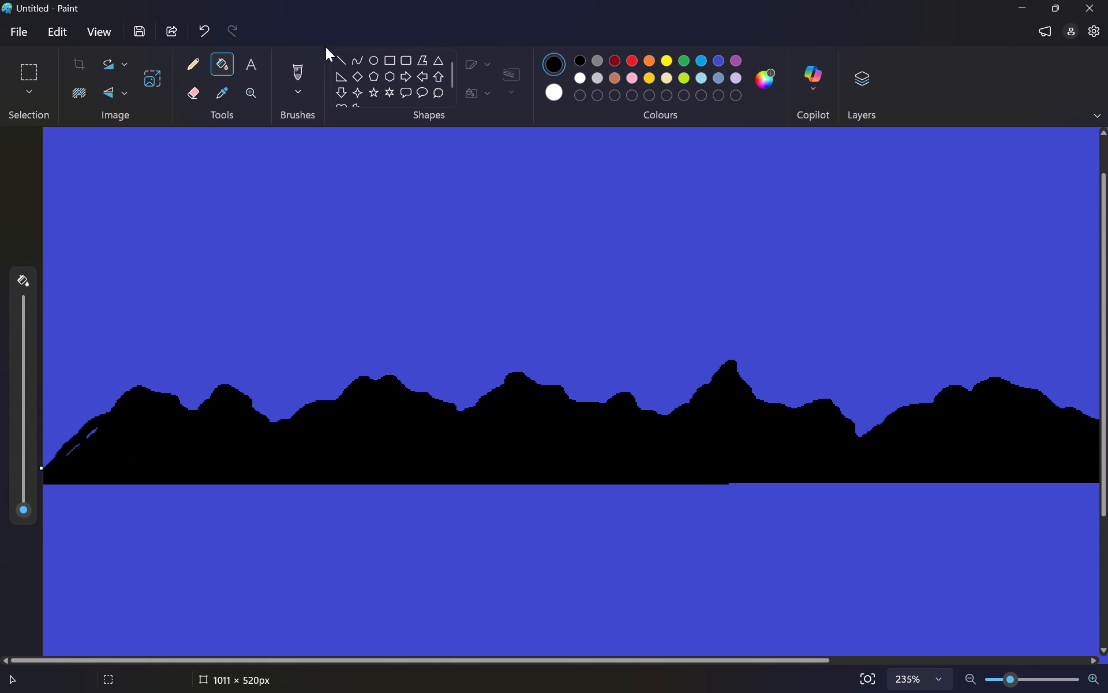
{"action": "left_click", "coordinate": [193, 62]}
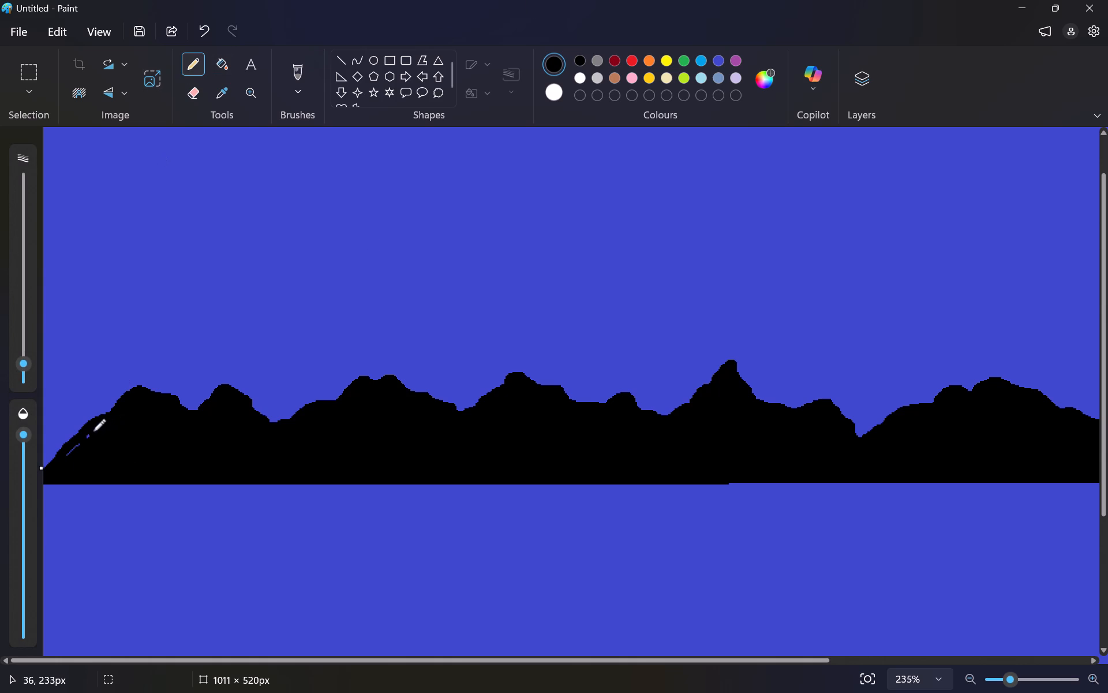
{"action": "left_click_drag", "start_coordinate": [99, 431], "coordinate": [87, 439]}
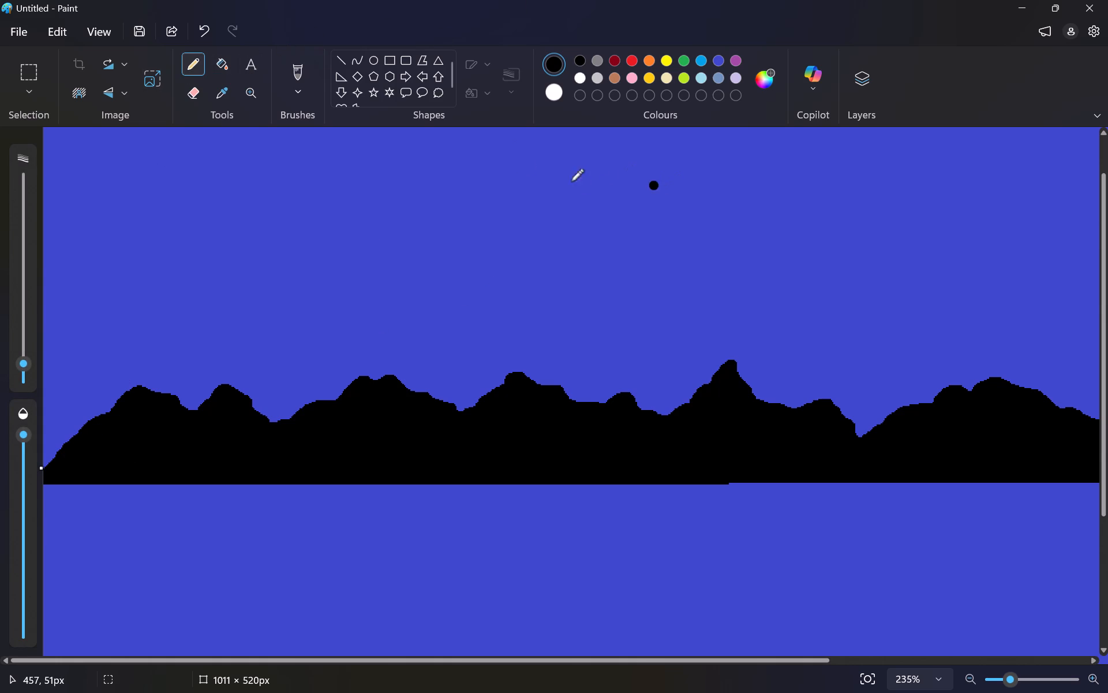
{"action": "scroll", "coordinate": [664, 452], "scroll_direction": "left", "scroll_amount": 5}
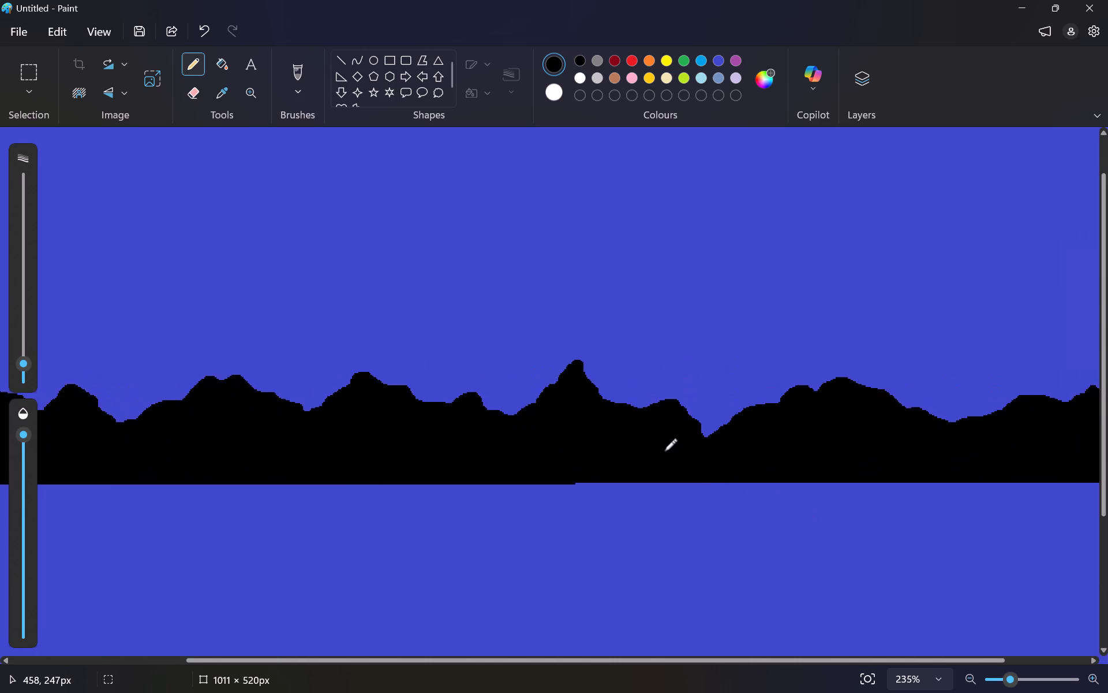
Draw a black Pencil line from the tallest peak down its right slope and across the deep notch beside it.
{"action": "scroll", "coordinate": [664, 452], "scroll_direction": "left", "scroll_amount": 2}
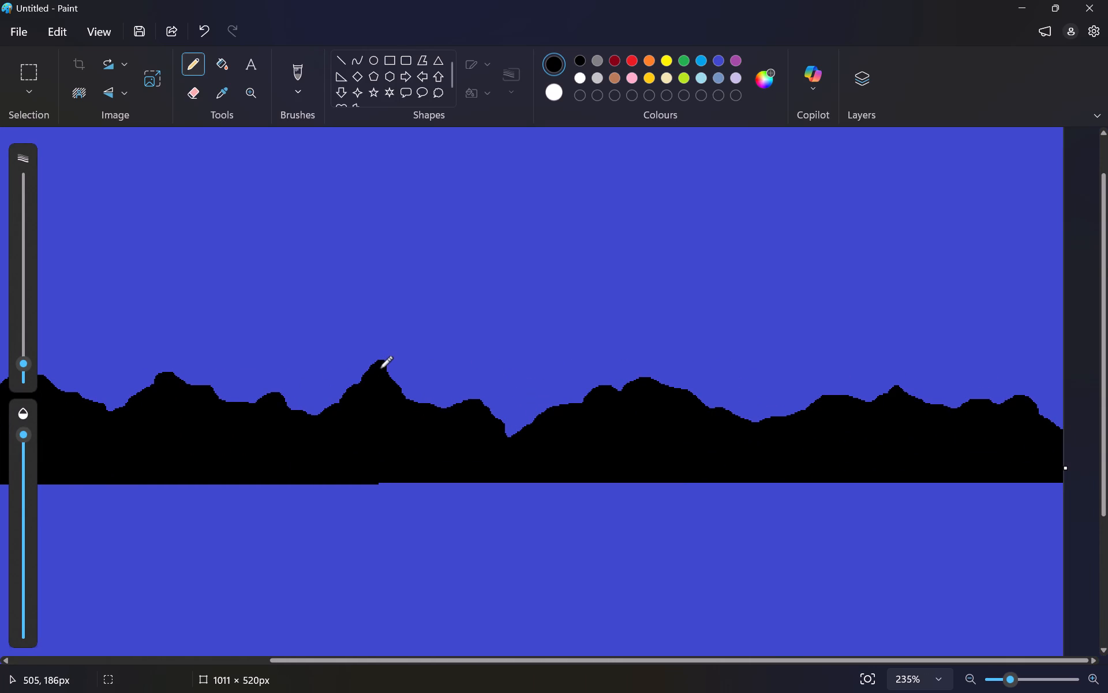
{"action": "left_click_drag", "start_coordinate": [380, 369], "coordinate": [448, 391]}
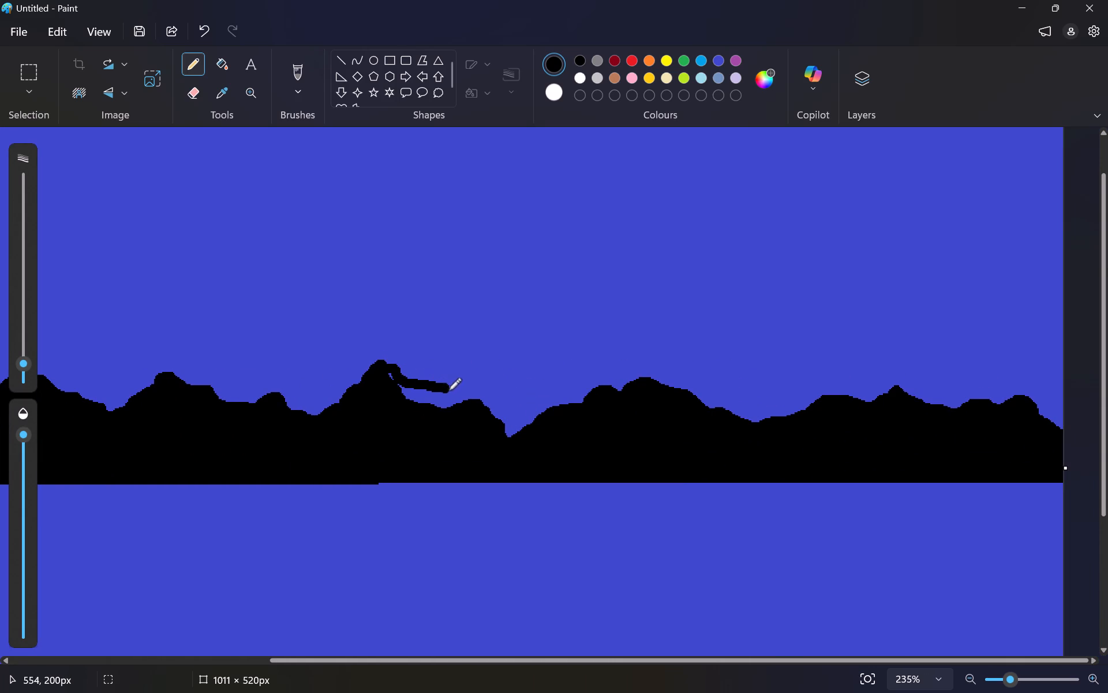
{"action": "left_click_drag", "start_coordinate": [448, 391], "coordinate": [515, 413]}
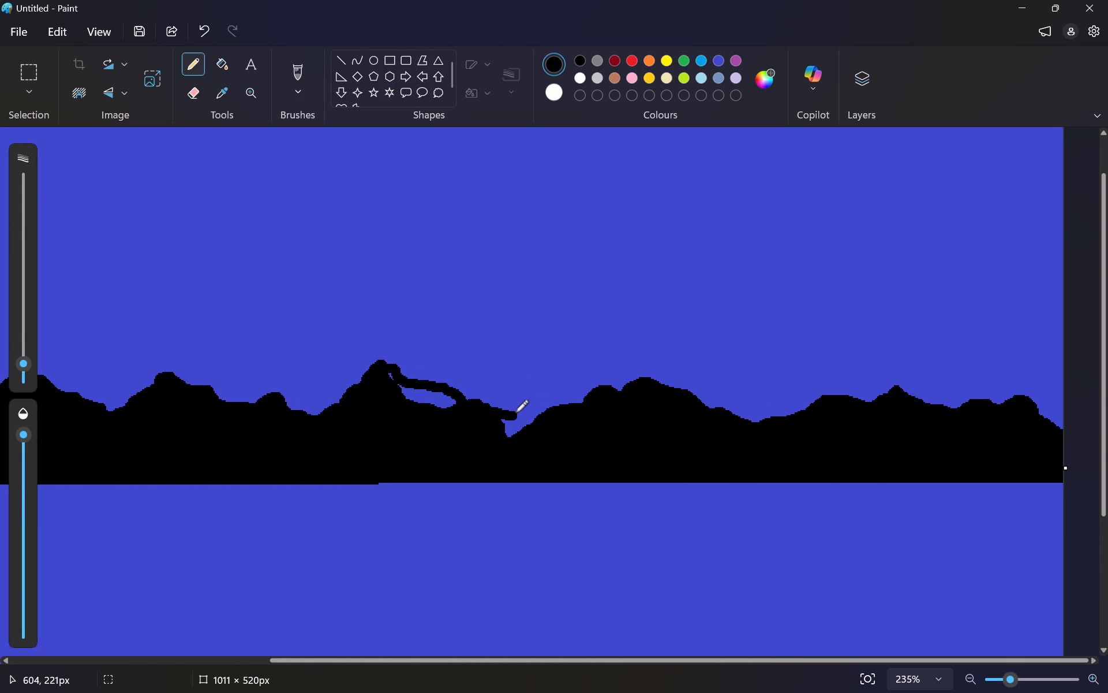
{"action": "left_click_drag", "start_coordinate": [515, 413], "coordinate": [552, 430]}
Fill the two enclosed blue gaps beneath the new slope line with black and pencil over the slivers near the peak.
{"action": "left_click", "coordinate": [222, 72]}
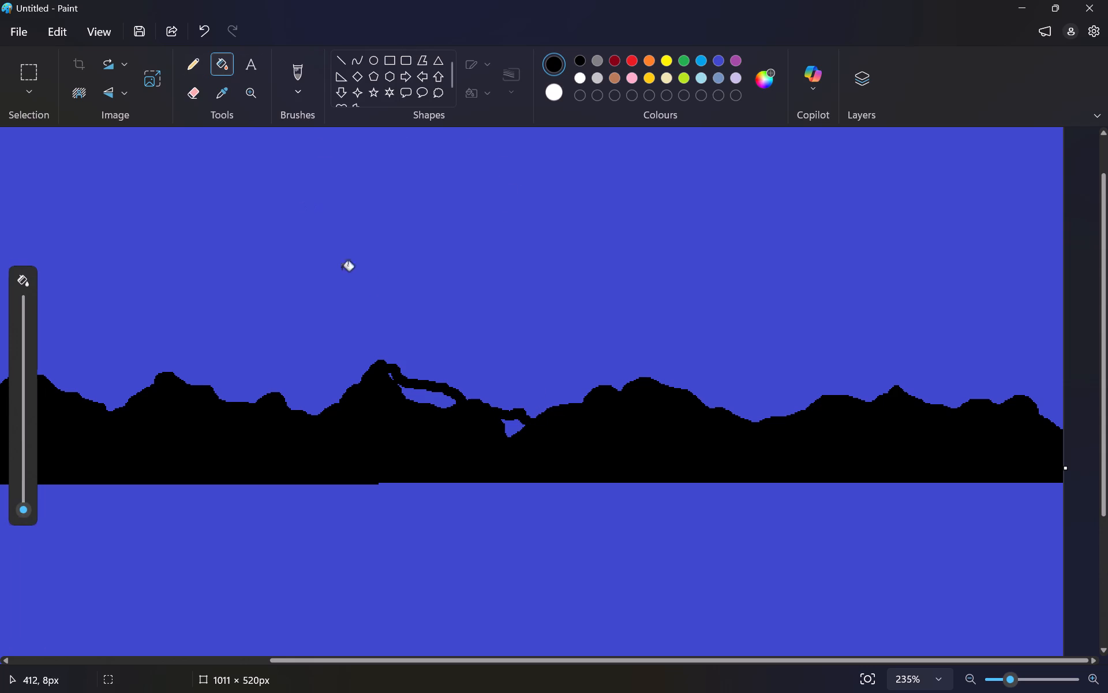
{"action": "left_click", "coordinate": [430, 397]}
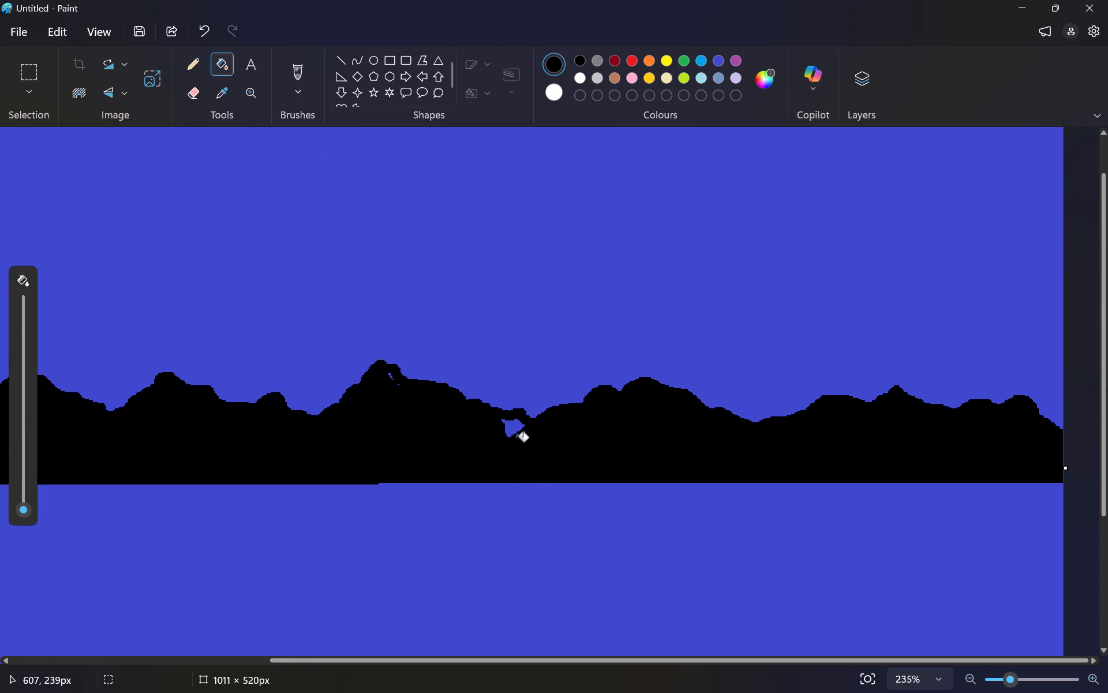
{"action": "left_click", "coordinate": [512, 431]}
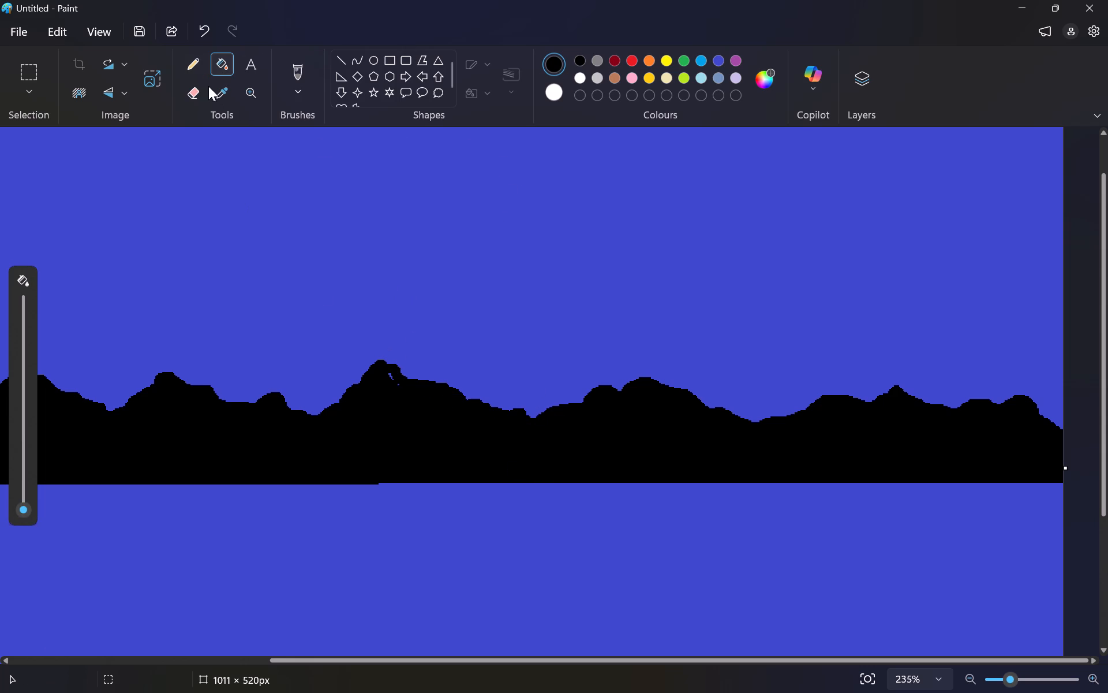
{"action": "left_click", "coordinate": [193, 55]}
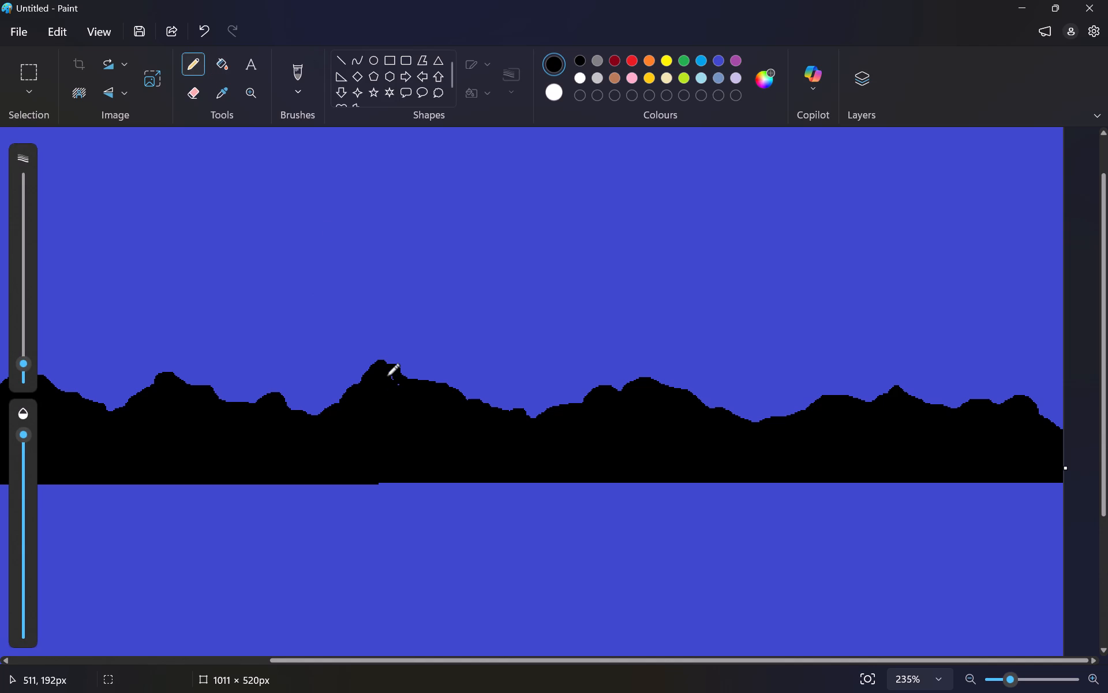
{"action": "left_click_drag", "start_coordinate": [388, 378], "coordinate": [406, 394]}
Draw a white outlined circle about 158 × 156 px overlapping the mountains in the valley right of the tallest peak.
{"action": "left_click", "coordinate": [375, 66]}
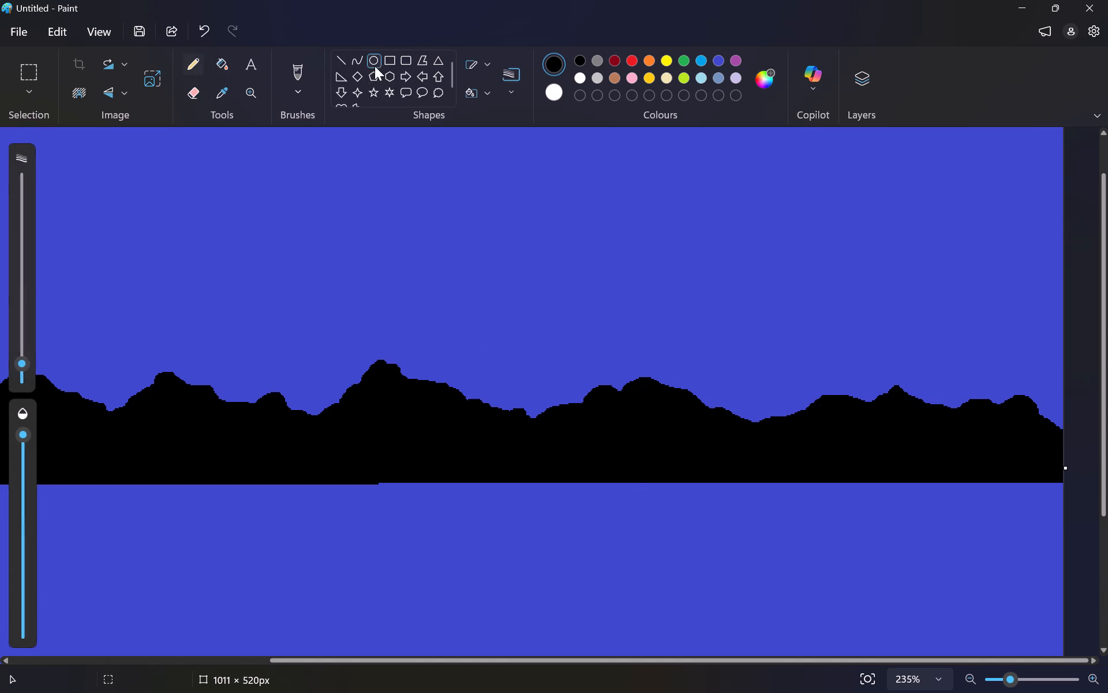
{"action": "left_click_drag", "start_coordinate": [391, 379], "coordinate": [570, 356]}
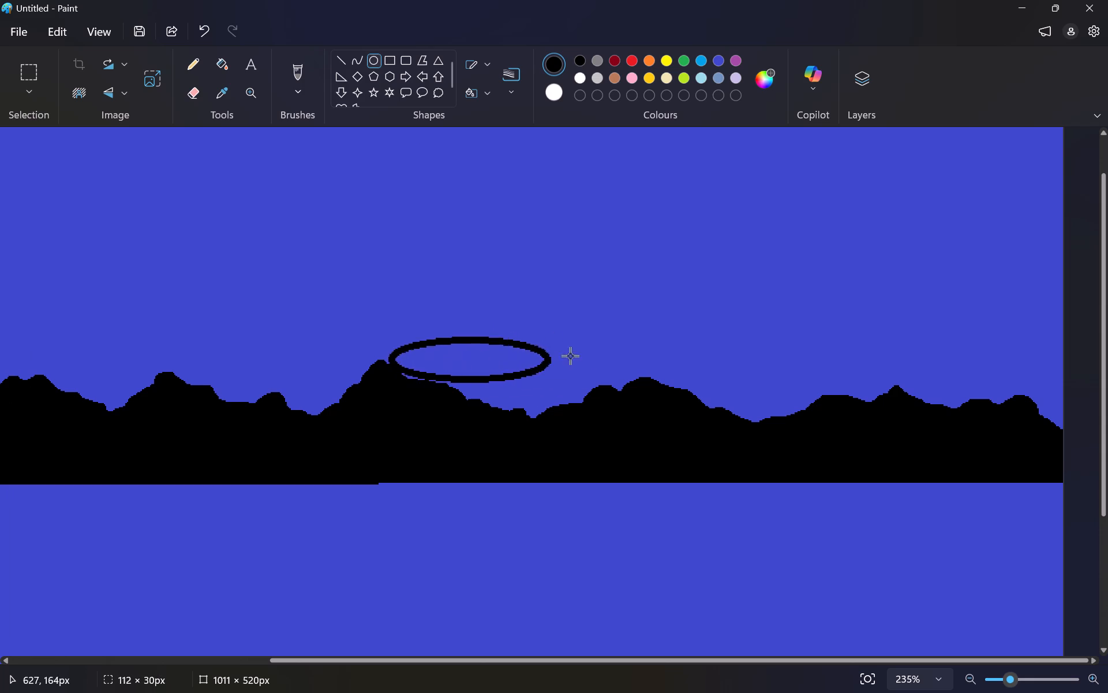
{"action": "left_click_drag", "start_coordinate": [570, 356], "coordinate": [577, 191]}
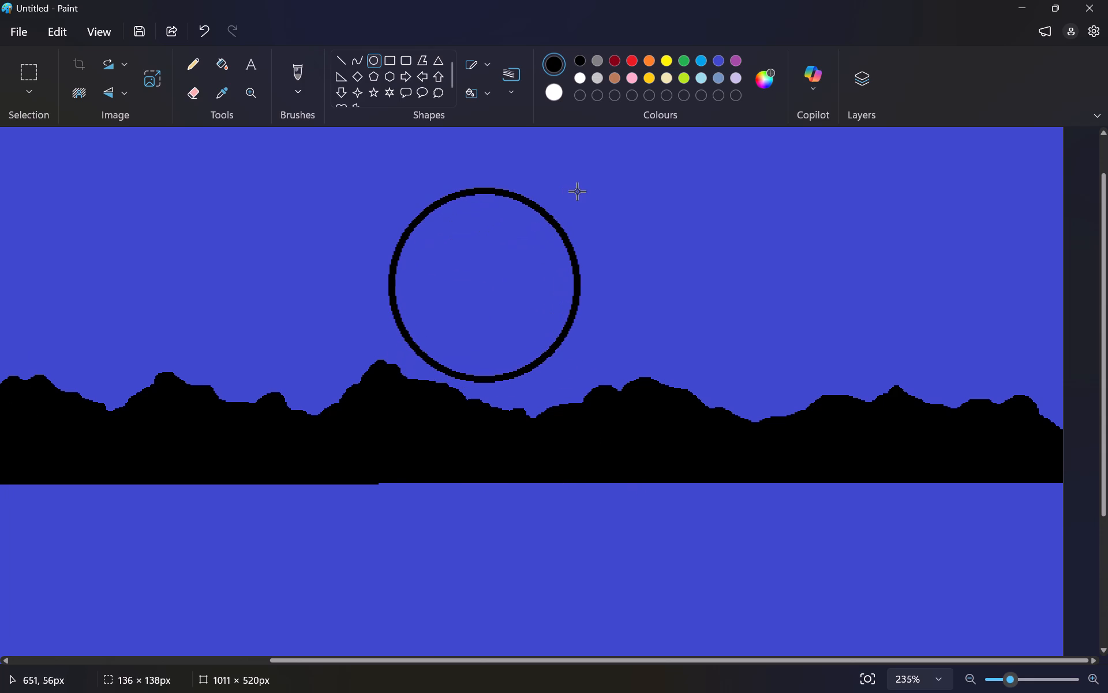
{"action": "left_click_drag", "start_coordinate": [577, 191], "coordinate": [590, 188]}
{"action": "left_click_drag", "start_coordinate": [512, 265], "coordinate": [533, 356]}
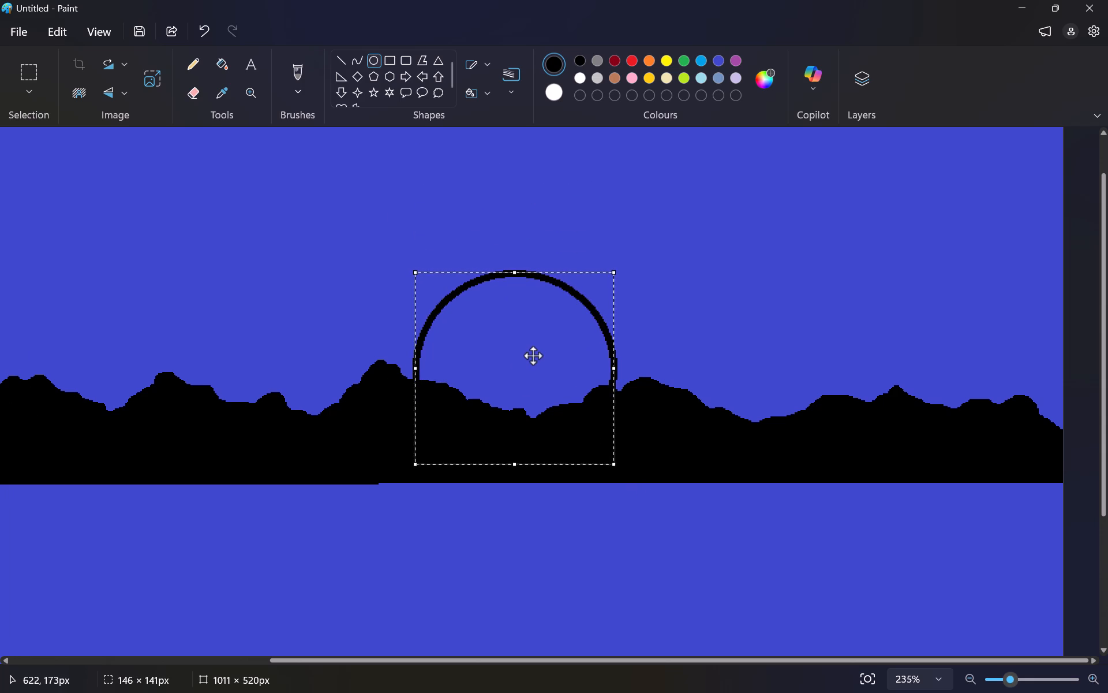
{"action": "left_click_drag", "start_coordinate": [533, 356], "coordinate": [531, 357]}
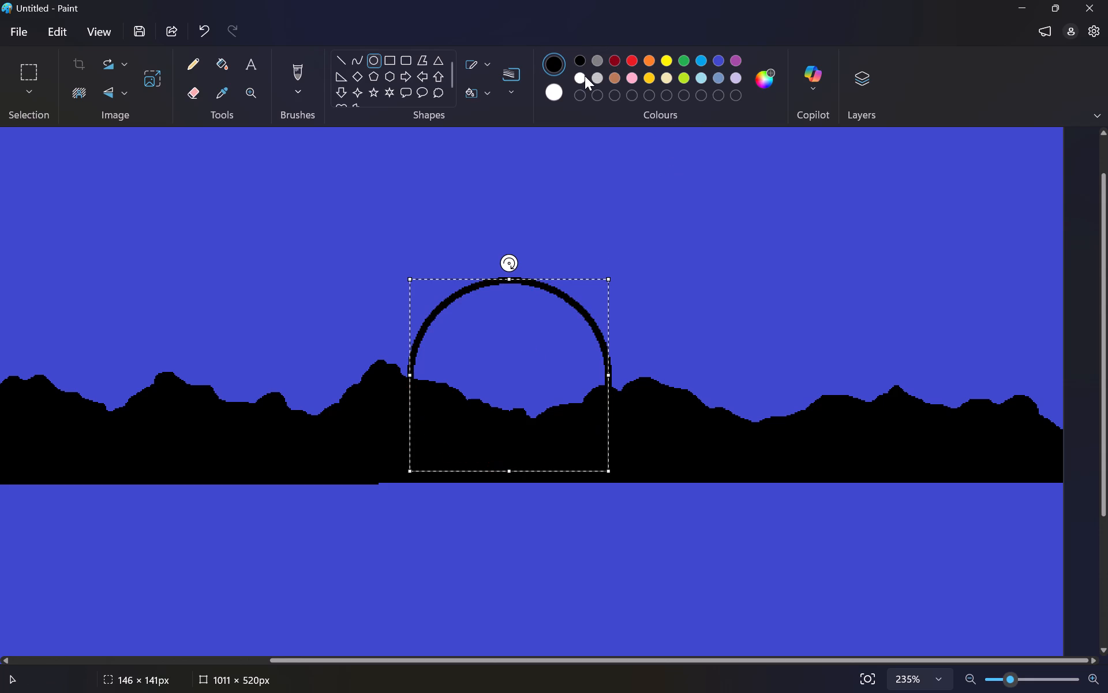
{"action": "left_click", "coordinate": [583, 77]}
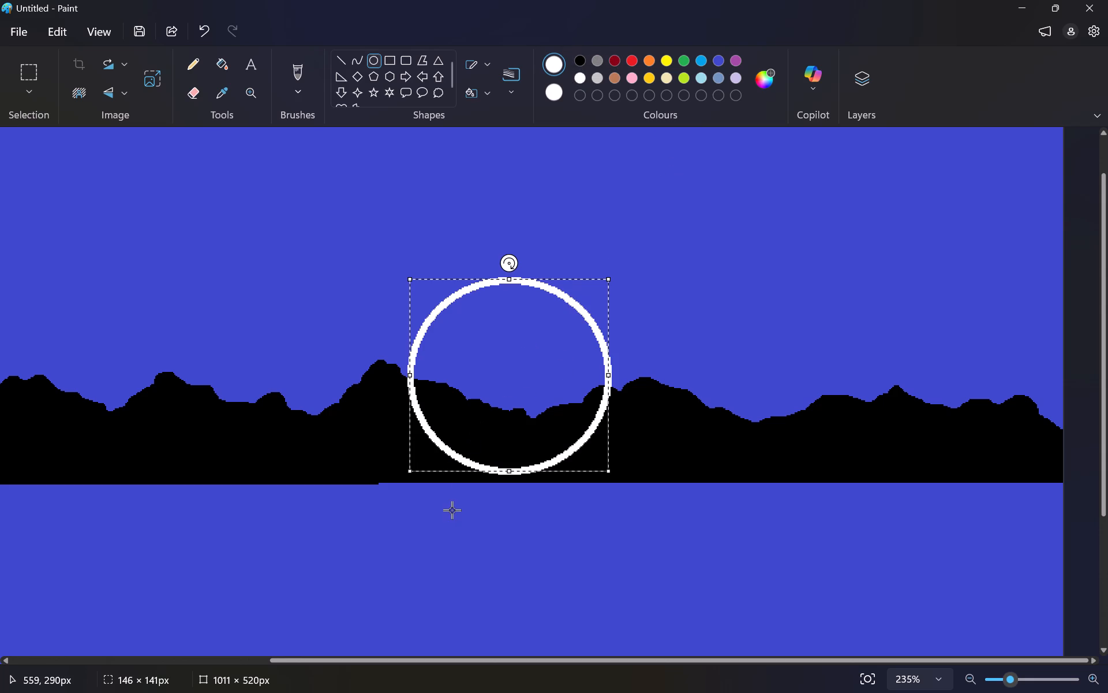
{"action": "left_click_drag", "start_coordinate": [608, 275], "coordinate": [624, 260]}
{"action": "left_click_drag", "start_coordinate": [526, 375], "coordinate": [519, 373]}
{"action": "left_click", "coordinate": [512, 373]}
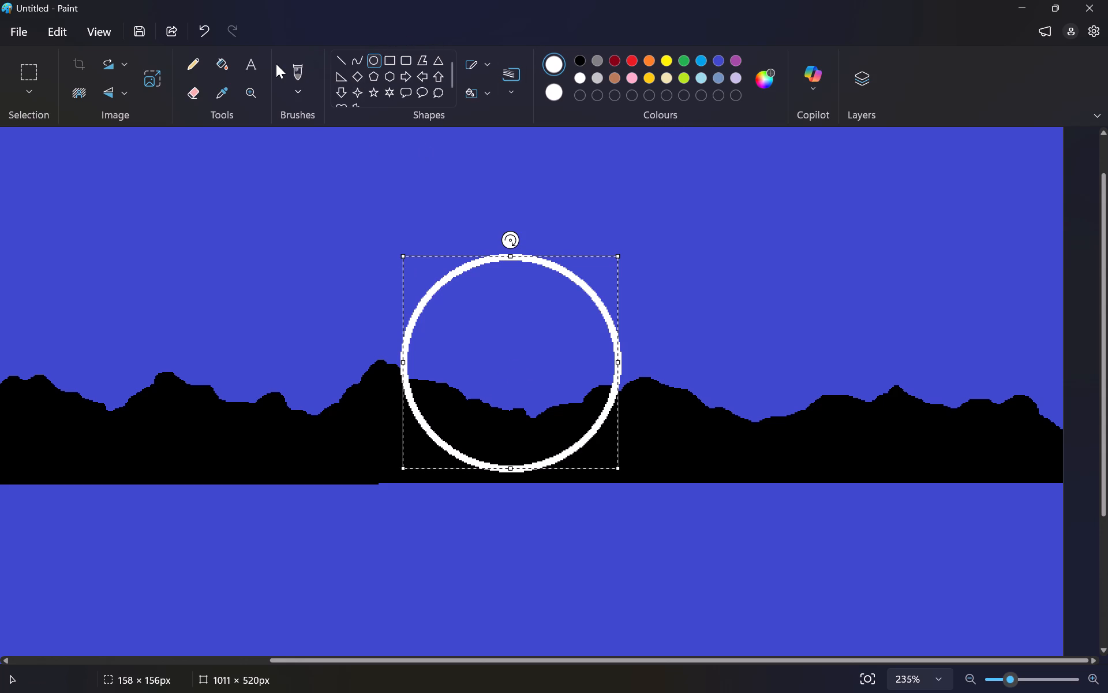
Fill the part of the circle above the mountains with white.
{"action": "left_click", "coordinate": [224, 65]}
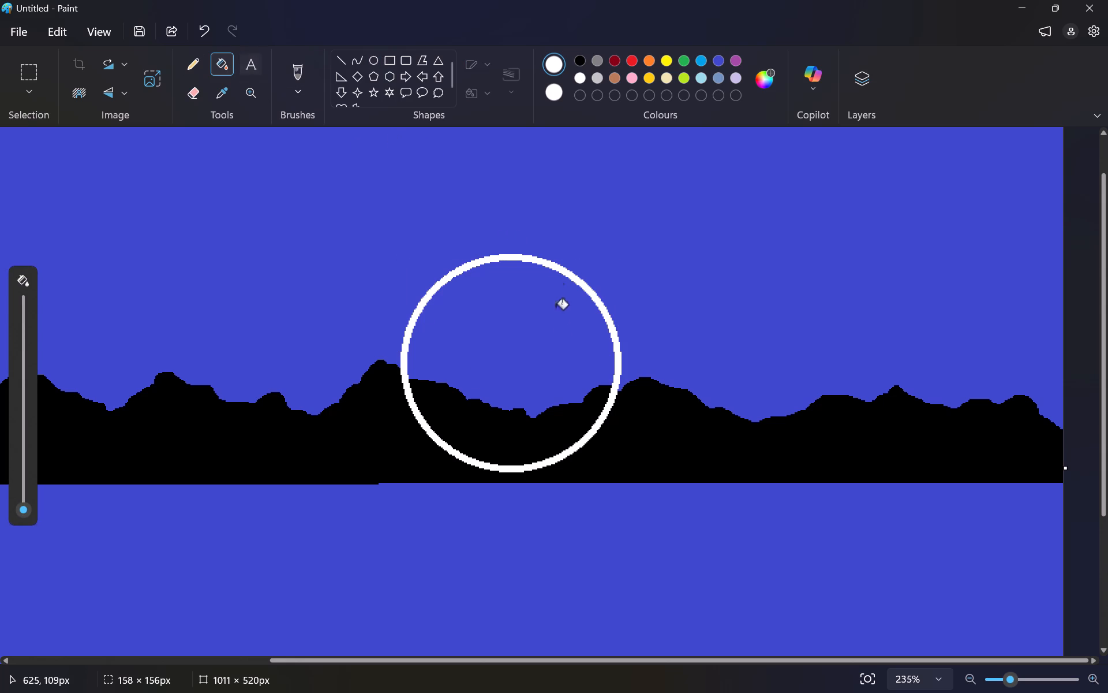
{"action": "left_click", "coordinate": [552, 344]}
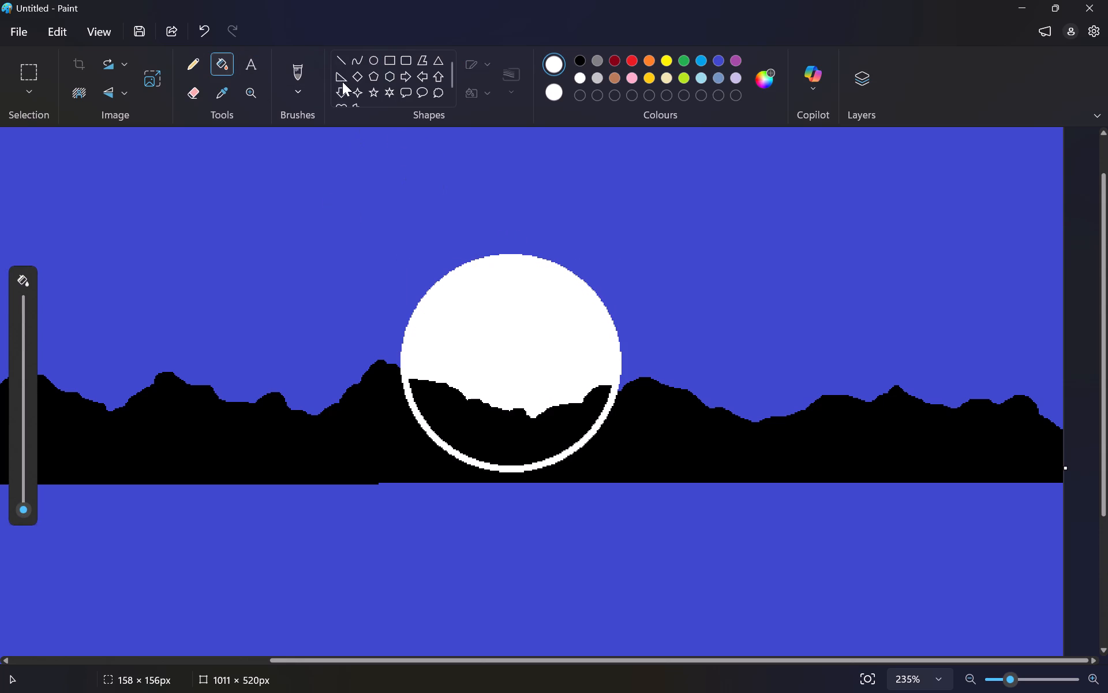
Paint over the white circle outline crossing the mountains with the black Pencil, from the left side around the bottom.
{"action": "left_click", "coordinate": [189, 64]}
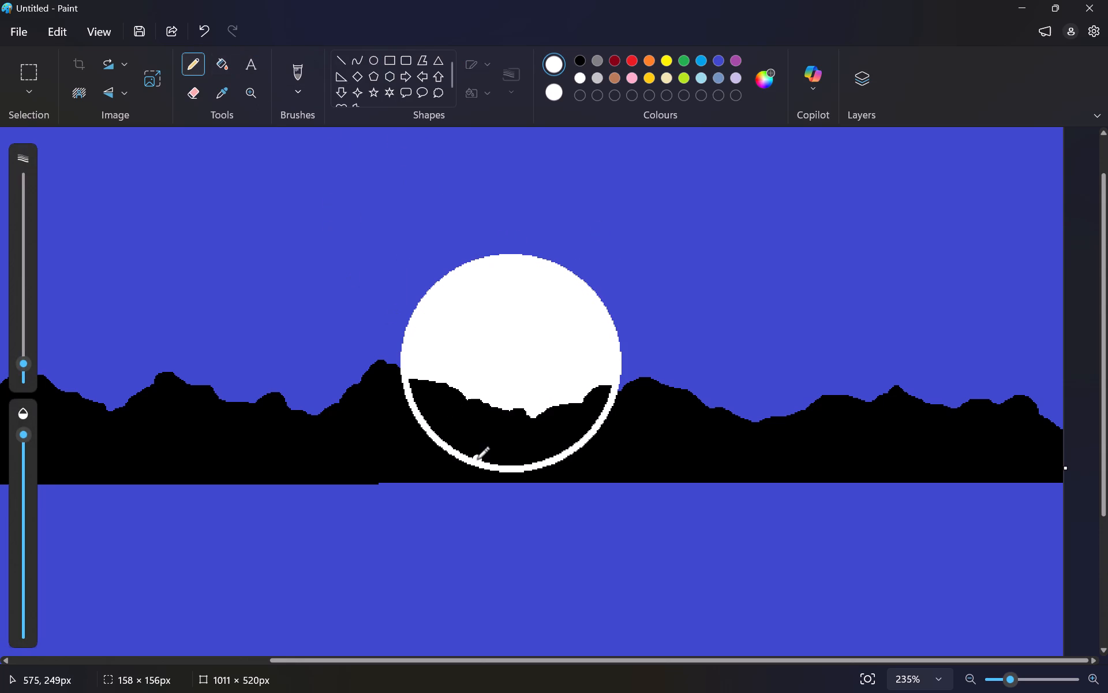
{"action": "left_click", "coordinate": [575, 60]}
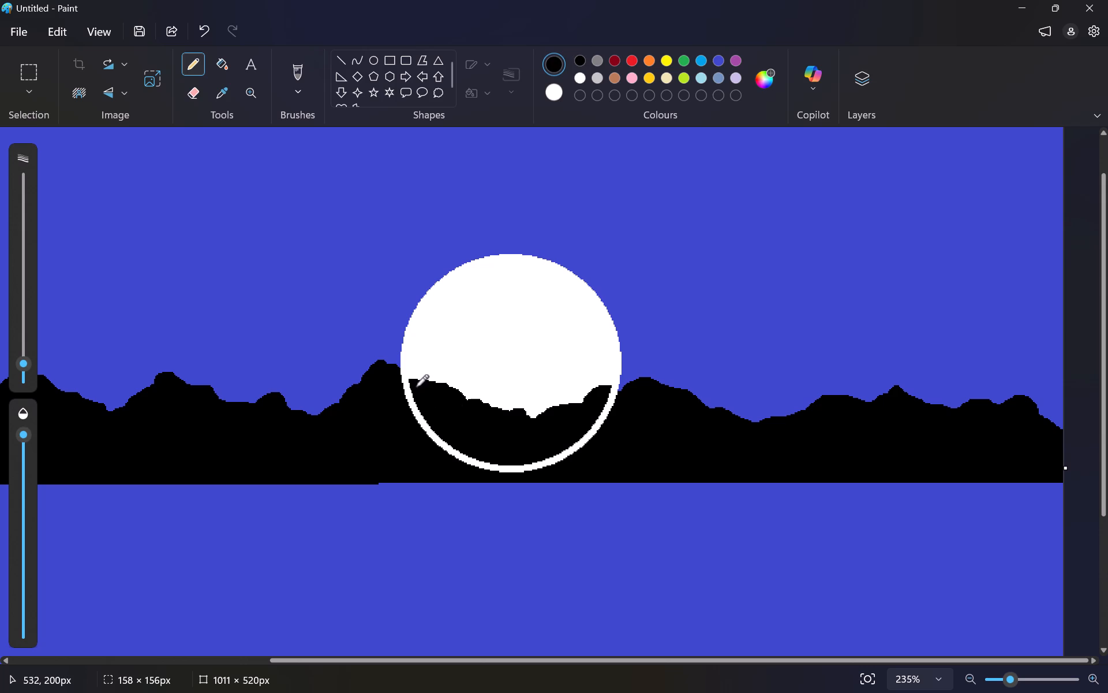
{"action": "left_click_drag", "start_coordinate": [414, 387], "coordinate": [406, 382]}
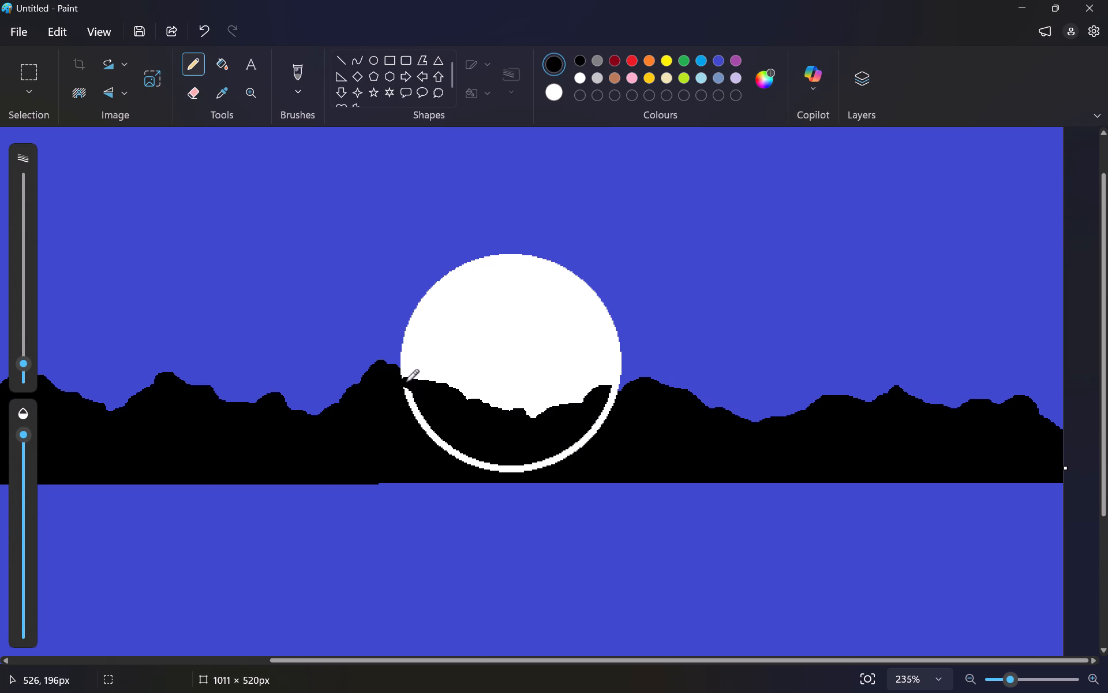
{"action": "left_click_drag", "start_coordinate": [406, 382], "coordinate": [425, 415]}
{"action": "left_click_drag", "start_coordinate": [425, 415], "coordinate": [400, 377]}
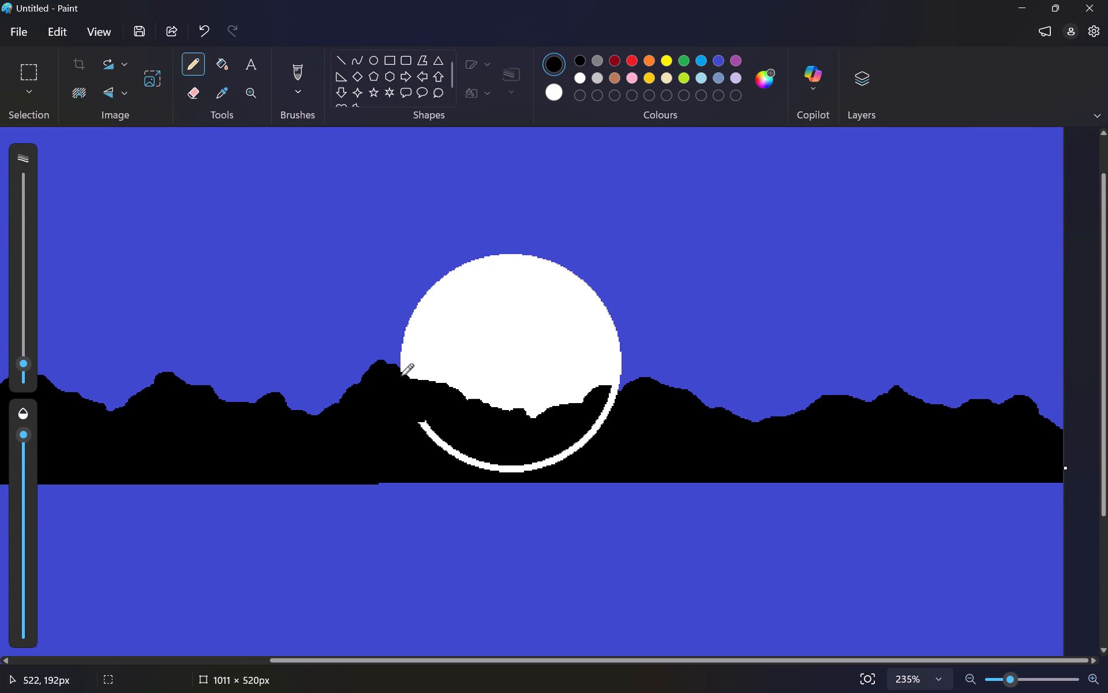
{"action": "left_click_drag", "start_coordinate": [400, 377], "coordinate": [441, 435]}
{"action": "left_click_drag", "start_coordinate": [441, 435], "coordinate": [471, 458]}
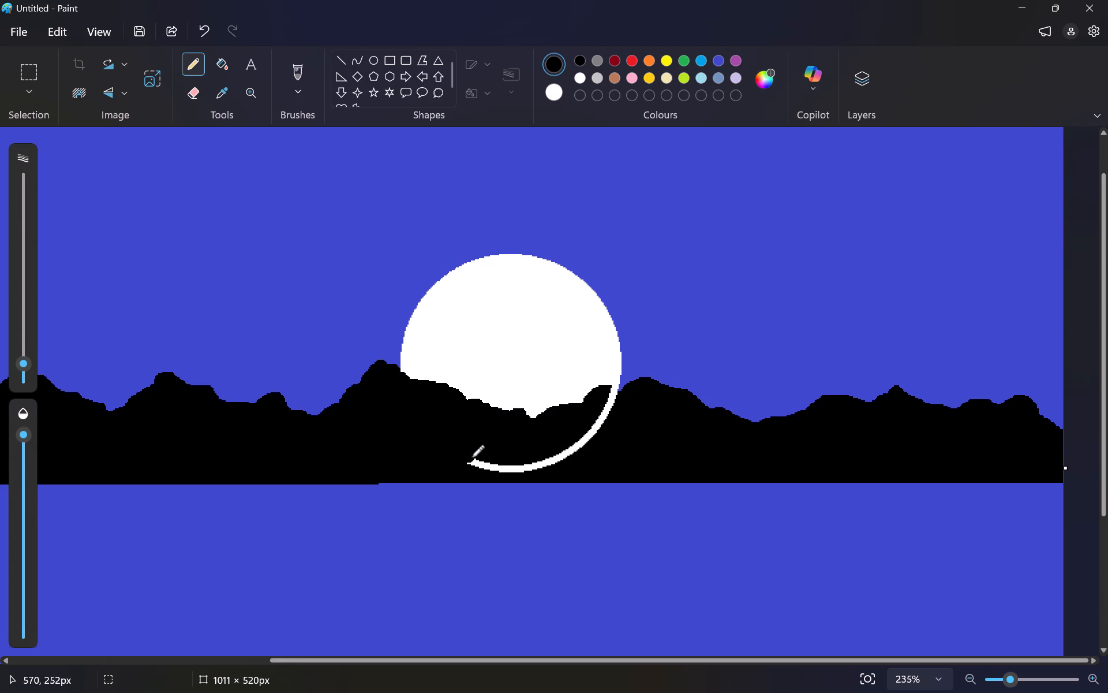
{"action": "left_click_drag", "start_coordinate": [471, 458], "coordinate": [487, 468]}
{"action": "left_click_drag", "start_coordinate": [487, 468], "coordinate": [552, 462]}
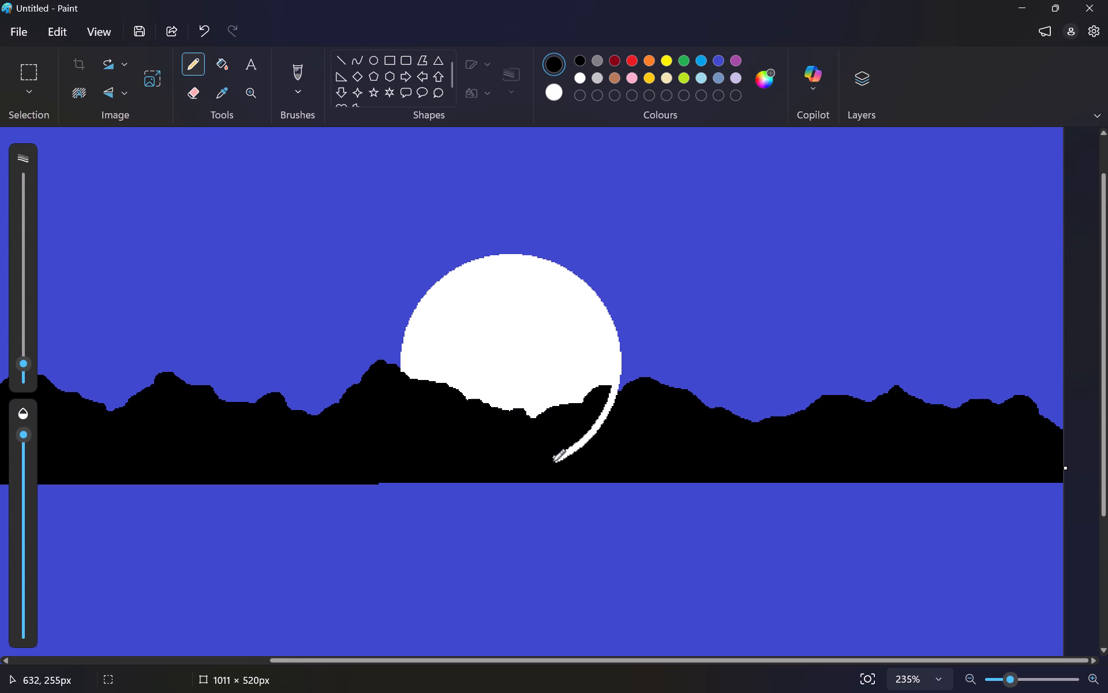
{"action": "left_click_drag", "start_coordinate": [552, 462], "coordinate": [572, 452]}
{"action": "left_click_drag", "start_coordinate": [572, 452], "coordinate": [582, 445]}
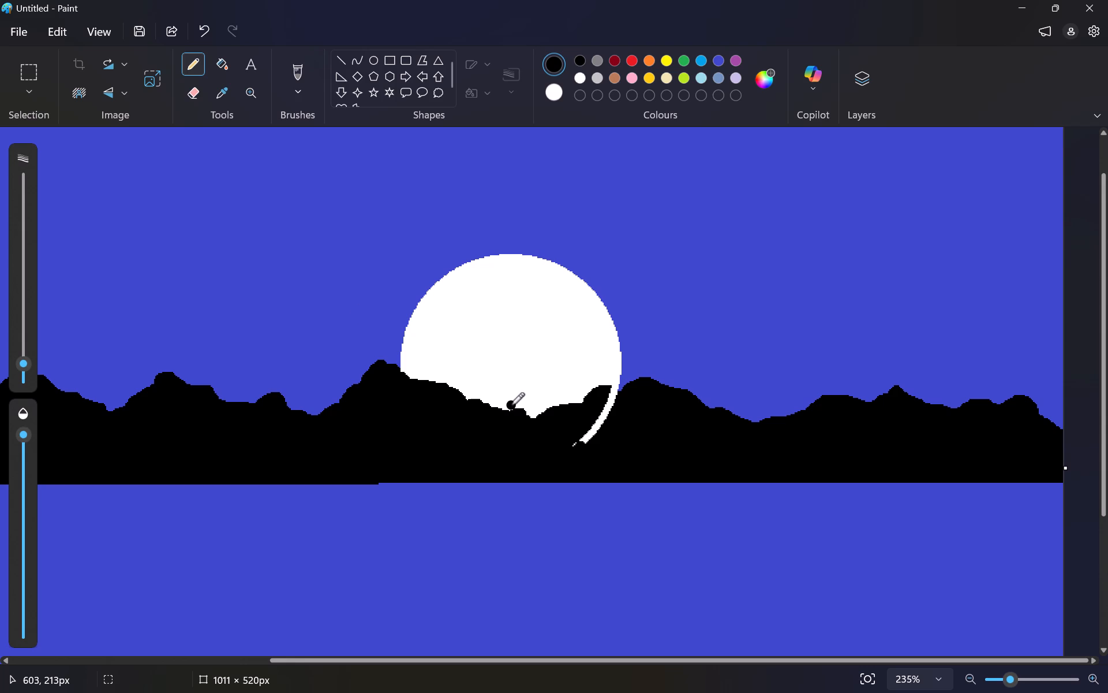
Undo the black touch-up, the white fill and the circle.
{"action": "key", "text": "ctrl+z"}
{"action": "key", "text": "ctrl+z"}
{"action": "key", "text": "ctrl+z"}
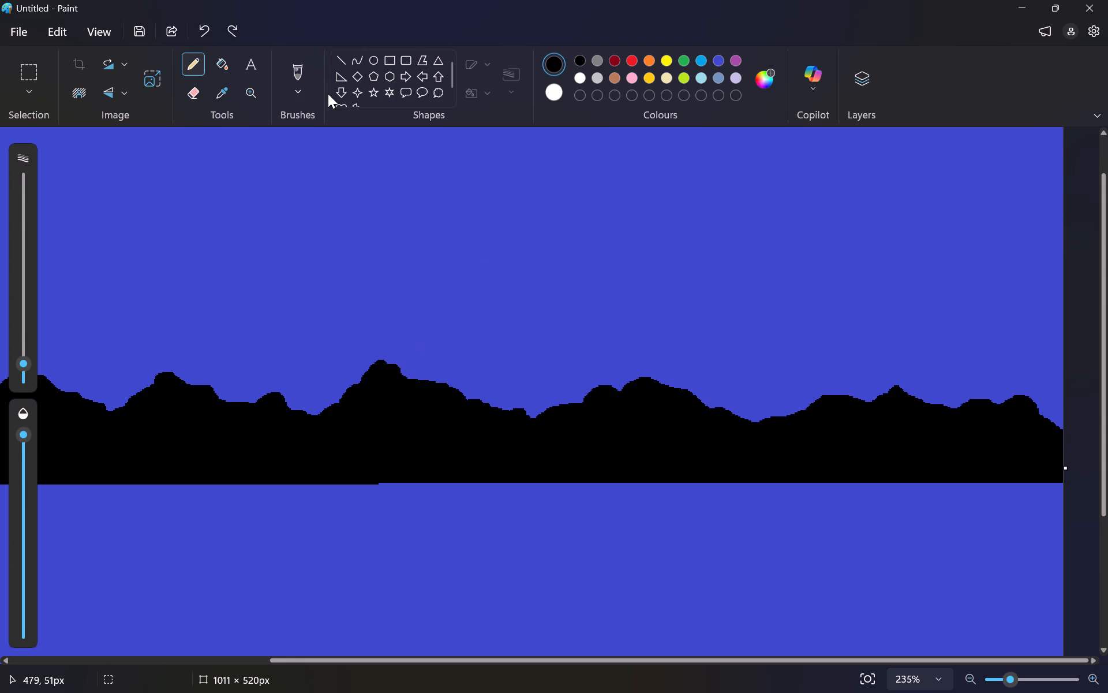
Draw a black outlined circle about 164 × 167 px and position it partly behind the valley right of the tallest peak.
{"action": "left_click_drag", "start_coordinate": [376, 66], "coordinate": [372, 55]}
{"action": "left_click", "coordinate": [372, 55]}
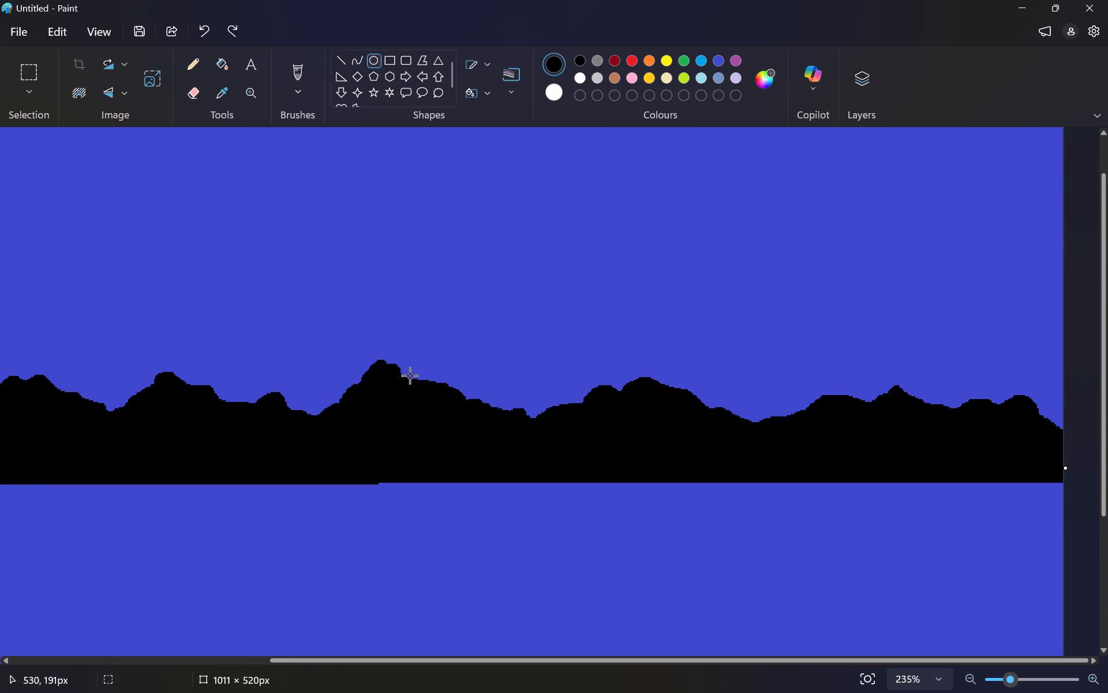
{"action": "left_click_drag", "start_coordinate": [409, 376], "coordinate": [631, 150]}
{"action": "left_click_drag", "start_coordinate": [541, 250], "coordinate": [538, 264]}
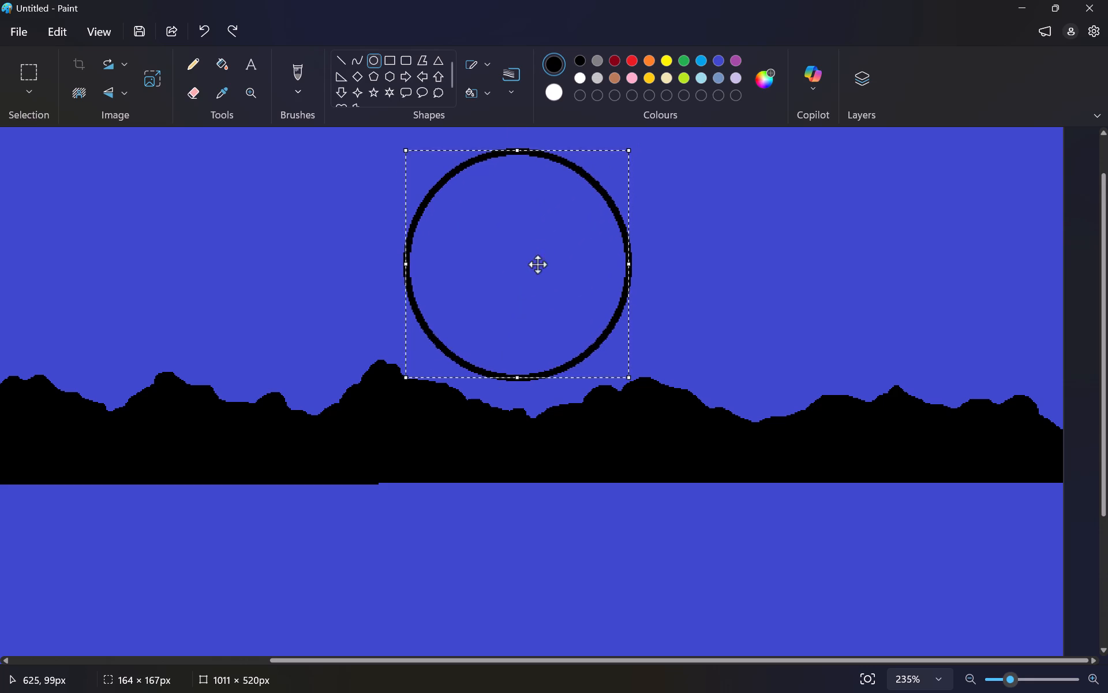
{"action": "left_click_drag", "start_coordinate": [538, 264], "coordinate": [532, 307]}
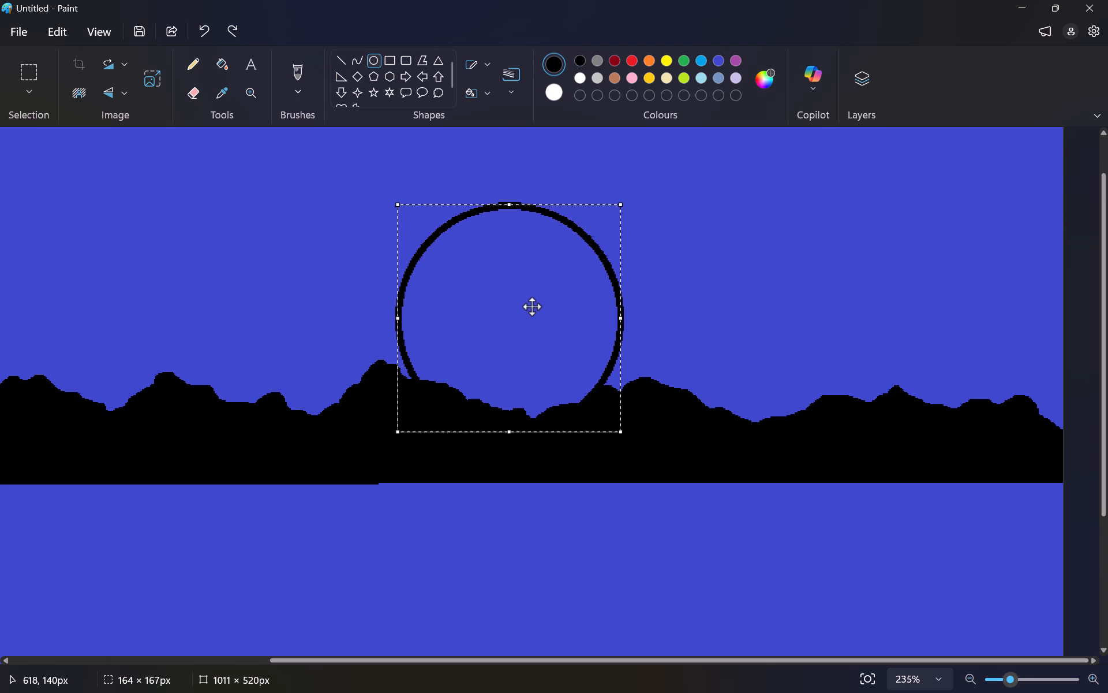
{"action": "left_click_drag", "start_coordinate": [532, 307], "coordinate": [531, 307]}
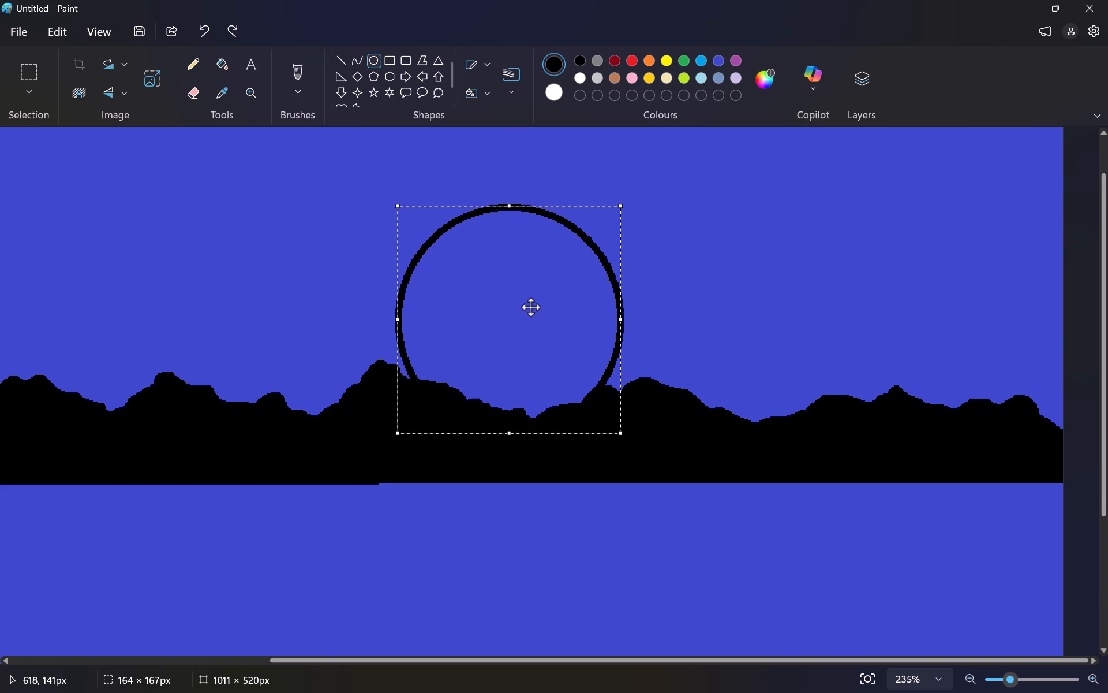
{"action": "left_click_drag", "start_coordinate": [531, 307], "coordinate": [531, 321]}
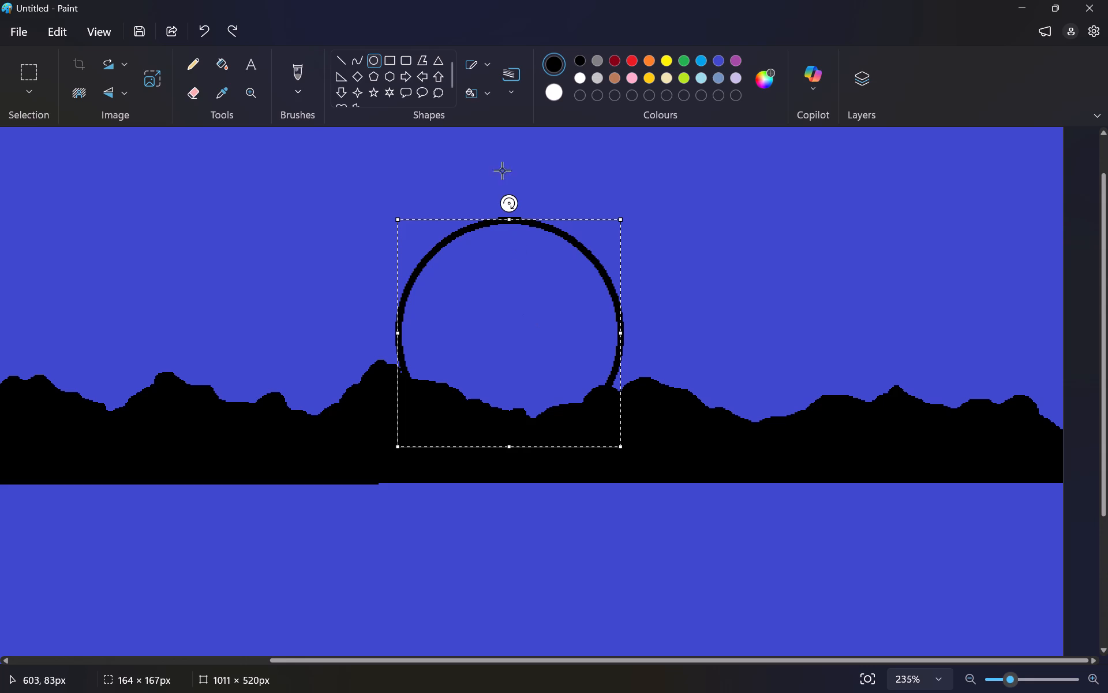
Move the black outlined circle slightly higher above the mountain valley.
{"action": "left_click_drag", "start_coordinate": [508, 258], "coordinate": [507, 246]}
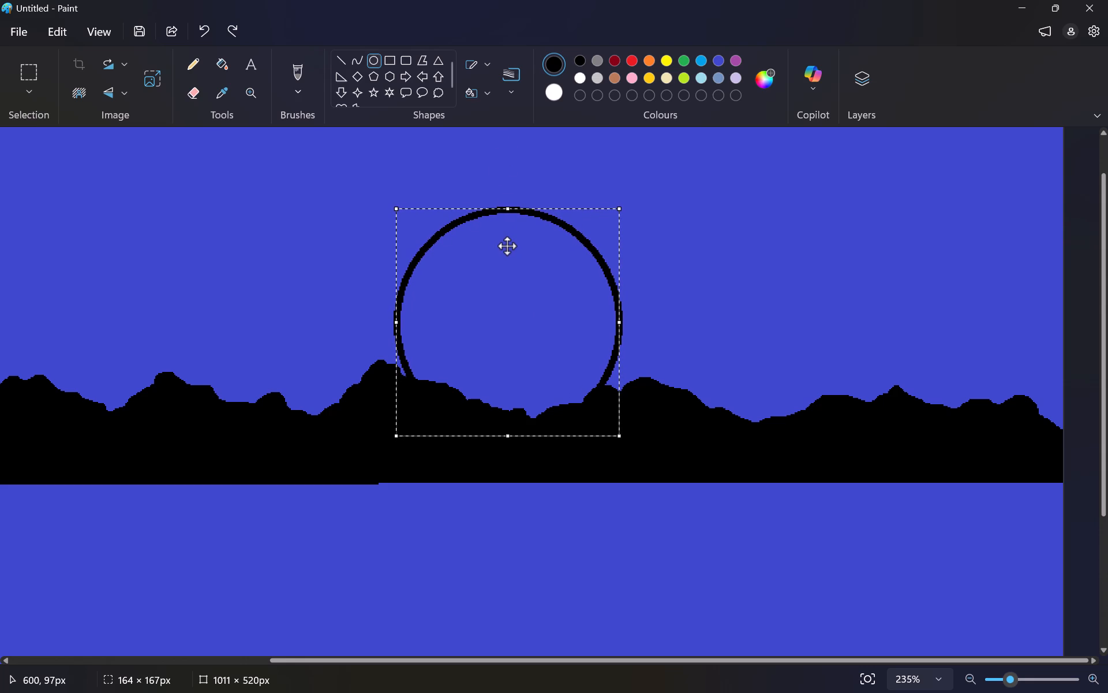
{"action": "left_click_drag", "start_coordinate": [507, 246], "coordinate": [507, 244]}
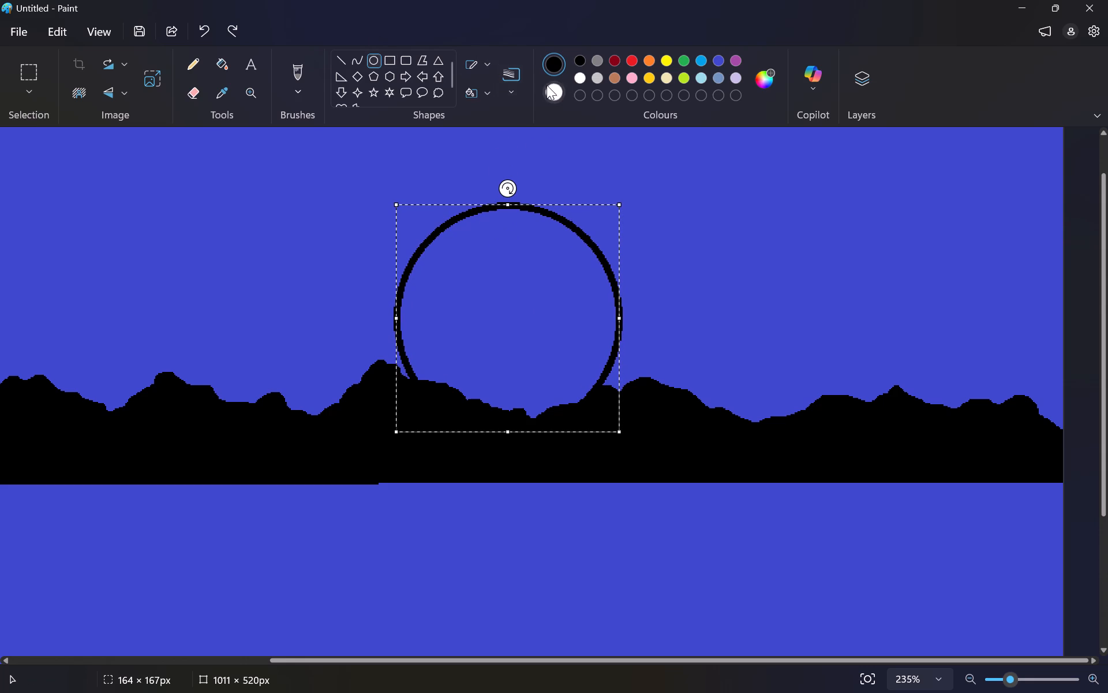
Recolour the circle's outline white and fill its area above the mountains with white to form the moon.
{"action": "left_click", "coordinate": [574, 77]}
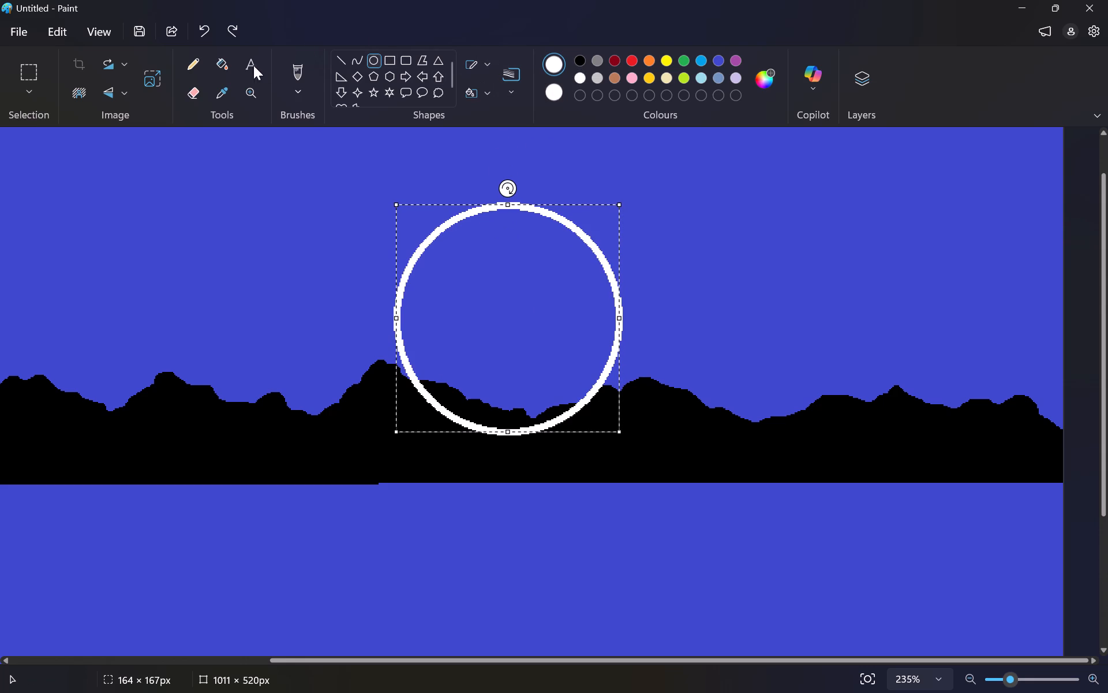
{"action": "left_click", "coordinate": [214, 63]}
{"action": "left_click", "coordinate": [510, 299]}
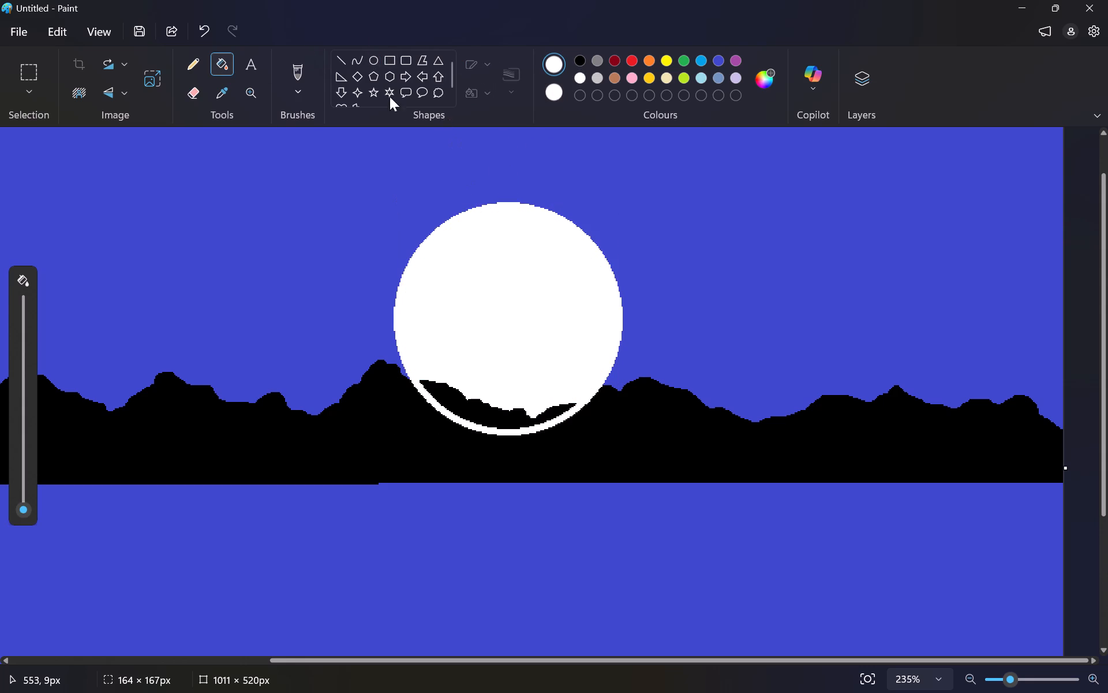
Paint over the white outline with the black Pencil where the moon's left edge meets the mountain slope.
{"action": "left_click", "coordinate": [199, 64]}
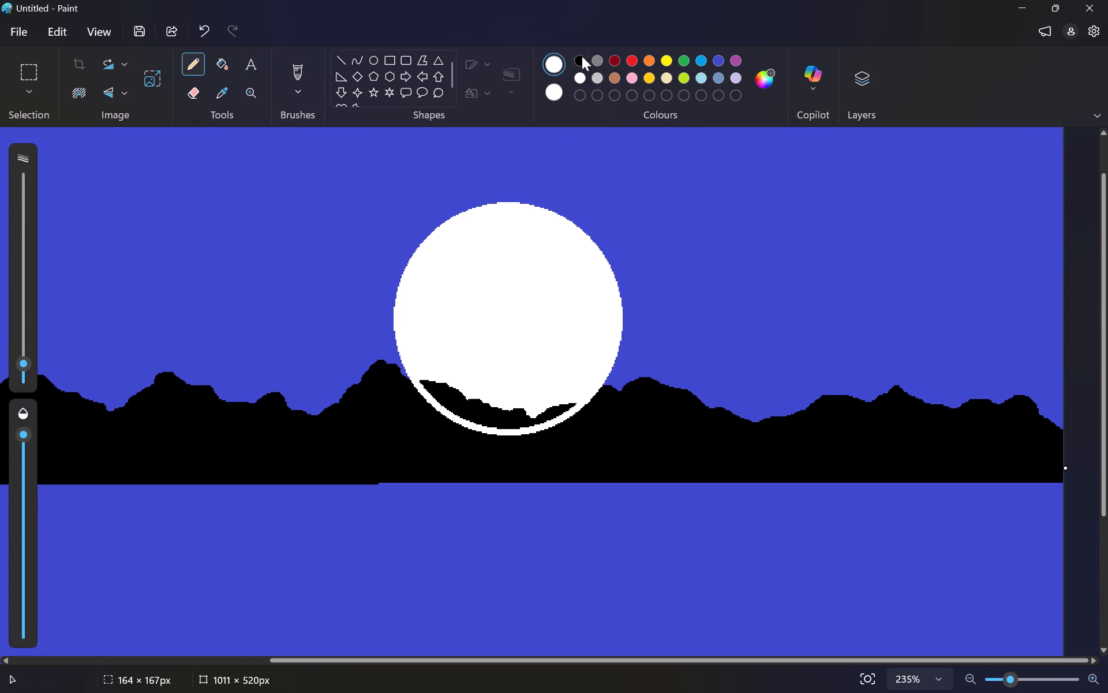
{"action": "left_click", "coordinate": [580, 57]}
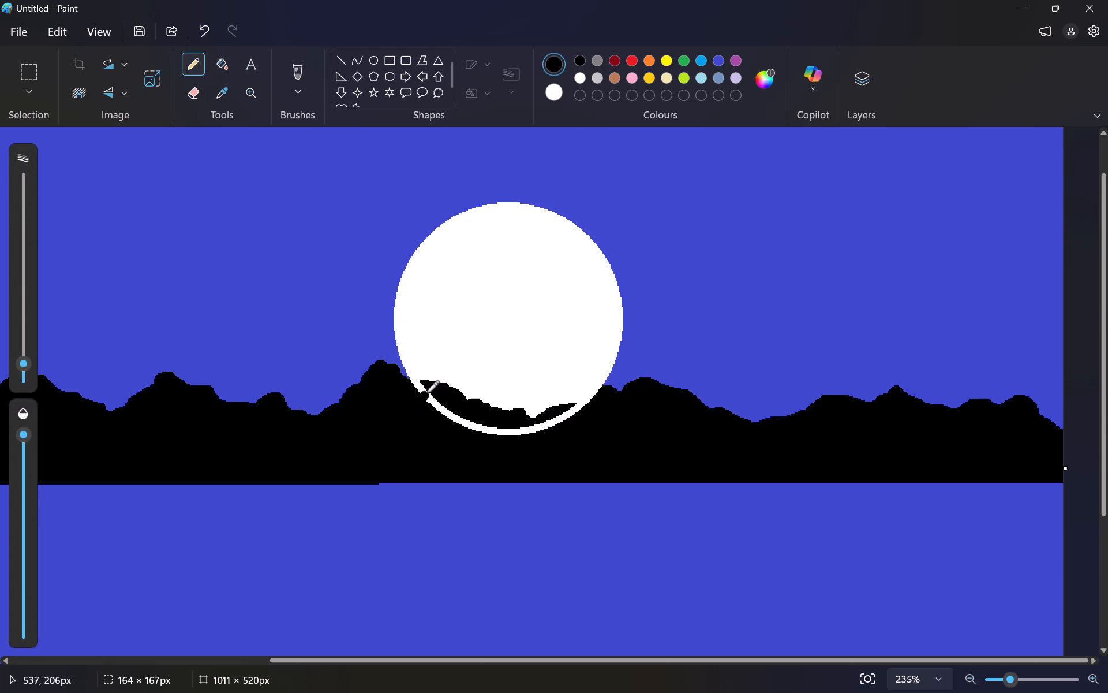
{"action": "left_click_drag", "start_coordinate": [429, 386], "coordinate": [425, 385]}
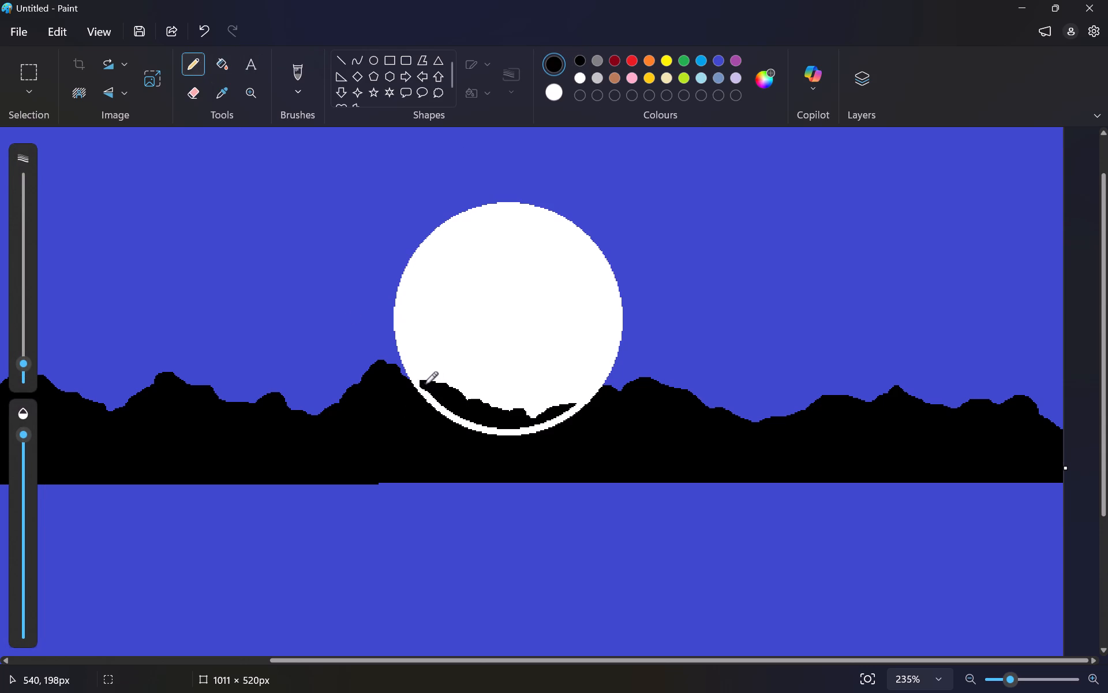
{"action": "left_click_drag", "start_coordinate": [425, 385], "coordinate": [393, 374]}
{"action": "left_click_drag", "start_coordinate": [393, 374], "coordinate": [392, 374]}
{"action": "left_click_drag", "start_coordinate": [400, 372], "coordinate": [406, 374]}
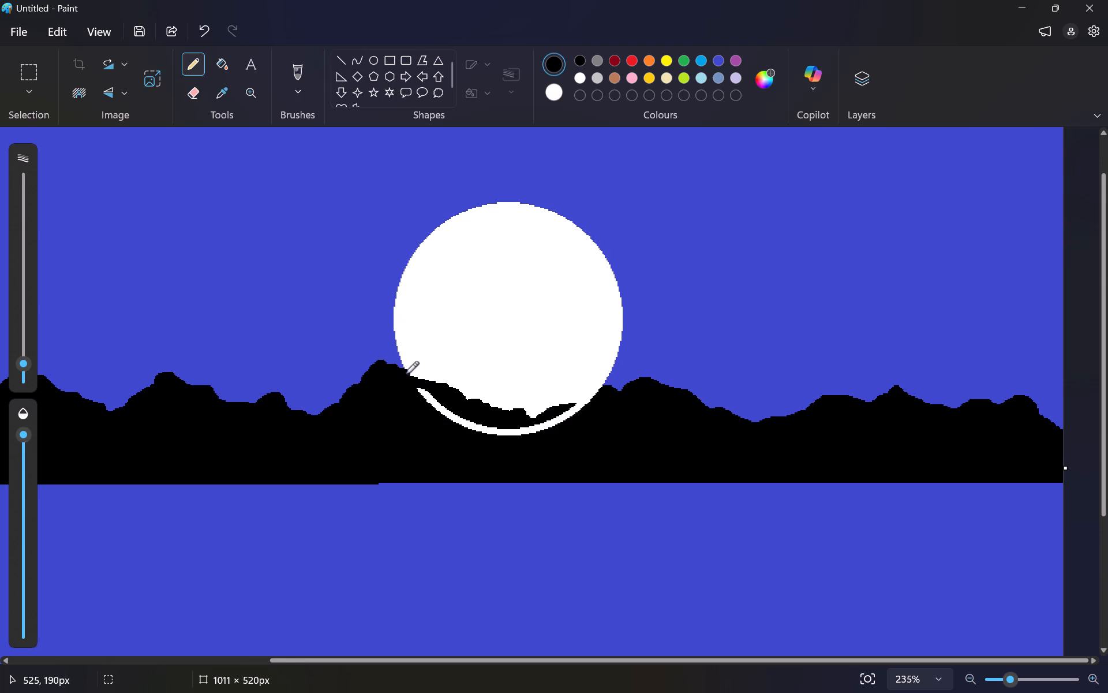
{"action": "left_click_drag", "start_coordinate": [406, 374], "coordinate": [419, 386]}
Cover the rest of the white arc across the mountains in black, along the moon's bottom and up to its right edge.
{"action": "left_click_drag", "start_coordinate": [429, 391], "coordinate": [448, 418]}
{"action": "left_click_drag", "start_coordinate": [448, 418], "coordinate": [489, 436]}
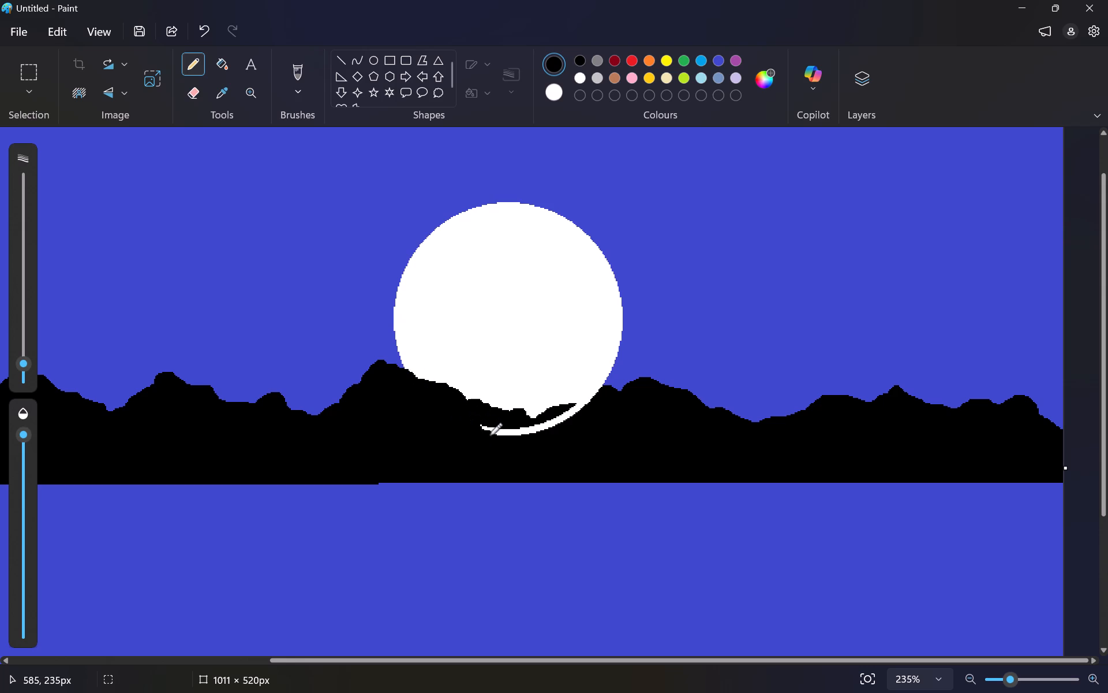
{"action": "left_click_drag", "start_coordinate": [489, 436], "coordinate": [506, 434]}
{"action": "left_click_drag", "start_coordinate": [506, 434], "coordinate": [529, 437]}
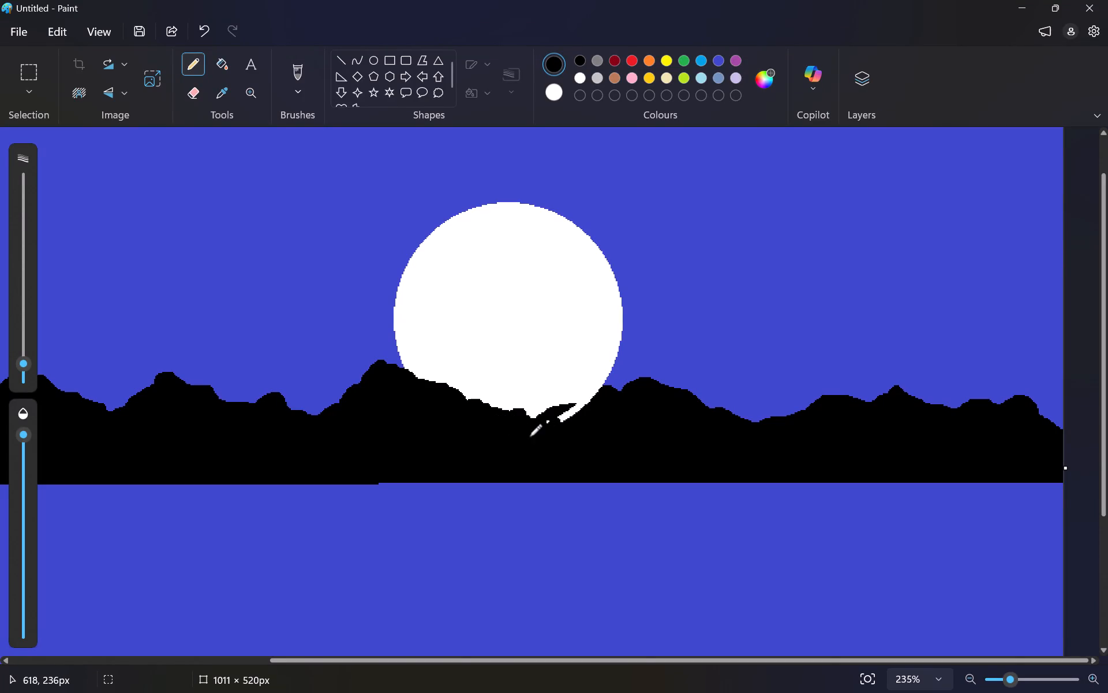
{"action": "left_click_drag", "start_coordinate": [529, 437], "coordinate": [586, 402]}
{"action": "left_click_drag", "start_coordinate": [586, 402], "coordinate": [564, 418]}
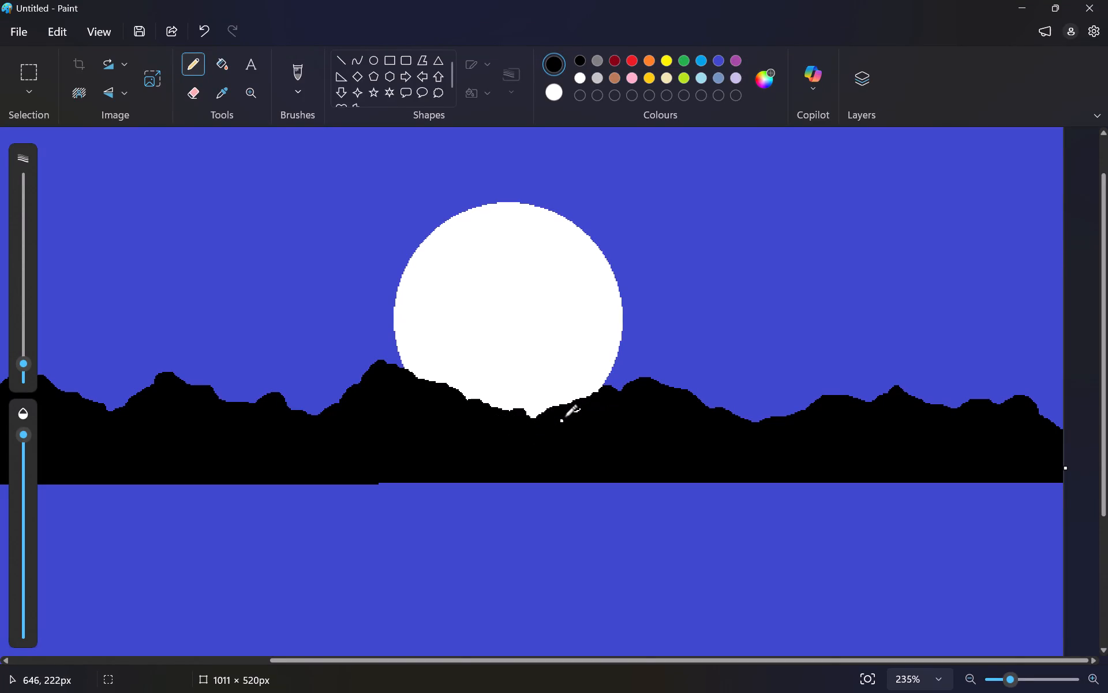
{"action": "left_click_drag", "start_coordinate": [564, 418], "coordinate": [616, 408]}
{"action": "left_click_drag", "start_coordinate": [616, 408], "coordinate": [612, 414]}
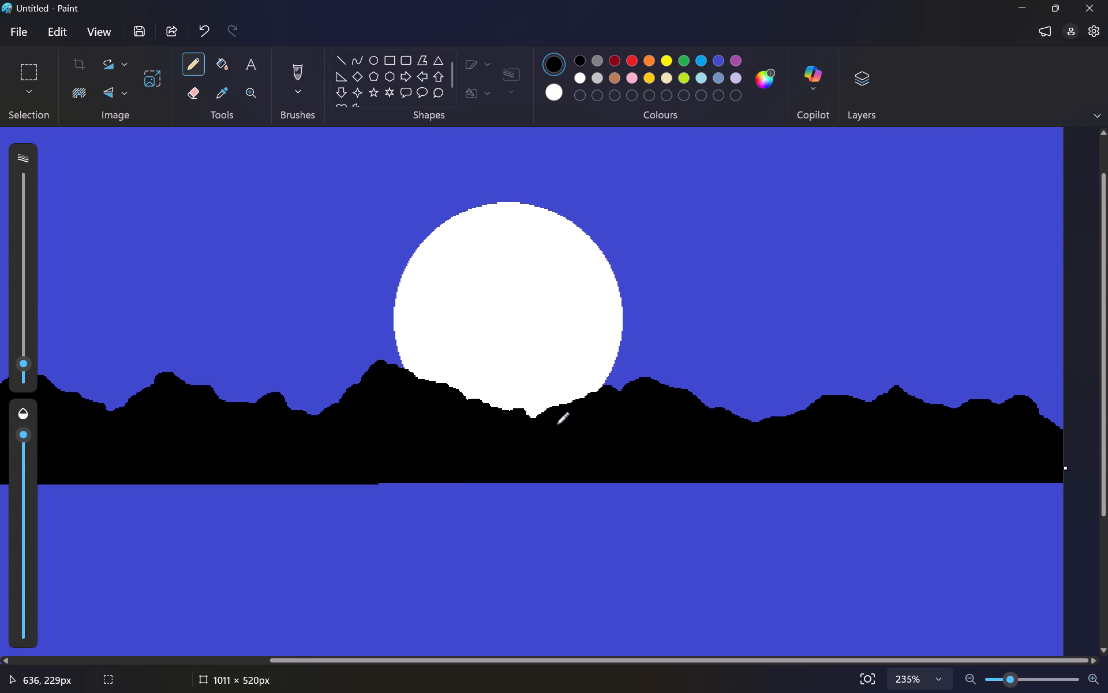
{"action": "left_click_drag", "start_coordinate": [546, 416], "coordinate": [531, 421]}
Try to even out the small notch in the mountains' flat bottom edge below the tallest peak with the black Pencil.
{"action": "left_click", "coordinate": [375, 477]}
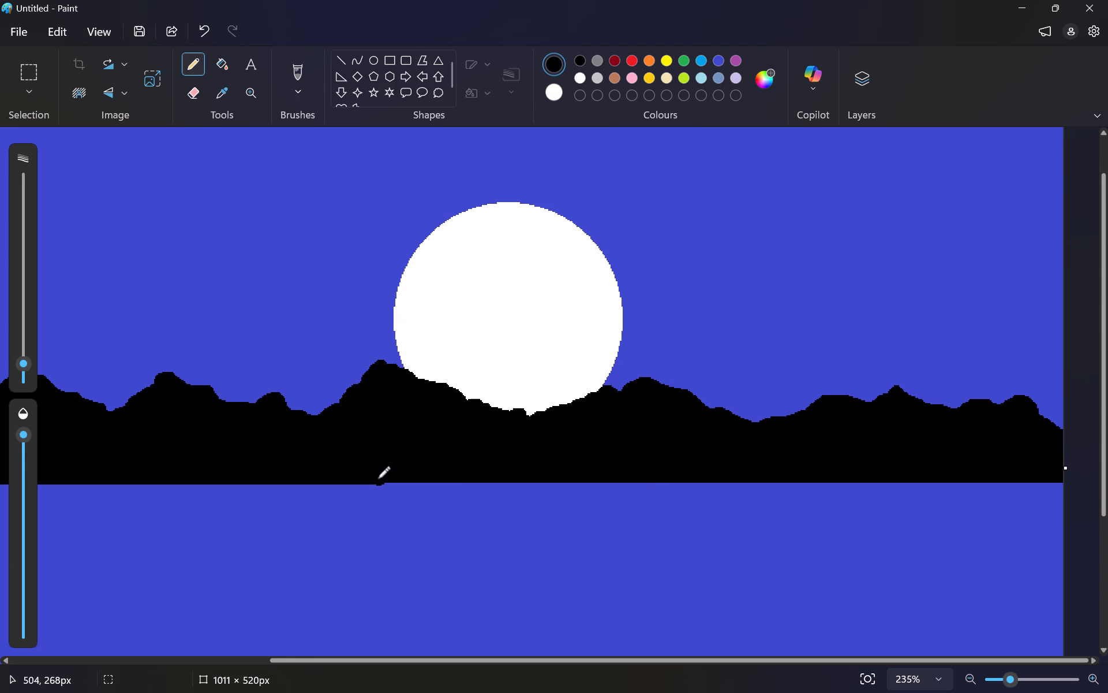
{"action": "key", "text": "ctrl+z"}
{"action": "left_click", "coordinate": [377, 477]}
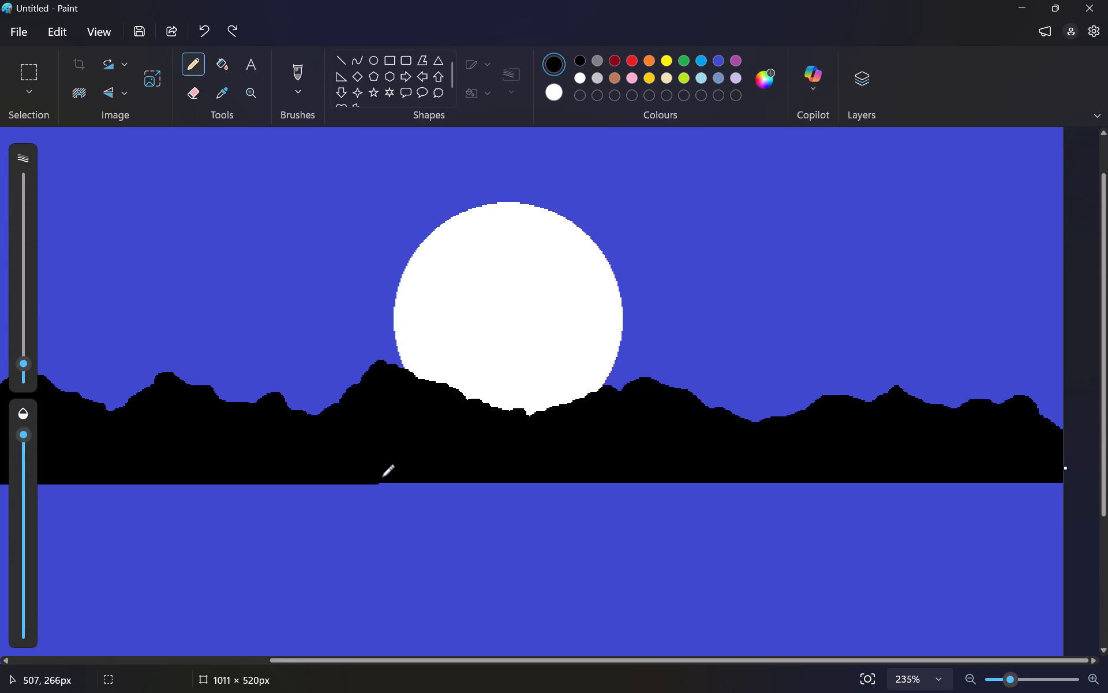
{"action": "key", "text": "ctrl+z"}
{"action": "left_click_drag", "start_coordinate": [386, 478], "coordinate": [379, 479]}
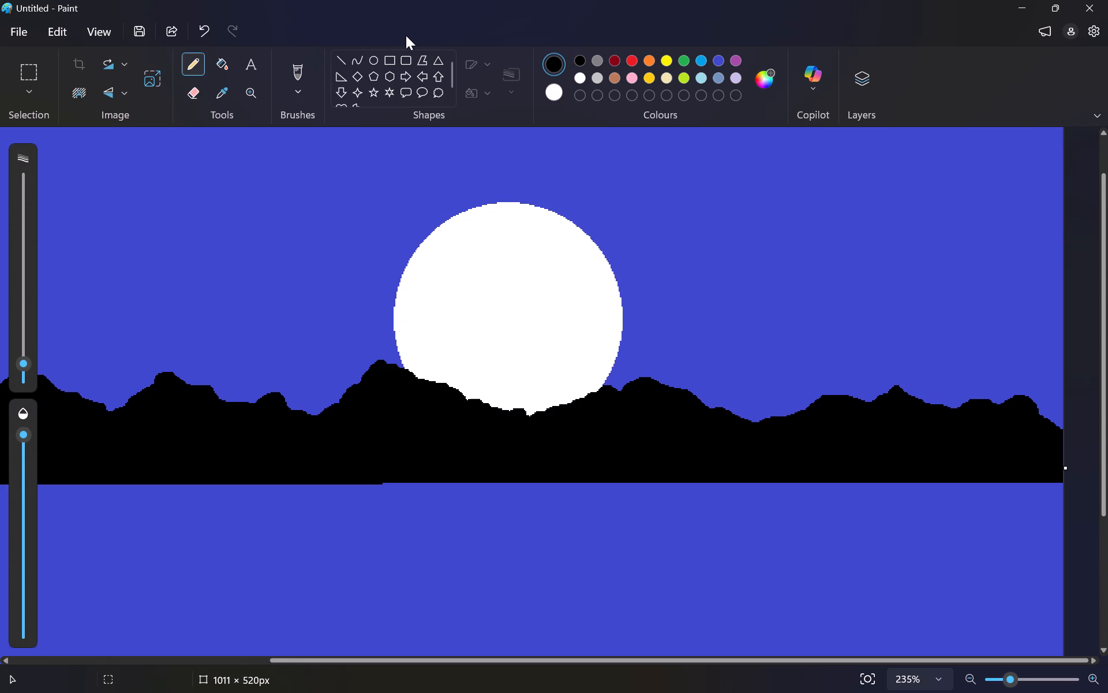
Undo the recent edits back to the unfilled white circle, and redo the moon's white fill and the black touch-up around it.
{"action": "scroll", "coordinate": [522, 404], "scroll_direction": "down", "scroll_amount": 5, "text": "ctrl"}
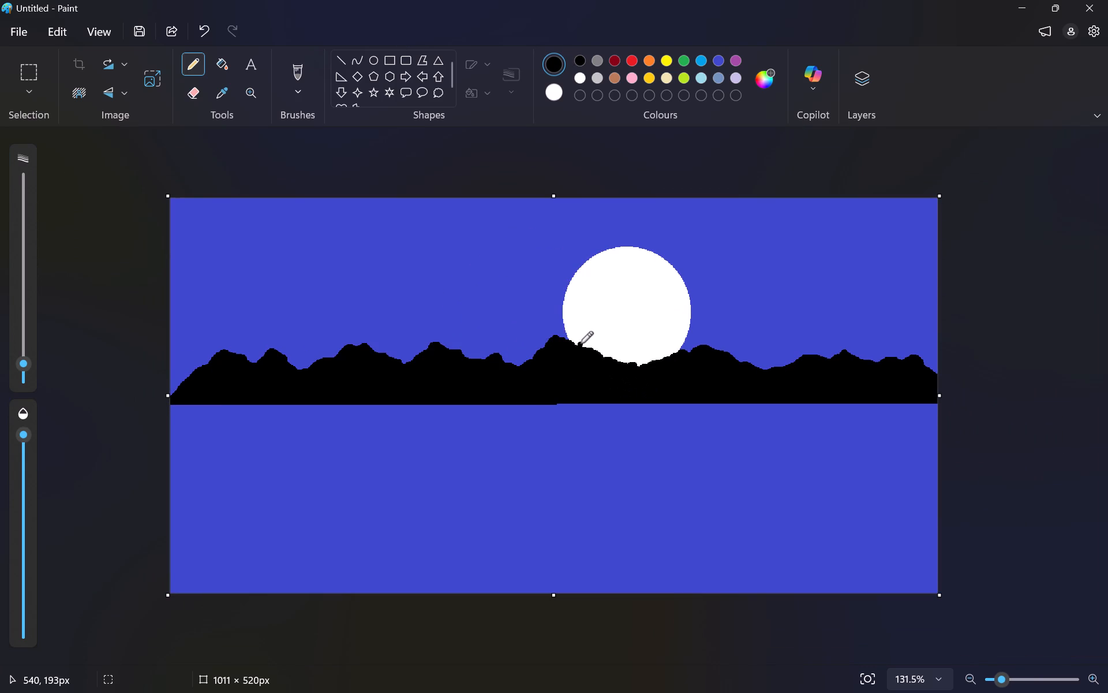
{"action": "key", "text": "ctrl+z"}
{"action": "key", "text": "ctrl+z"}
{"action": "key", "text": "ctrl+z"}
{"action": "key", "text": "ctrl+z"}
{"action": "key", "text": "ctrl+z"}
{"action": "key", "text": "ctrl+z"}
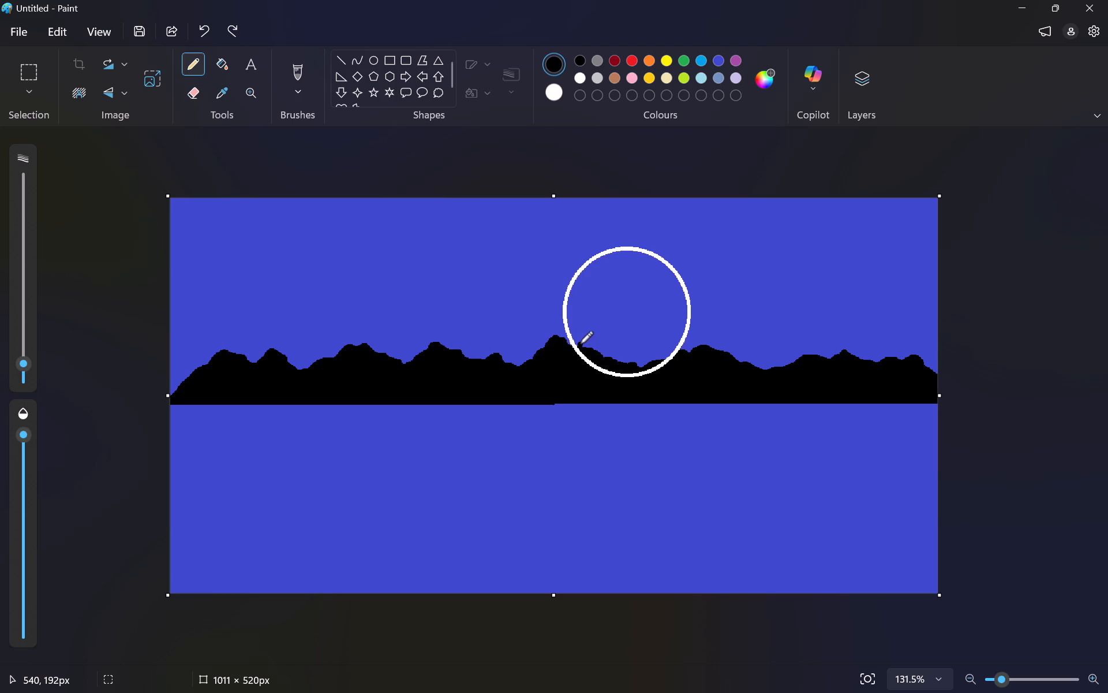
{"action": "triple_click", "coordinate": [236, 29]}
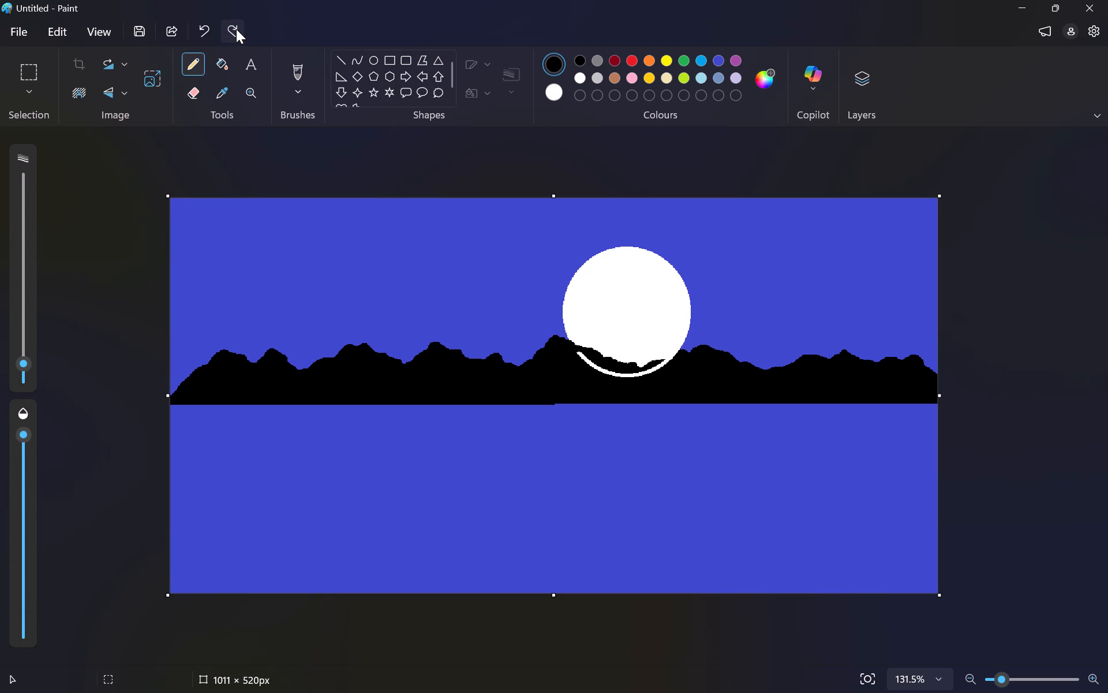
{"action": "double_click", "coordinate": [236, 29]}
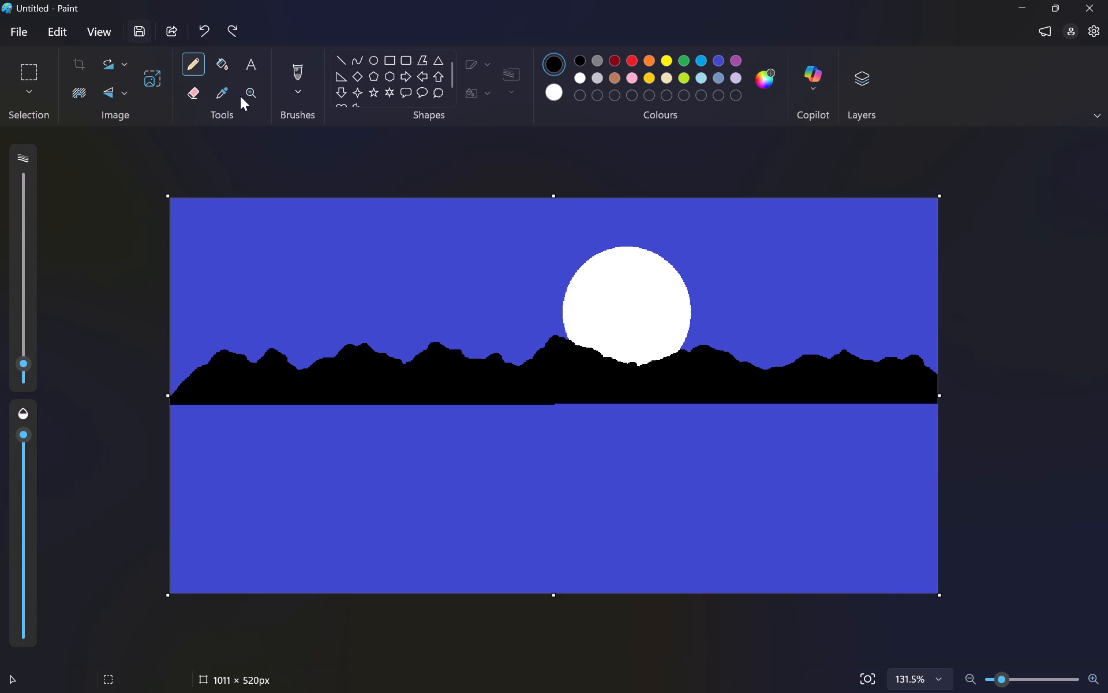
Outline the moon and the mountain edge beneath it with a free-form selection about 200 × 182 px, and copy it.
{"action": "left_click", "coordinate": [38, 79]}
{"action": "left_click", "coordinate": [27, 99]}
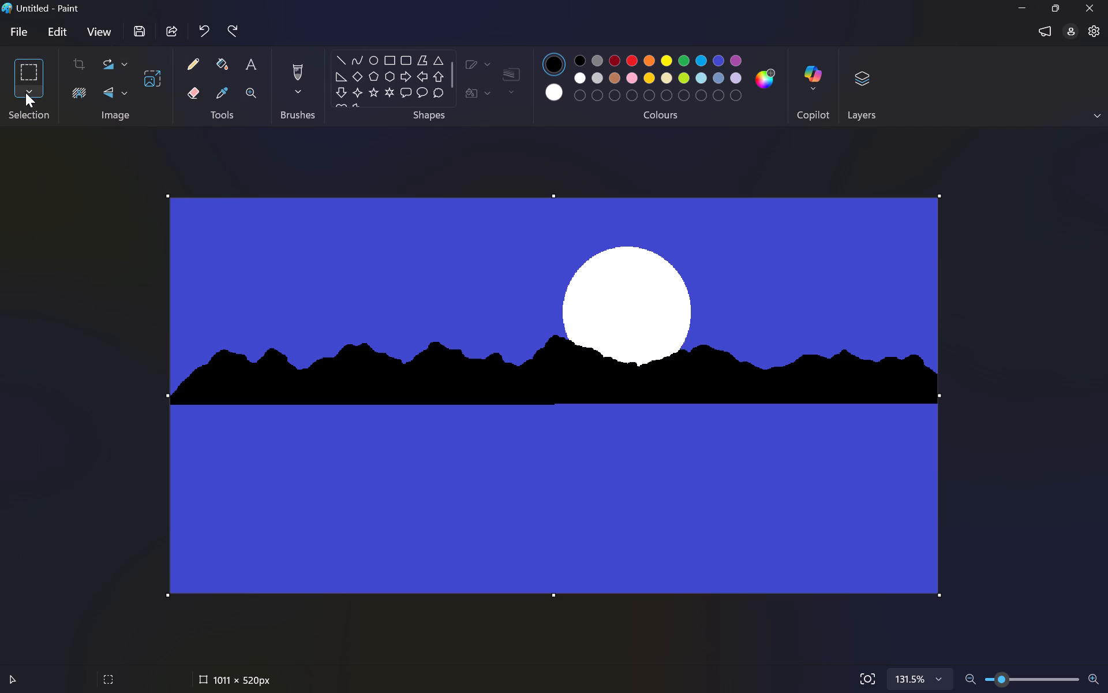
{"action": "left_click", "coordinate": [23, 91]}
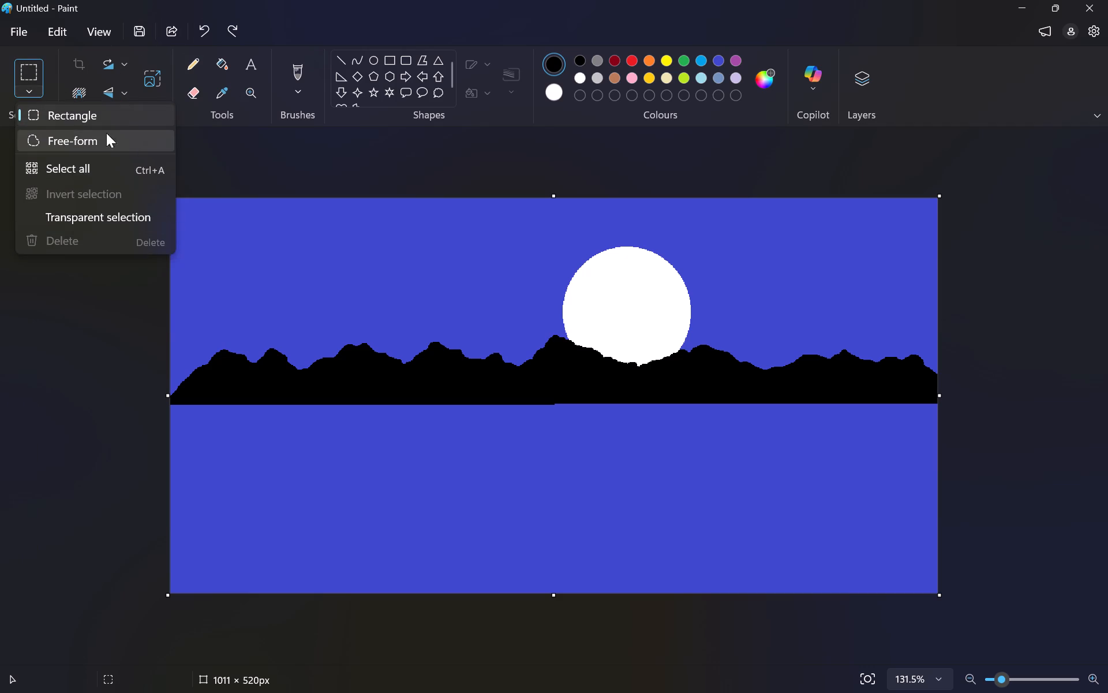
{"action": "left_click", "coordinate": [89, 139]}
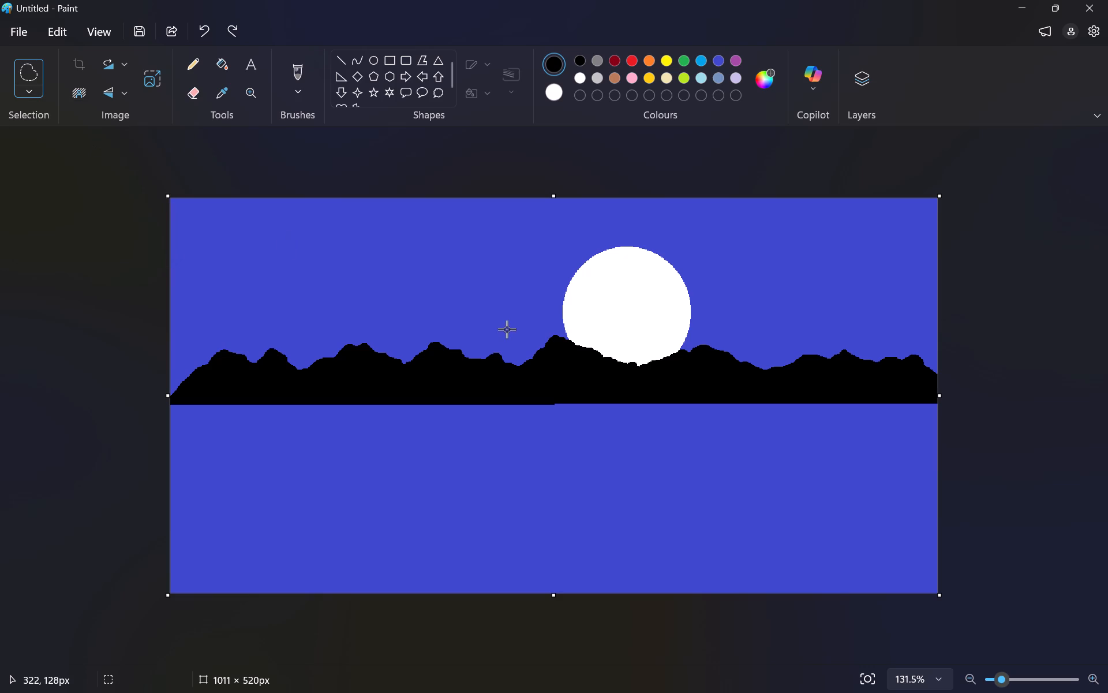
{"action": "left_click_drag", "start_coordinate": [552, 309], "coordinate": [662, 249]}
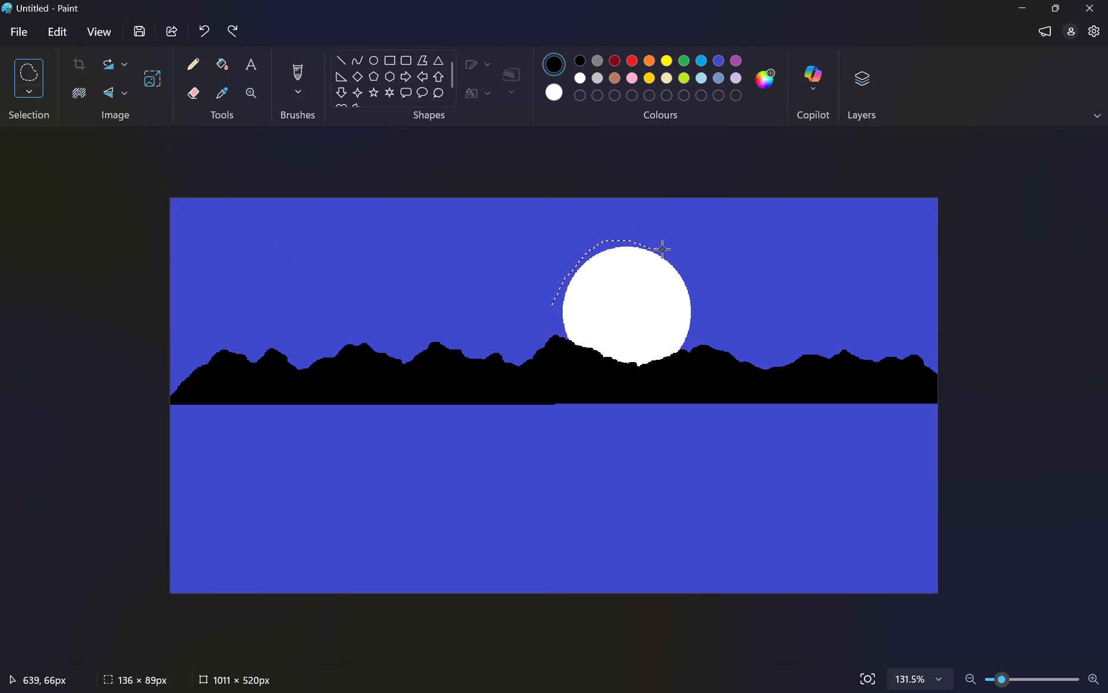
{"action": "left_click_drag", "start_coordinate": [662, 249], "coordinate": [688, 353]}
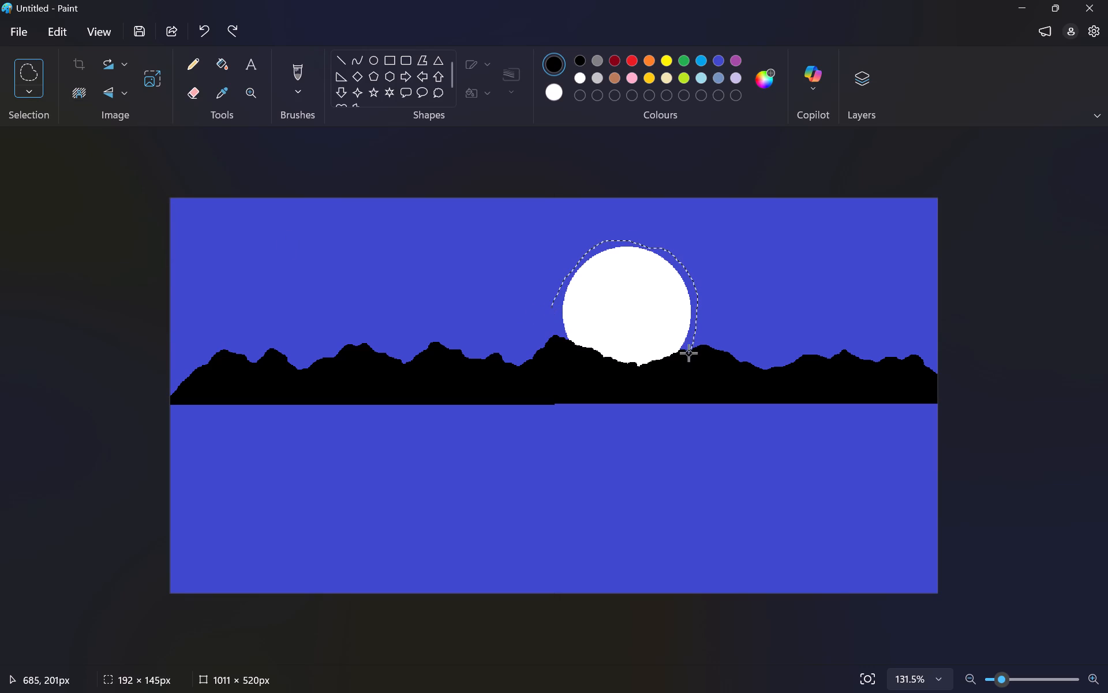
{"action": "left_click_drag", "start_coordinate": [688, 353], "coordinate": [559, 340]}
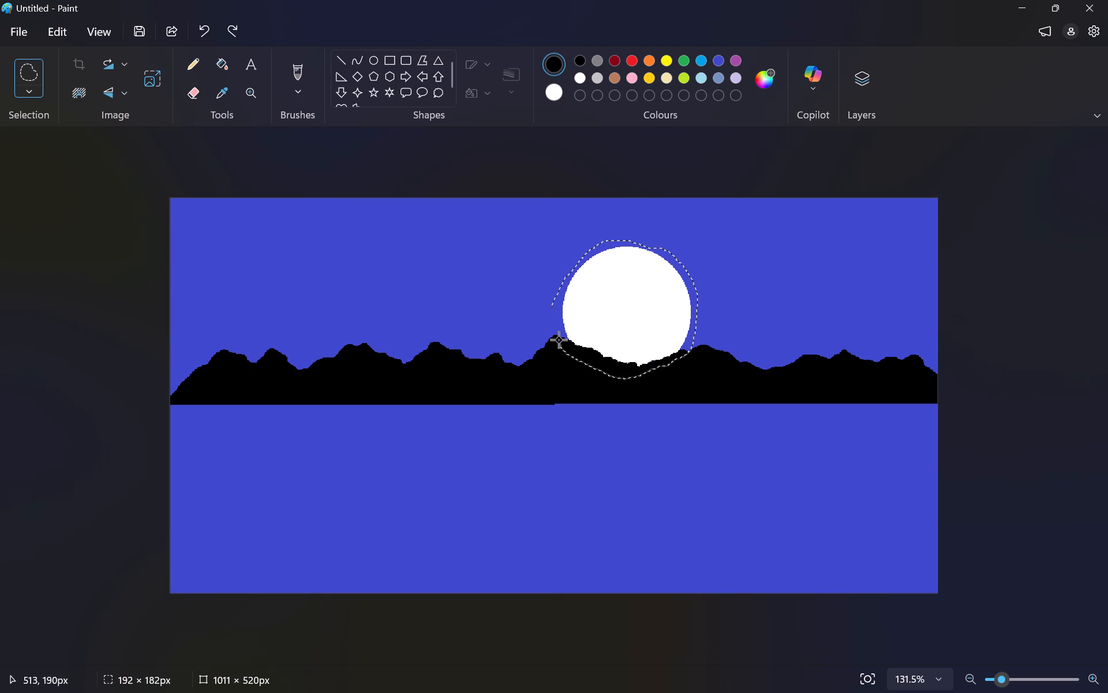
{"action": "left_click_drag", "start_coordinate": [559, 340], "coordinate": [553, 302]}
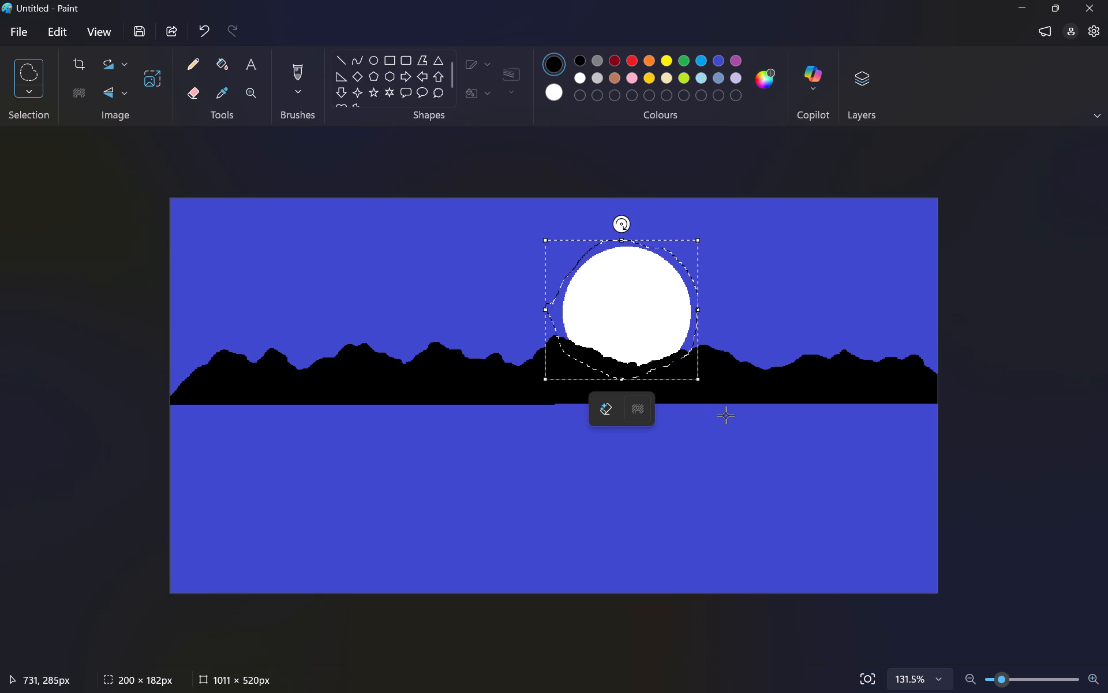
{"action": "key", "text": "ctrl+c"}
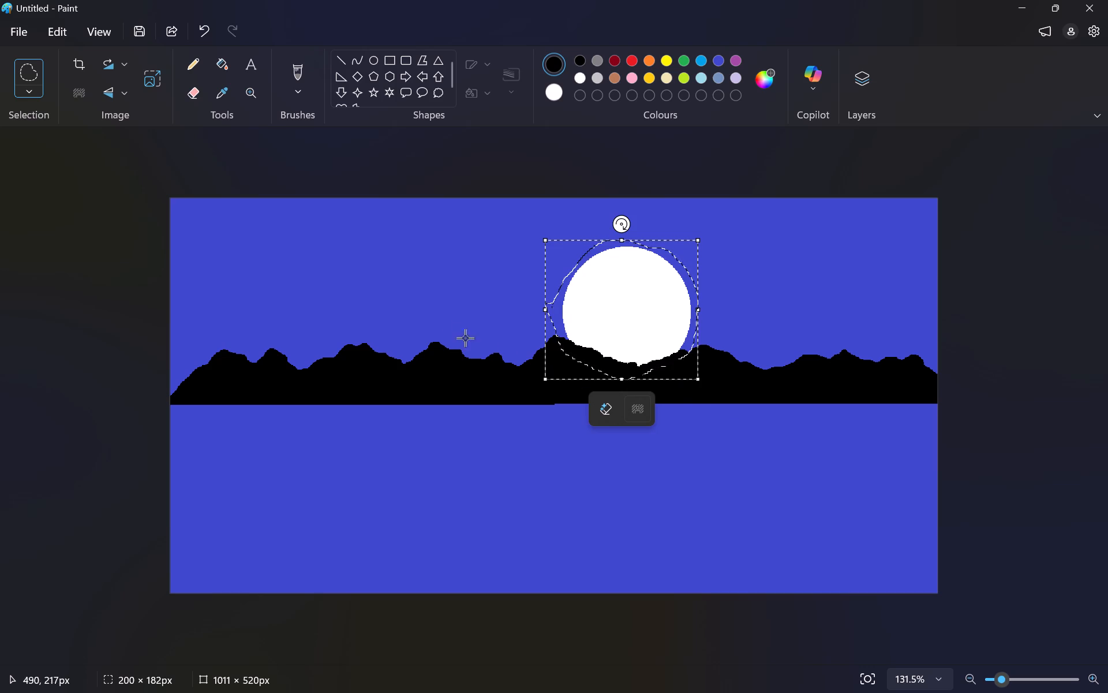
Paste the copied moon and position it near the canvas centre, partly overlapping the original, with its black base blending into the mountains.
{"action": "left_click", "coordinate": [454, 330]}
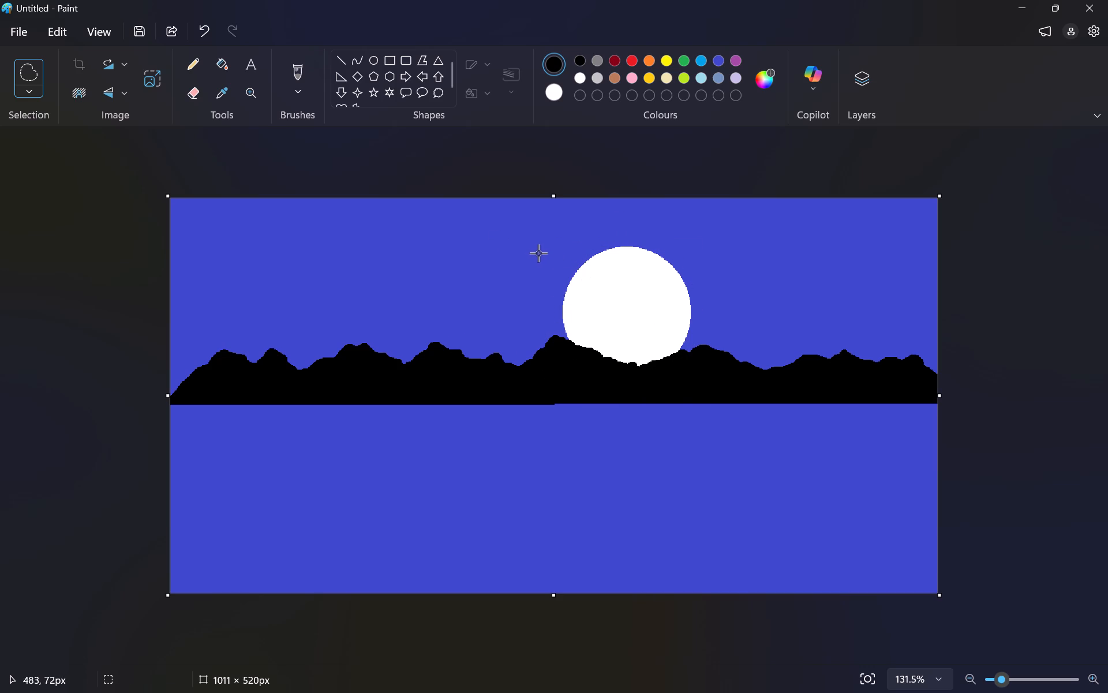
{"action": "key", "text": "ctrl+v"}
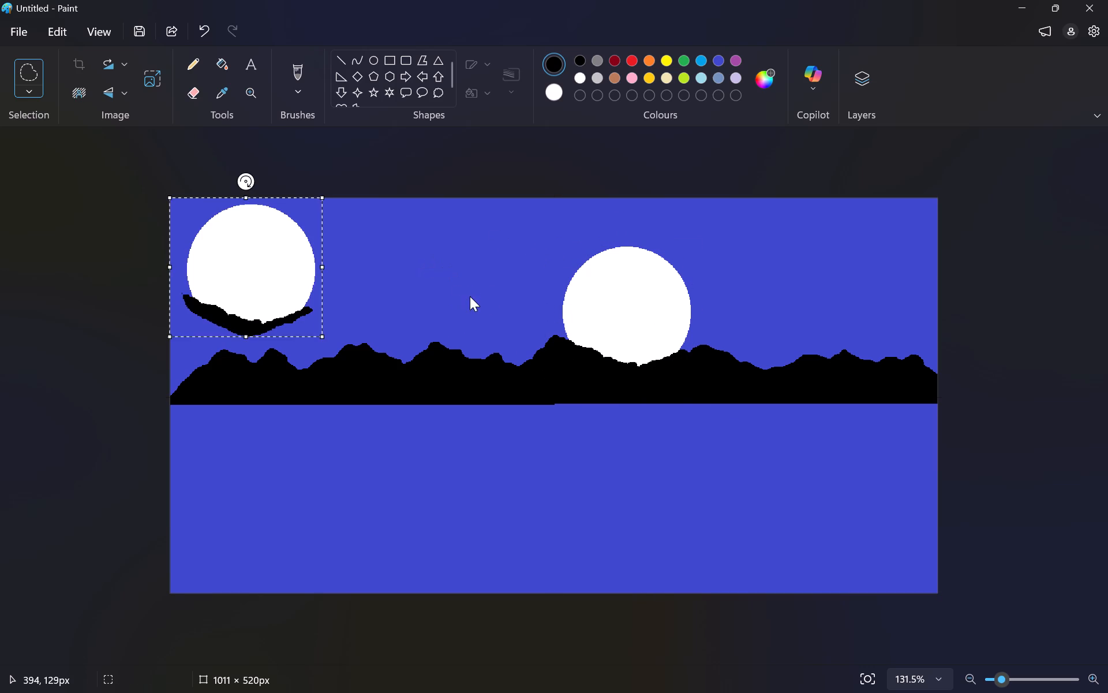
{"action": "double_click", "coordinate": [265, 264]}
{"action": "left_click_drag", "start_coordinate": [265, 264], "coordinate": [286, 273]}
{"action": "left_click_drag", "start_coordinate": [286, 273], "coordinate": [539, 306]}
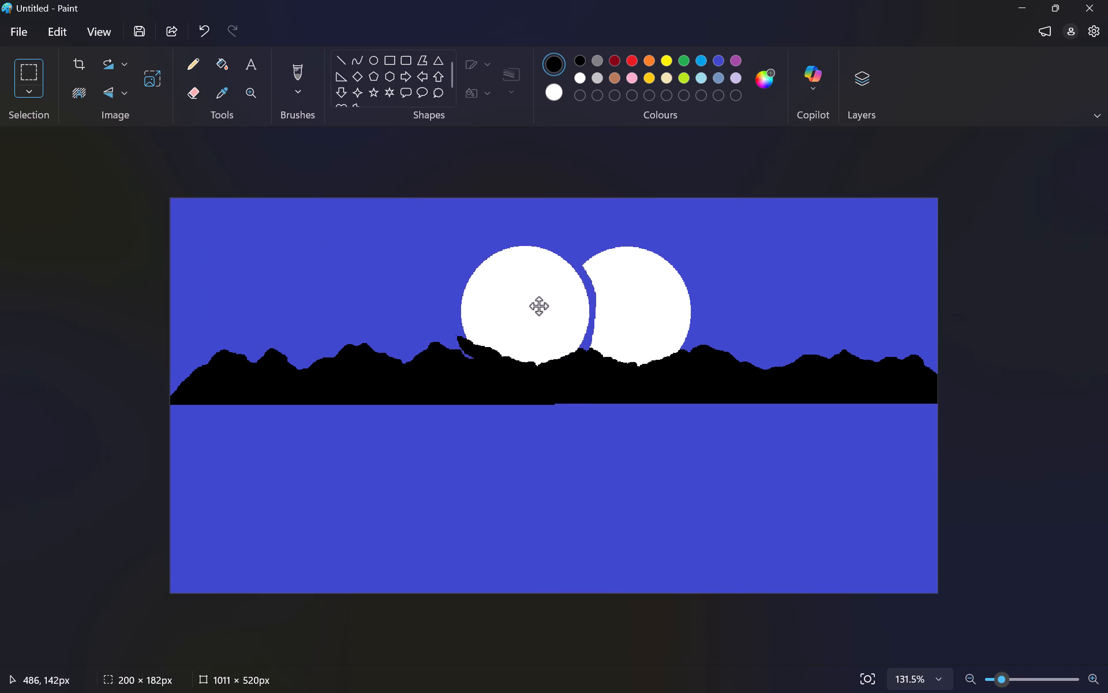
{"action": "left_click_drag", "start_coordinate": [539, 306], "coordinate": [542, 317]}
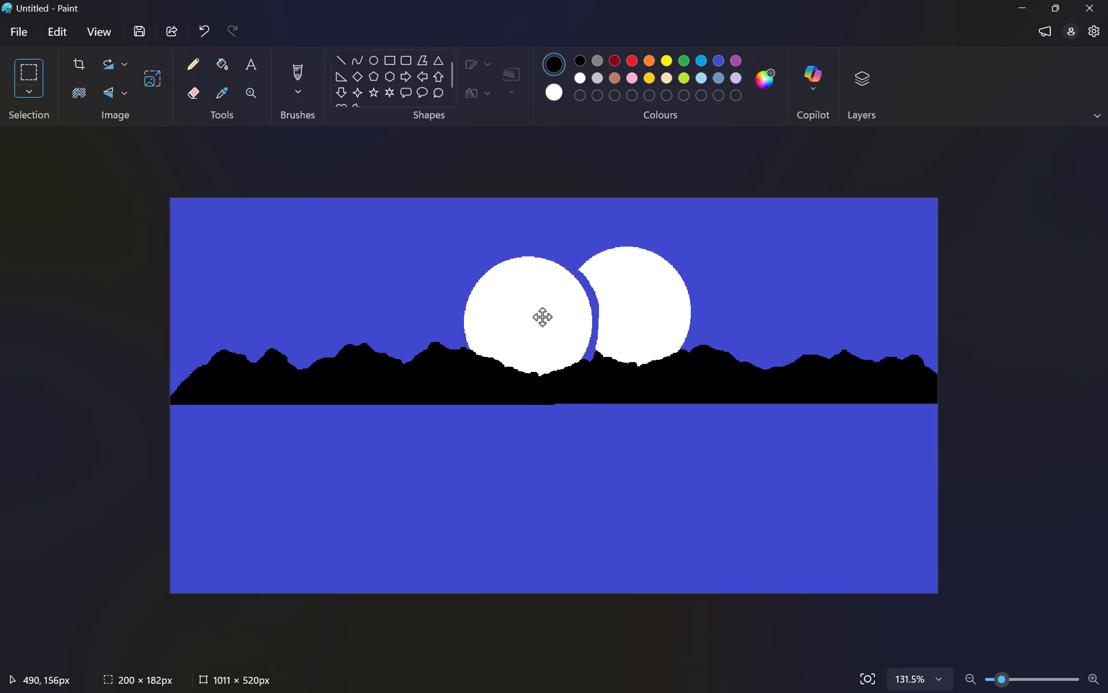
{"action": "left_click_drag", "start_coordinate": [542, 317], "coordinate": [553, 314]}
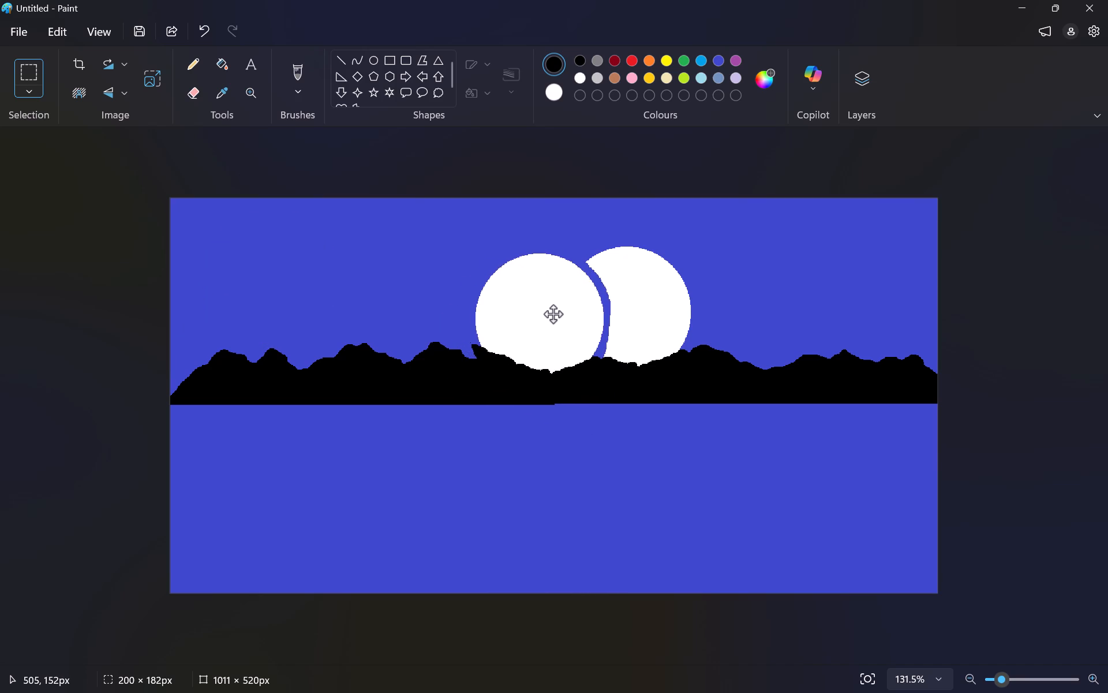
{"action": "left_click_drag", "start_coordinate": [553, 314], "coordinate": [556, 315]}
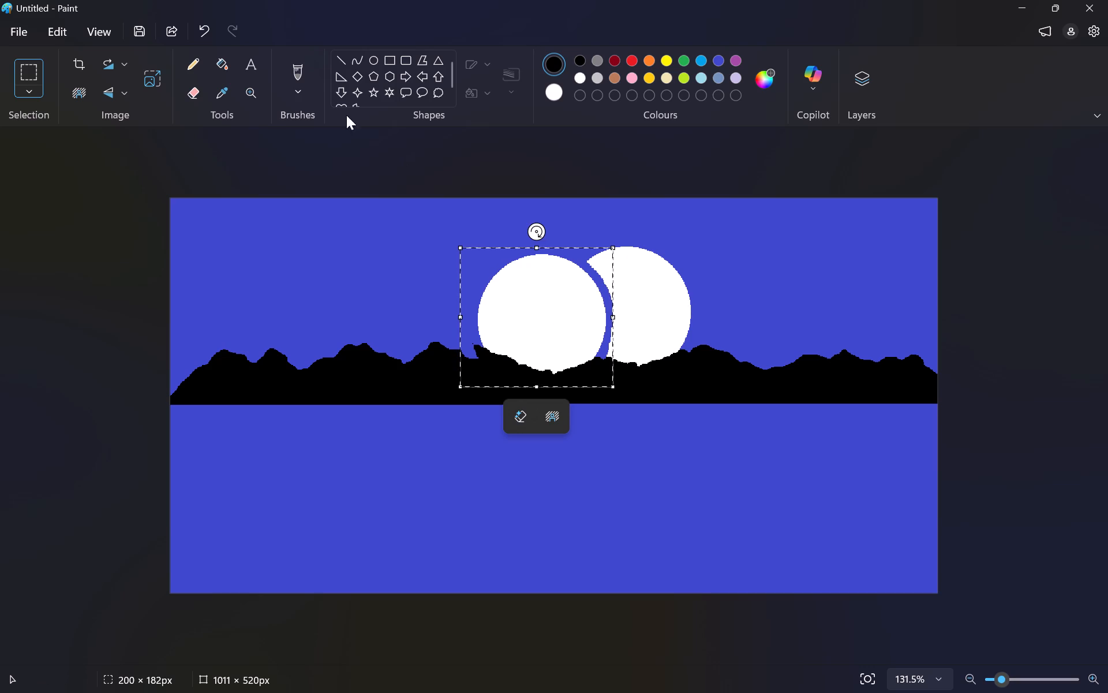
Fill the remaining part of the original moon with the indigo background colour.
{"action": "left_click", "coordinate": [221, 66]}
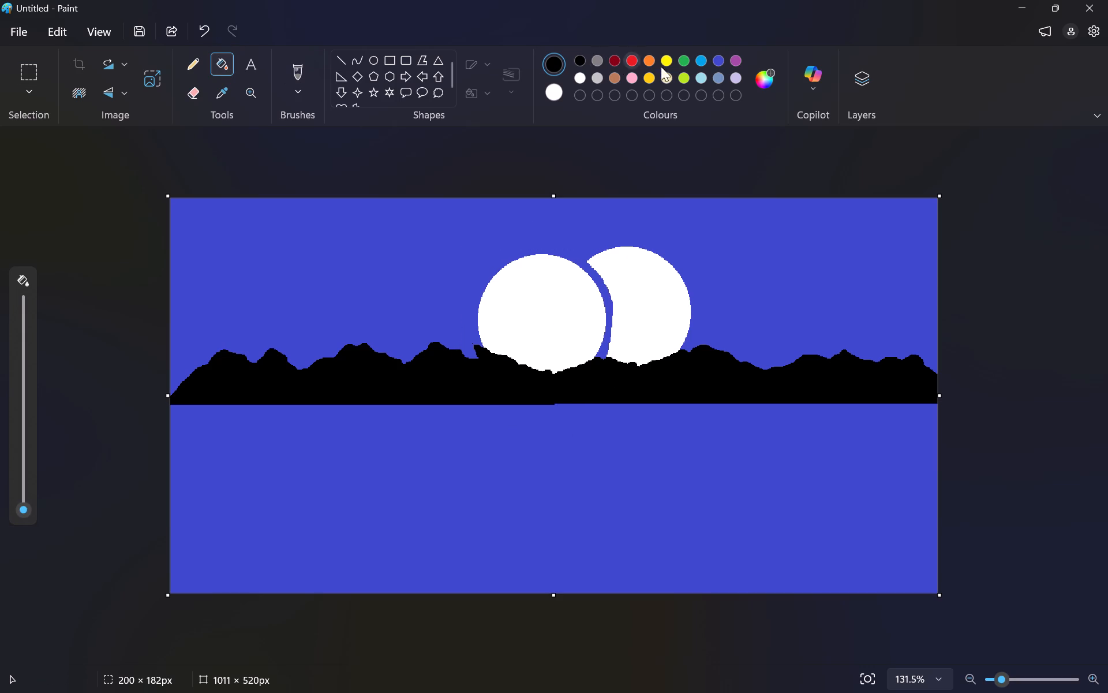
{"action": "left_click", "coordinate": [717, 61]}
{"action": "left_click", "coordinate": [663, 284]}
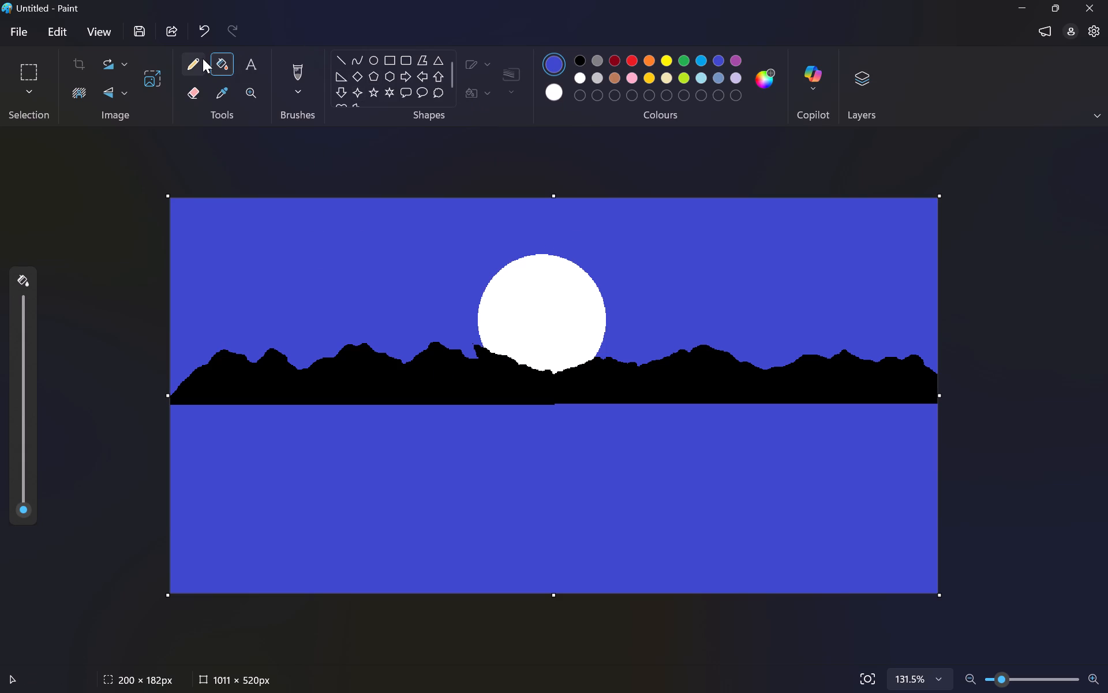
Smooth the jagged mountain peak at the moon's lower-left edge with the black Pencil.
{"action": "left_click", "coordinate": [185, 62]}
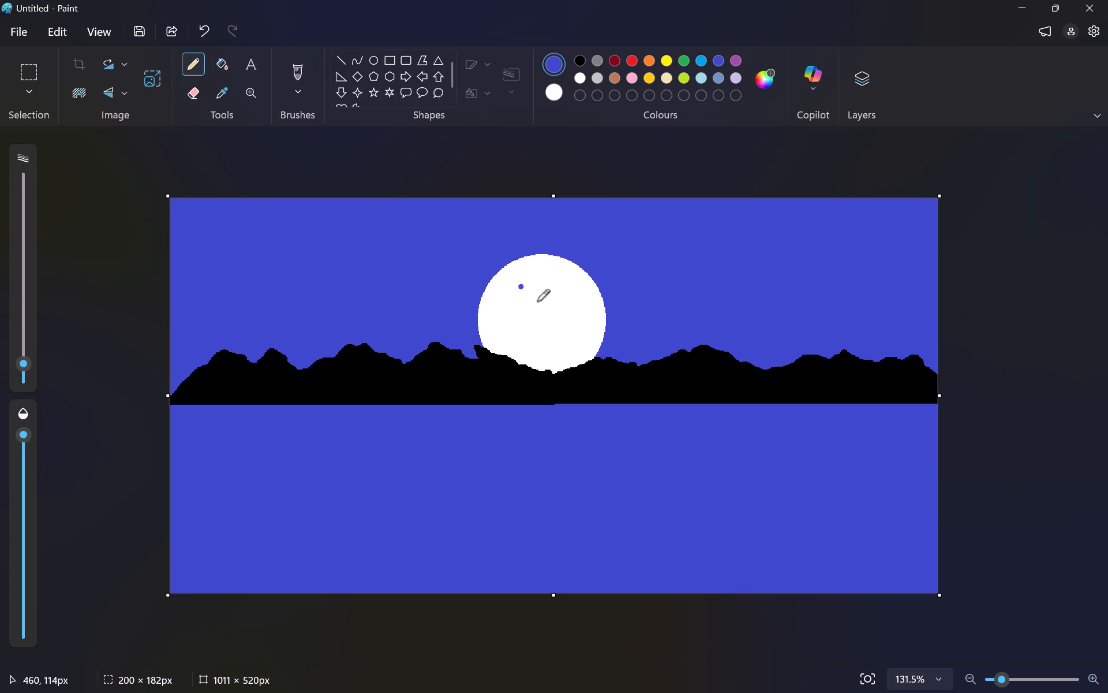
{"action": "left_click", "coordinate": [581, 58]}
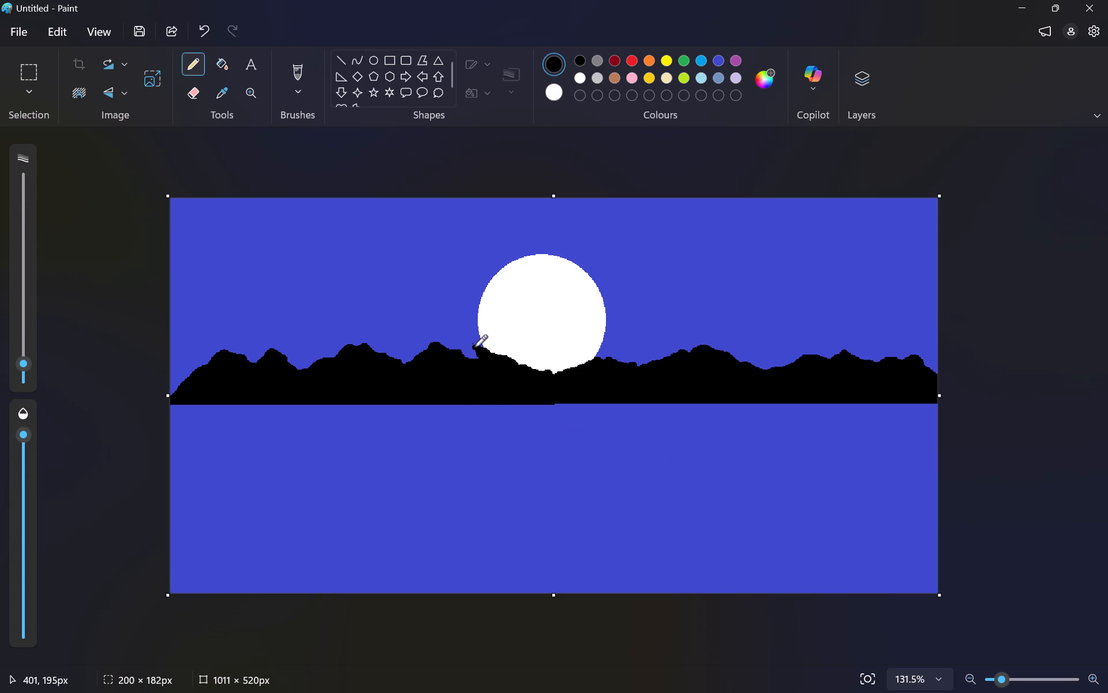
{"action": "left_click_drag", "start_coordinate": [474, 348], "coordinate": [477, 358]}
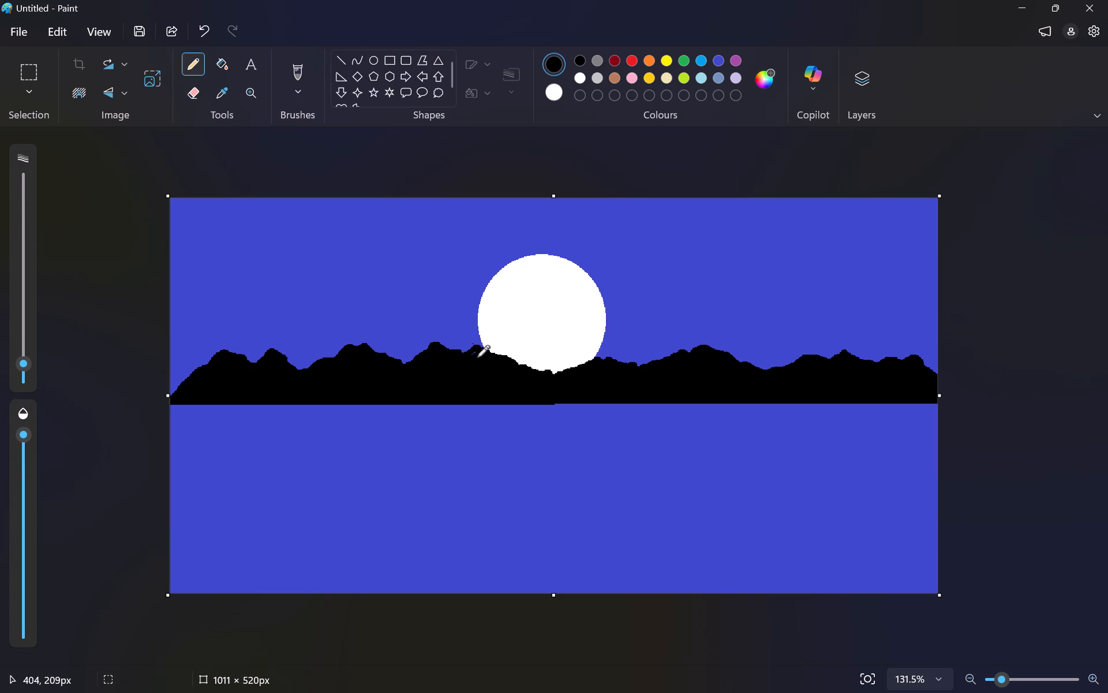
{"action": "left_click_drag", "start_coordinate": [477, 358], "coordinate": [474, 350]}
{"action": "left_click_drag", "start_coordinate": [474, 350], "coordinate": [456, 365]}
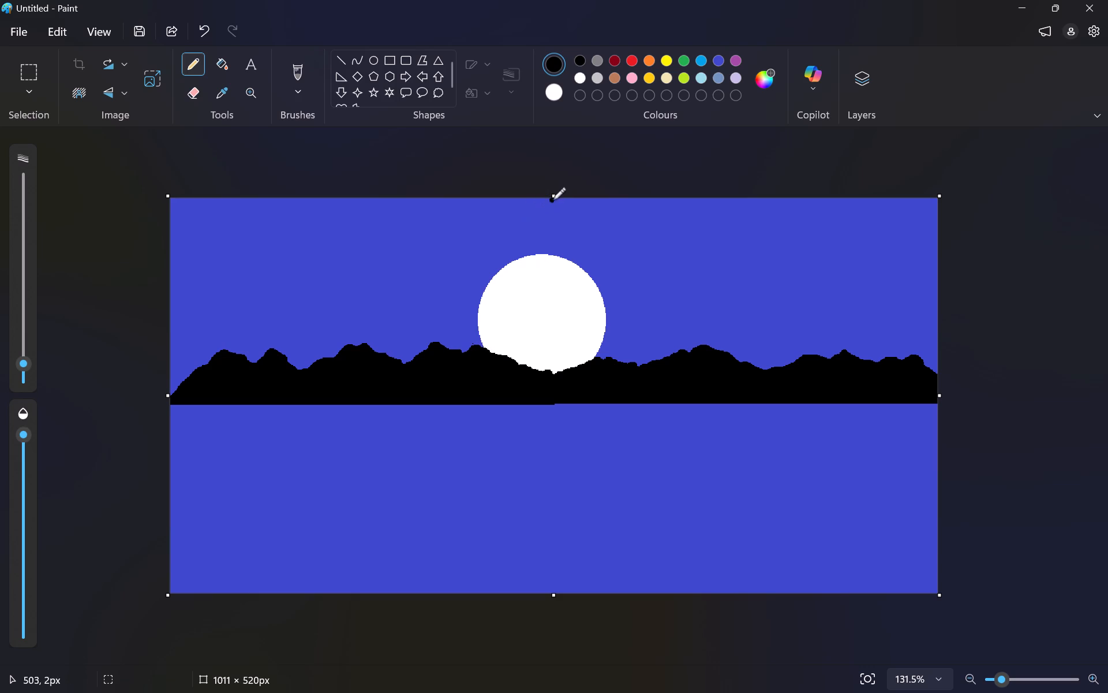
Extend the canvas upward to 1011 × 580 px and fill the added white strip with indigo.
{"action": "left_click_drag", "start_coordinate": [551, 198], "coordinate": [553, 152]}
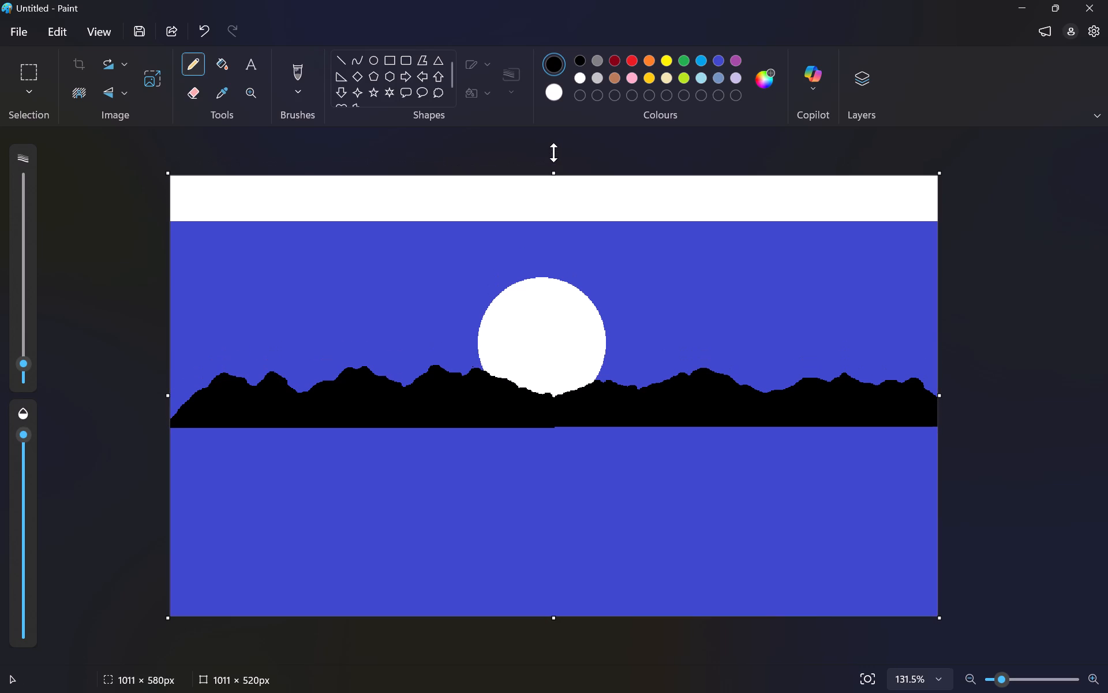
{"action": "left_click", "coordinate": [220, 66]}
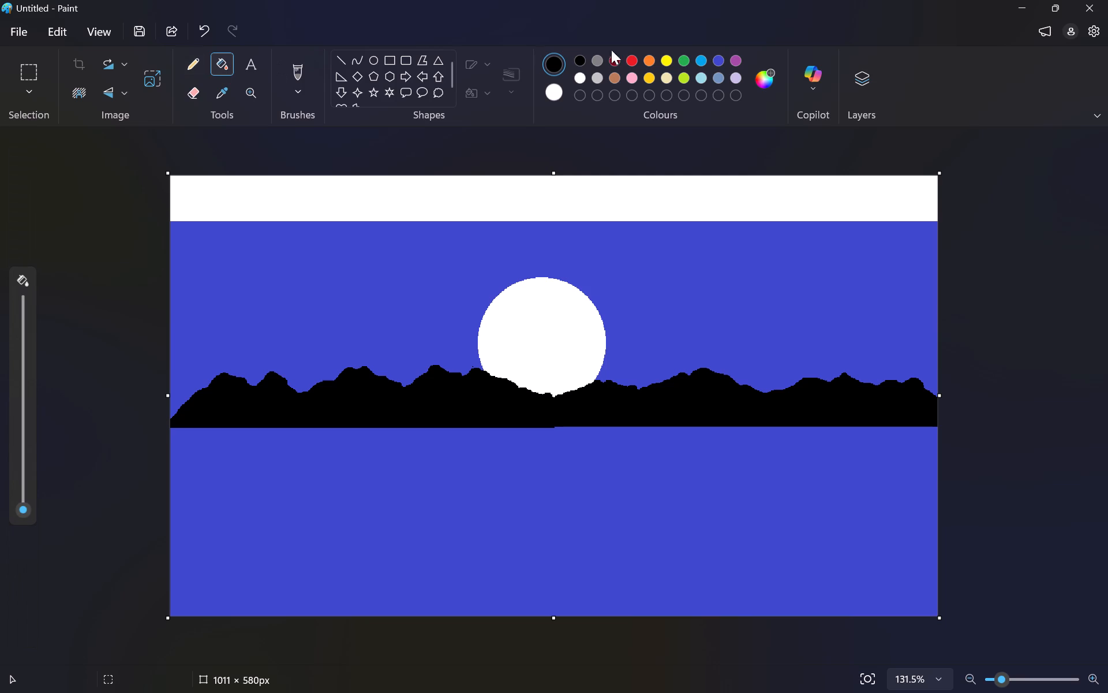
{"action": "left_click", "coordinate": [723, 58]}
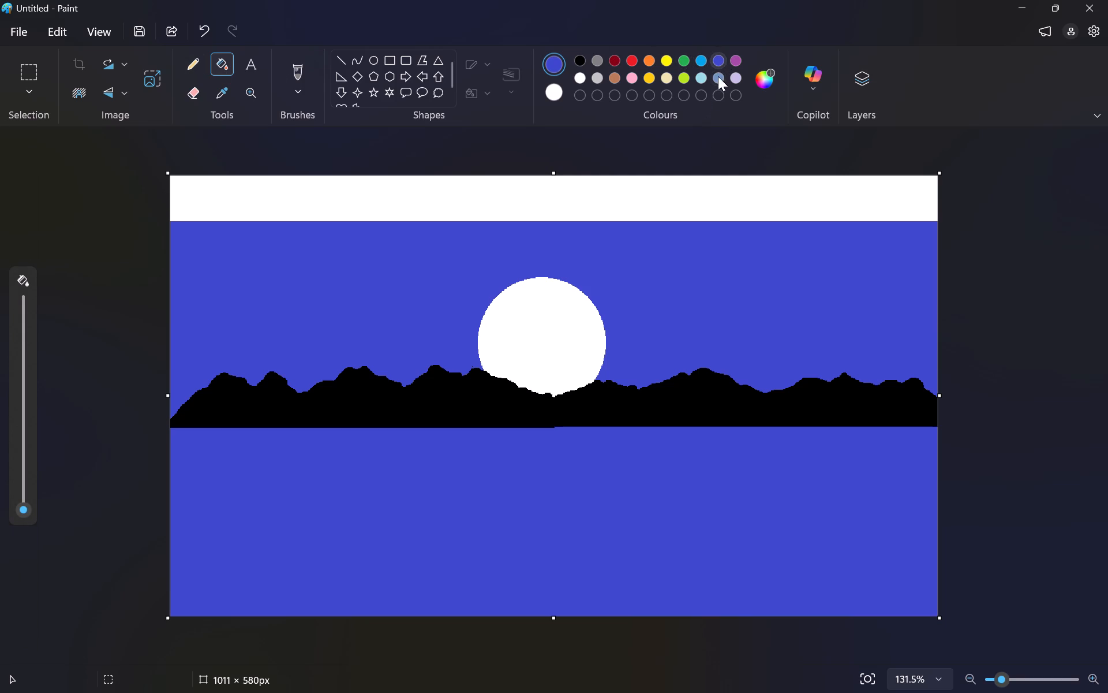
{"action": "left_click", "coordinate": [723, 185]}
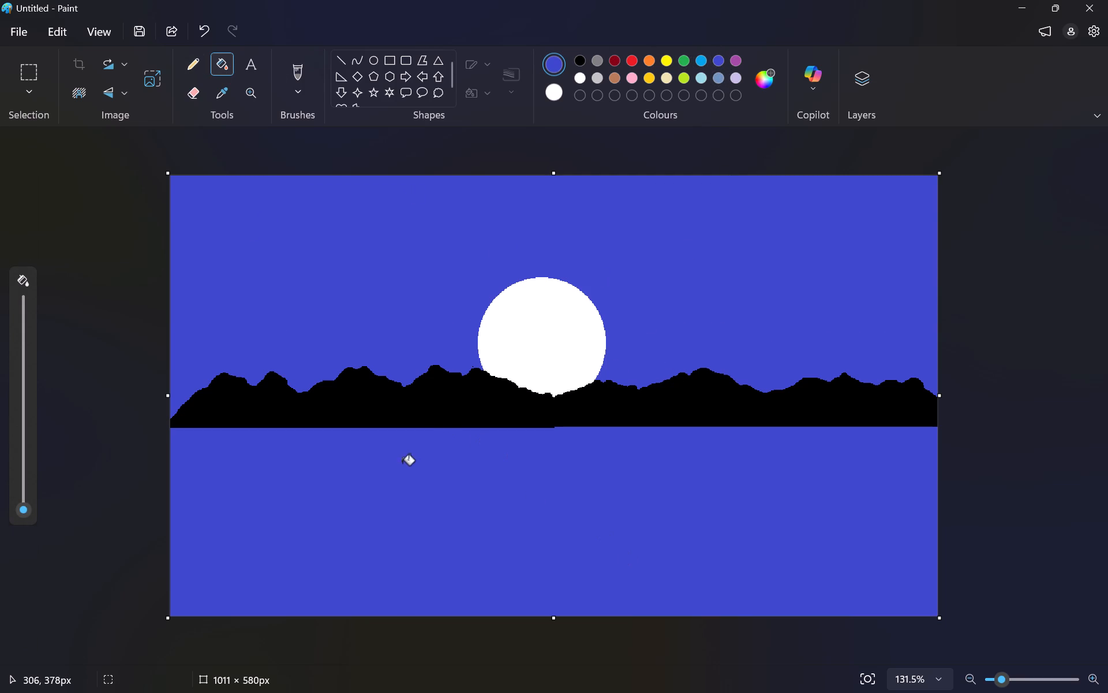
Raise the mountain slope at the canvas's left edge with the black Pencil and fill the gap beneath the new outline.
{"action": "scroll", "coordinate": [593, 344], "scroll_direction": "up", "scroll_amount": 3, "text": "ctrl"}
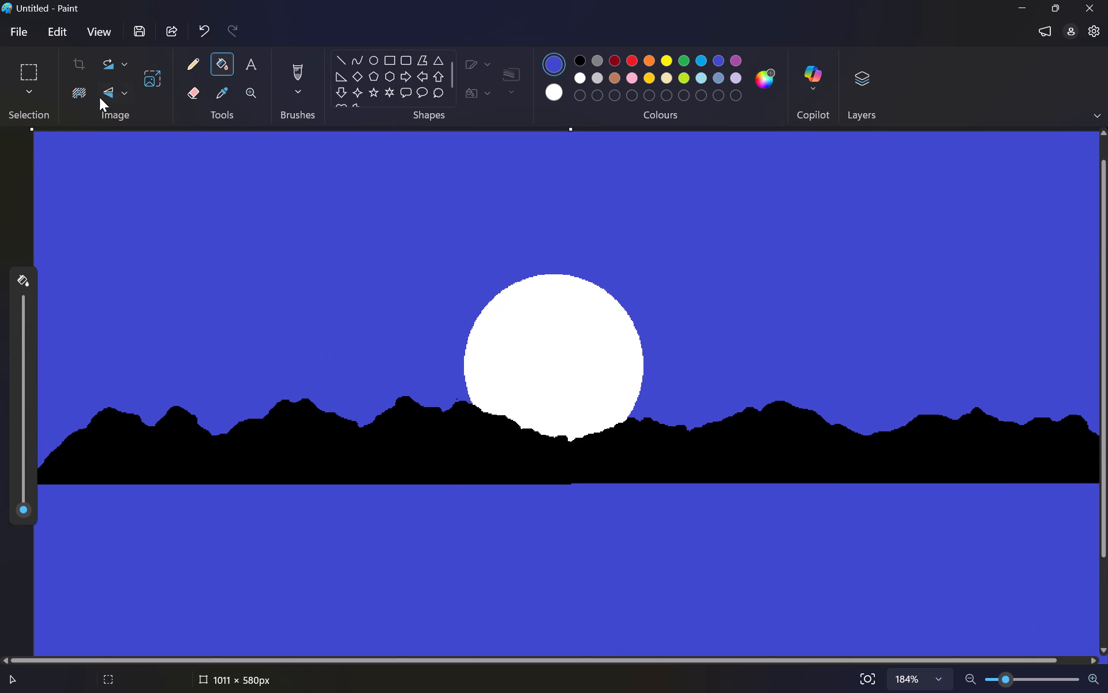
{"action": "left_click_drag", "start_coordinate": [176, 70], "coordinate": [191, 68]}
{"action": "left_click", "coordinate": [191, 68]}
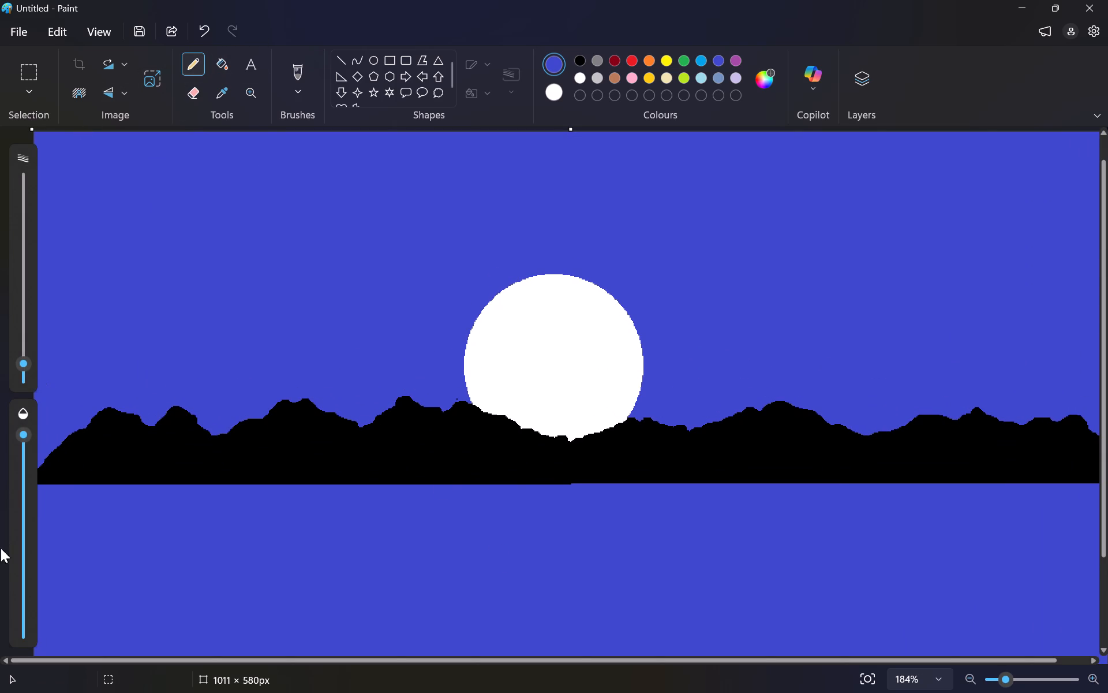
{"action": "left_click", "coordinate": [579, 58]}
{"action": "left_click_drag", "start_coordinate": [71, 442], "coordinate": [21, 463]}
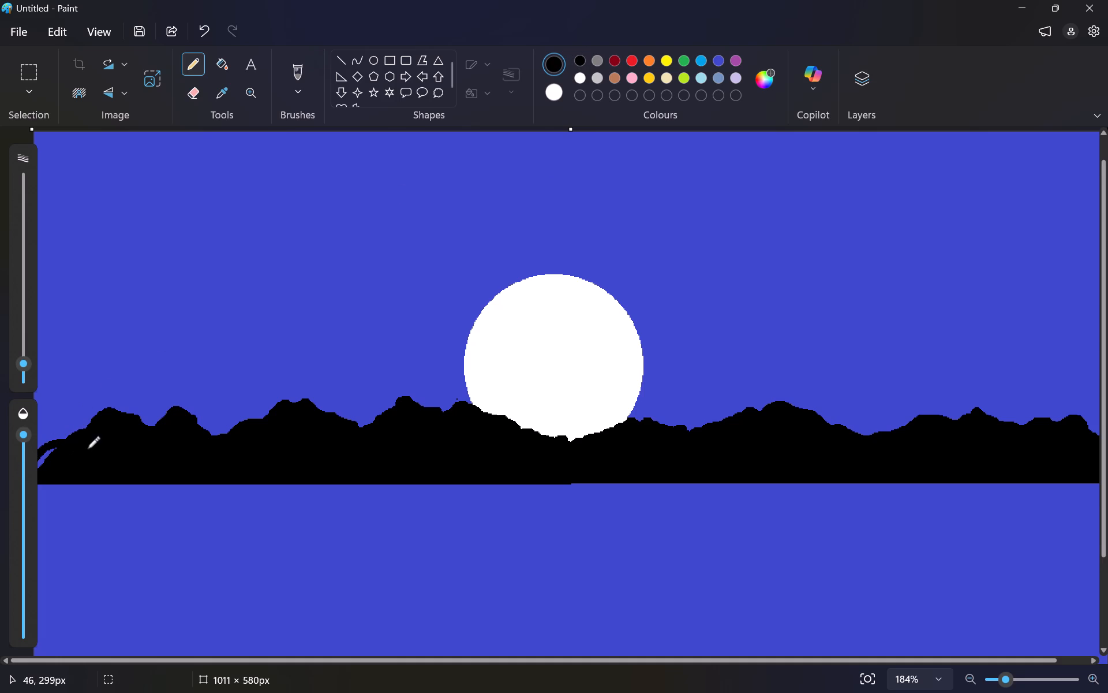
{"action": "scroll", "coordinate": [87, 449], "scroll_direction": "right", "scroll_amount": 5}
{"action": "scroll", "coordinate": [232, 527], "scroll_direction": "up", "scroll_amount": 2, "text": "ctrl"}
{"action": "scroll", "coordinate": [232, 527], "scroll_direction": "right", "scroll_amount": 8}
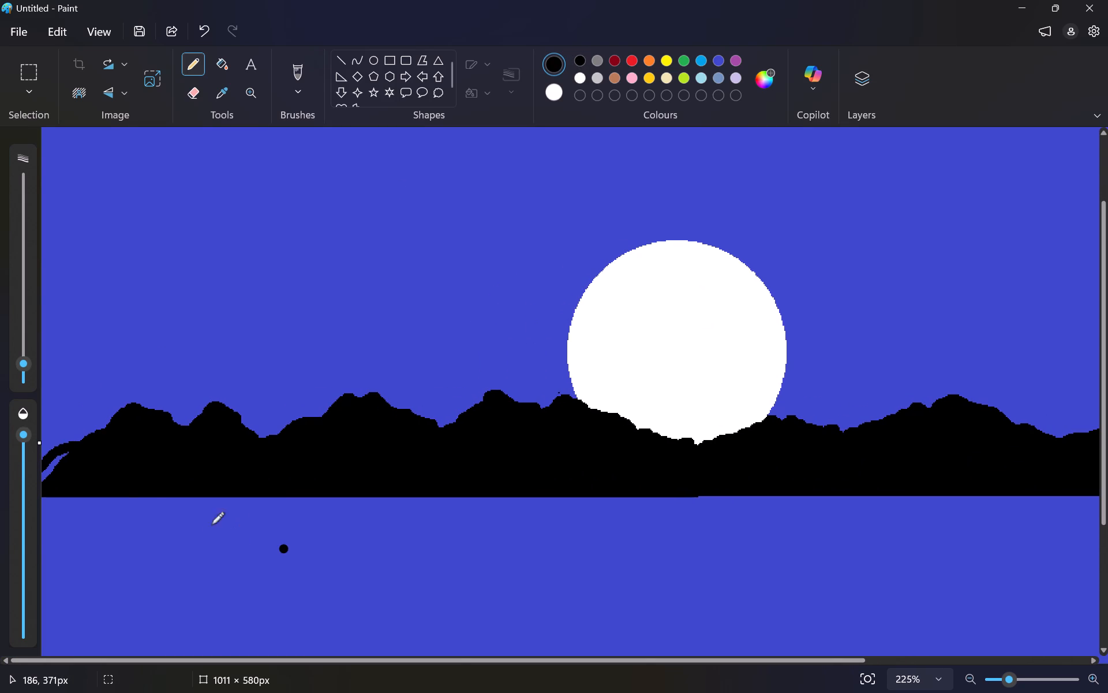
{"action": "left_click_drag", "start_coordinate": [68, 454], "coordinate": [39, 482]}
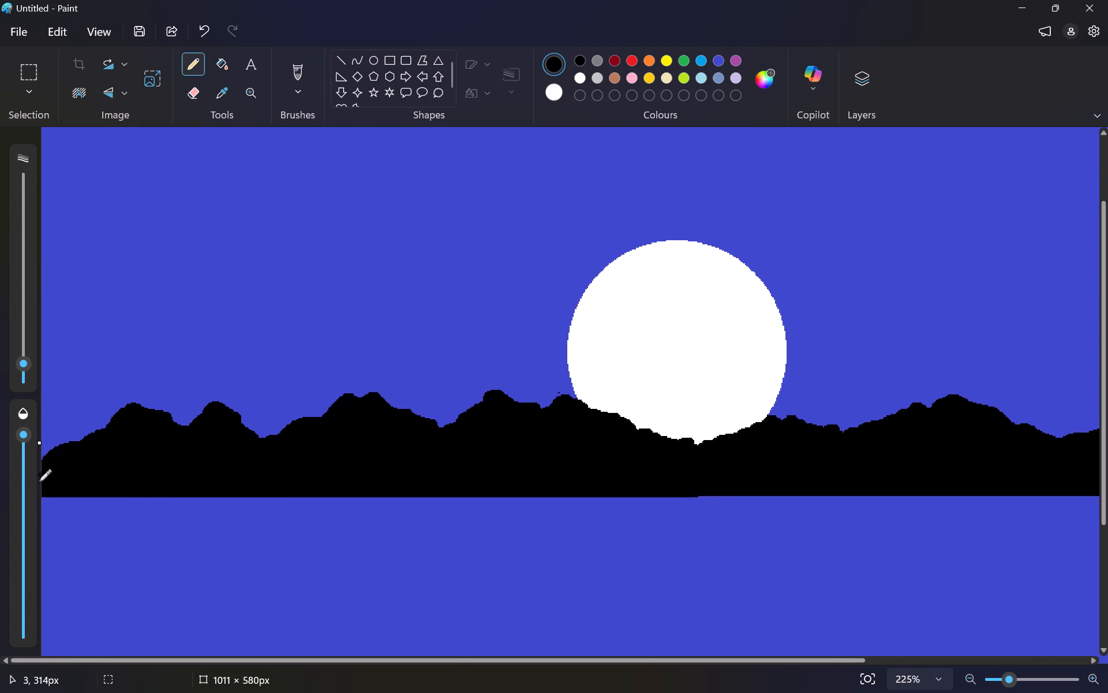
{"action": "left_click_drag", "start_coordinate": [39, 482], "coordinate": [38, 478]}
{"action": "left_click_drag", "start_coordinate": [38, 478], "coordinate": [55, 479]}
Set the Pencil to its thinnest size and place a bright blue dot in the indigo area below the mountains.
{"action": "scroll", "coordinate": [83, 472], "scroll_direction": "right", "scroll_amount": 6}
{"action": "scroll", "coordinate": [83, 472], "scroll_direction": "down", "scroll_amount": 3, "text": "ctrl"}
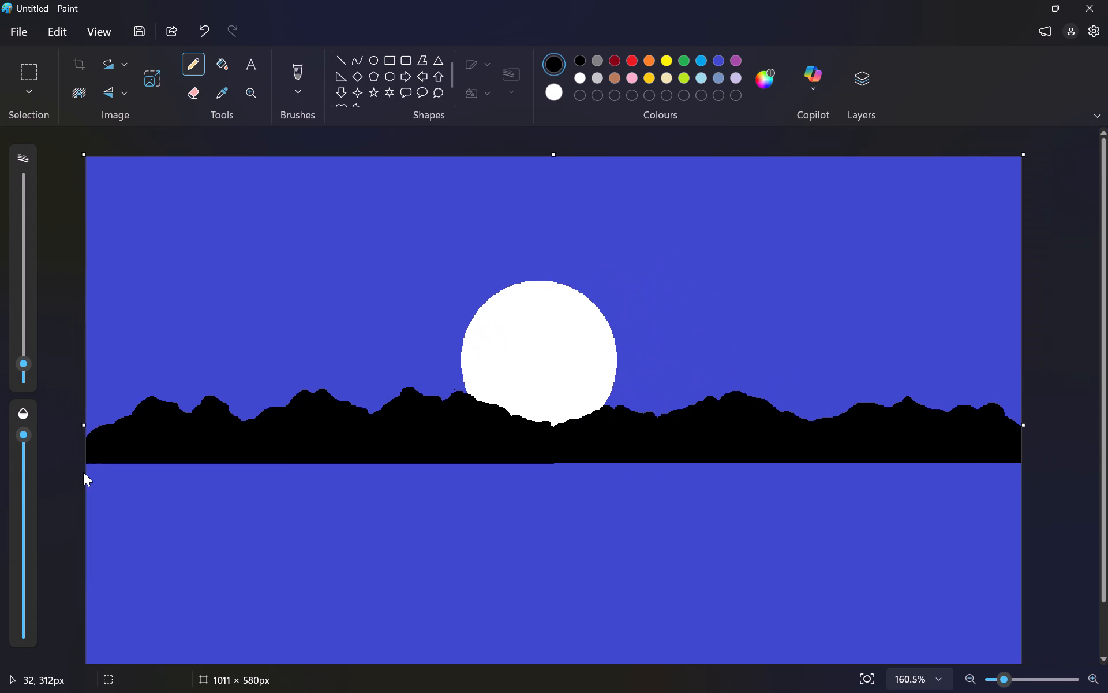
{"action": "scroll", "coordinate": [418, 451], "scroll_direction": "left", "scroll_amount": 2}
{"action": "scroll", "coordinate": [403, 393], "scroll_direction": "down", "scroll_amount": 3}
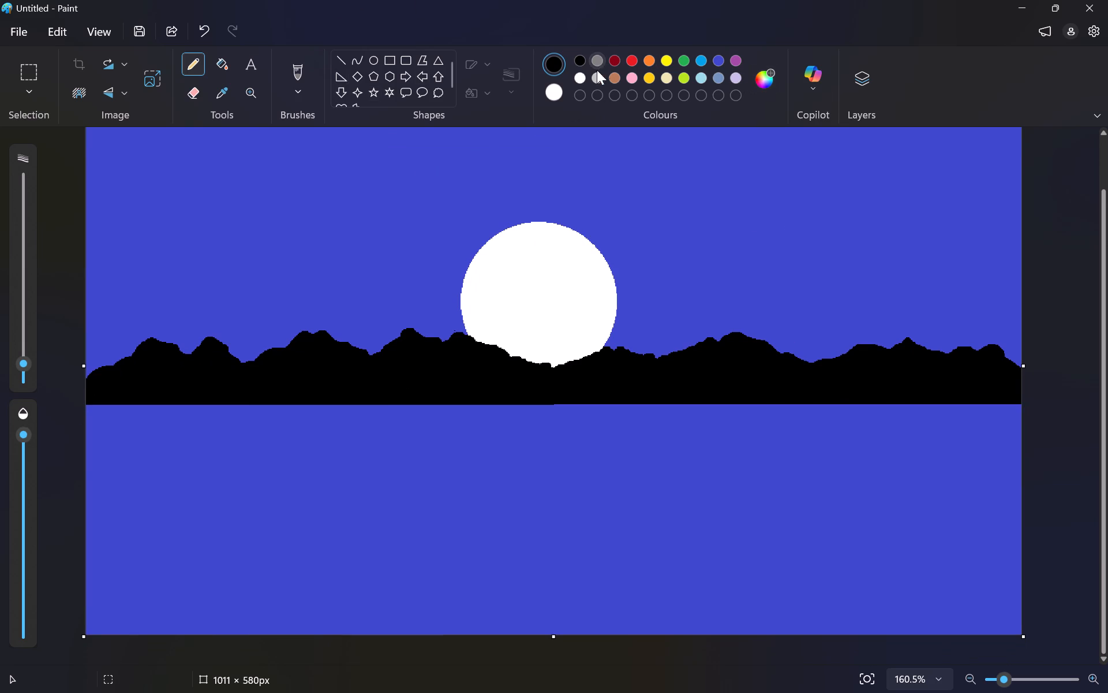
{"action": "left_click", "coordinate": [583, 77]}
{"action": "left_click_drag", "start_coordinate": [25, 366], "coordinate": [16, 416]}
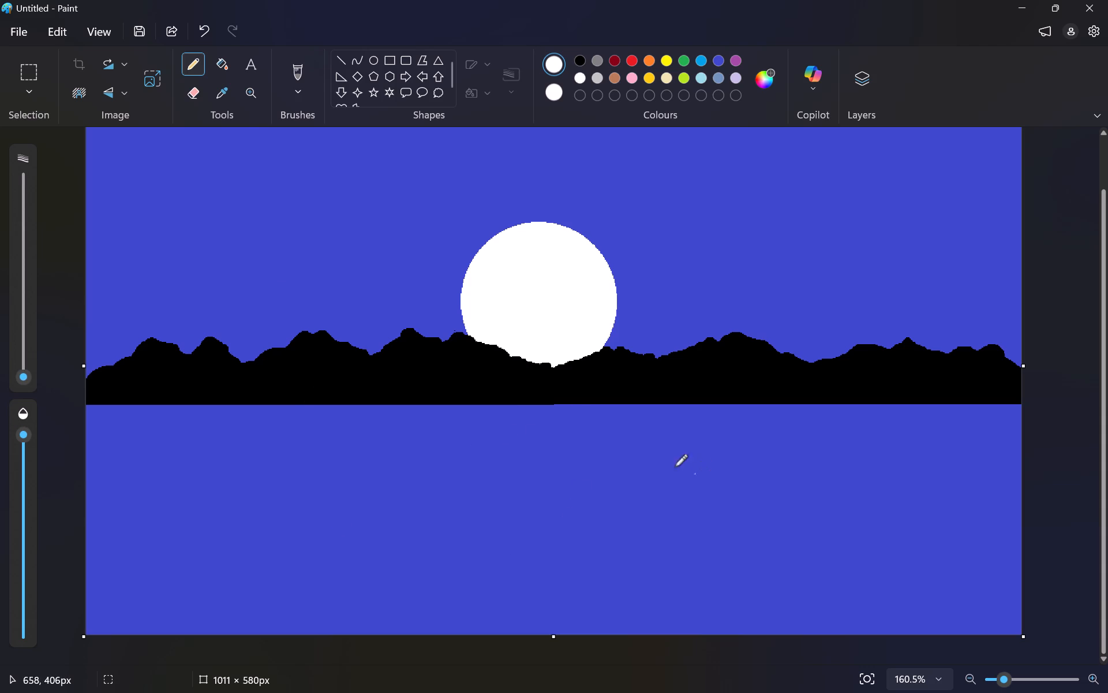
{"action": "left_click", "coordinate": [714, 61]}
{"action": "left_click", "coordinate": [703, 60]}
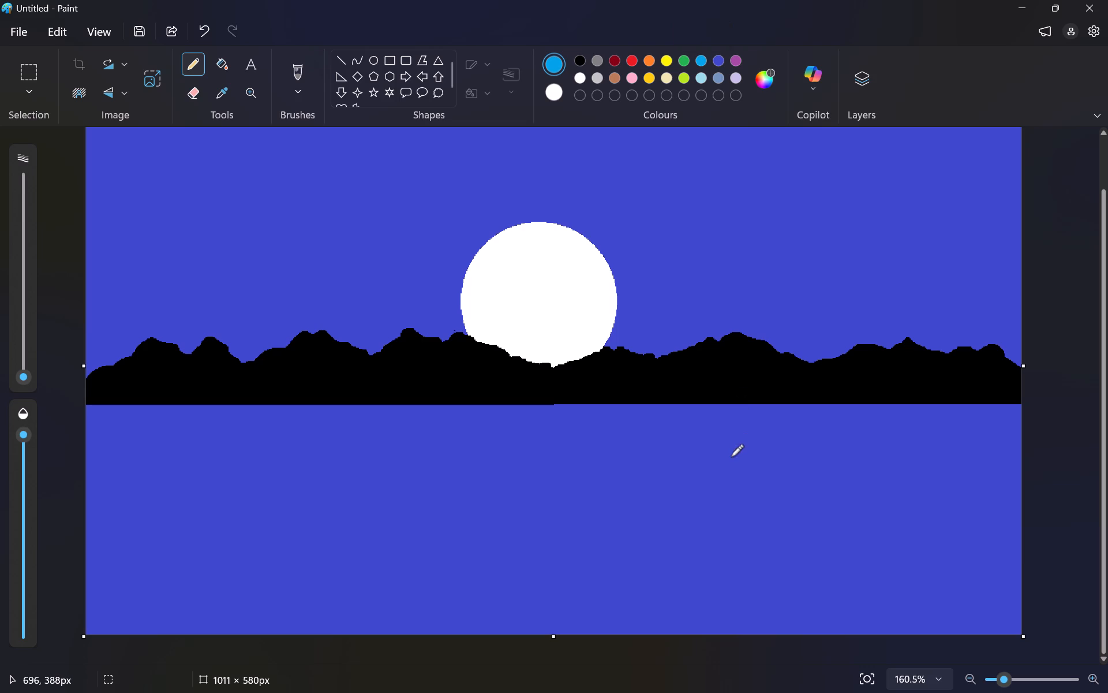
{"action": "left_click", "coordinate": [731, 457]}
Switch to the Watercolour brush, keeping the bright blue colour.
{"action": "left_click", "coordinate": [303, 91]}
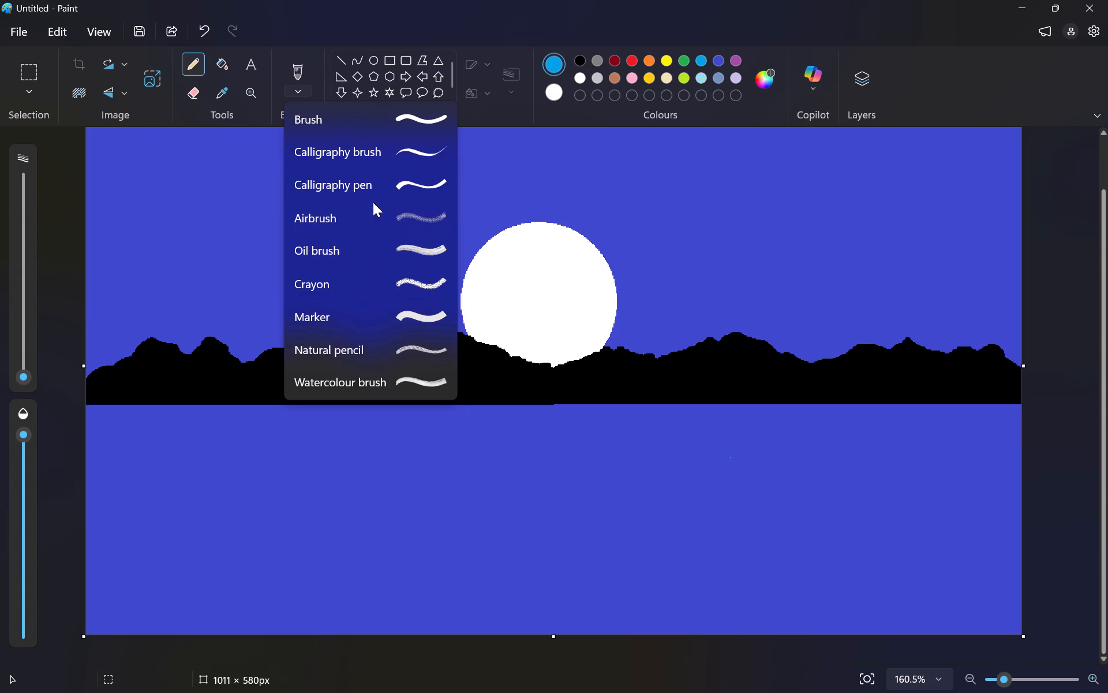
{"action": "left_click", "coordinate": [373, 381]}
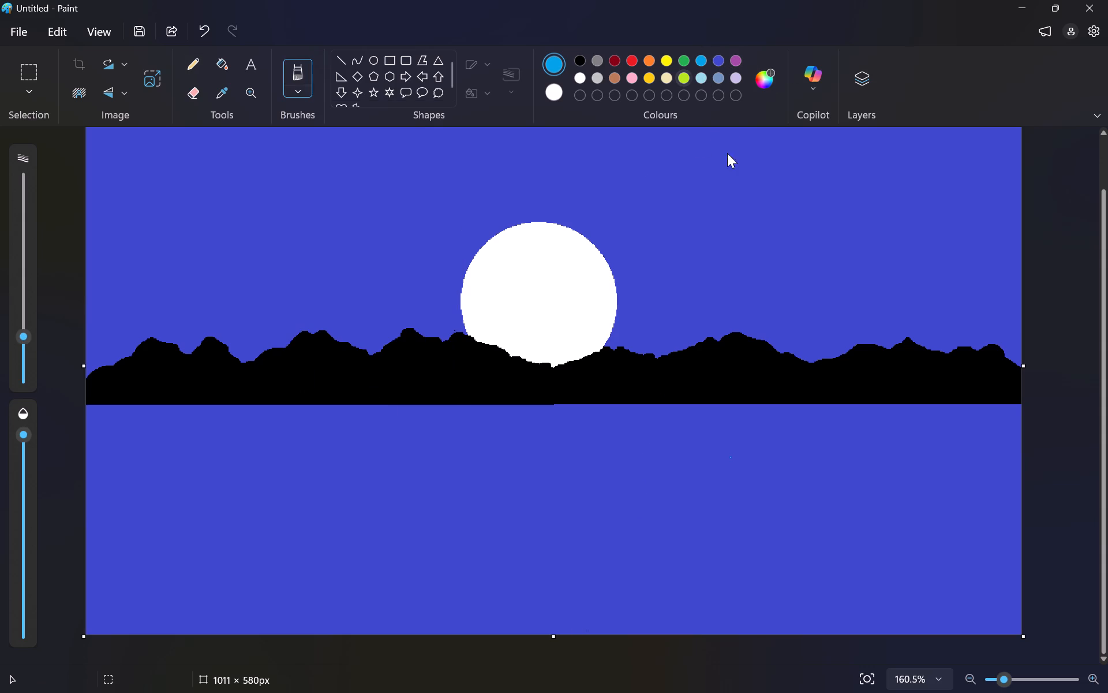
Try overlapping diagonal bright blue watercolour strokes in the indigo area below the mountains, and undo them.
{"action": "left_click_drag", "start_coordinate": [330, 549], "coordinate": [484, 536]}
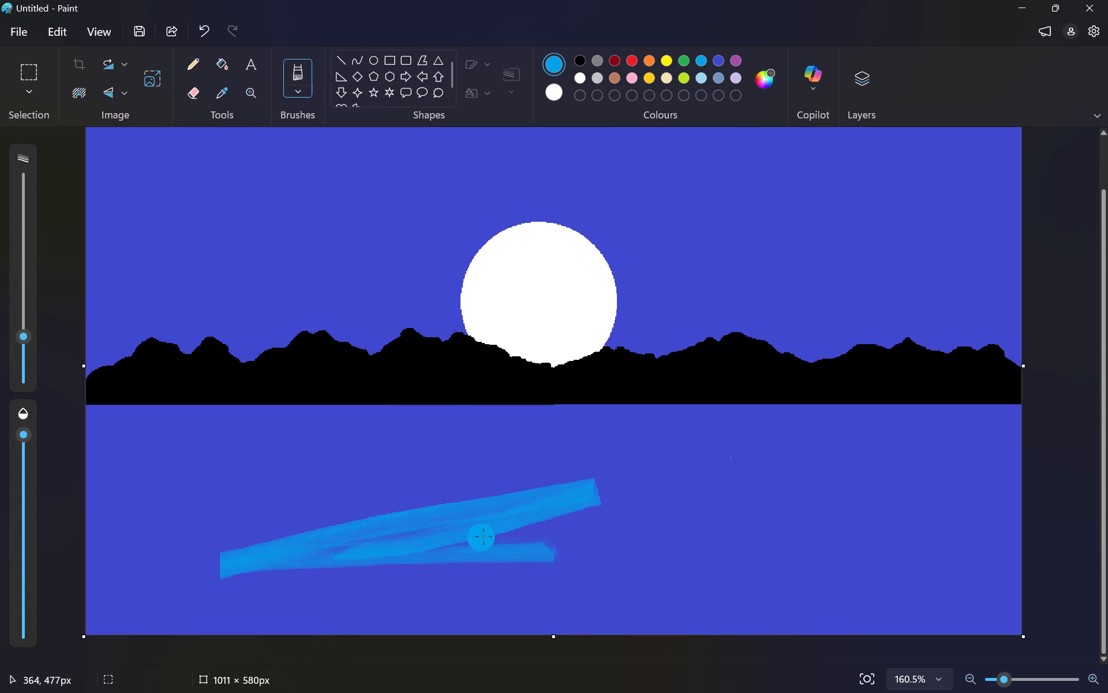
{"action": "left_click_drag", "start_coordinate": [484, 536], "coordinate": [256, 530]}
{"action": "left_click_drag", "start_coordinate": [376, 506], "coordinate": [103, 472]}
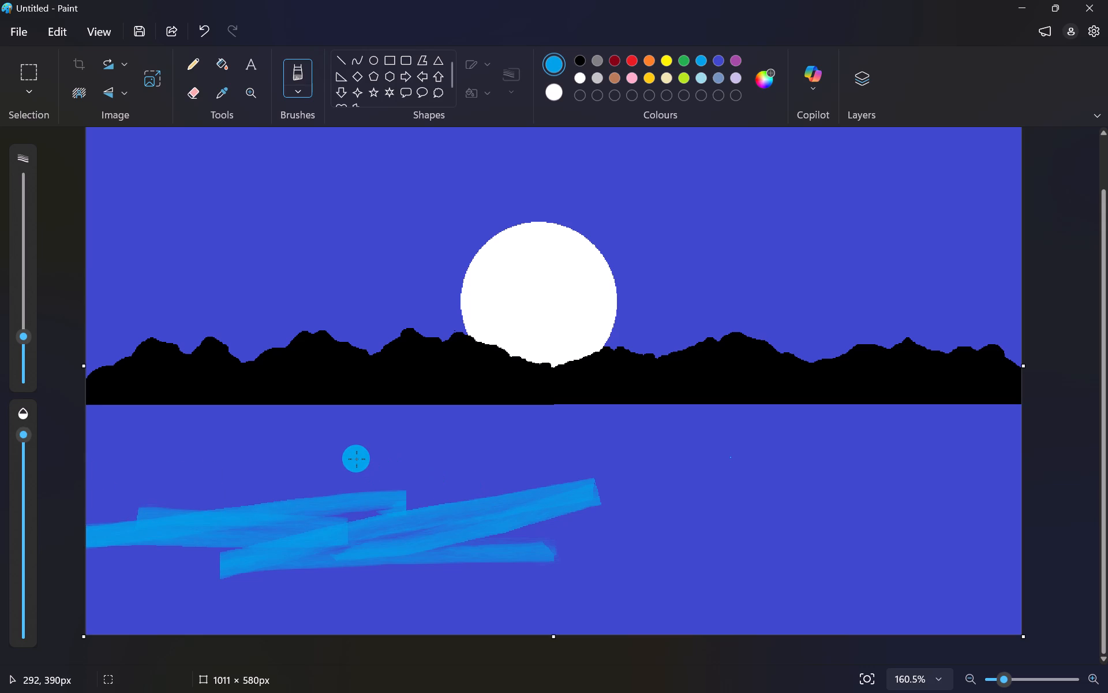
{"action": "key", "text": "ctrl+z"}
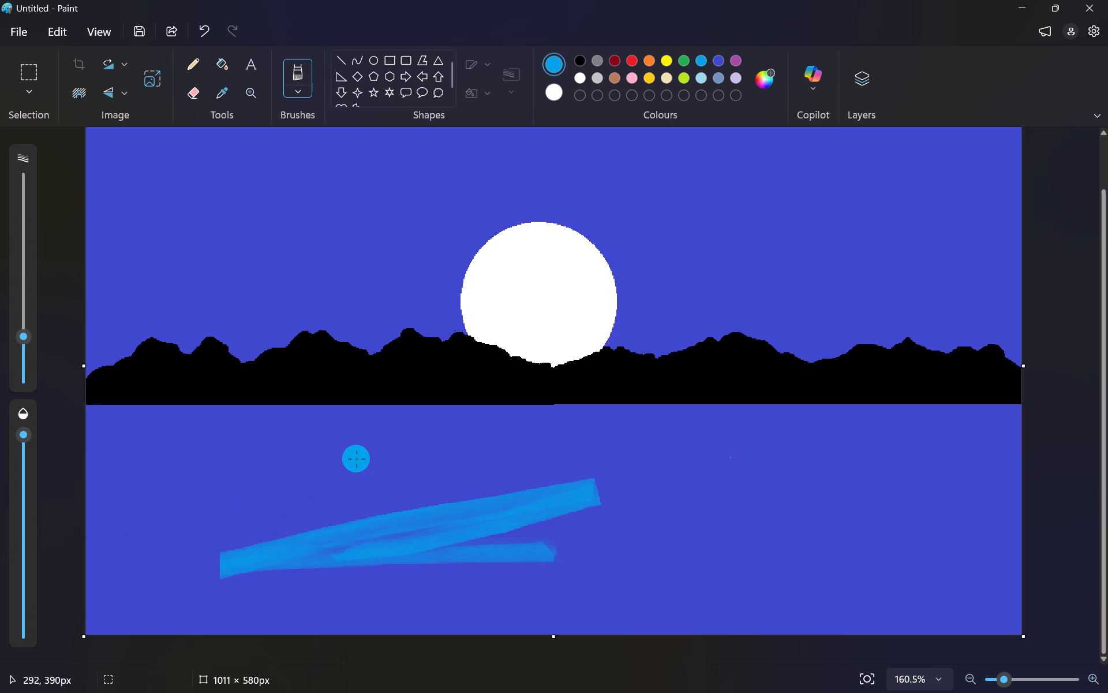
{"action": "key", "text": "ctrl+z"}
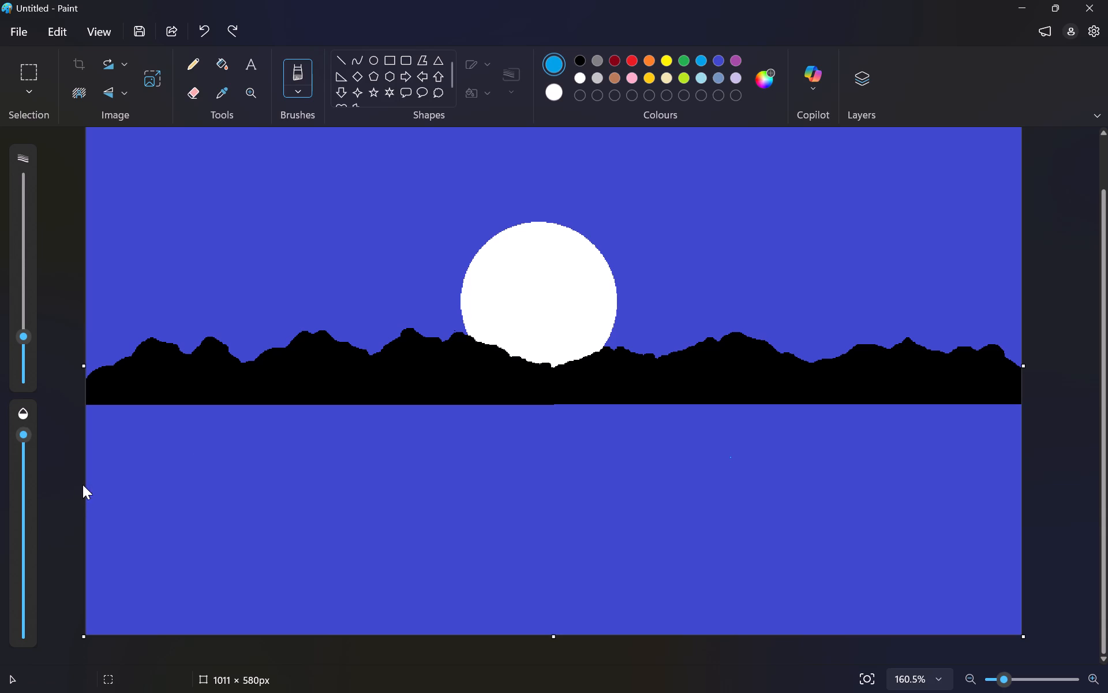
Paint a wavy bright blue watercolour band across the full canvas width, a little below the mountains.
{"action": "left_click_drag", "start_coordinate": [87, 481], "coordinate": [145, 485]}
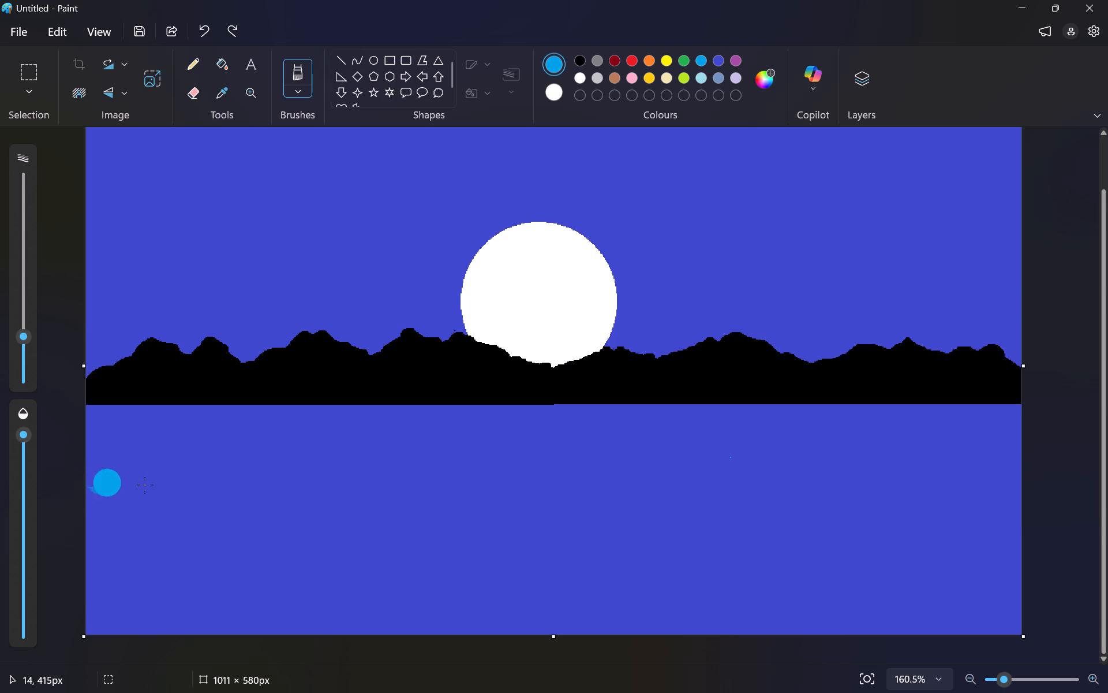
{"action": "left_click_drag", "start_coordinate": [145, 485], "coordinate": [1047, 476]}
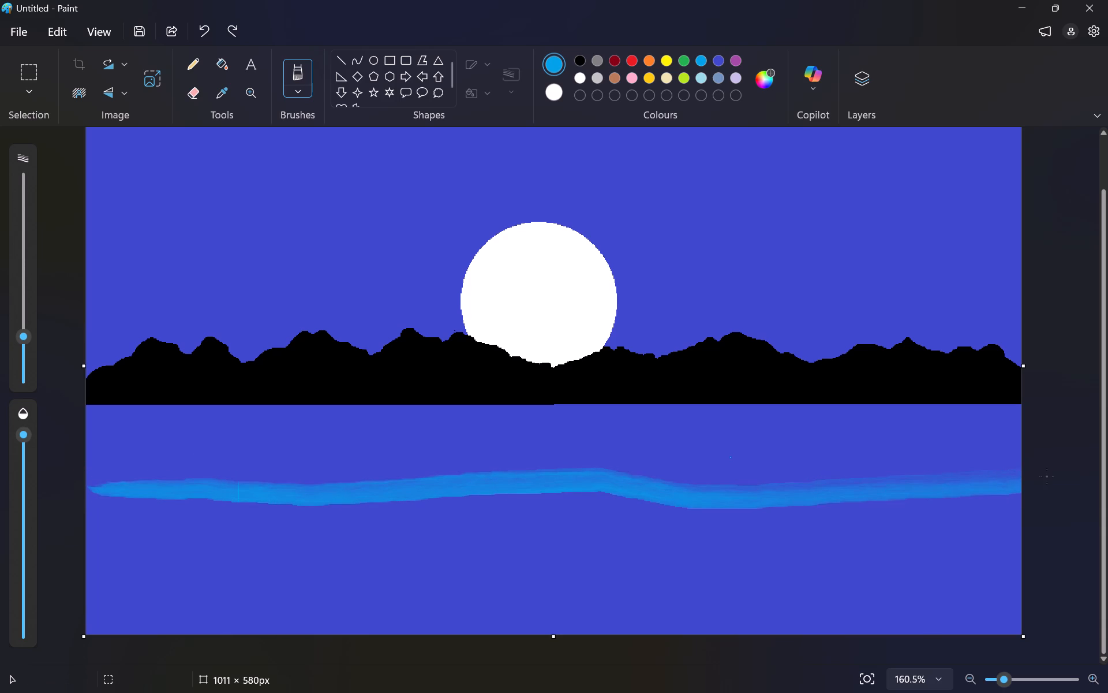
{"action": "left_click_drag", "start_coordinate": [1047, 476], "coordinate": [1046, 476]}
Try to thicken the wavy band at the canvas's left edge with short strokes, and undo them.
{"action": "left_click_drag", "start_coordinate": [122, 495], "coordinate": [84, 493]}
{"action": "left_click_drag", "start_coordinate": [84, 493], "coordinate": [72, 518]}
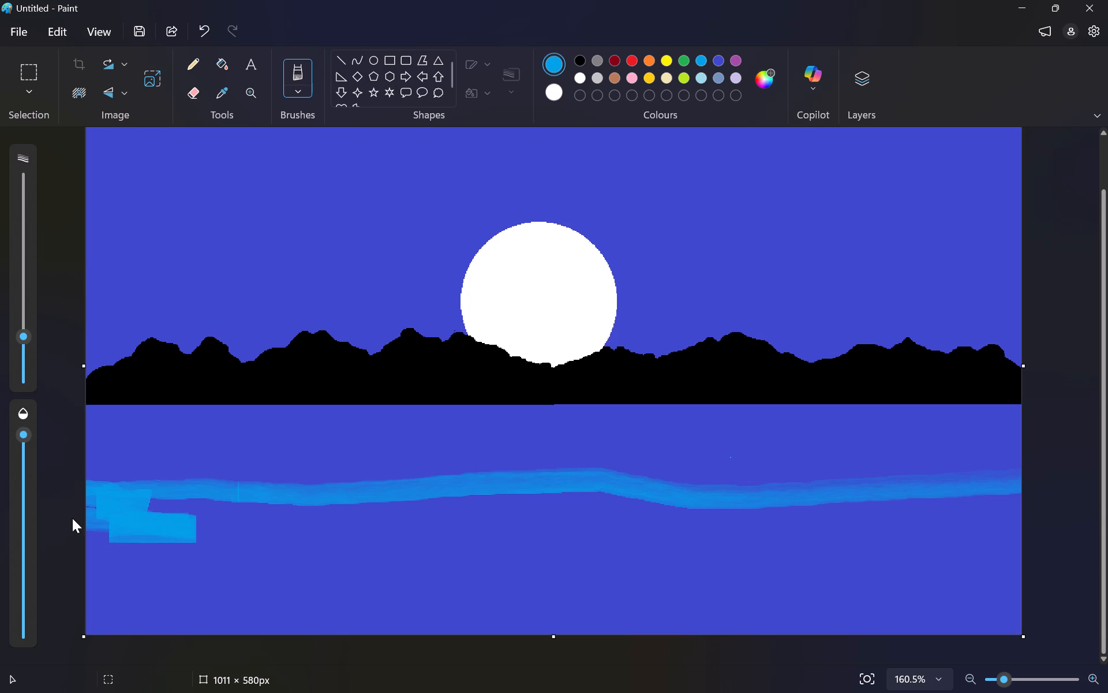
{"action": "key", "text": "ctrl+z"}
Layer long bright blue watercolour strokes beneath the wavy band, working from the canvas's left edge to its right edge.
{"action": "left_click_drag", "start_coordinate": [92, 494], "coordinate": [246, 510]}
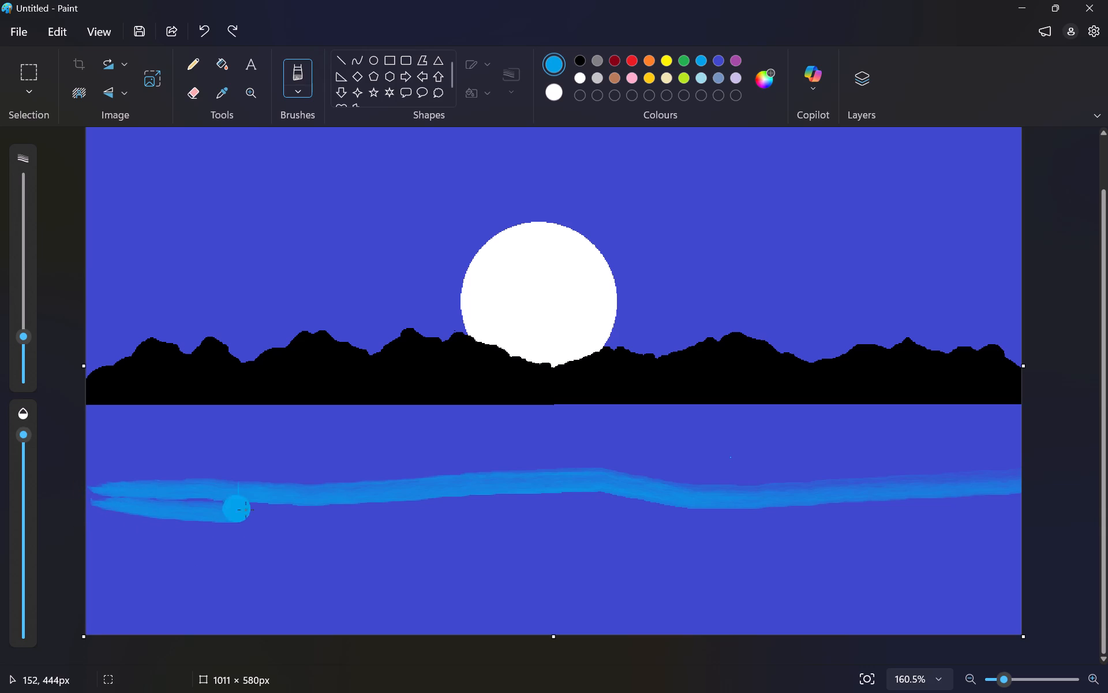
{"action": "left_click_drag", "start_coordinate": [246, 510], "coordinate": [243, 511]}
{"action": "left_click_drag", "start_coordinate": [95, 521], "coordinate": [369, 542]}
{"action": "left_click_drag", "start_coordinate": [285, 513], "coordinate": [467, 508]}
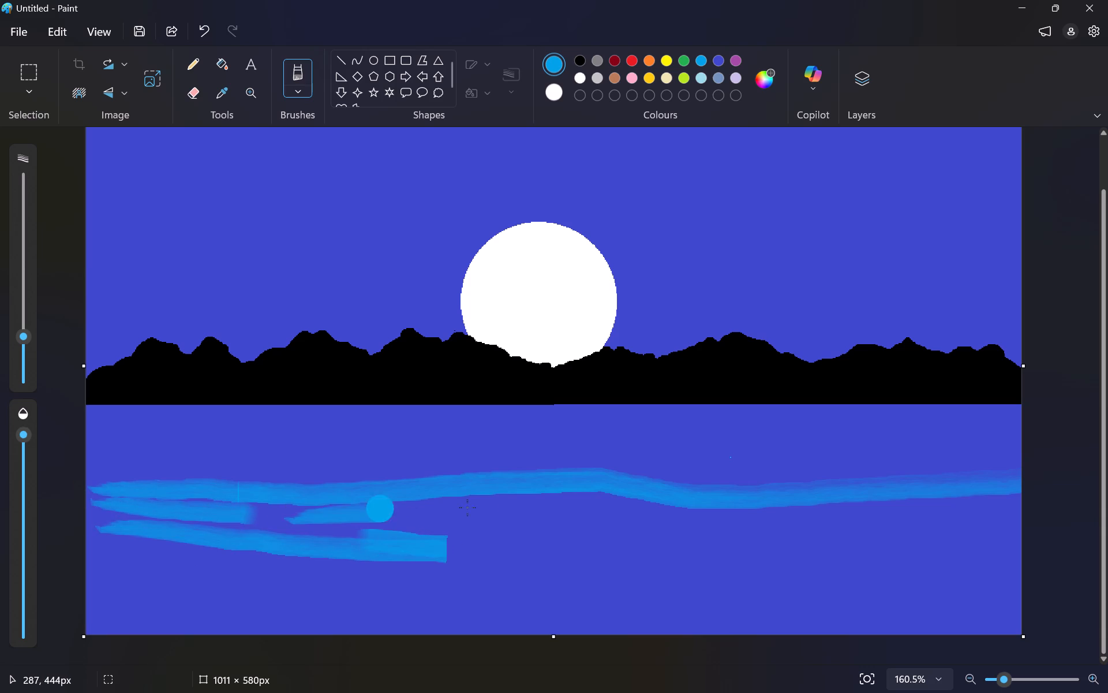
{"action": "left_click_drag", "start_coordinate": [467, 508], "coordinate": [585, 506]}
{"action": "left_click_drag", "start_coordinate": [629, 509], "coordinate": [969, 504]}
{"action": "left_click_drag", "start_coordinate": [984, 516], "coordinate": [837, 543]}
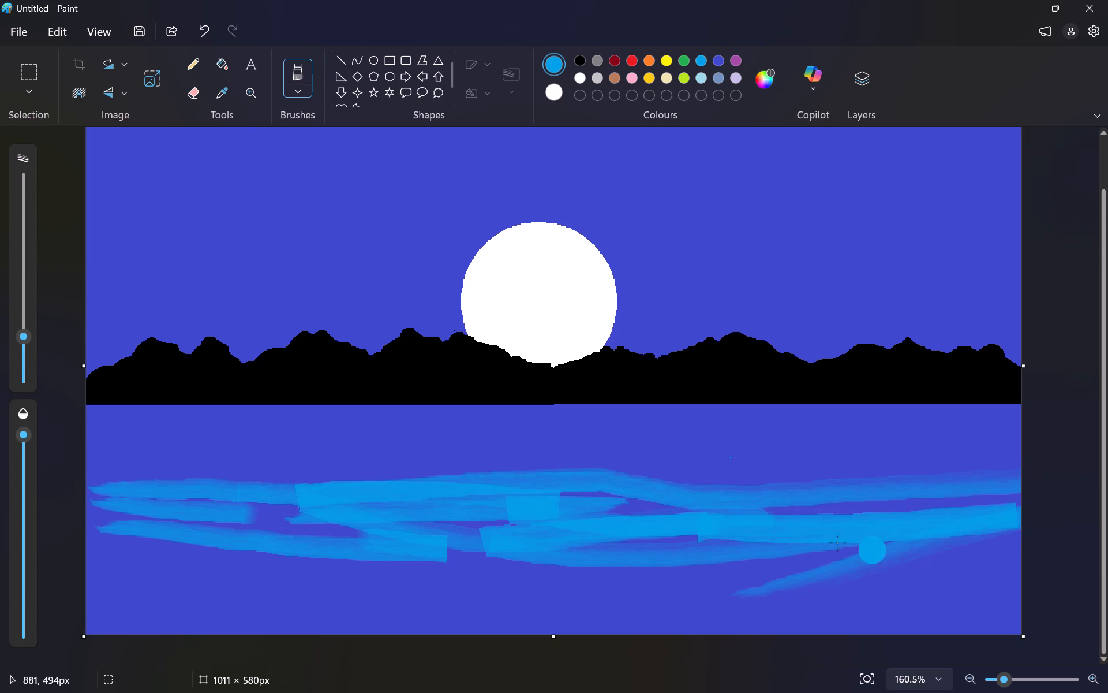
{"action": "left_click_drag", "start_coordinate": [837, 543], "coordinate": [882, 545]}
Paint bright blue strokes along the lower part of the water and fill the gaps in its left half.
{"action": "left_click_drag", "start_coordinate": [991, 568], "coordinate": [595, 595]}
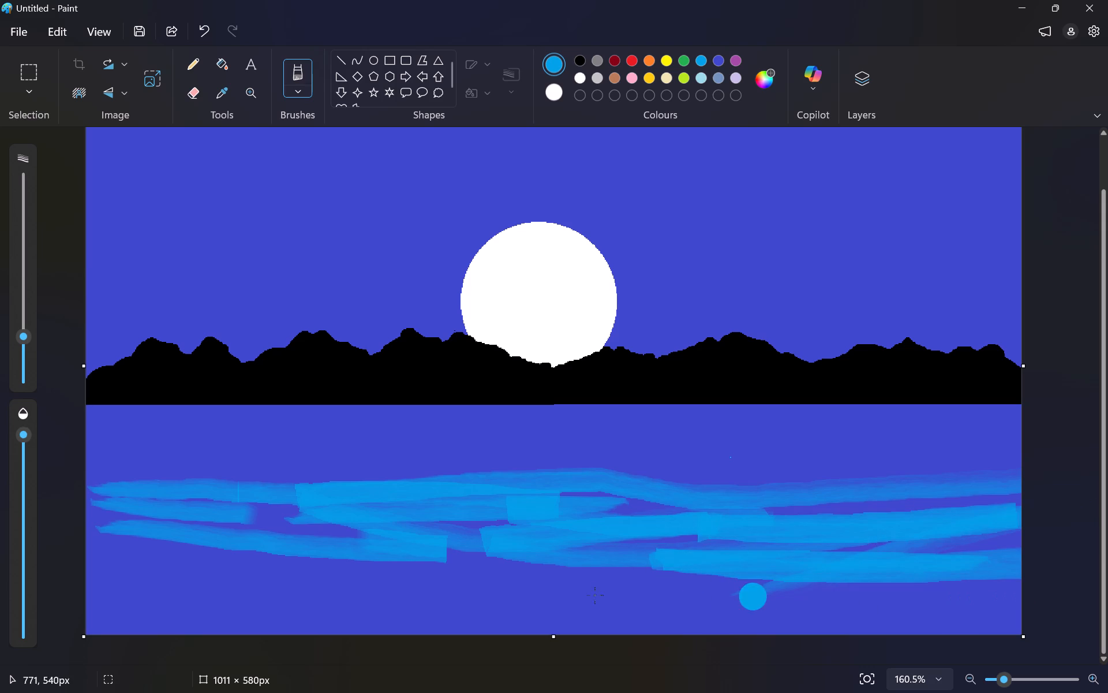
{"action": "left_click_drag", "start_coordinate": [595, 595], "coordinate": [561, 594]}
{"action": "left_click_drag", "start_coordinate": [741, 590], "coordinate": [230, 588]}
{"action": "left_click_drag", "start_coordinate": [125, 588], "coordinate": [250, 576]}
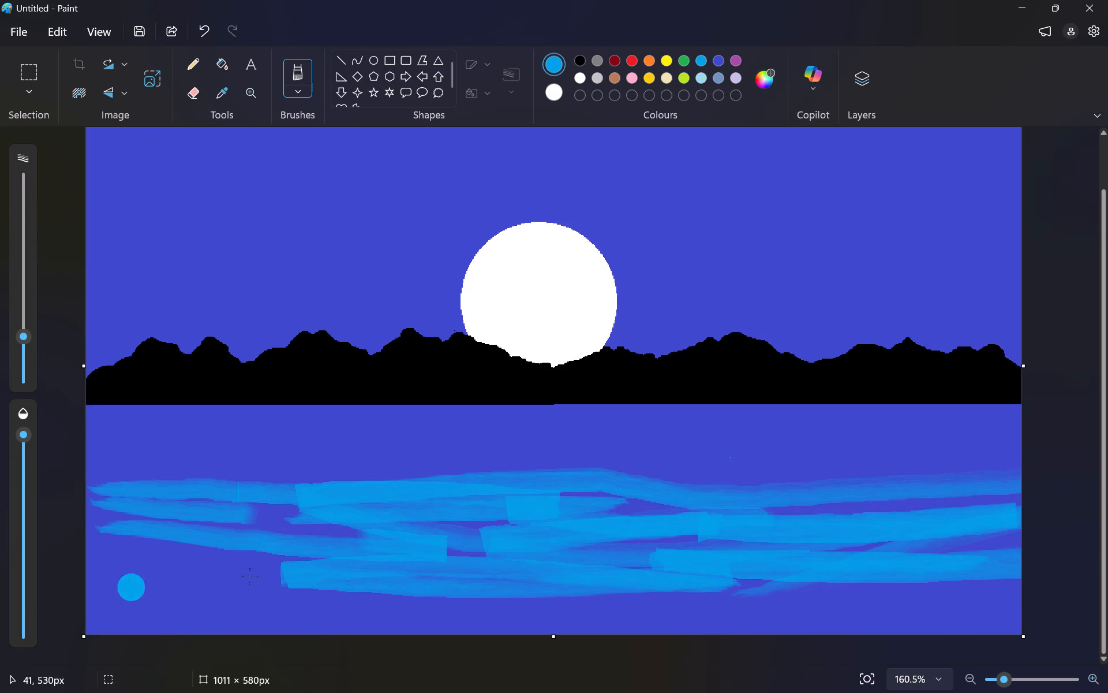
{"action": "left_click_drag", "start_coordinate": [250, 576], "coordinate": [302, 542]}
{"action": "left_click_drag", "start_coordinate": [257, 522], "coordinate": [671, 506]}
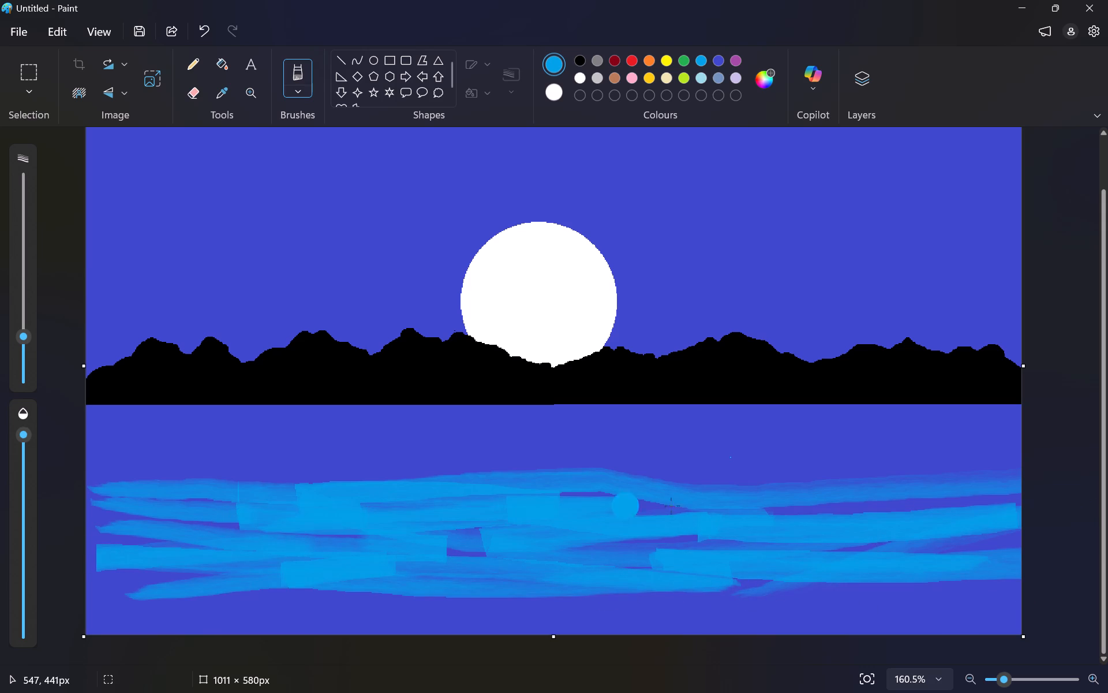
{"action": "left_click_drag", "start_coordinate": [671, 506], "coordinate": [565, 508]}
Paint bright blue strokes between the wavy band and the mountain base, peaking below the moon and continuing to the right edge.
{"action": "left_click_drag", "start_coordinate": [190, 466], "coordinate": [489, 437]}
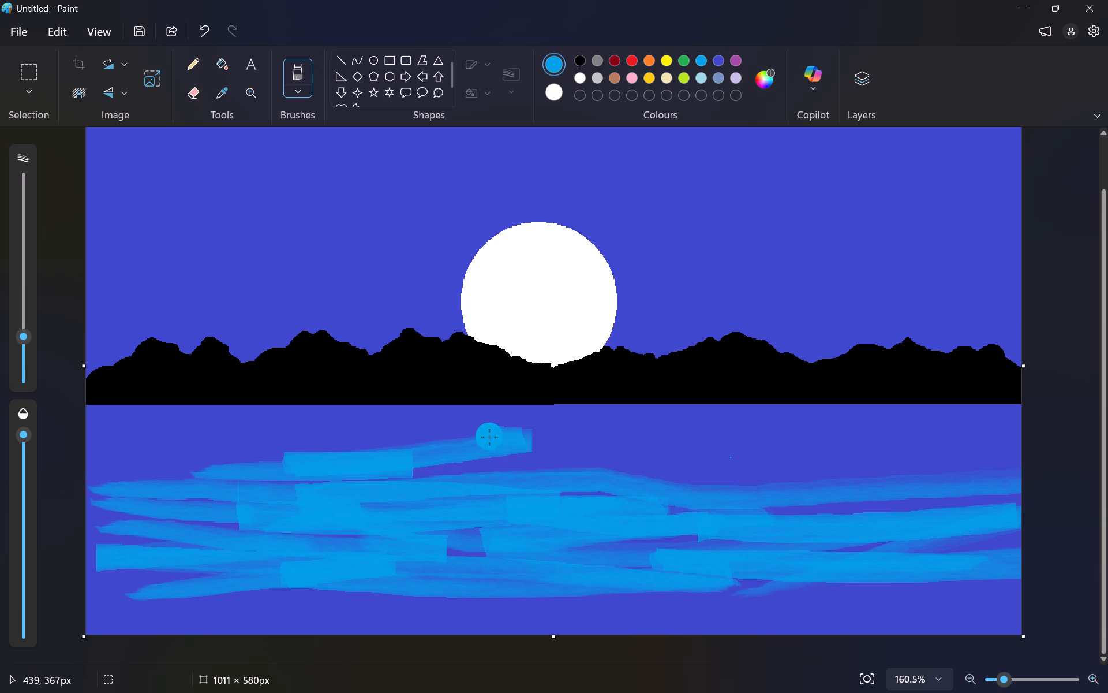
{"action": "left_click_drag", "start_coordinate": [489, 437], "coordinate": [624, 441]}
{"action": "left_click_drag", "start_coordinate": [608, 433], "coordinate": [786, 490]}
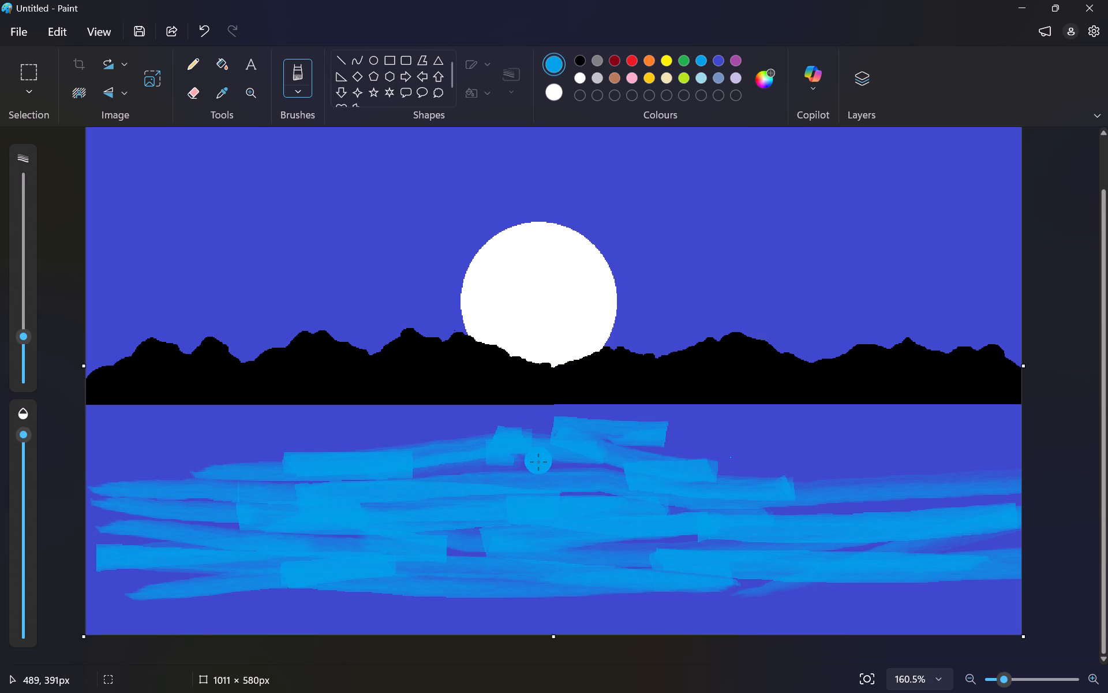
{"action": "left_click_drag", "start_coordinate": [561, 431], "coordinate": [402, 495]}
{"action": "left_click_drag", "start_coordinate": [647, 444], "coordinate": [703, 451]}
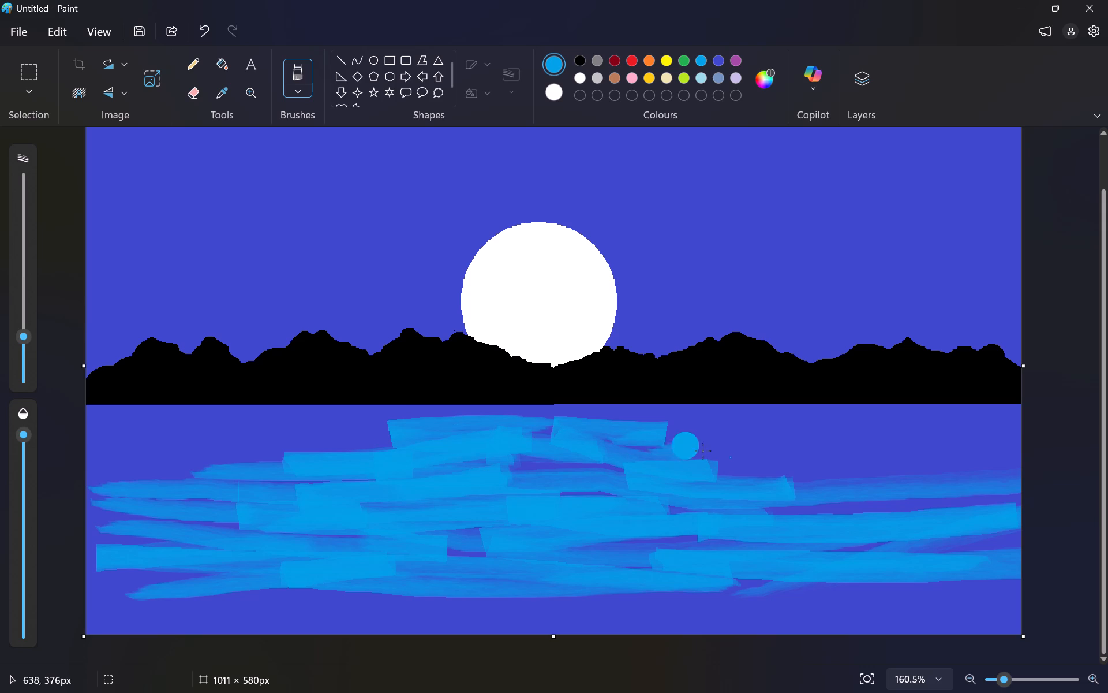
{"action": "left_click_drag", "start_coordinate": [703, 451], "coordinate": [889, 488]}
{"action": "left_click_drag", "start_coordinate": [786, 453], "coordinate": [866, 456]}
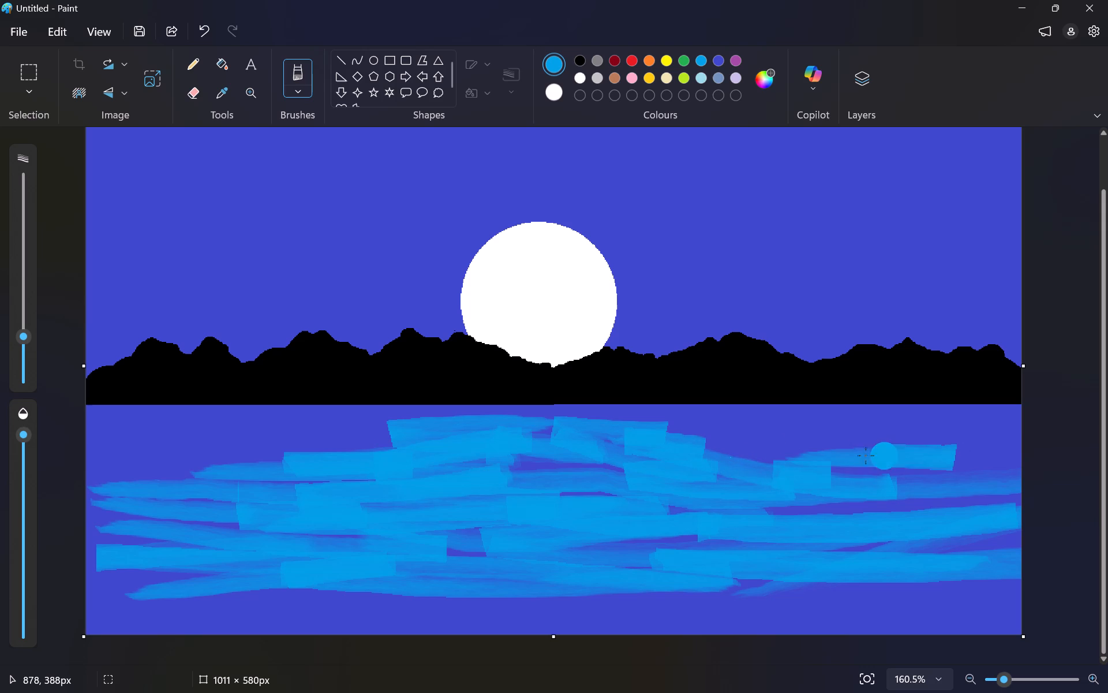
{"action": "left_click_drag", "start_coordinate": [866, 456], "coordinate": [1055, 498]}
Fill gaps in the right half and lower centre of the water with more bright blue watercolour strokes.
{"action": "left_click_drag", "start_coordinate": [1031, 534], "coordinate": [925, 564]}
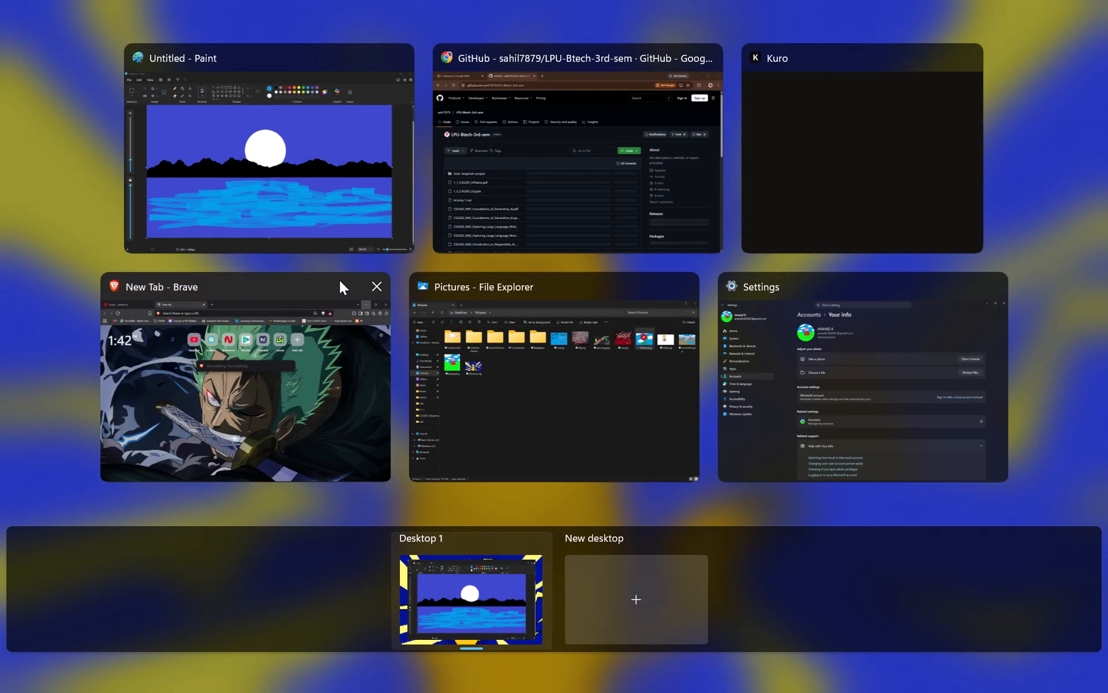
{"action": "left_click", "coordinate": [338, 209]}
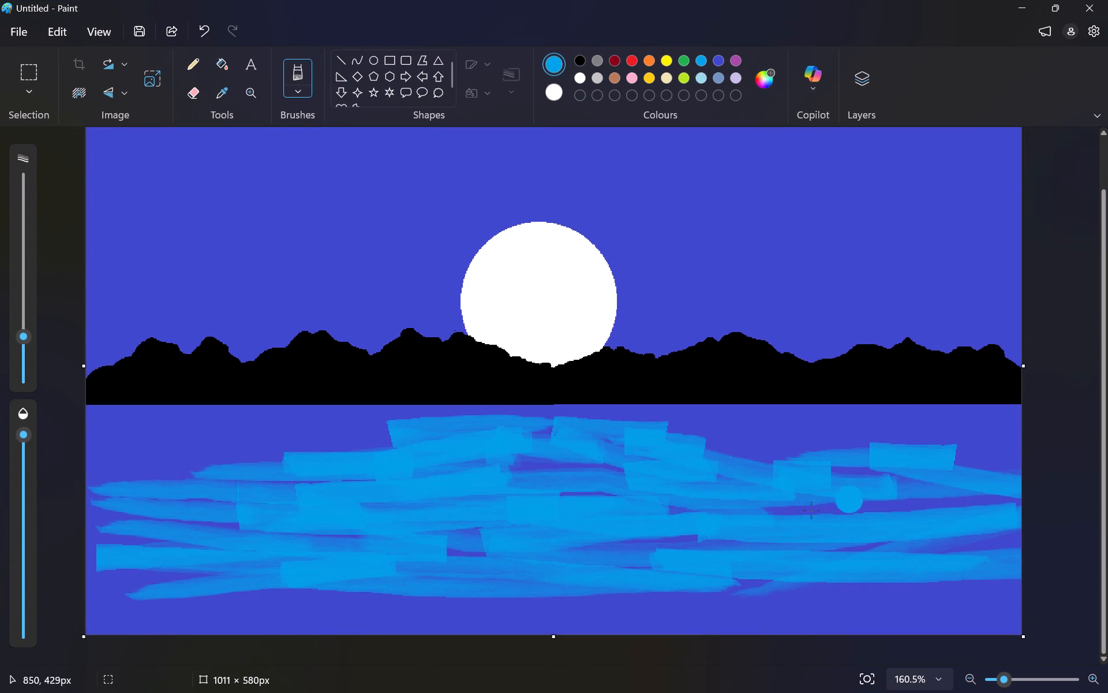
{"action": "left_click_drag", "start_coordinate": [840, 500], "coordinate": [366, 582]}
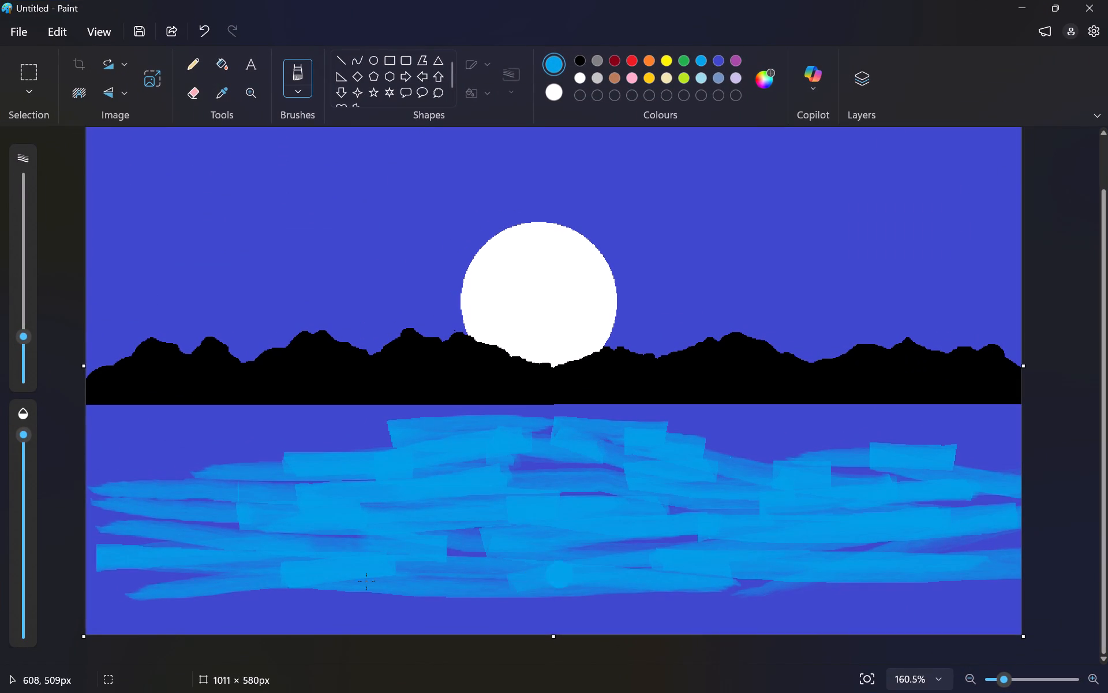
{"action": "left_click_drag", "start_coordinate": [366, 582], "coordinate": [205, 560]}
Cover the remaining indigo gaps near the water's left edge with overlapping bright blue strokes.
{"action": "scroll", "coordinate": [201, 571], "scroll_direction": "up", "scroll_amount": 1}
{"action": "scroll", "coordinate": [201, 571], "scroll_direction": "down", "scroll_amount": 1}
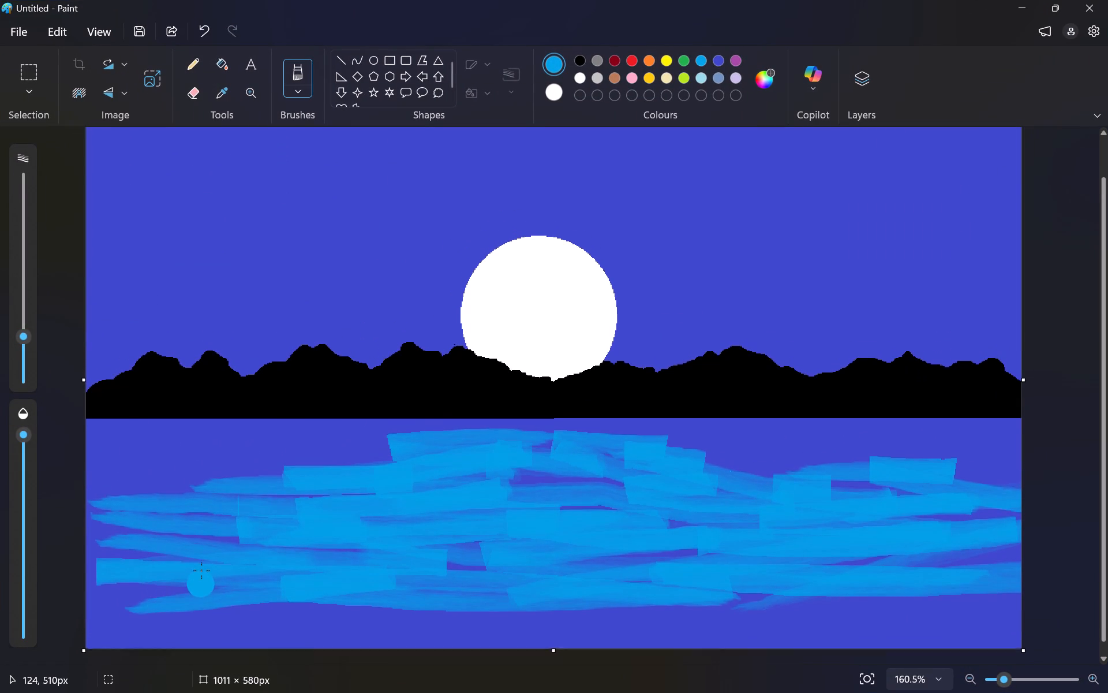
{"action": "left_click_drag", "start_coordinate": [190, 576], "coordinate": [234, 519]}
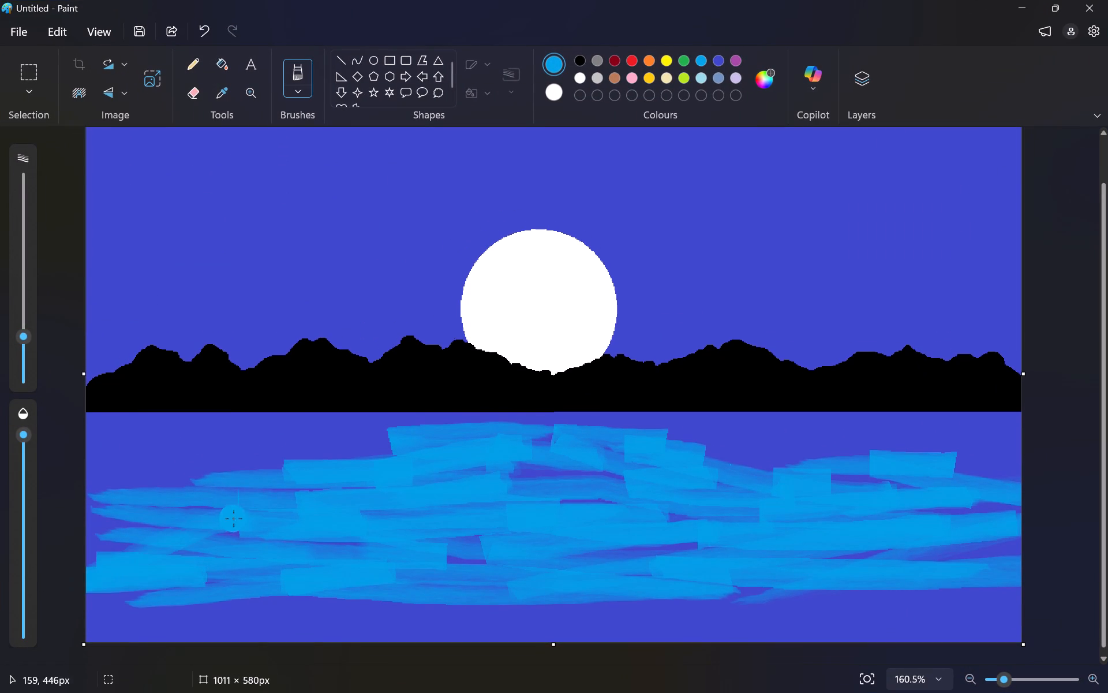
{"action": "left_click_drag", "start_coordinate": [234, 519], "coordinate": [391, 562]}
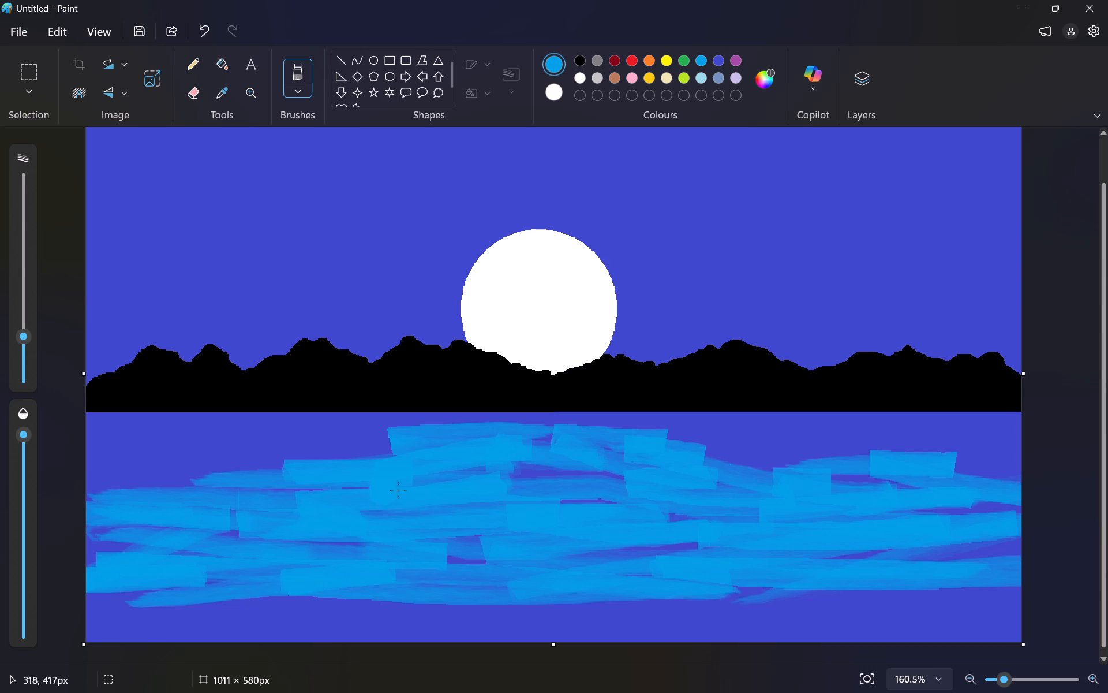
{"action": "left_click_drag", "start_coordinate": [268, 483], "coordinate": [284, 567]}
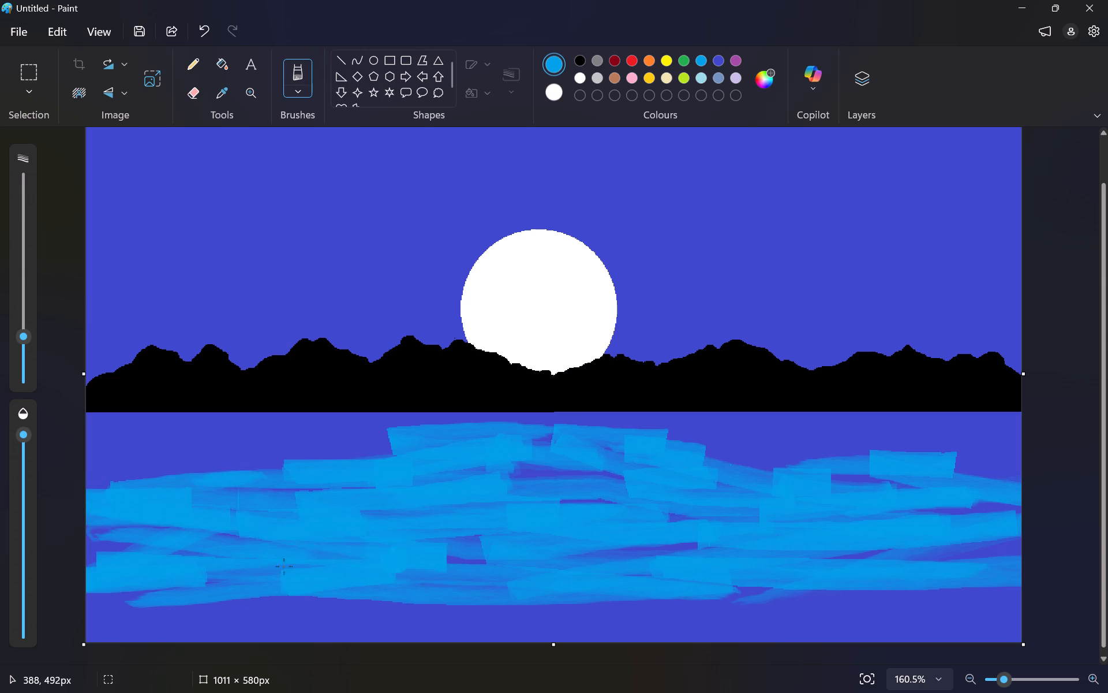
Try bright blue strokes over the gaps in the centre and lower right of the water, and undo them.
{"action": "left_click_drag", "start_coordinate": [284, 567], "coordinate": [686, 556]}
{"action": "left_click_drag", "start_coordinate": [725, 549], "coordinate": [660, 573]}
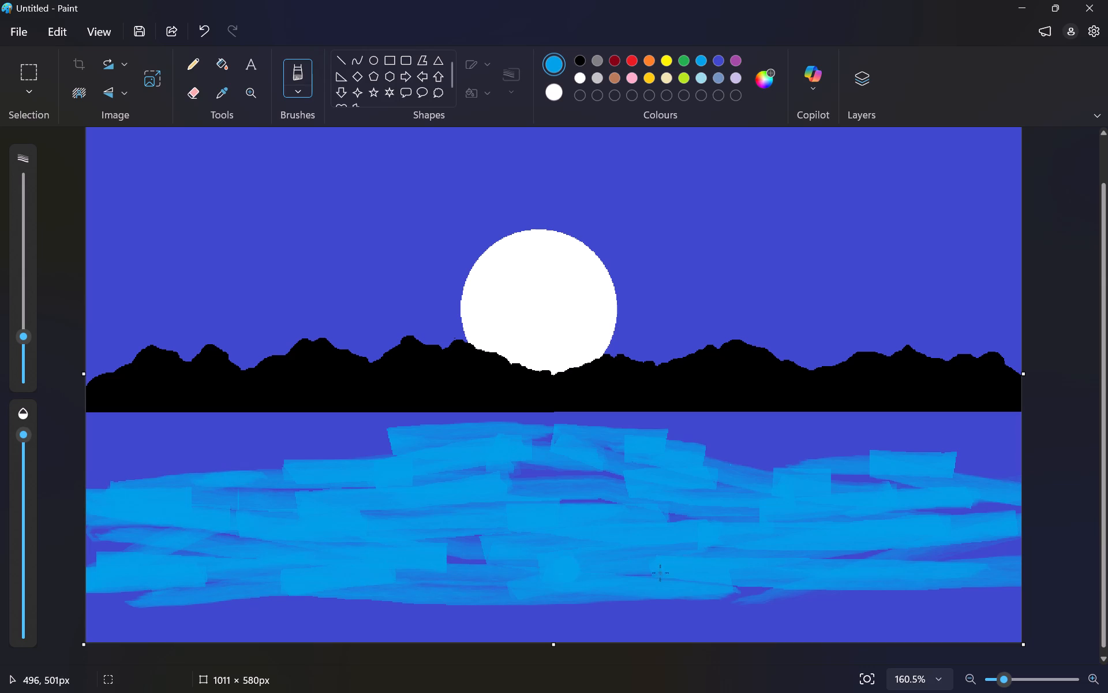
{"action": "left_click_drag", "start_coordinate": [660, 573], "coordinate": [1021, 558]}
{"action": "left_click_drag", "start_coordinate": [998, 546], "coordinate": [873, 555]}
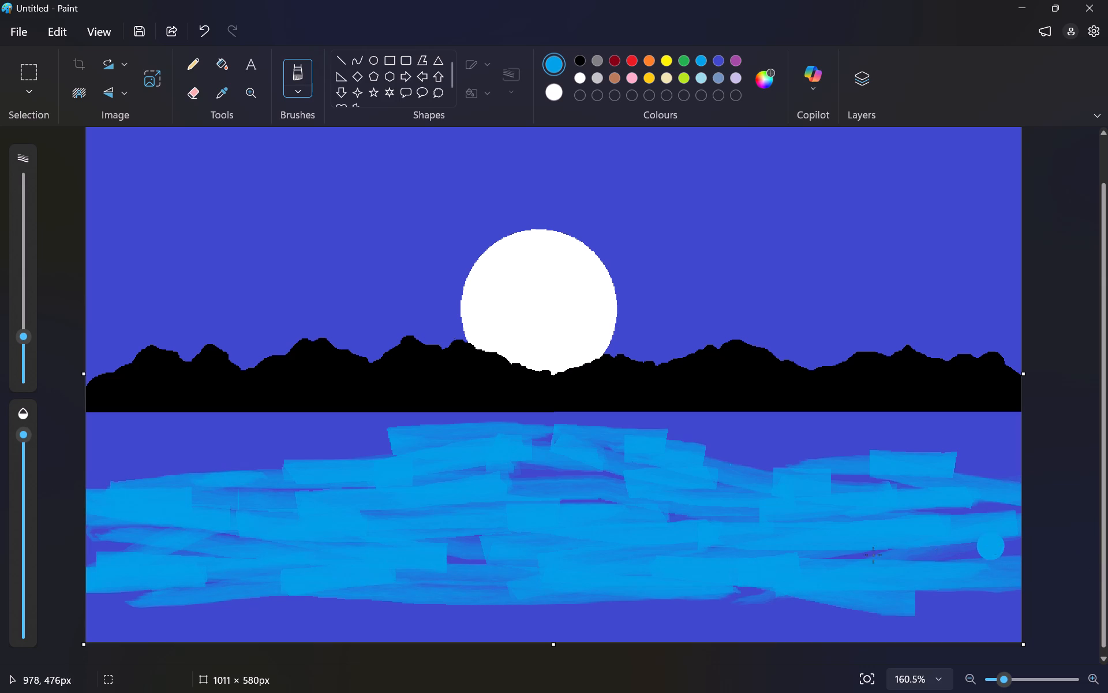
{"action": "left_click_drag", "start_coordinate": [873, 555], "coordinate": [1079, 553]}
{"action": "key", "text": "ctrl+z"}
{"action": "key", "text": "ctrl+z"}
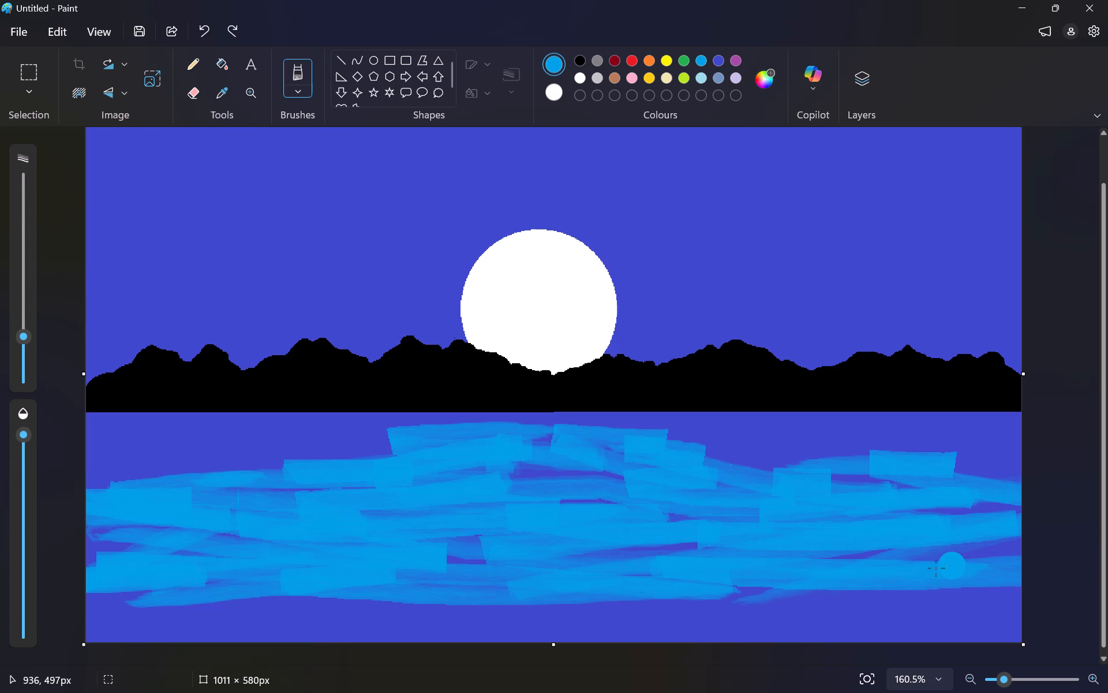
Brush bright blue strokes over gaps in the water's lower right and centre, extending it at the upper left-centre and lower edge.
{"action": "left_click_drag", "start_coordinate": [731, 584], "coordinate": [544, 491]}
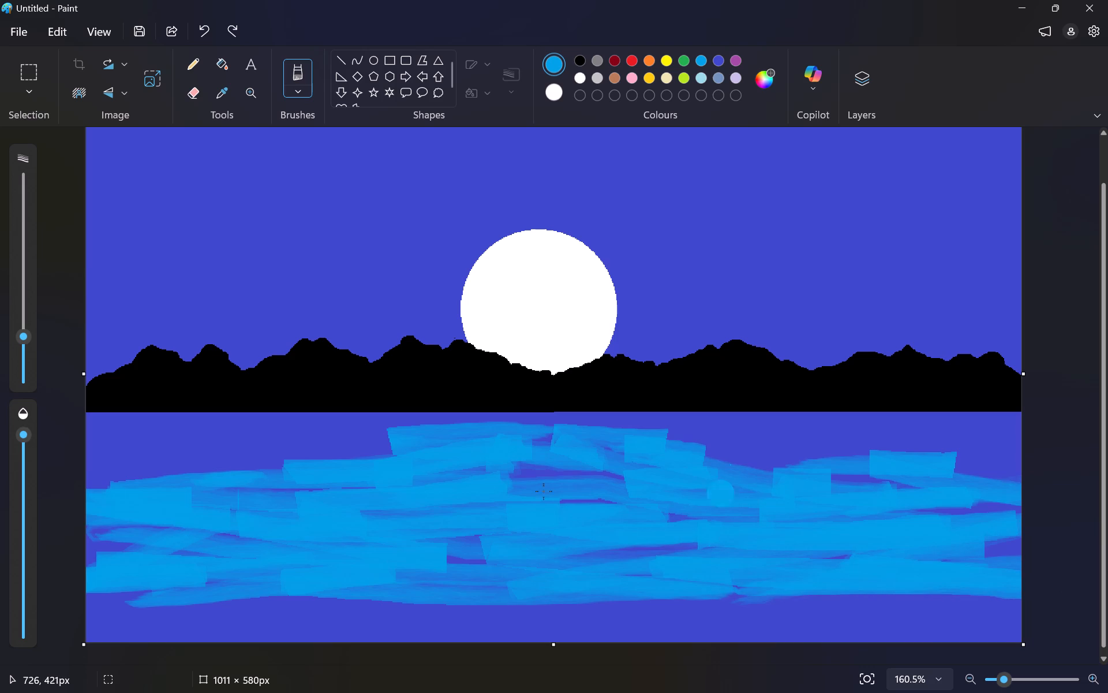
{"action": "left_click_drag", "start_coordinate": [544, 491], "coordinate": [516, 470]}
{"action": "left_click_drag", "start_coordinate": [575, 467], "coordinate": [313, 476]}
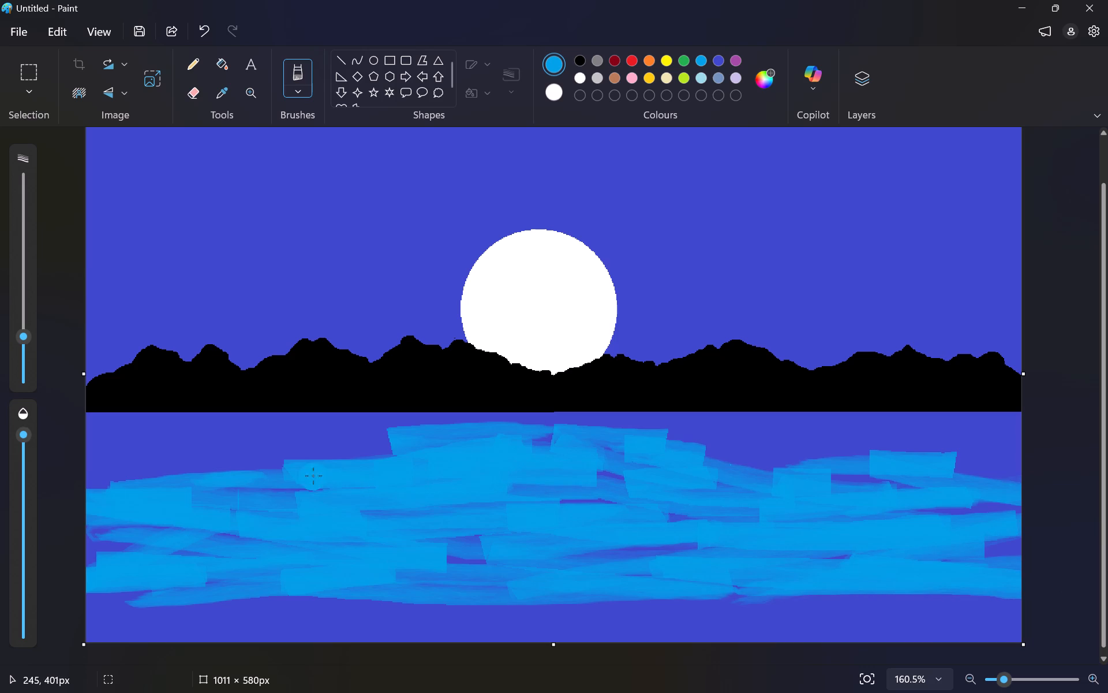
{"action": "left_click_drag", "start_coordinate": [313, 476], "coordinate": [391, 443]}
{"action": "left_click_drag", "start_coordinate": [356, 447], "coordinate": [335, 593]}
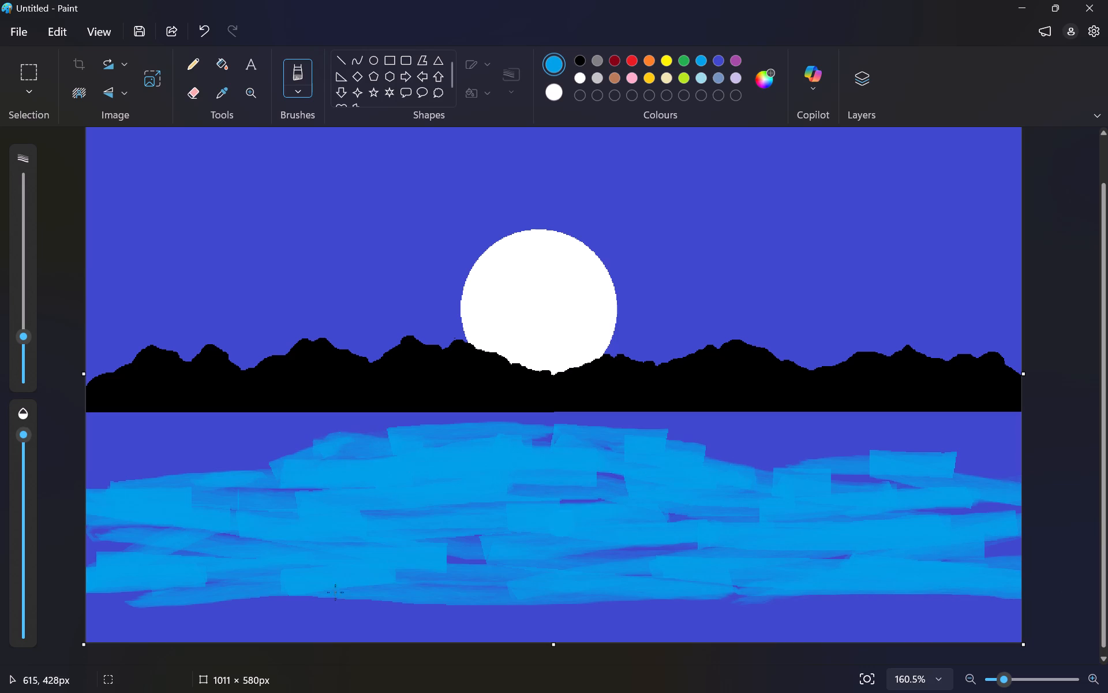
{"action": "left_click_drag", "start_coordinate": [335, 593], "coordinate": [592, 576]}
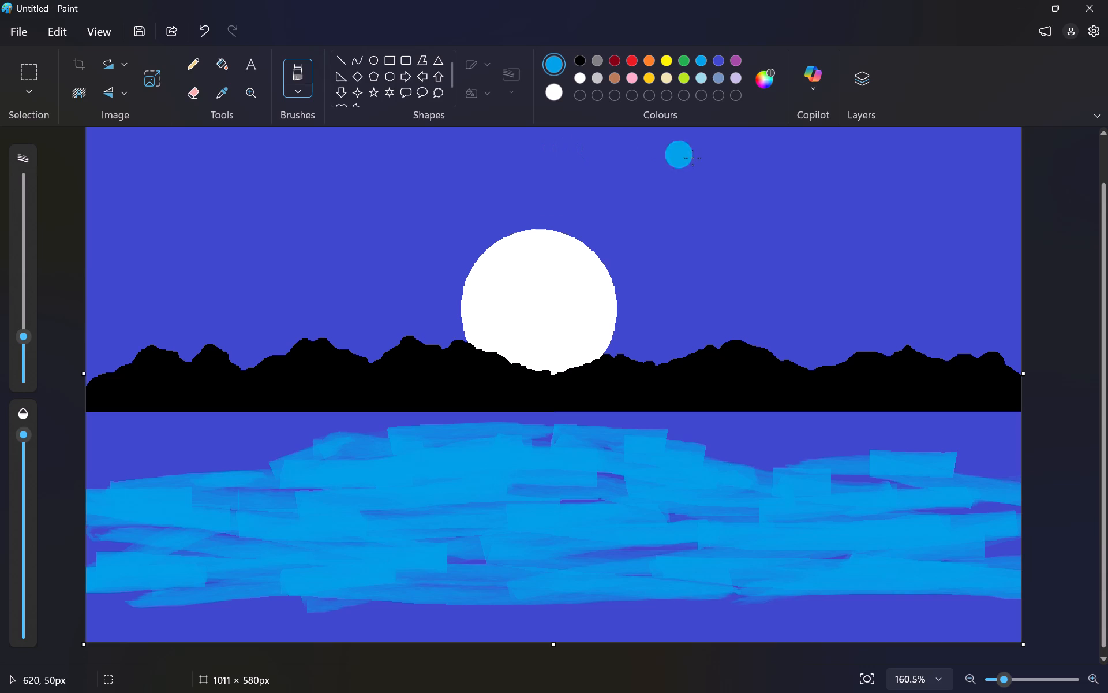
Extend the bright blue water toward the mountain base at the upper left and upper right, and fill gaps along the left edge.
{"action": "left_click_drag", "start_coordinate": [313, 439], "coordinate": [51, 456]}
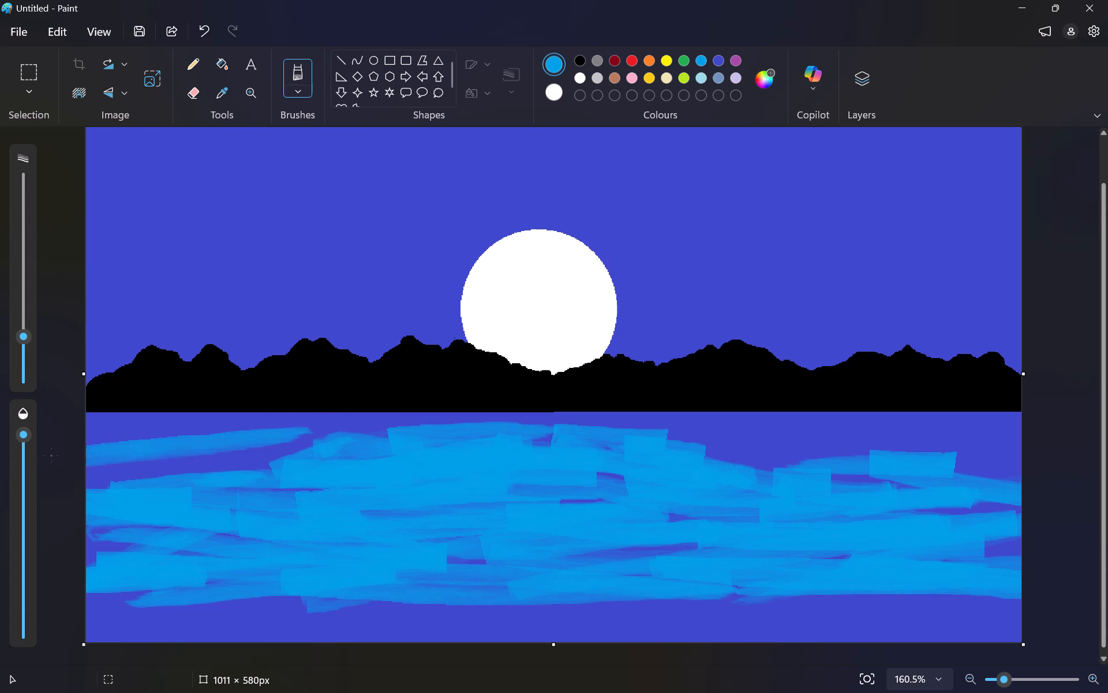
{"action": "left_click_drag", "start_coordinate": [51, 456], "coordinate": [157, 483]}
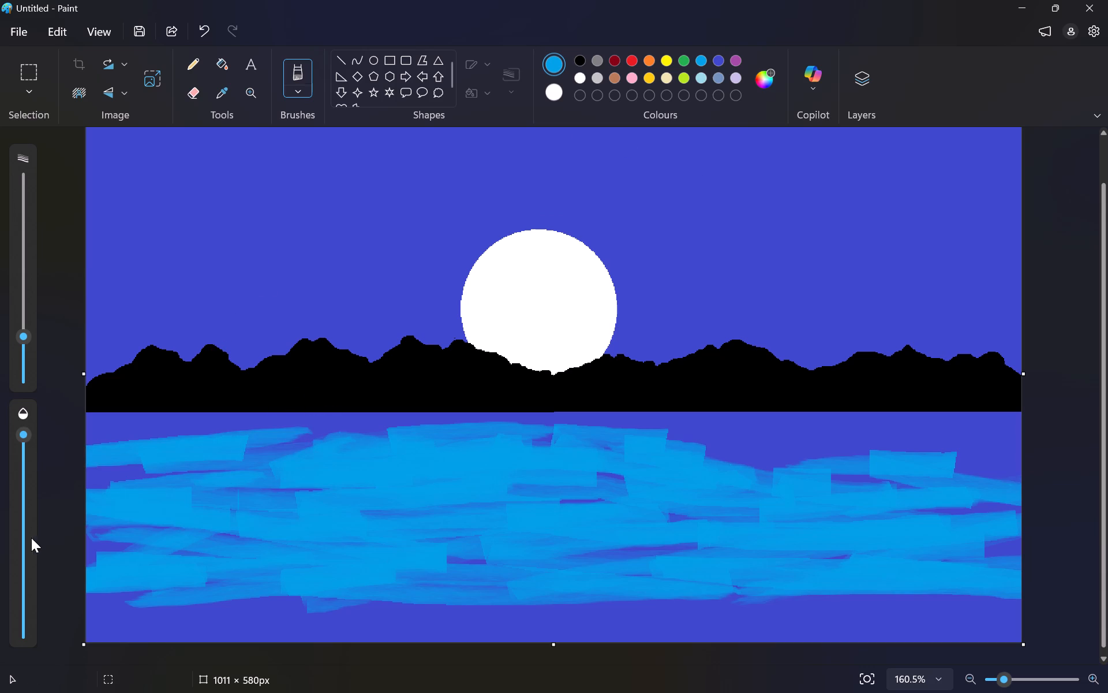
{"action": "left_click_drag", "start_coordinate": [738, 459], "coordinate": [757, 454]}
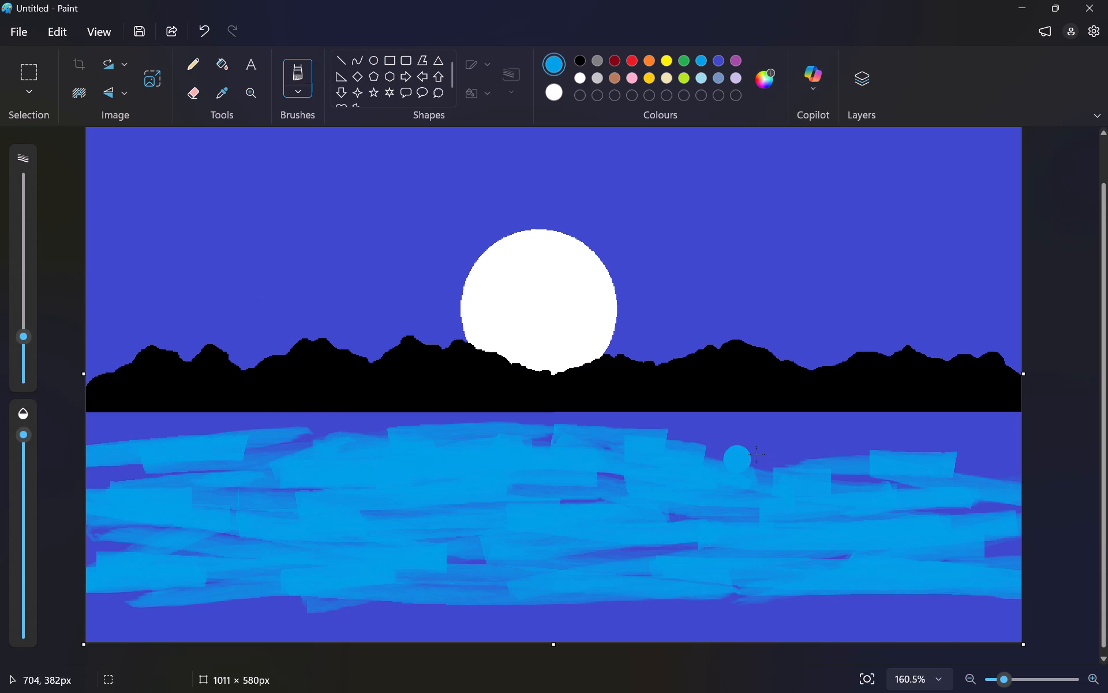
{"action": "left_click_drag", "start_coordinate": [757, 454], "coordinate": [878, 497]}
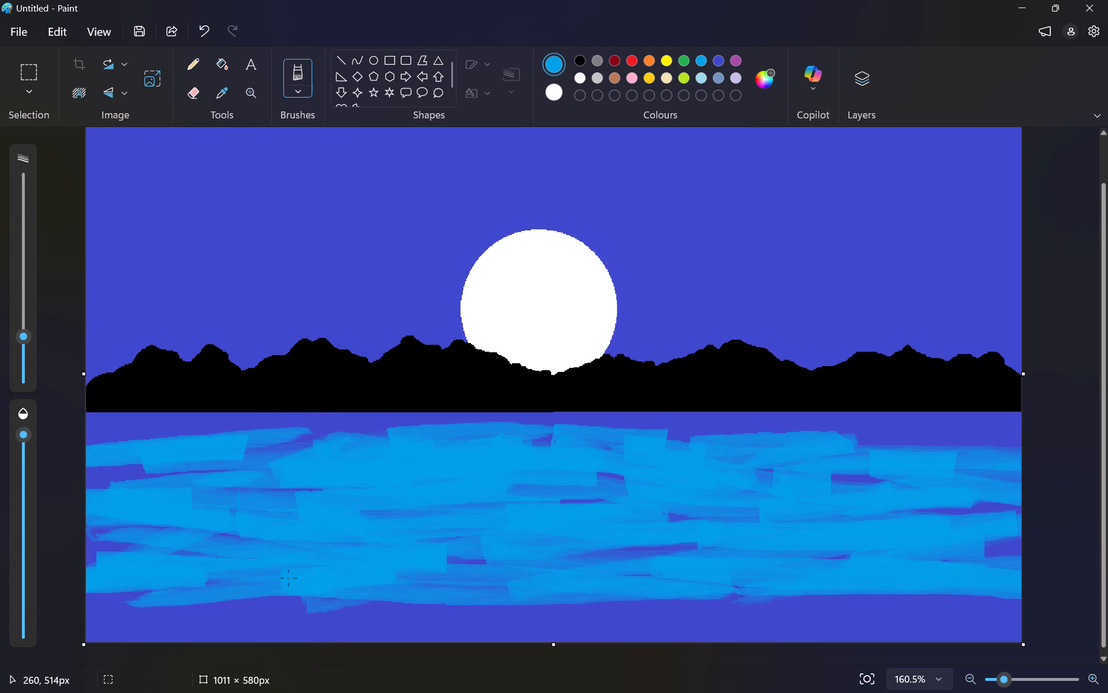
{"action": "left_click_drag", "start_coordinate": [285, 579], "coordinate": [64, 532]}
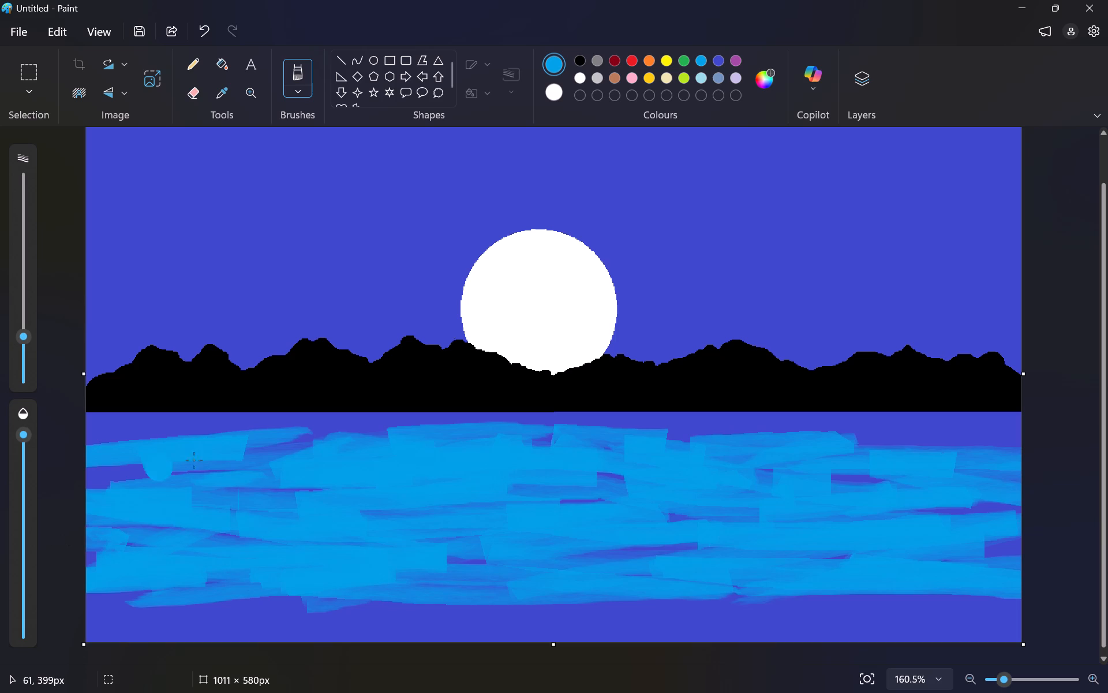
{"action": "left_click_drag", "start_coordinate": [98, 483], "coordinate": [111, 466]}
Cover remaining indigo gaps in the centre of the water and near its right edge with overlapping bright blue strokes.
{"action": "left_click_drag", "start_coordinate": [511, 530], "coordinate": [514, 530]}
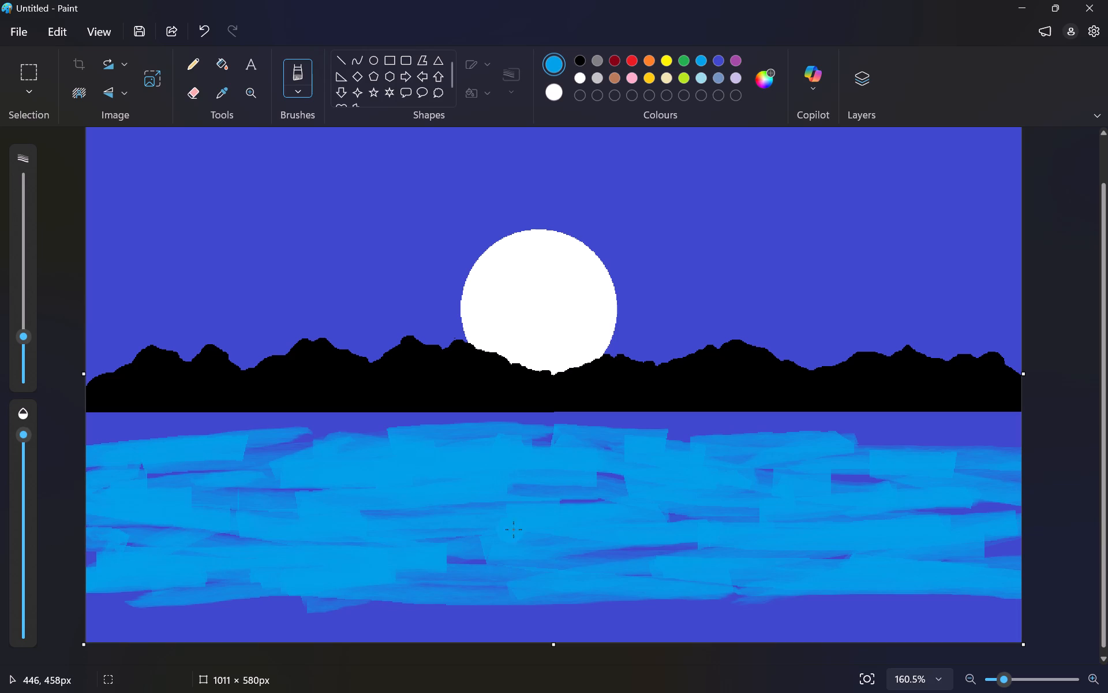
{"action": "left_click_drag", "start_coordinate": [514, 530], "coordinate": [660, 534]}
{"action": "left_click_drag", "start_coordinate": [489, 483], "coordinate": [872, 514]}
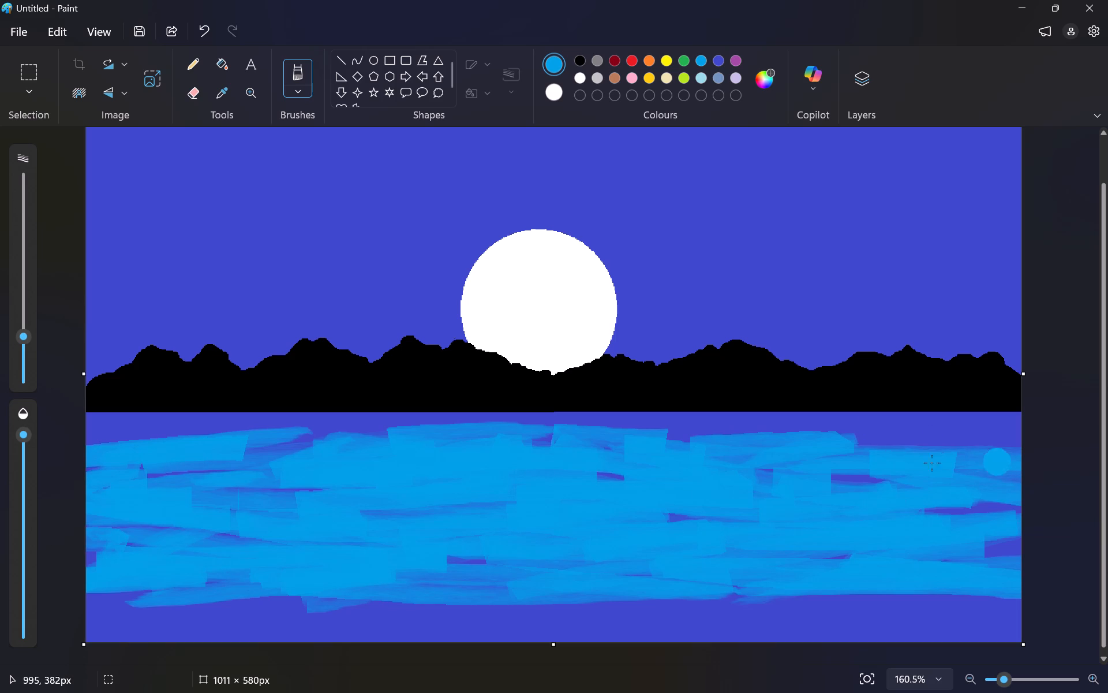
{"action": "left_click_drag", "start_coordinate": [855, 480], "coordinate": [867, 482]}
{"action": "left_click_drag", "start_coordinate": [991, 538], "coordinate": [991, 506]}
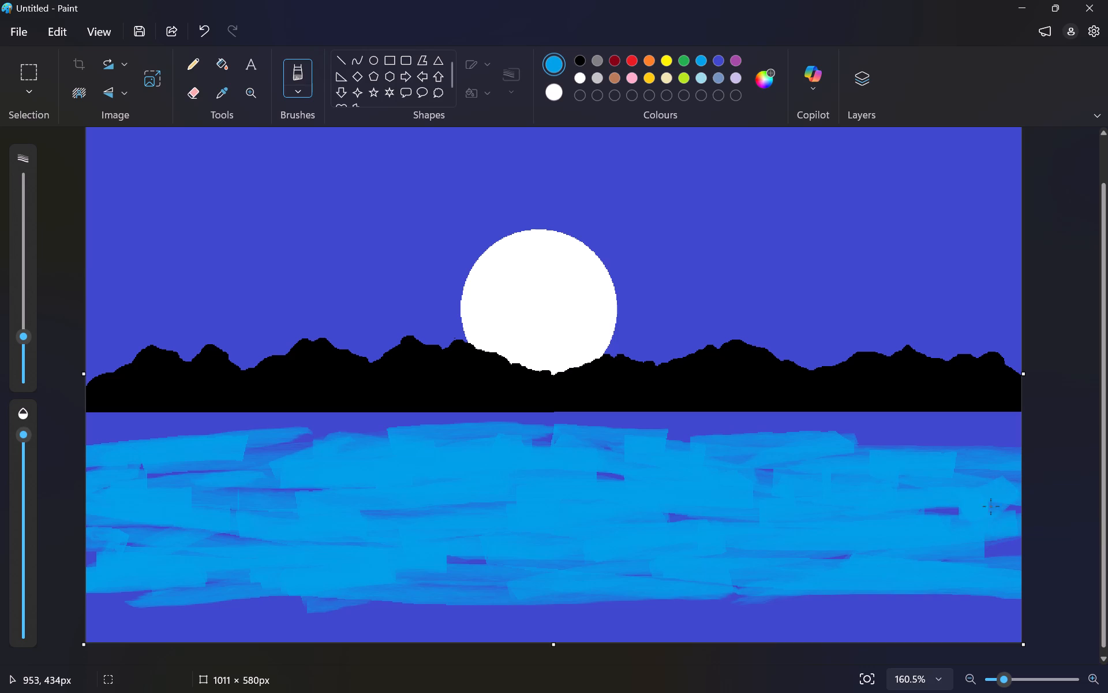
{"action": "left_click_drag", "start_coordinate": [991, 506], "coordinate": [930, 515]}
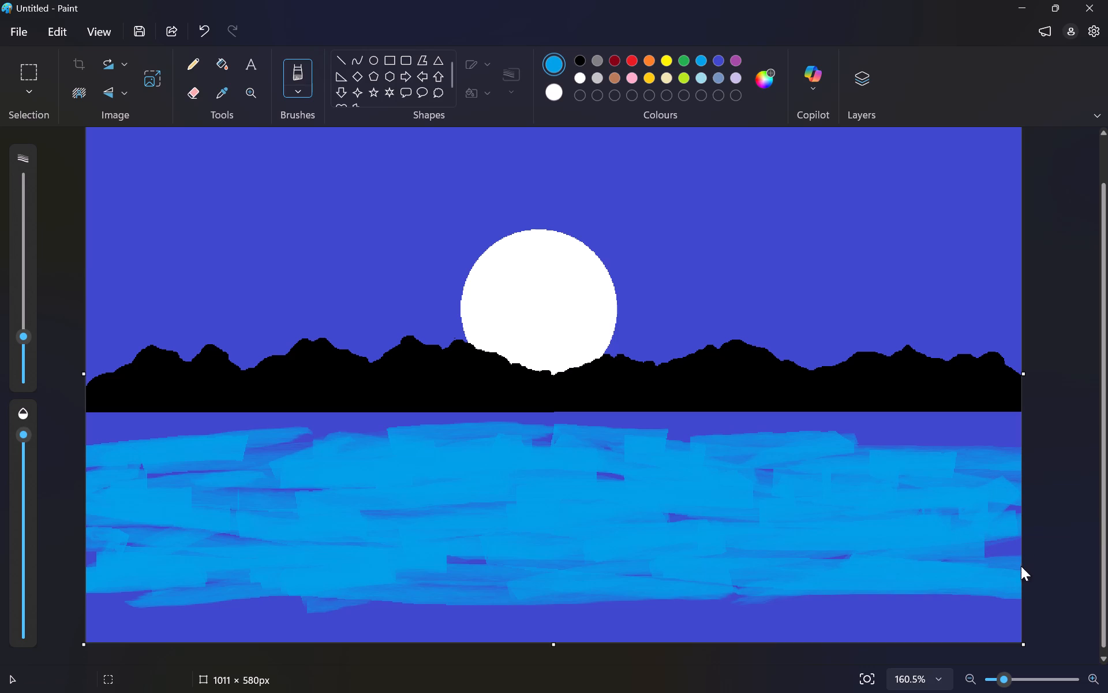
{"action": "left_click_drag", "start_coordinate": [1001, 550], "coordinate": [1000, 520]}
{"action": "left_click_drag", "start_coordinate": [1043, 534], "coordinate": [990, 554]}
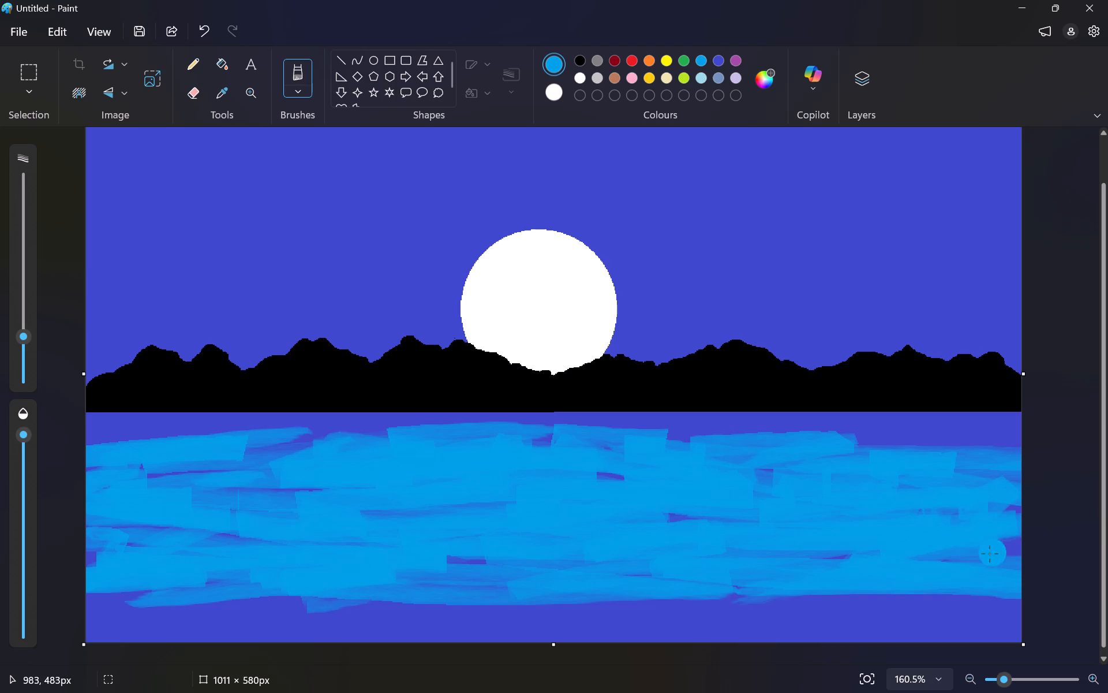
{"action": "left_click_drag", "start_coordinate": [990, 554], "coordinate": [988, 548]}
{"action": "left_click_drag", "start_coordinate": [988, 548], "coordinate": [1013, 554]}
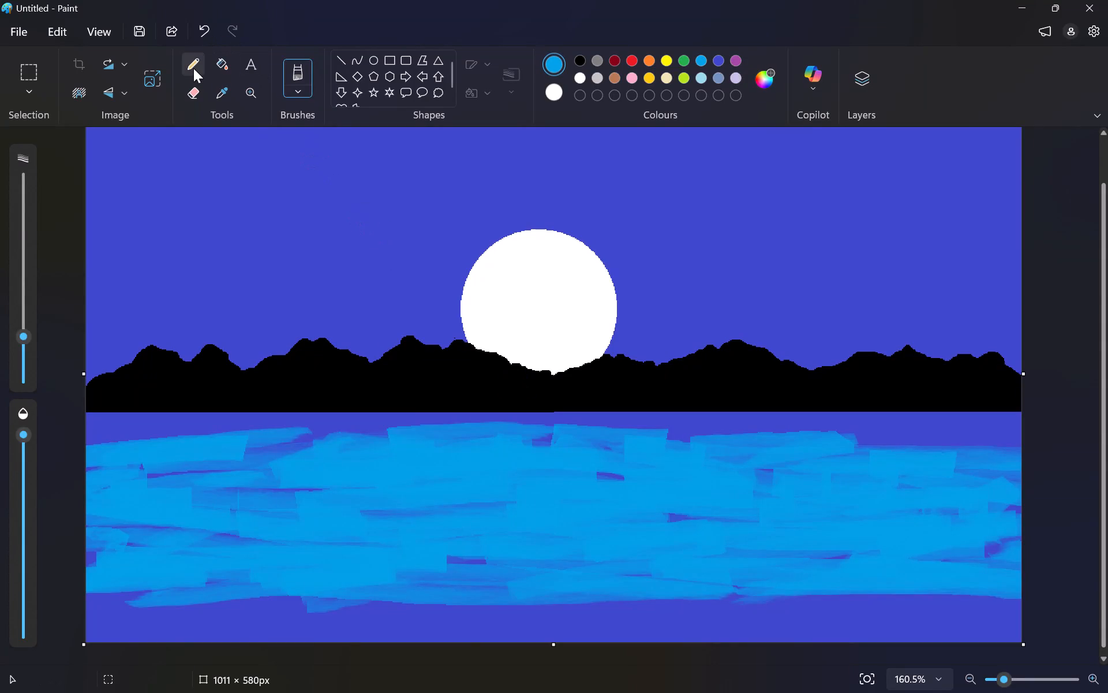
Switch to the Pencil and mix a slightly lighter custom blue, #00A9F2, as the drawing colour.
{"action": "left_click", "coordinate": [193, 68]}
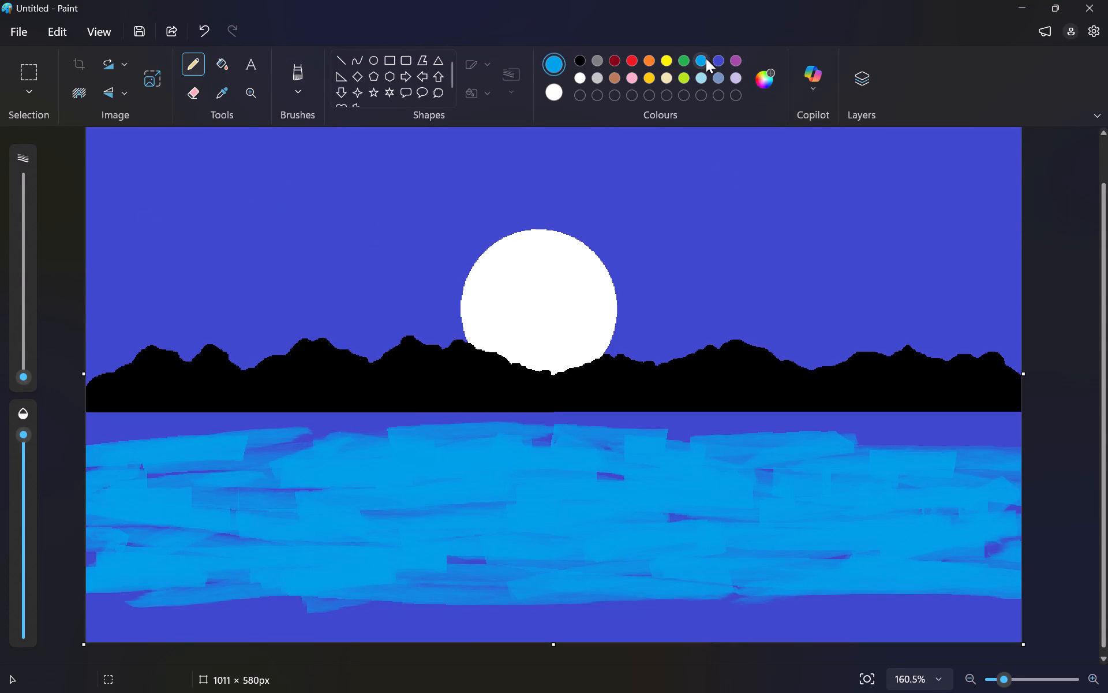
{"action": "left_click", "coordinate": [762, 85]}
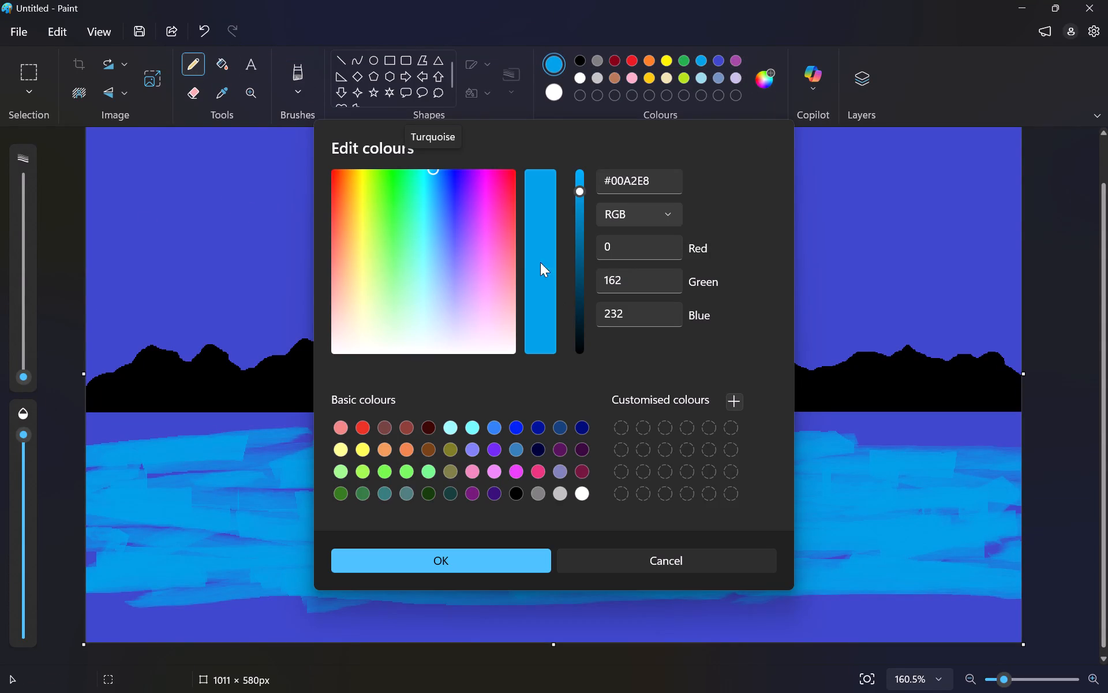
{"action": "left_click_drag", "start_coordinate": [578, 193], "coordinate": [578, 187]}
{"action": "left_click", "coordinate": [148, 457]}
{"action": "left_click", "coordinate": [177, 455]}
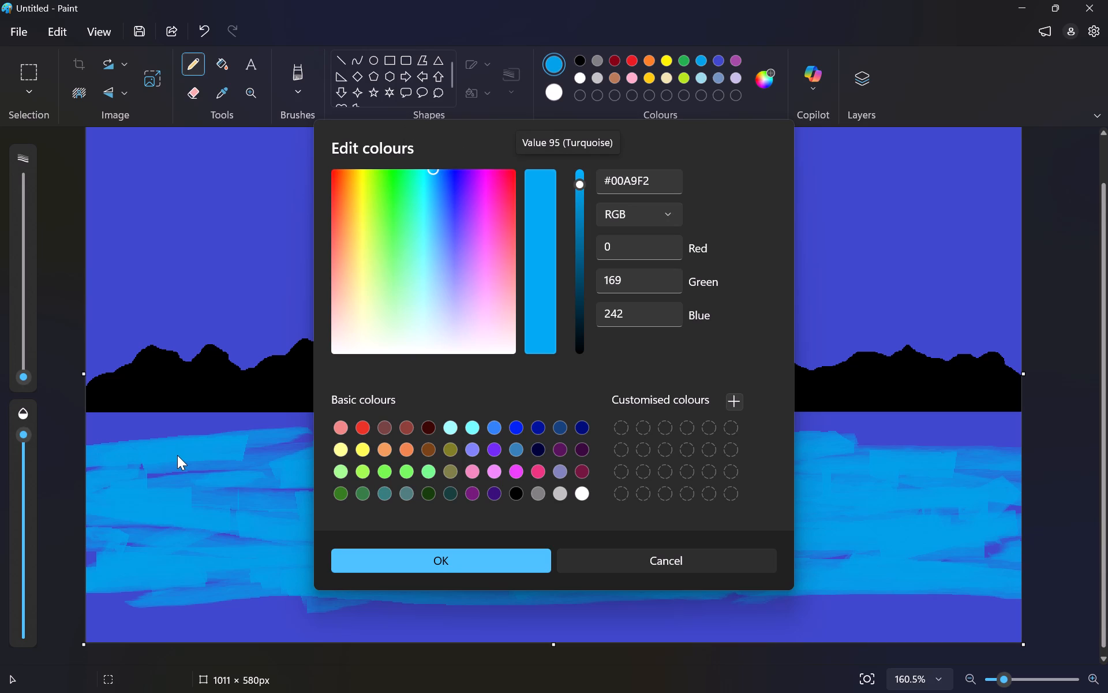
{"action": "left_click", "coordinate": [524, 577]}
{"action": "left_click", "coordinate": [491, 562]}
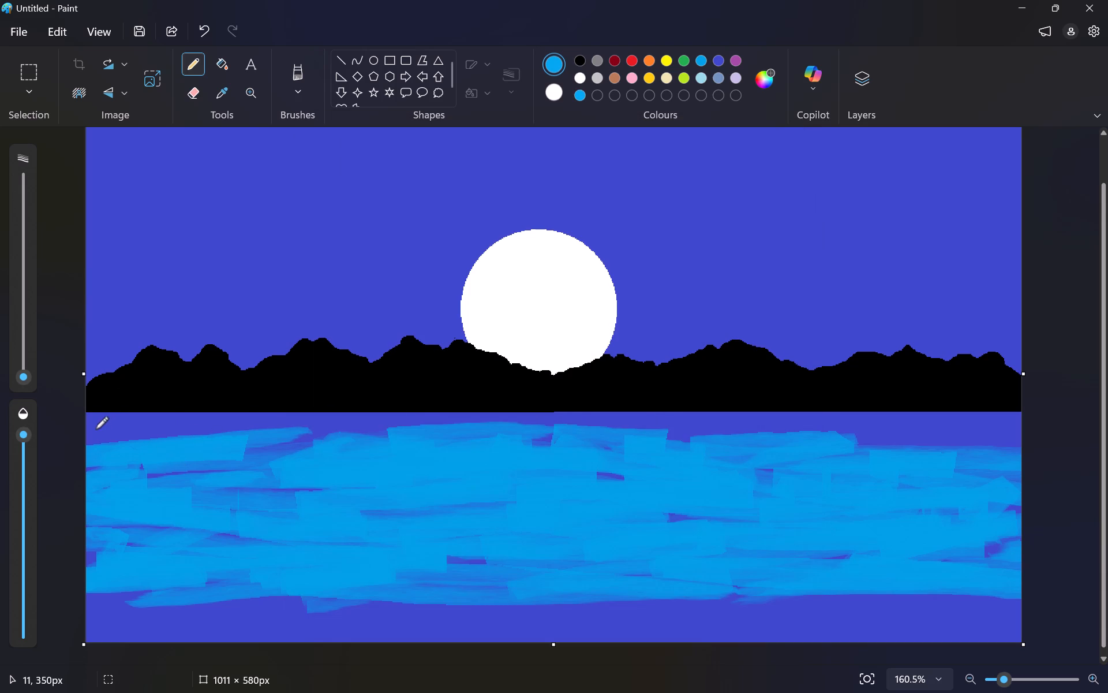
Draw thin, gently curved light blue ripple lines across the left half of the water, from top to bottom.
{"action": "left_click_drag", "start_coordinate": [94, 434], "coordinate": [379, 440]}
{"action": "left_click_drag", "start_coordinate": [170, 456], "coordinate": [431, 453]}
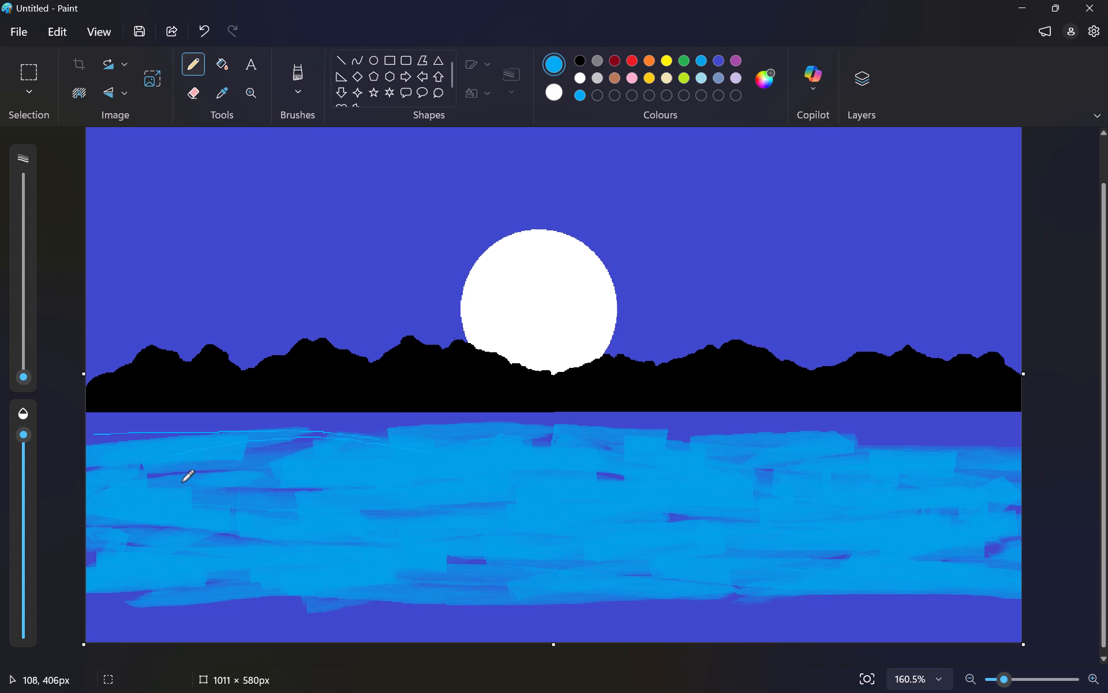
{"action": "left_click_drag", "start_coordinate": [181, 483], "coordinate": [483, 459]}
{"action": "left_click_drag", "start_coordinate": [166, 467], "coordinate": [289, 446]}
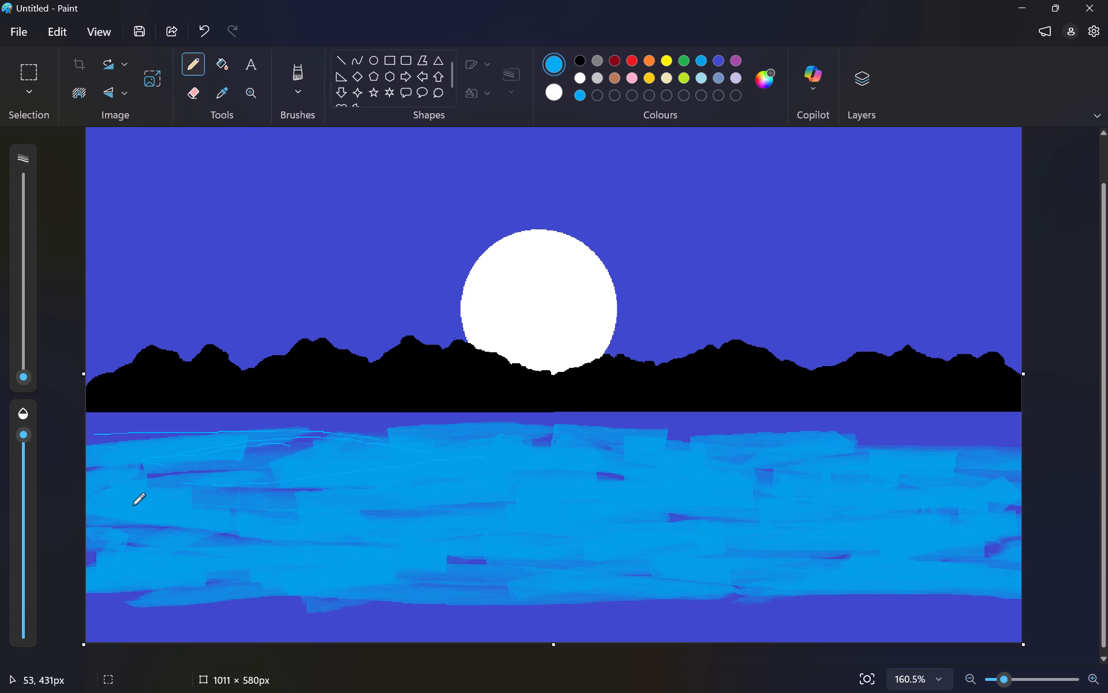
{"action": "left_click_drag", "start_coordinate": [142, 500], "coordinate": [433, 491]}
{"action": "left_click_drag", "start_coordinate": [164, 530], "coordinate": [480, 513]}
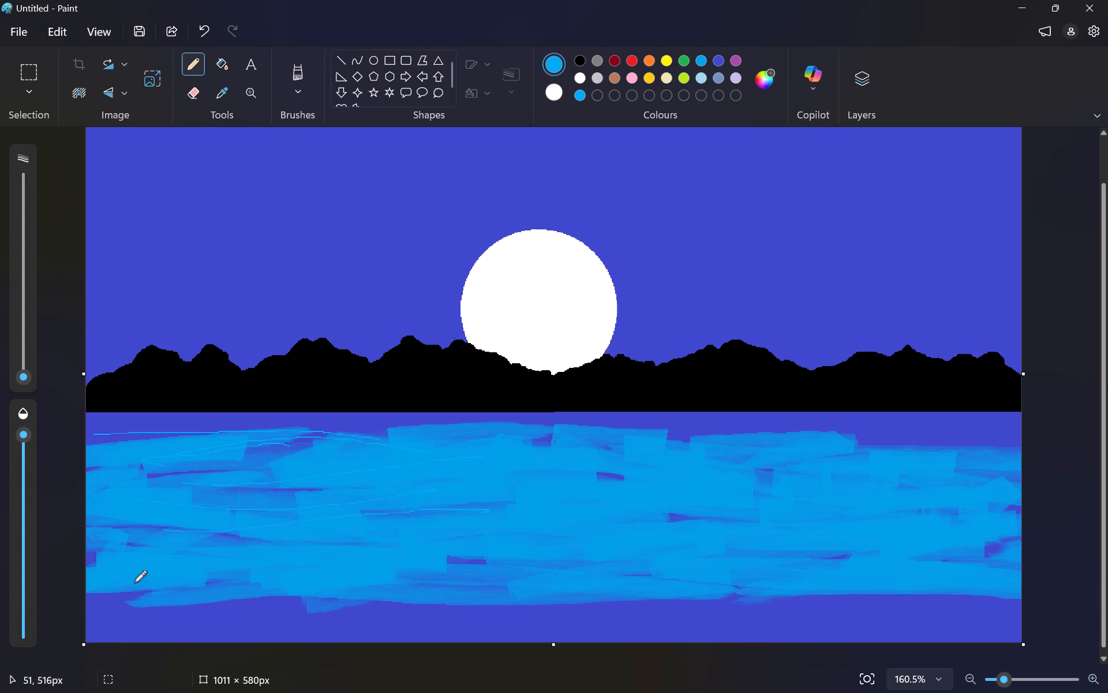
{"action": "left_click_drag", "start_coordinate": [142, 579], "coordinate": [551, 568]}
Draw thin light blue ripple lines across the centre and right half of the water, including curved ones along its upper edge.
{"action": "left_click_drag", "start_coordinate": [397, 538], "coordinate": [699, 520]}
{"action": "left_click_drag", "start_coordinate": [473, 464], "coordinate": [743, 451]}
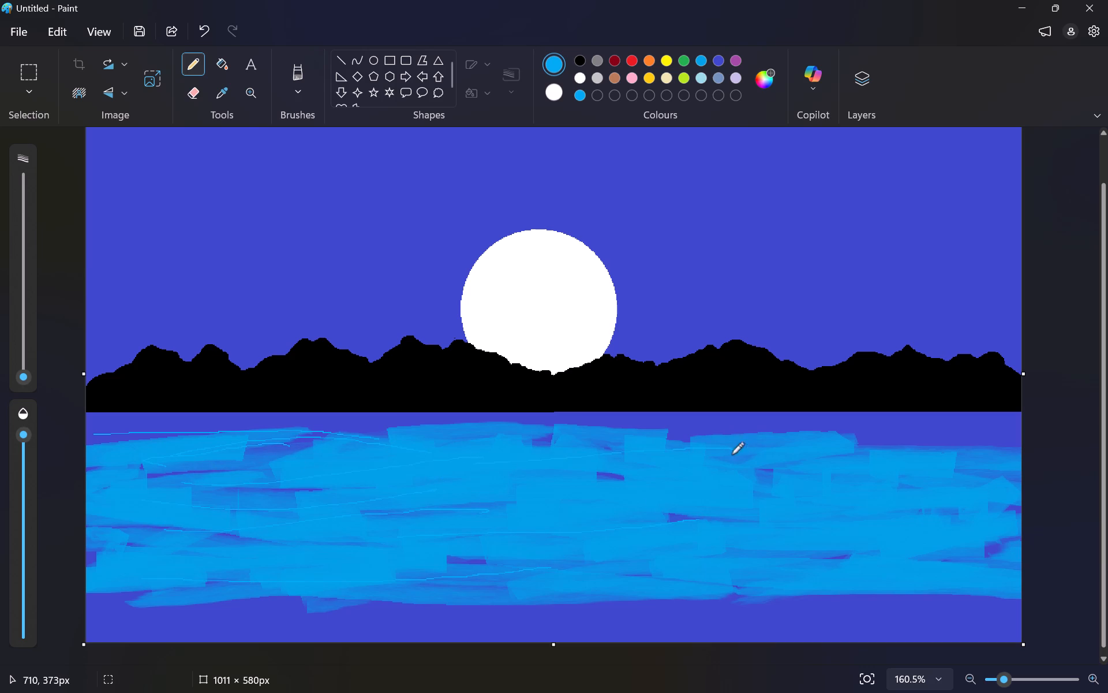
{"action": "left_click_drag", "start_coordinate": [503, 510], "coordinate": [782, 517]}
{"action": "left_click_drag", "start_coordinate": [627, 550], "coordinate": [901, 528]}
{"action": "left_click_drag", "start_coordinate": [789, 465], "coordinate": [960, 456]}
{"action": "left_click_drag", "start_coordinate": [700, 454], "coordinate": [888, 432]}
{"action": "left_click_drag", "start_coordinate": [852, 453], "coordinate": [990, 450]}
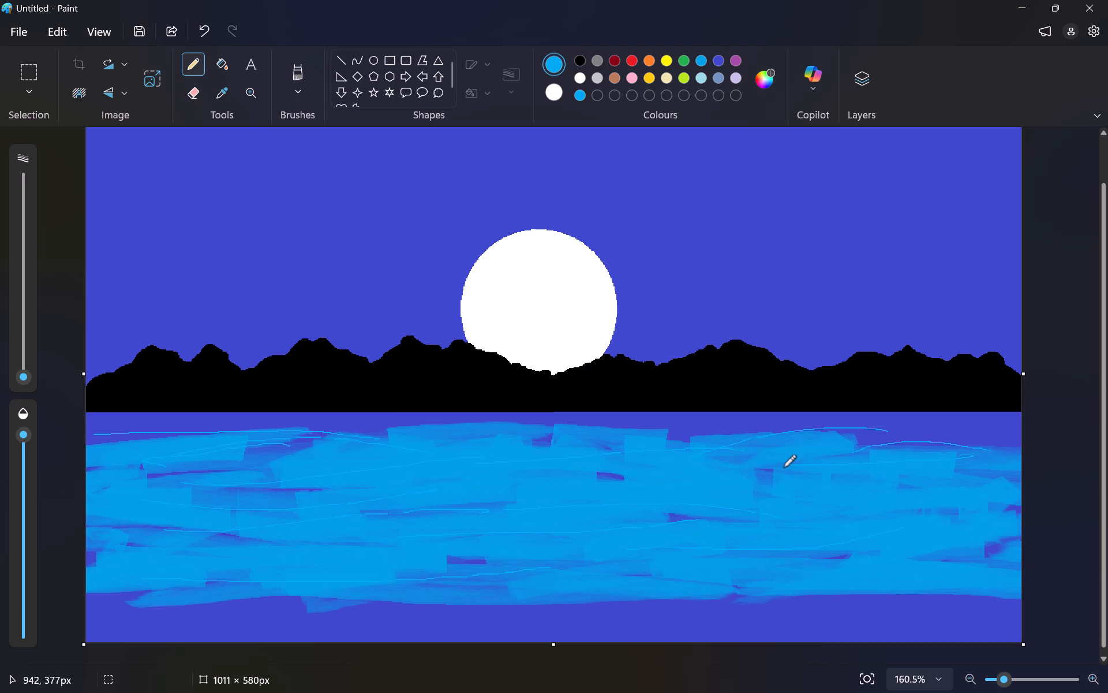
{"action": "left_click_drag", "start_coordinate": [424, 430], "coordinate": [711, 454]}
{"action": "left_click_drag", "start_coordinate": [517, 528], "coordinate": [896, 519]}
{"action": "left_click_drag", "start_coordinate": [586, 575], "coordinate": [1013, 544]}
{"action": "left_click_drag", "start_coordinate": [807, 526], "coordinate": [1001, 514]}
{"action": "left_click_drag", "start_coordinate": [796, 495], "coordinate": [840, 494]}
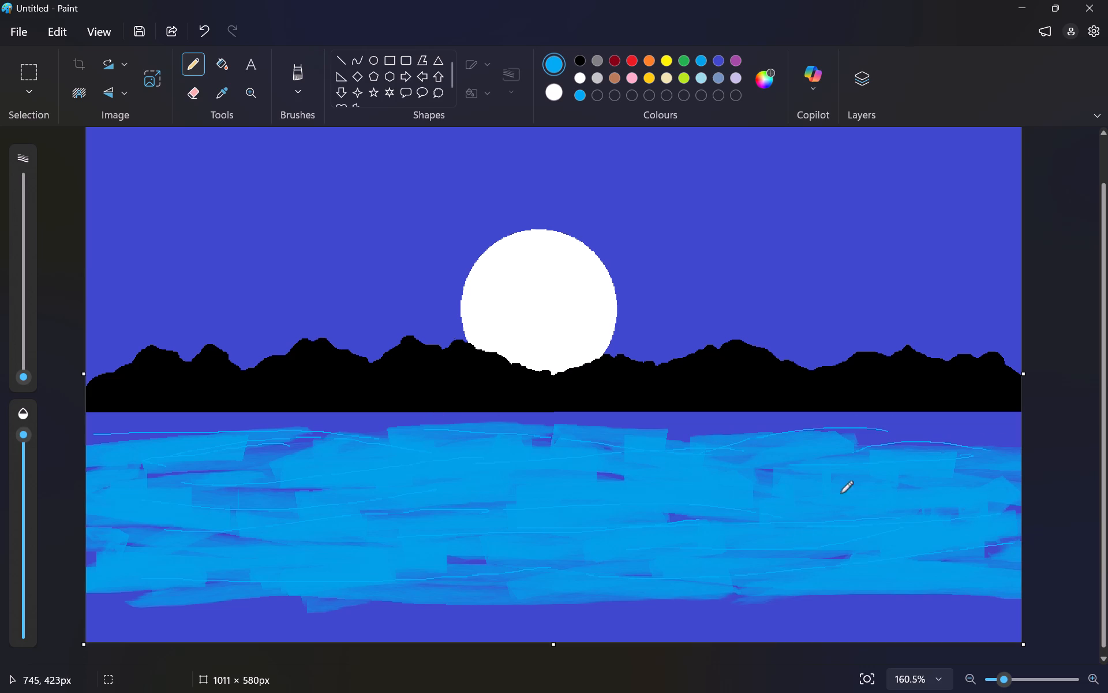
{"action": "left_click_drag", "start_coordinate": [840, 494], "coordinate": [949, 502]}
Add more thin light blue ripple lines over the left half and centre of the water.
{"action": "left_click_drag", "start_coordinate": [371, 484], "coordinate": [515, 484]}
{"action": "left_click_drag", "start_coordinate": [283, 442], "coordinate": [369, 442]}
{"action": "left_click_drag", "start_coordinate": [167, 558], "coordinate": [473, 529]}
{"action": "left_click_drag", "start_coordinate": [125, 545], "coordinate": [364, 531]}
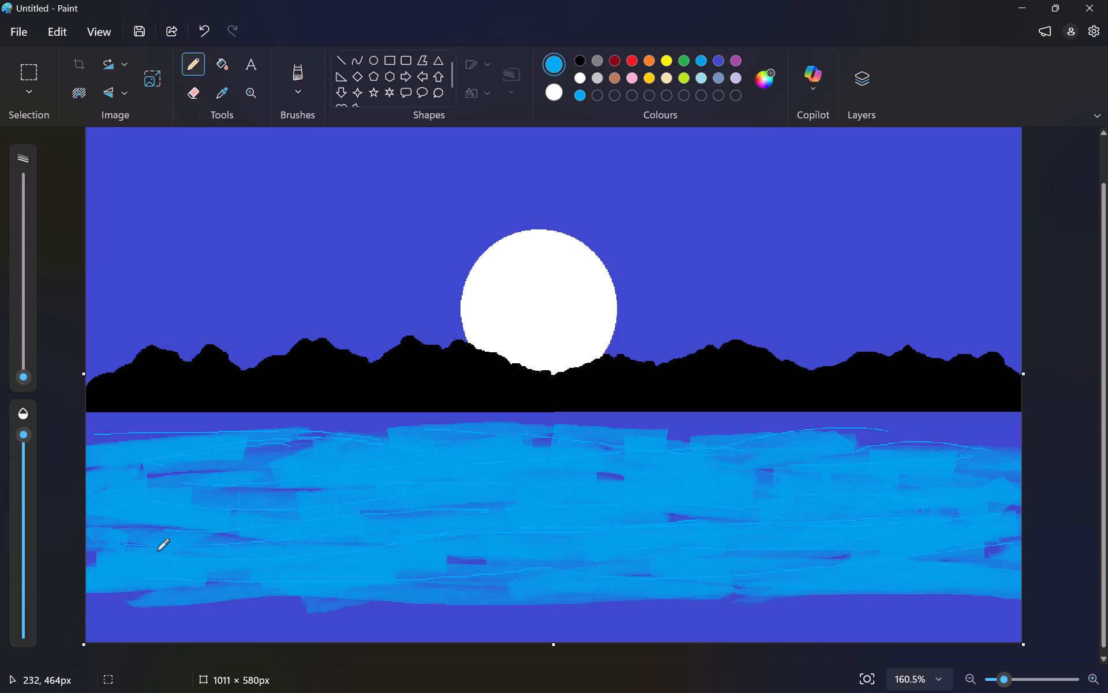
{"action": "left_click_drag", "start_coordinate": [98, 573], "coordinate": [288, 562]}
{"action": "left_click_drag", "start_coordinate": [78, 588], "coordinate": [235, 569]}
{"action": "left_click_drag", "start_coordinate": [156, 584], "coordinate": [385, 532]}
{"action": "left_click_drag", "start_coordinate": [170, 510], "coordinate": [493, 507]}
{"action": "left_click_drag", "start_coordinate": [420, 565], "coordinate": [409, 562]}
{"action": "left_click_drag", "start_coordinate": [409, 562], "coordinate": [727, 524]}
{"action": "left_click_drag", "start_coordinate": [418, 497], "coordinate": [588, 463]}
{"action": "left_click_drag", "start_coordinate": [413, 464], "coordinate": [641, 448]}
Set the Pencil colour to blue #0023F5 and draw long, thin ripple lines across the water's left half and lower centre.
{"action": "left_click", "coordinate": [762, 85]}
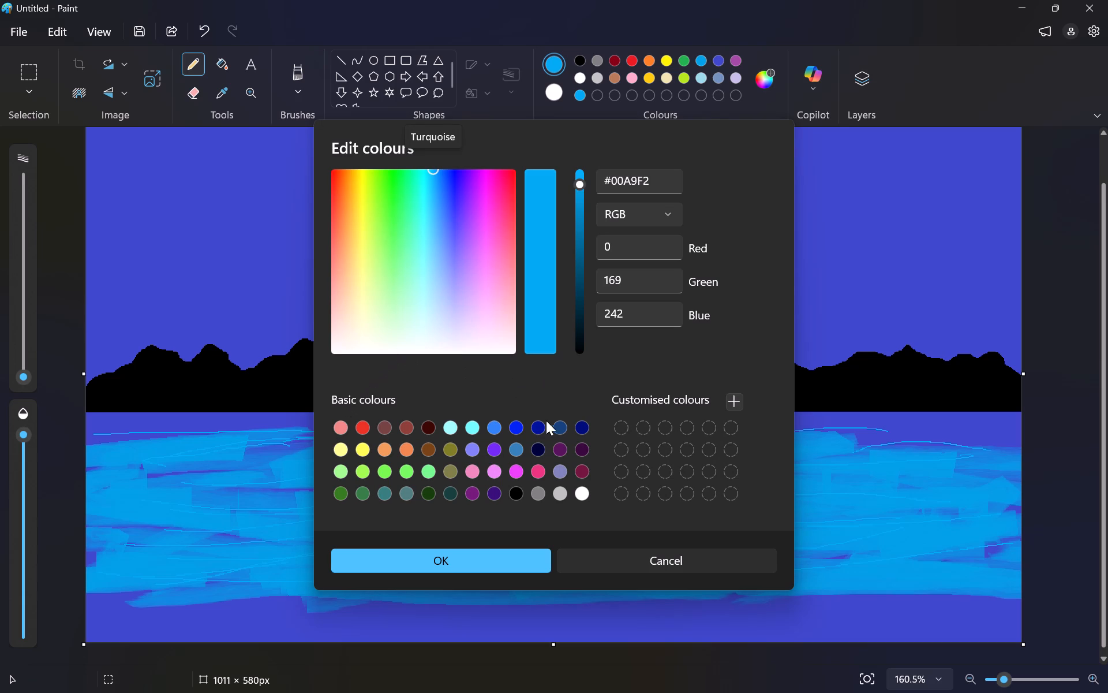
{"action": "left_click", "coordinate": [521, 427]}
{"action": "left_click", "coordinate": [175, 450]}
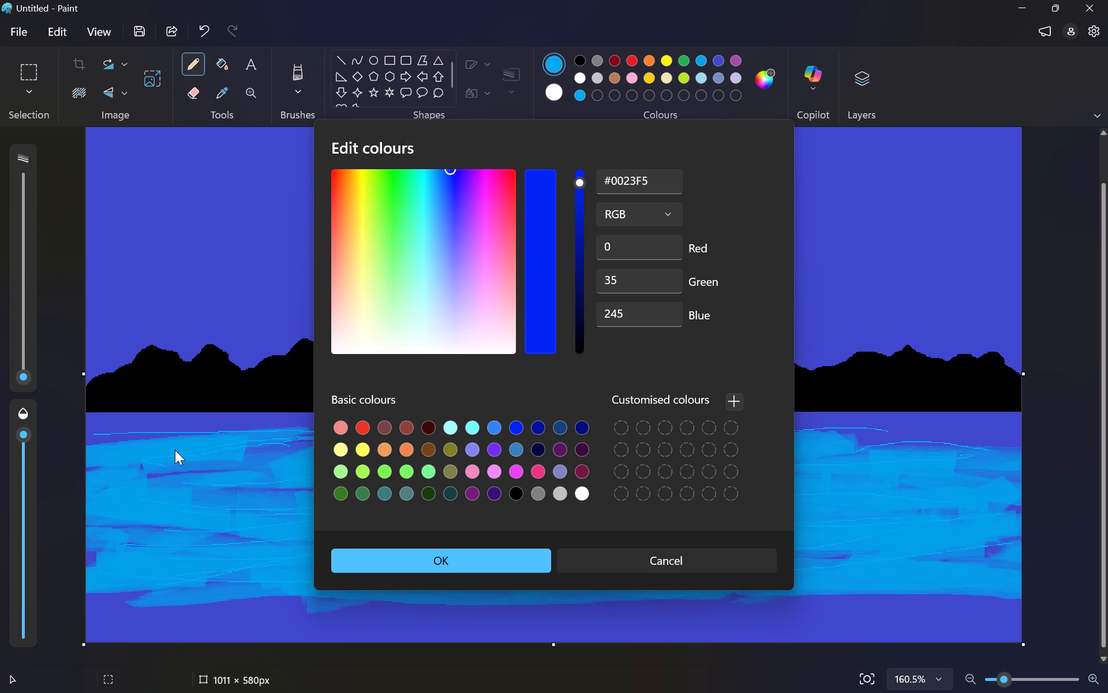
{"action": "left_click", "coordinate": [420, 566]}
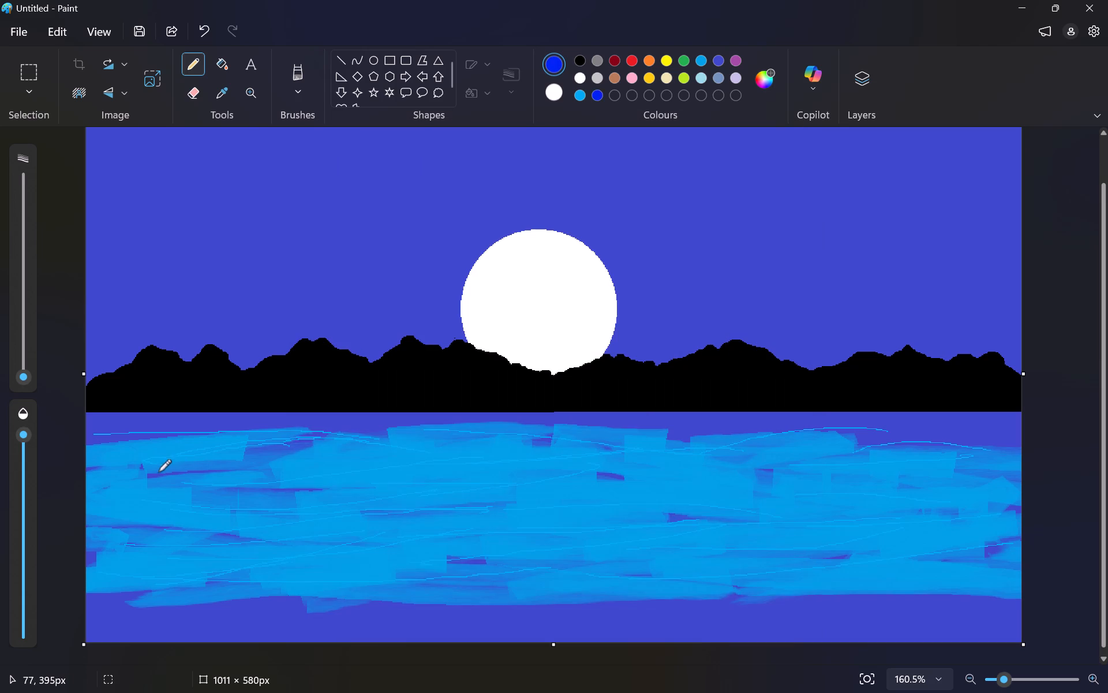
{"action": "left_click_drag", "start_coordinate": [111, 460], "coordinate": [387, 459]}
{"action": "left_click_drag", "start_coordinate": [169, 525], "coordinate": [495, 491]}
{"action": "left_click_drag", "start_coordinate": [257, 553], "coordinate": [516, 537]}
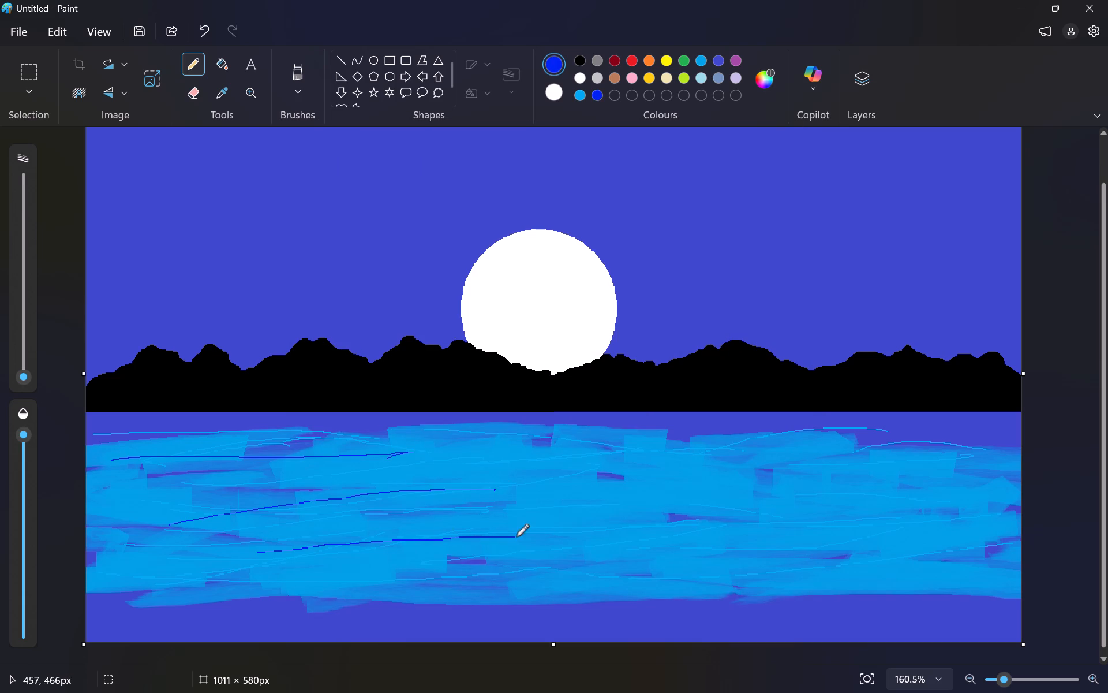
{"action": "left_click_drag", "start_coordinate": [310, 576], "coordinate": [678, 575]}
Draw long blue wavy lines across the water's centre and right half, with two crossing near the top below the moon.
{"action": "left_click_drag", "start_coordinate": [546, 482], "coordinate": [758, 455]}
{"action": "left_click_drag", "start_coordinate": [492, 523], "coordinate": [943, 510]}
{"action": "left_click_drag", "start_coordinate": [586, 553], "coordinate": [1107, 550]}
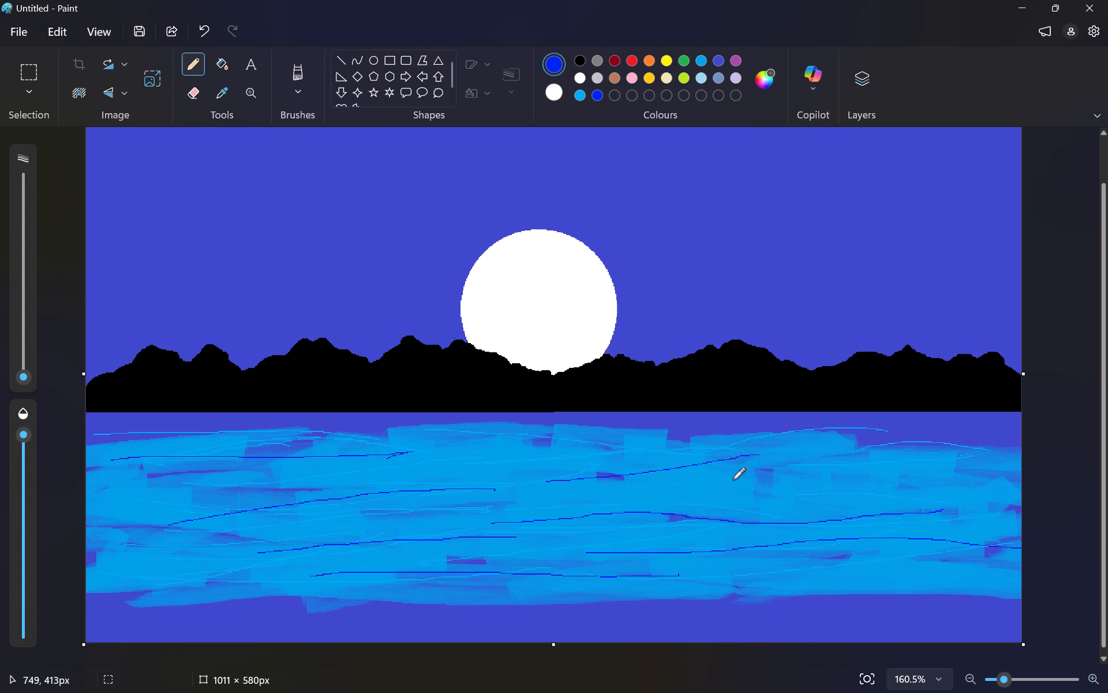
{"action": "left_click_drag", "start_coordinate": [717, 480], "coordinate": [1093, 462]}
{"action": "left_click_drag", "start_coordinate": [1010, 443], "coordinate": [493, 479]}
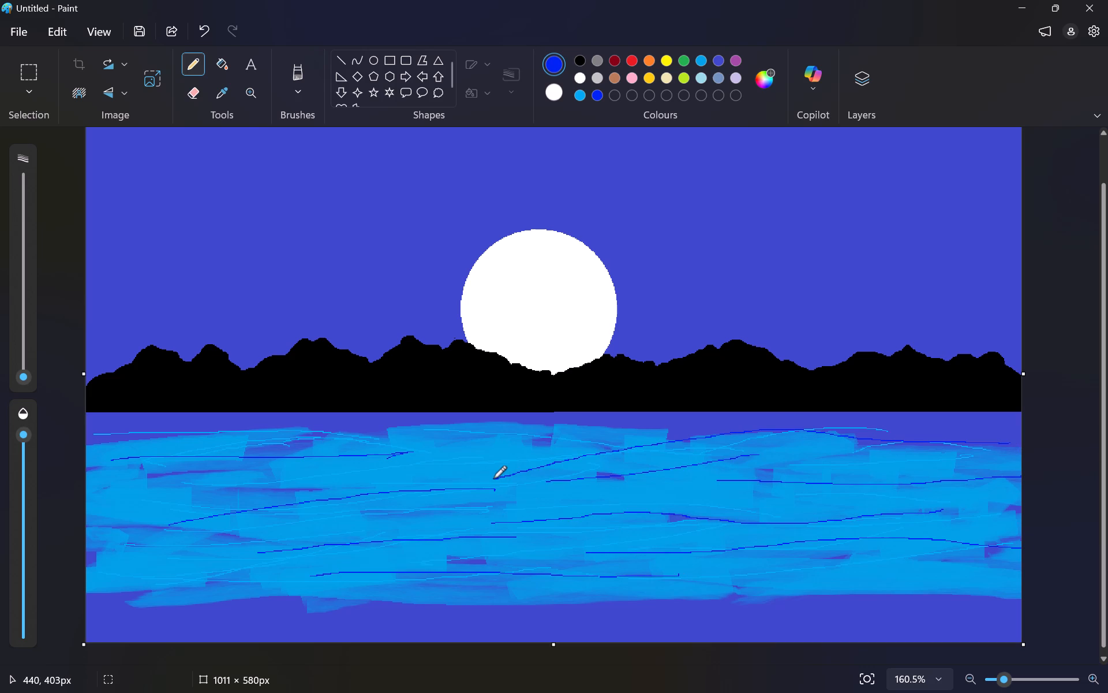
{"action": "left_click_drag", "start_coordinate": [244, 429], "coordinate": [610, 474]}
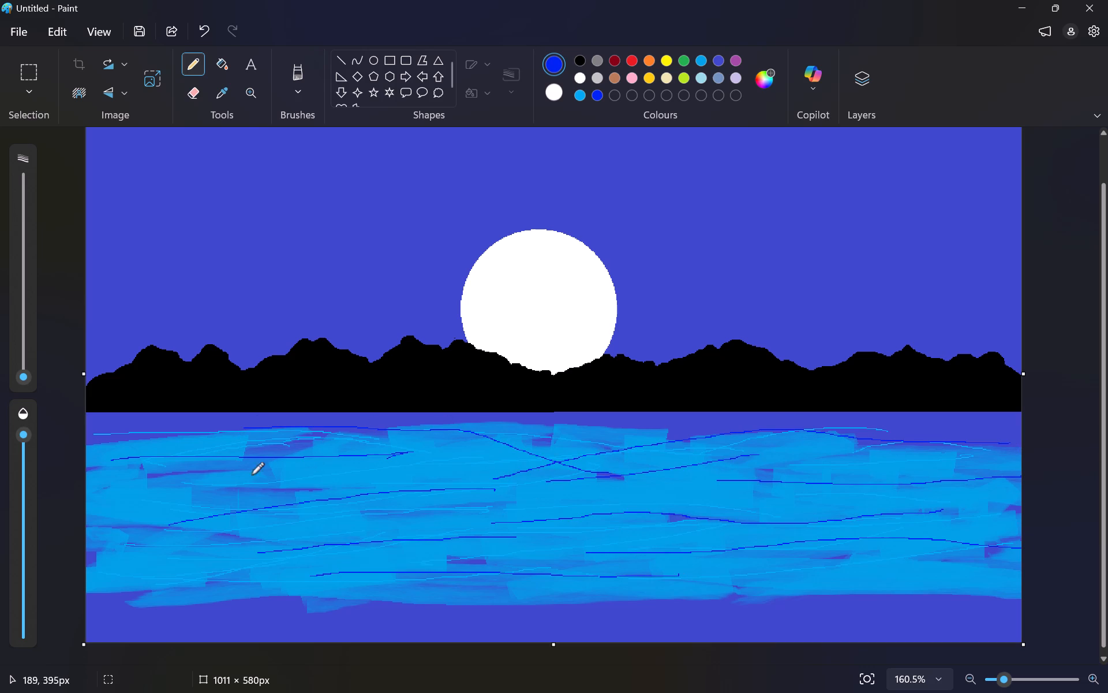
Try a blue wavy line across the upper water, and undo it together with the preceding line below the moon.
{"action": "left_click_drag", "start_coordinate": [222, 482], "coordinate": [687, 481]}
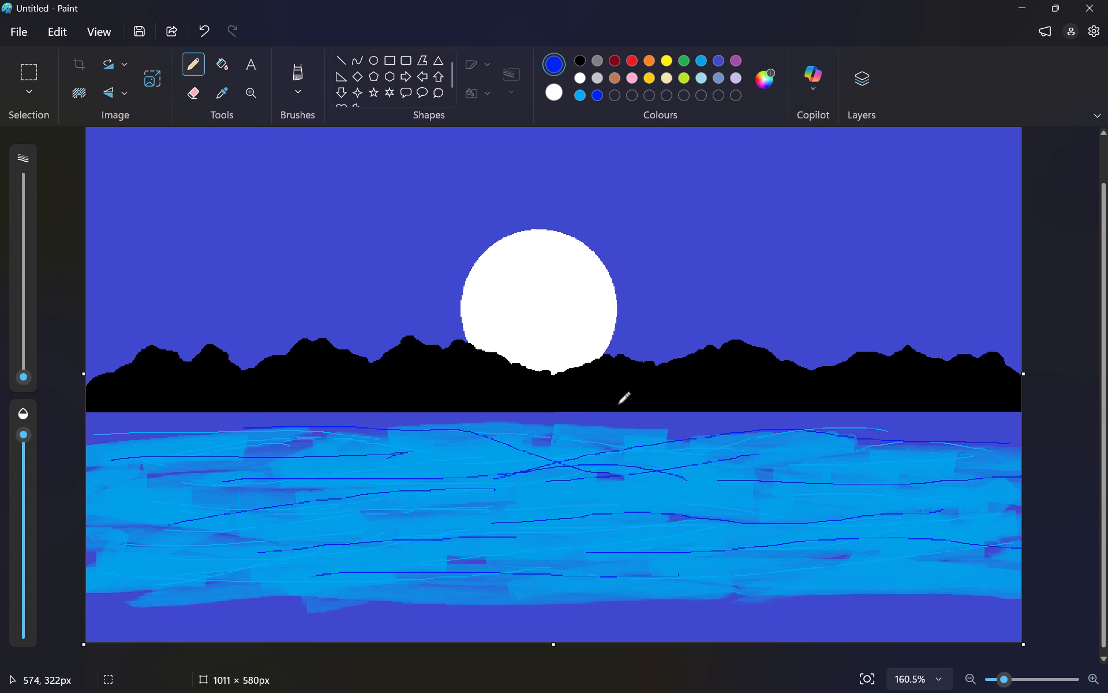
{"action": "key", "text": "ctrl+z"}
{"action": "key", "text": "ctrl+z"}
Draw long blue wavy lines across the water's left half and centre, from its upper edge down to its lower left part.
{"action": "left_click_drag", "start_coordinate": [158, 440], "coordinate": [167, 439]}
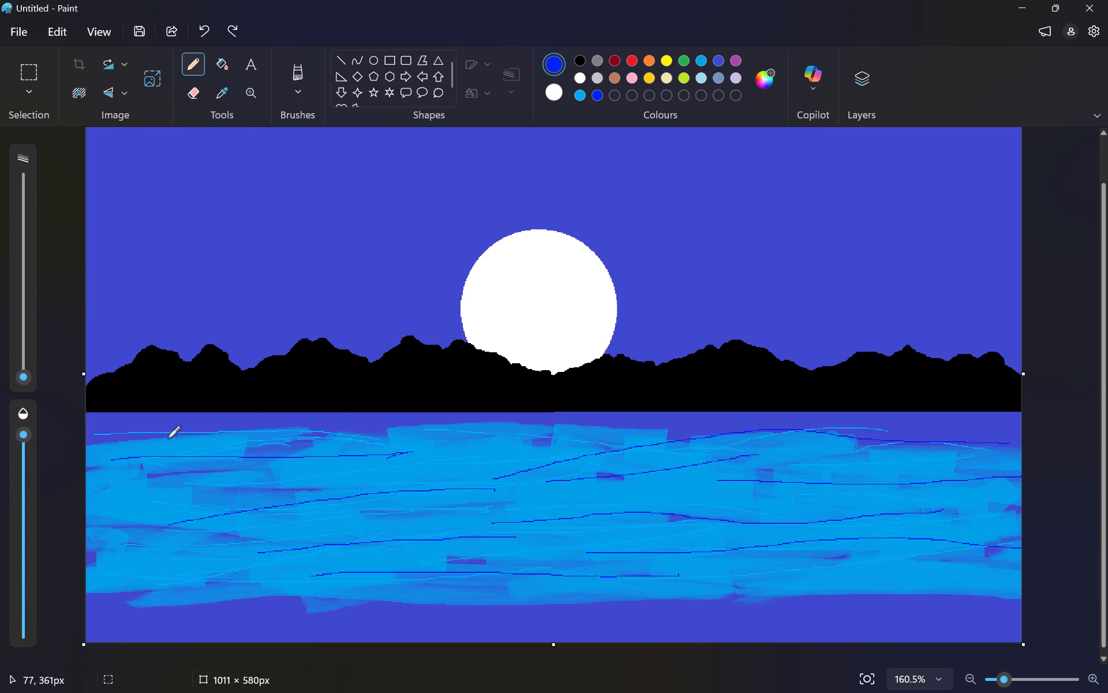
{"action": "left_click_drag", "start_coordinate": [167, 439], "coordinate": [630, 432]}
{"action": "left_click_drag", "start_coordinate": [180, 489], "coordinate": [500, 459]}
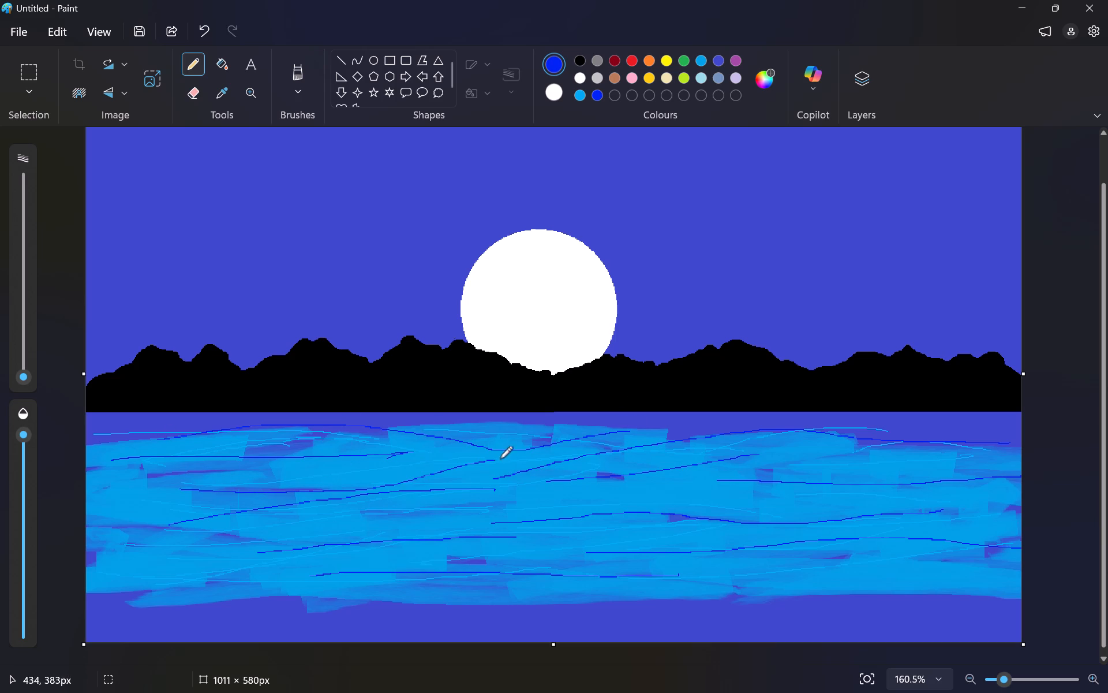
{"action": "left_click_drag", "start_coordinate": [500, 459], "coordinate": [540, 463]}
{"action": "left_click_drag", "start_coordinate": [165, 560], "coordinate": [455, 546]}
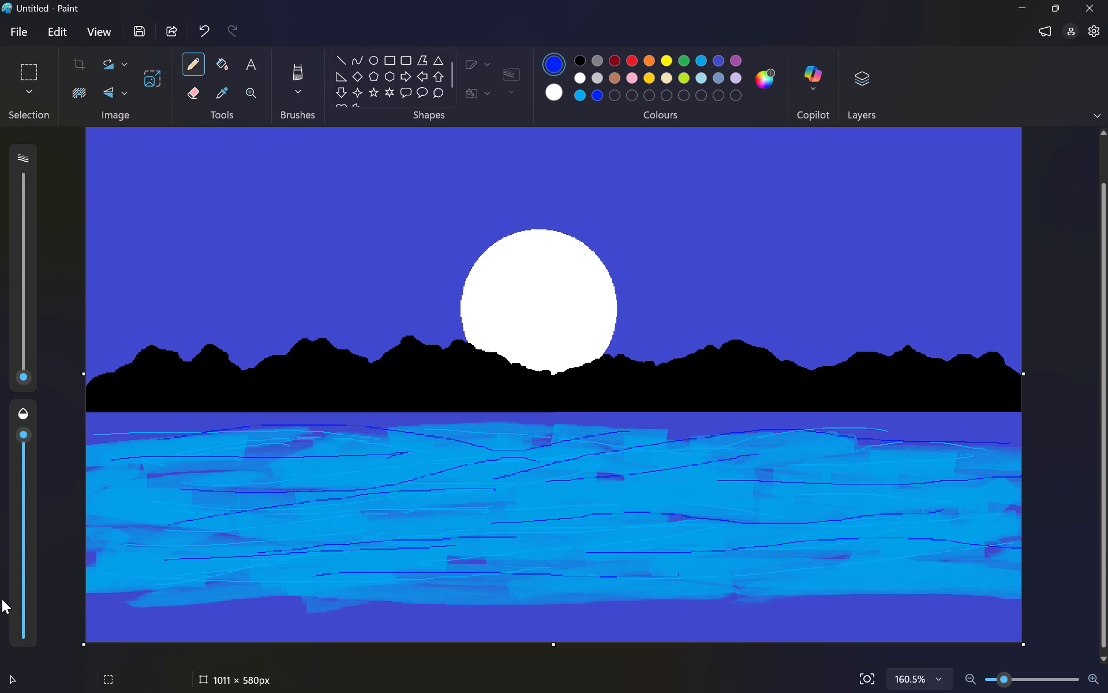
{"action": "left_click", "coordinate": [181, 563]}
{"action": "left_click_drag", "start_coordinate": [181, 559], "coordinate": [85, 552]}
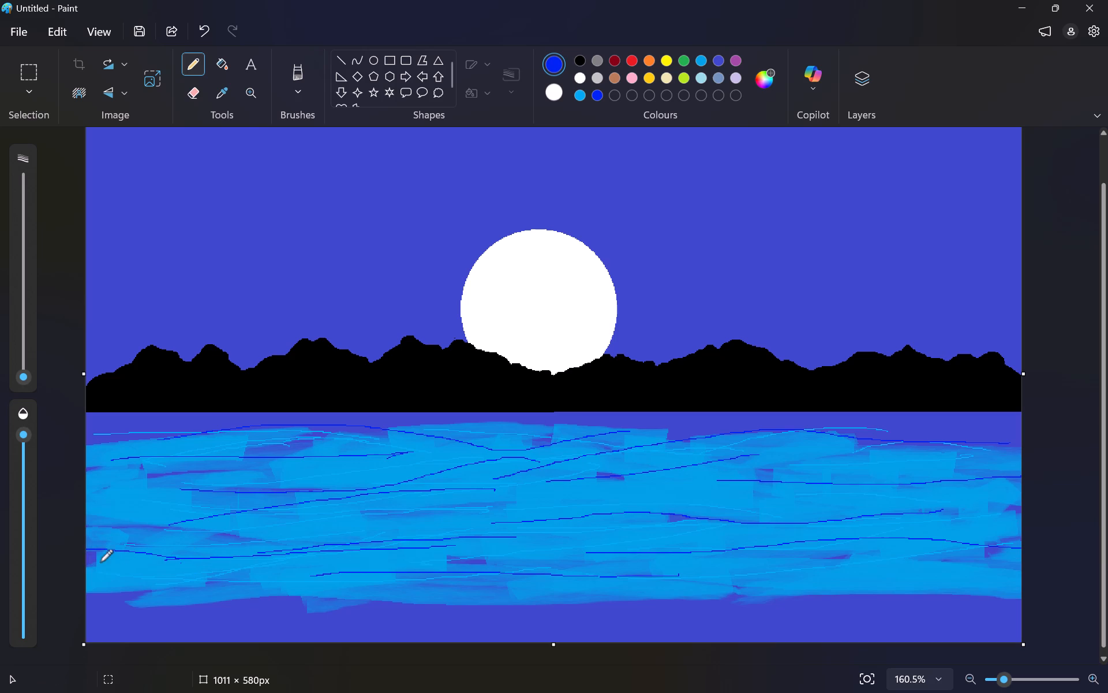
{"action": "left_click_drag", "start_coordinate": [93, 577], "coordinate": [478, 567]}
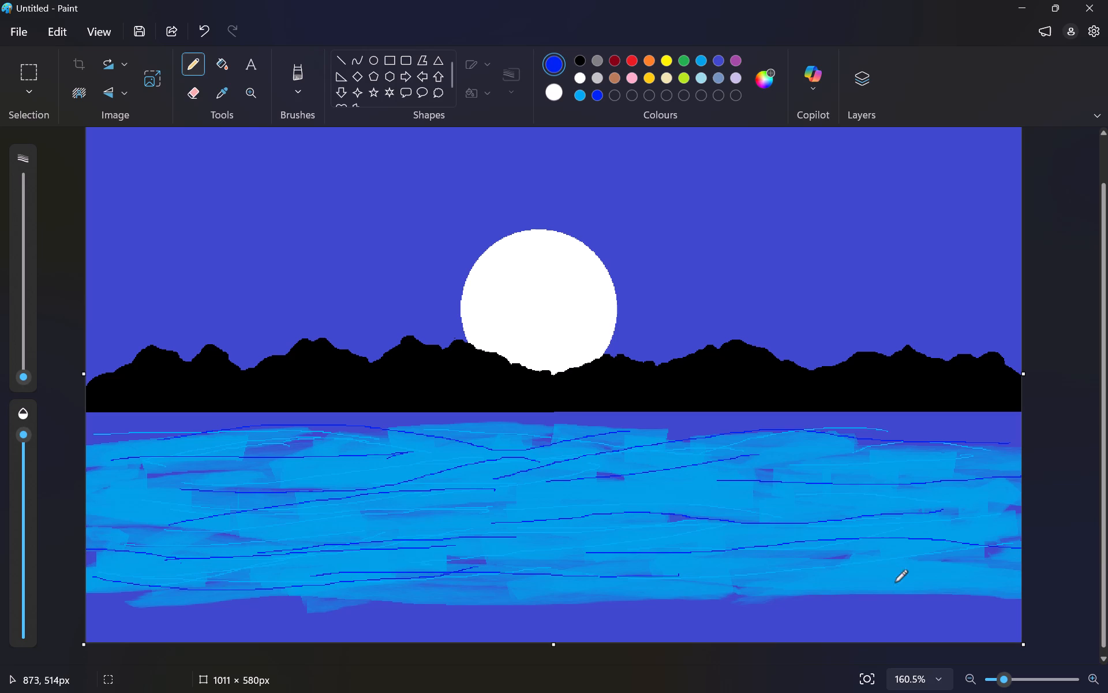
Draw blue wavy lines along the water's lower edge from centre to right, and along its upper edge from below the moon rightwards.
{"action": "left_click_drag", "start_coordinate": [1010, 588], "coordinate": [720, 602]}
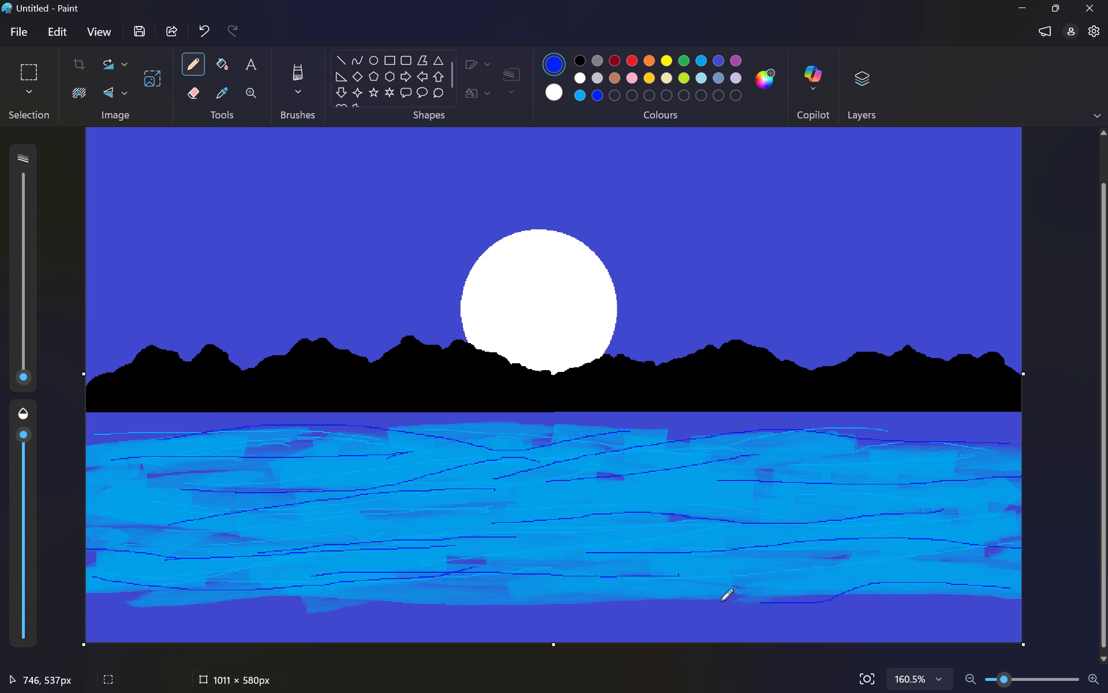
{"action": "left_click_drag", "start_coordinate": [720, 602], "coordinate": [694, 597]}
{"action": "left_click_drag", "start_coordinate": [459, 610], "coordinate": [817, 597]}
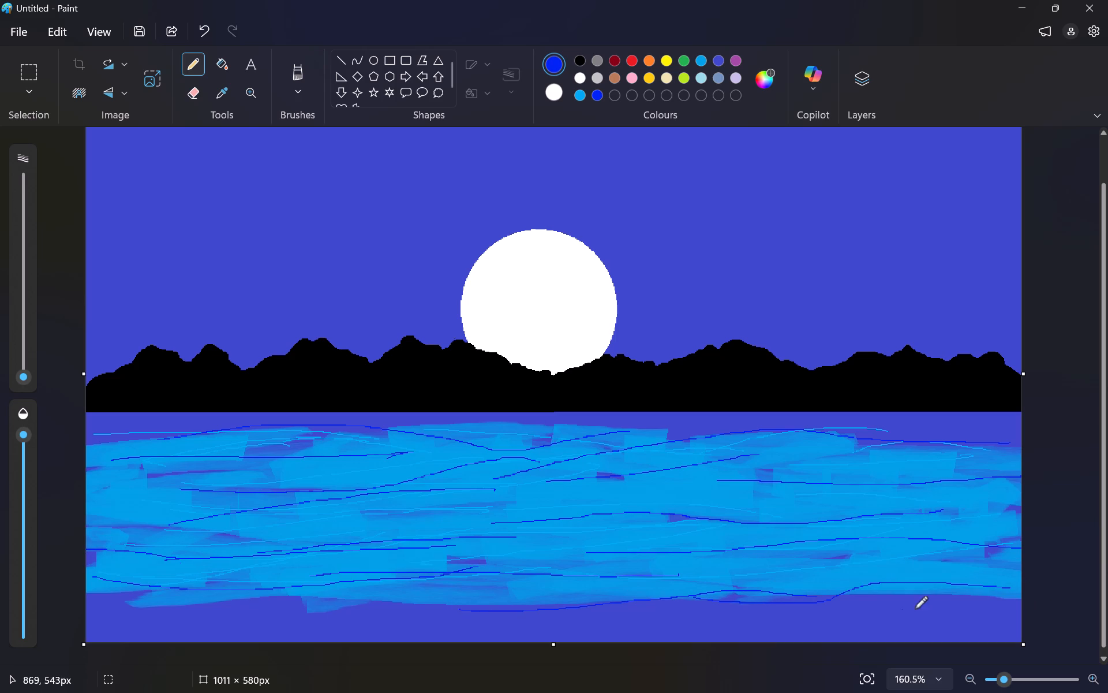
{"action": "left_click_drag", "start_coordinate": [1006, 609], "coordinate": [776, 610]}
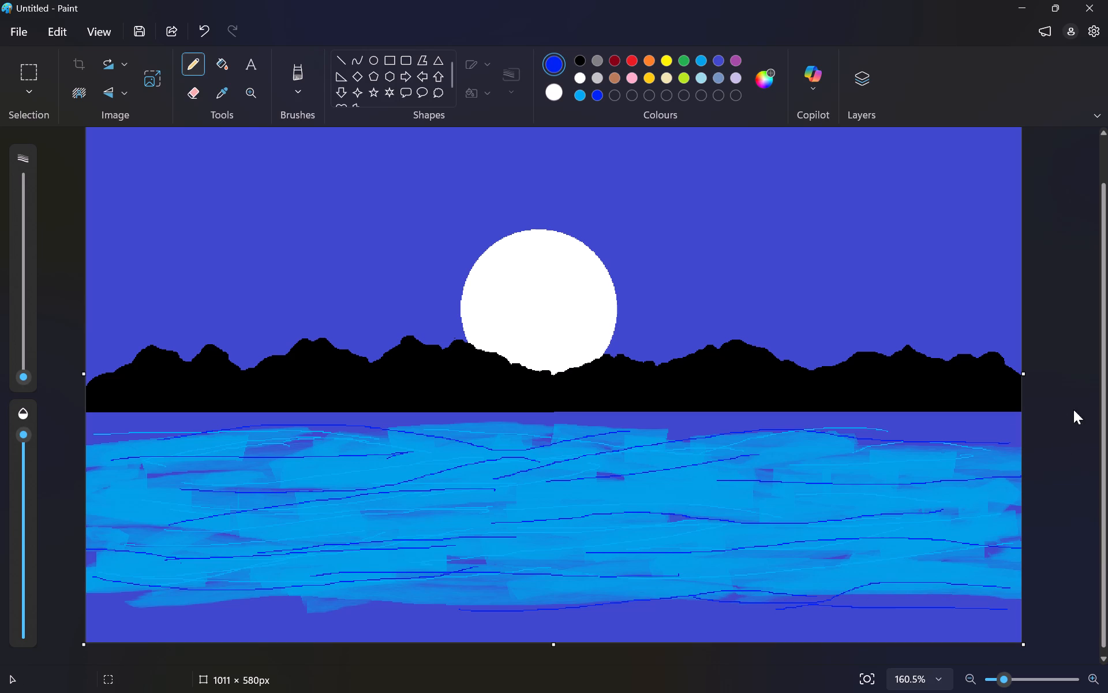
{"action": "left_click_drag", "start_coordinate": [1011, 433], "coordinate": [761, 453]}
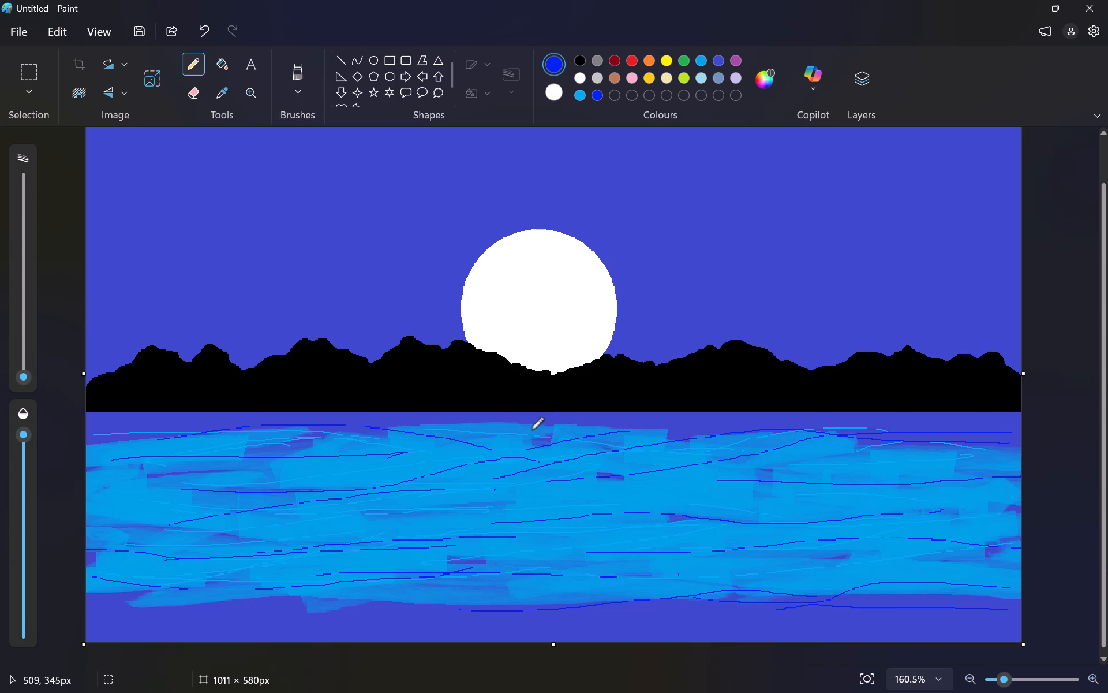
{"action": "left_click_drag", "start_coordinate": [511, 429], "coordinate": [781, 437]}
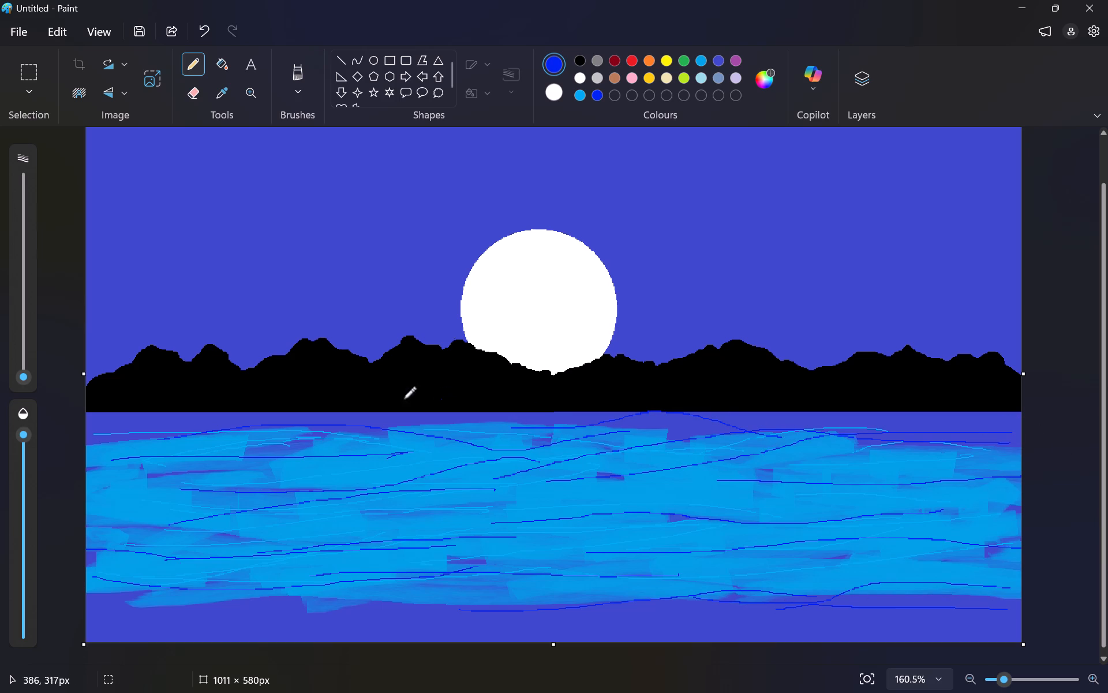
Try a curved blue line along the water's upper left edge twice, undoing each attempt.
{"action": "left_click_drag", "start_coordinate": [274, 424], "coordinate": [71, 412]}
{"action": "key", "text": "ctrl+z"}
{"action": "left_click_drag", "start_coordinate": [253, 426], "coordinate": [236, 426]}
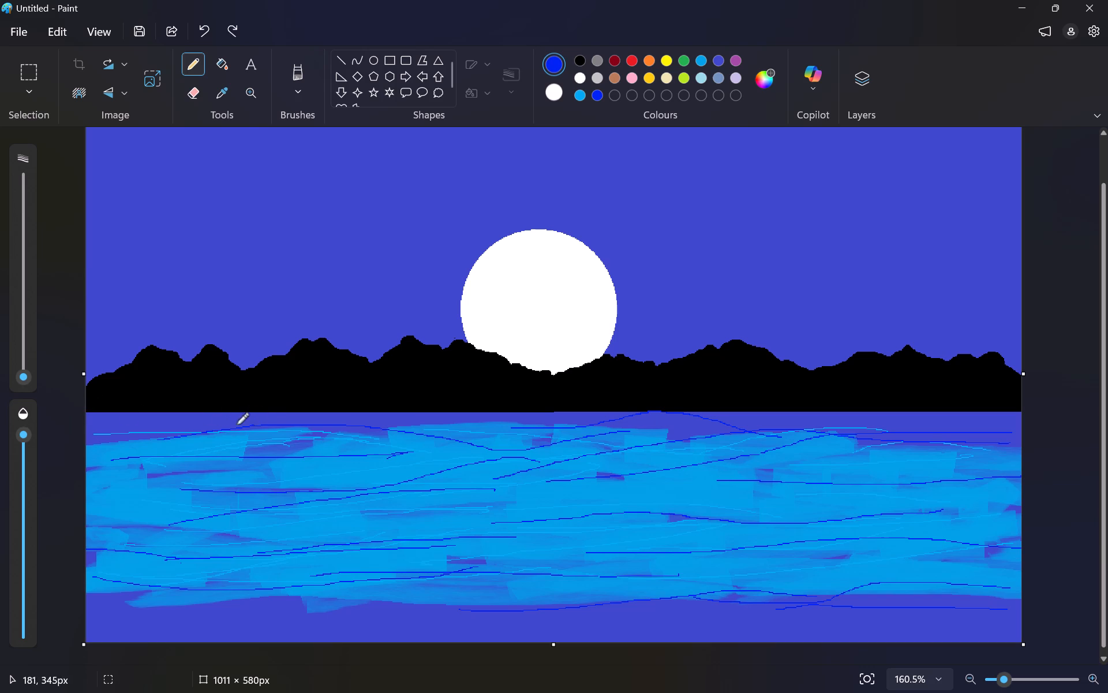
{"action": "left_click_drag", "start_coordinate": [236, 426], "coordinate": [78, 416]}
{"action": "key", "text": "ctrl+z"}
Draw more long blue wavy lines along the water's upper left and right edges, across its middle and near its lower edge.
{"action": "left_click_drag", "start_coordinate": [247, 425], "coordinate": [80, 426]}
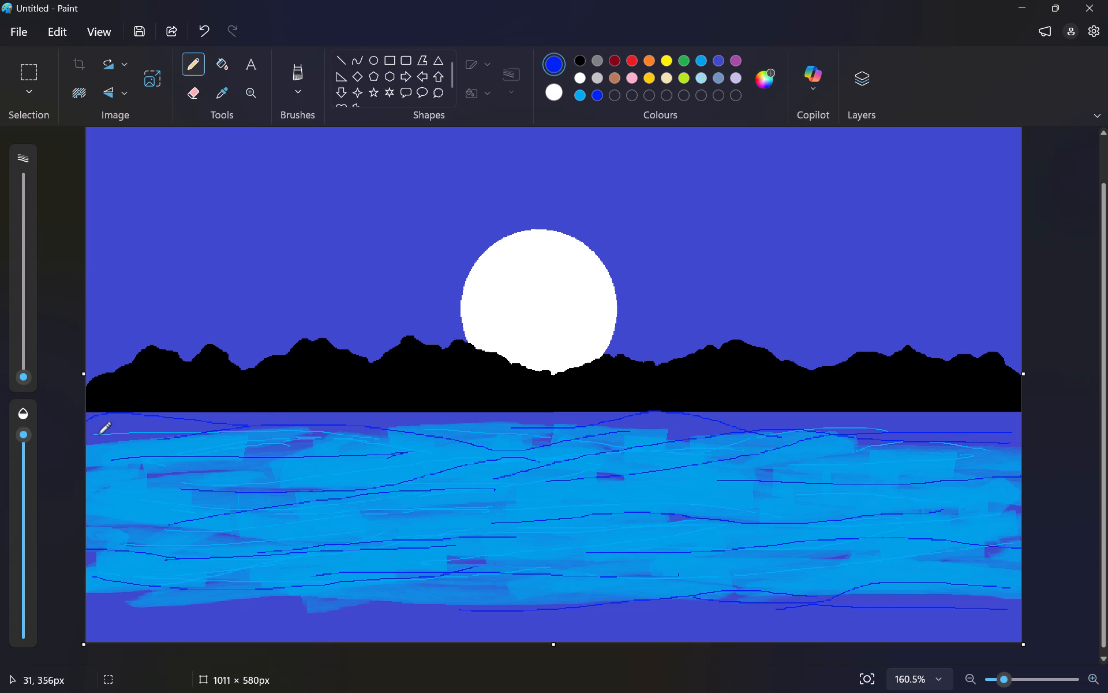
{"action": "left_click_drag", "start_coordinate": [85, 427], "coordinate": [408, 430]}
{"action": "left_click_drag", "start_coordinate": [1021, 424], "coordinate": [832, 445]}
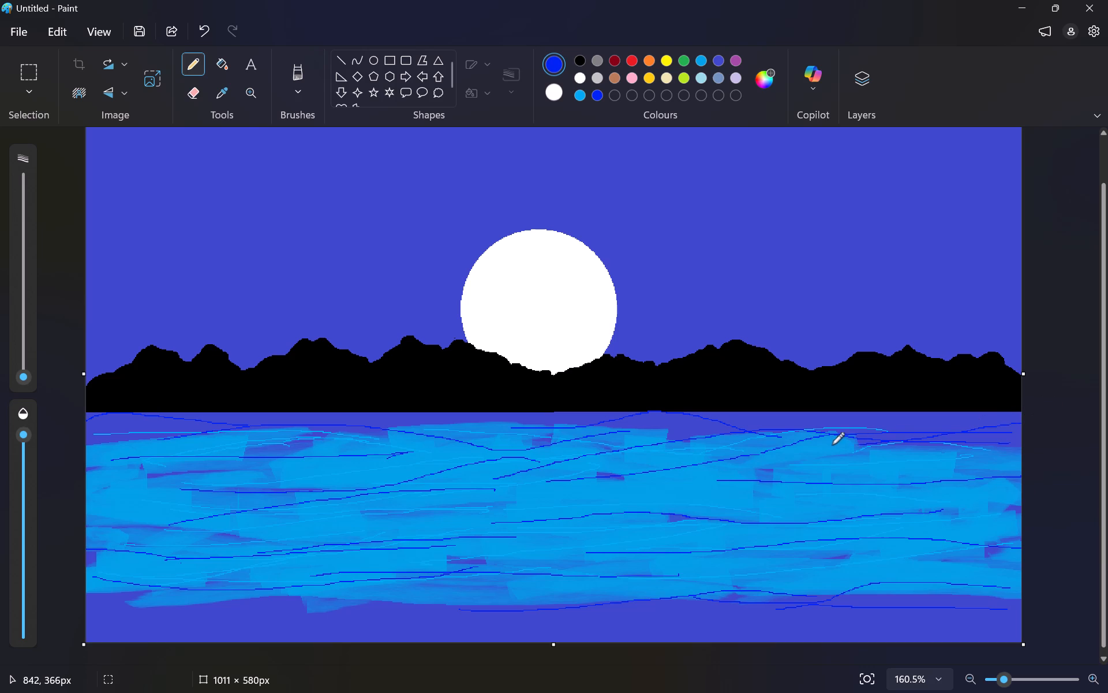
{"action": "left_click_drag", "start_coordinate": [832, 445], "coordinate": [782, 442]}
{"action": "left_click_drag", "start_coordinate": [579, 502], "coordinate": [1107, 502]}
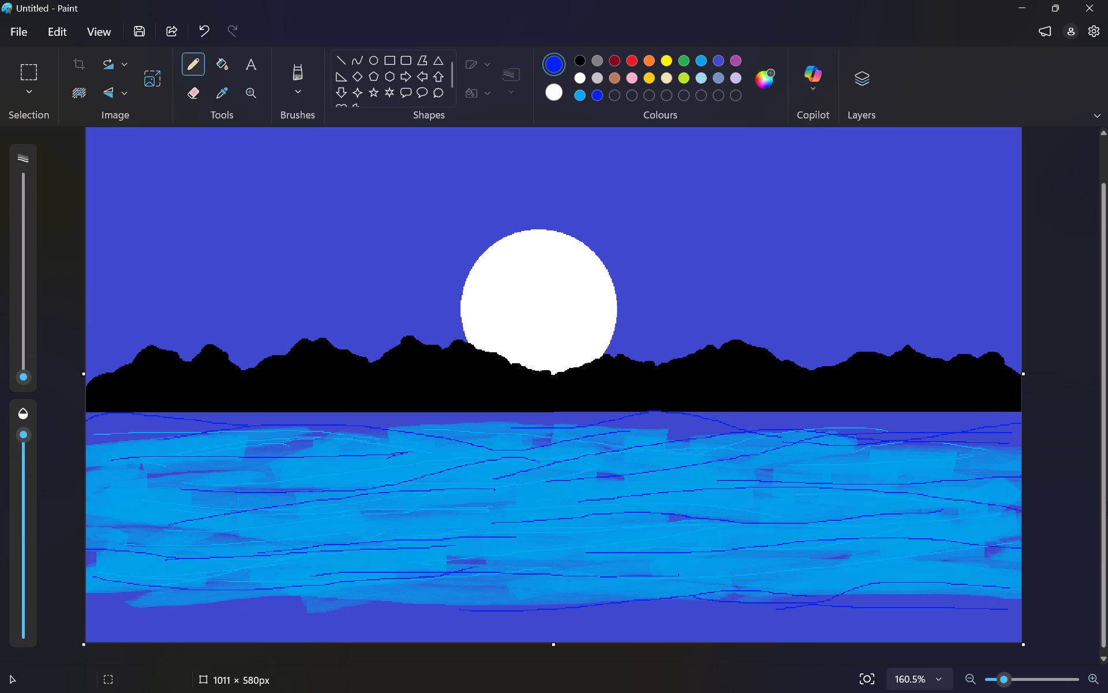
{"action": "left_click_drag", "start_coordinate": [260, 523], "coordinate": [633, 530]}
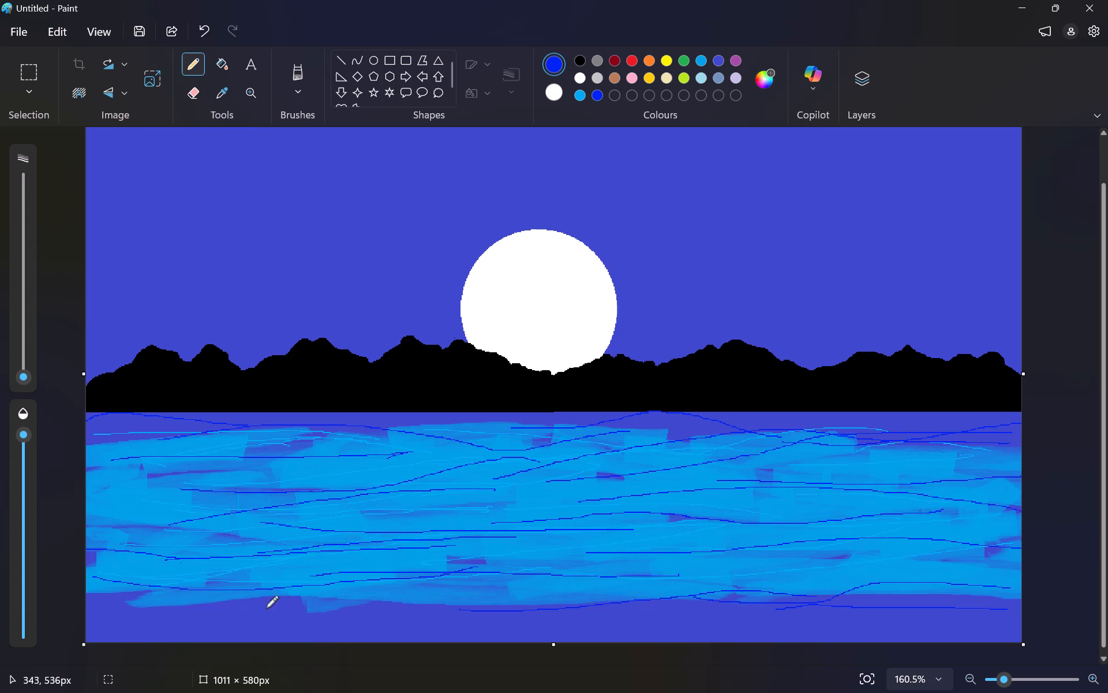
{"action": "left_click_drag", "start_coordinate": [225, 593], "coordinate": [730, 587]}
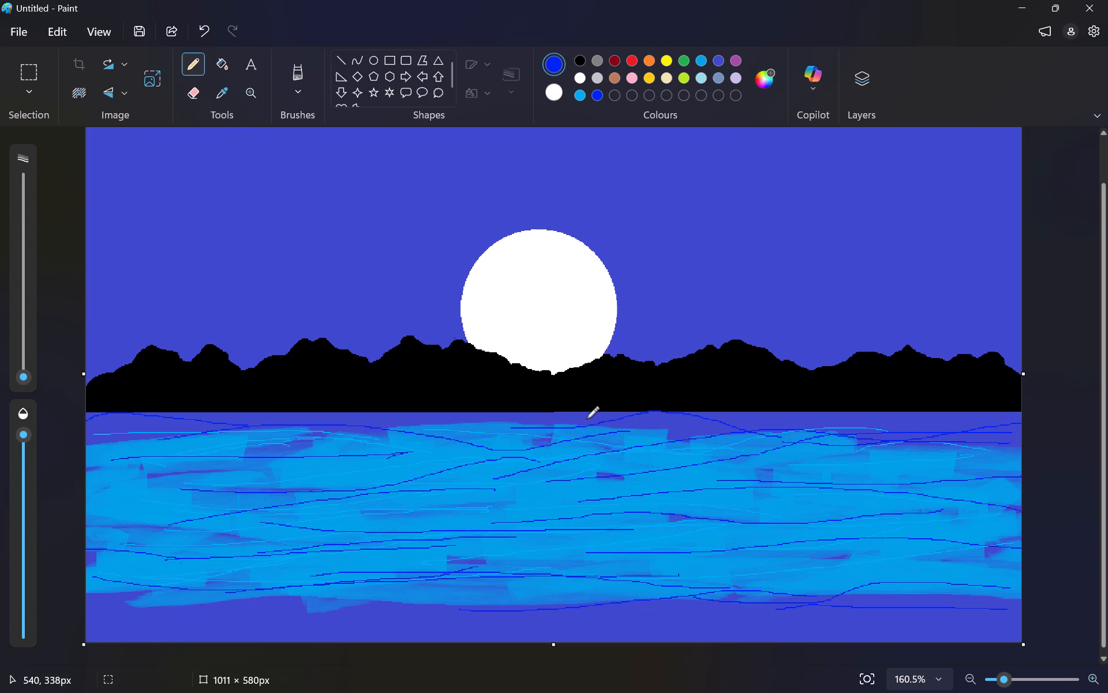
Set the colour to indigo and use the Natural pencil to draw long soft strokes across the water's left half, centre and lower right.
{"action": "left_click", "coordinate": [717, 63]}
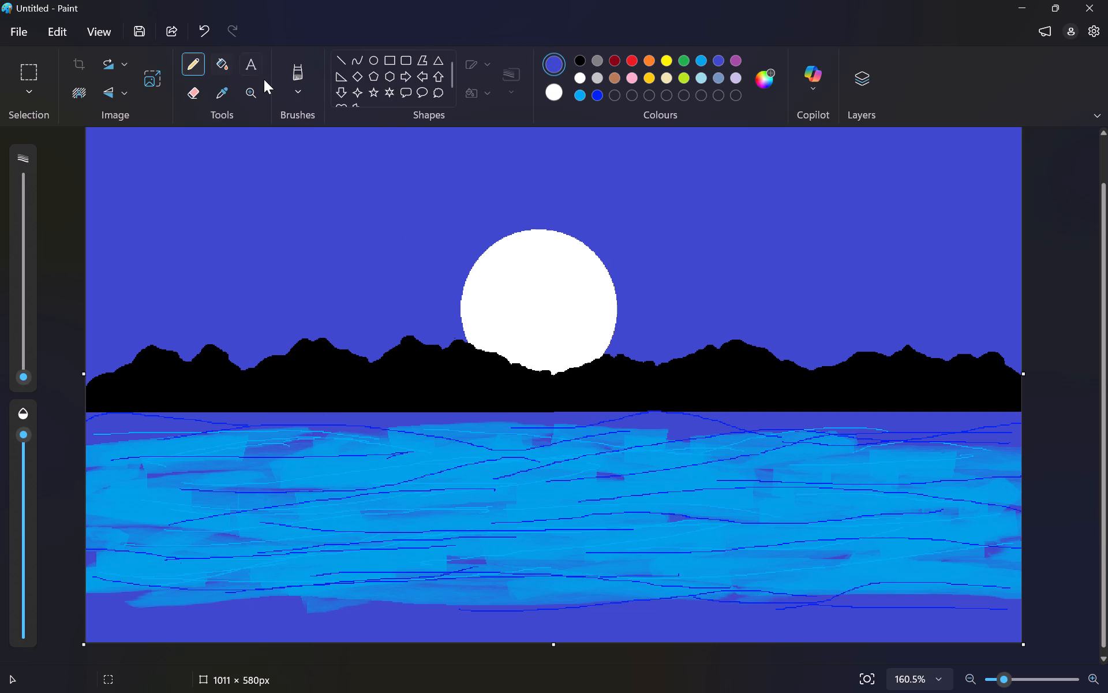
{"action": "left_click", "coordinate": [289, 85]}
{"action": "left_click", "coordinate": [295, 85]}
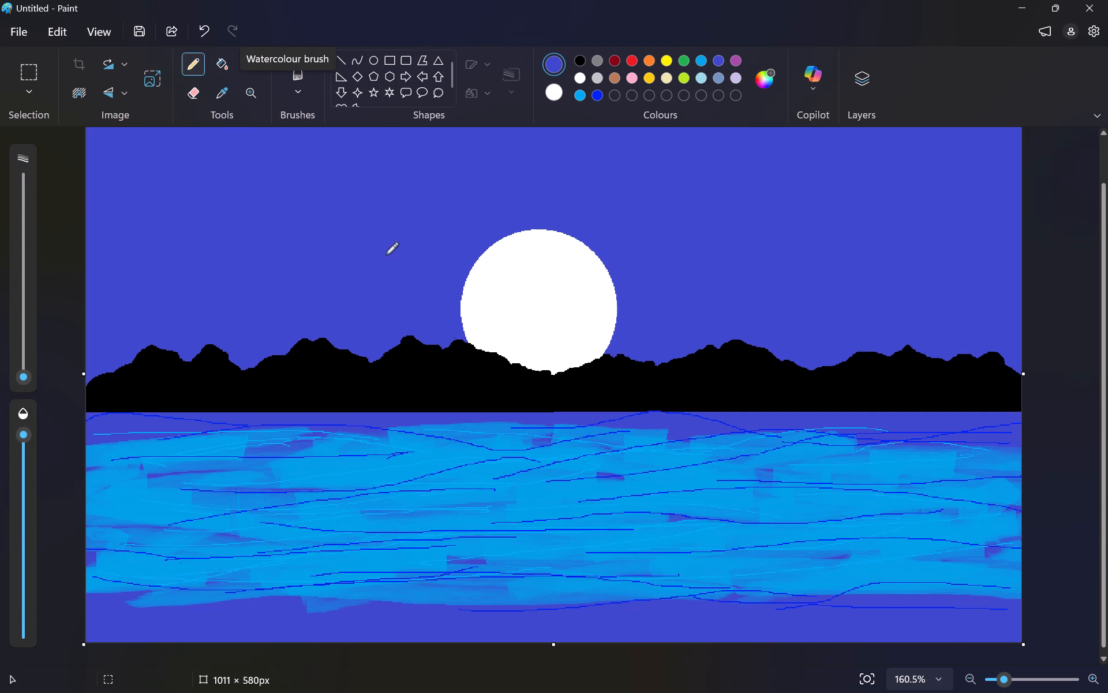
{"action": "left_click", "coordinate": [295, 86]}
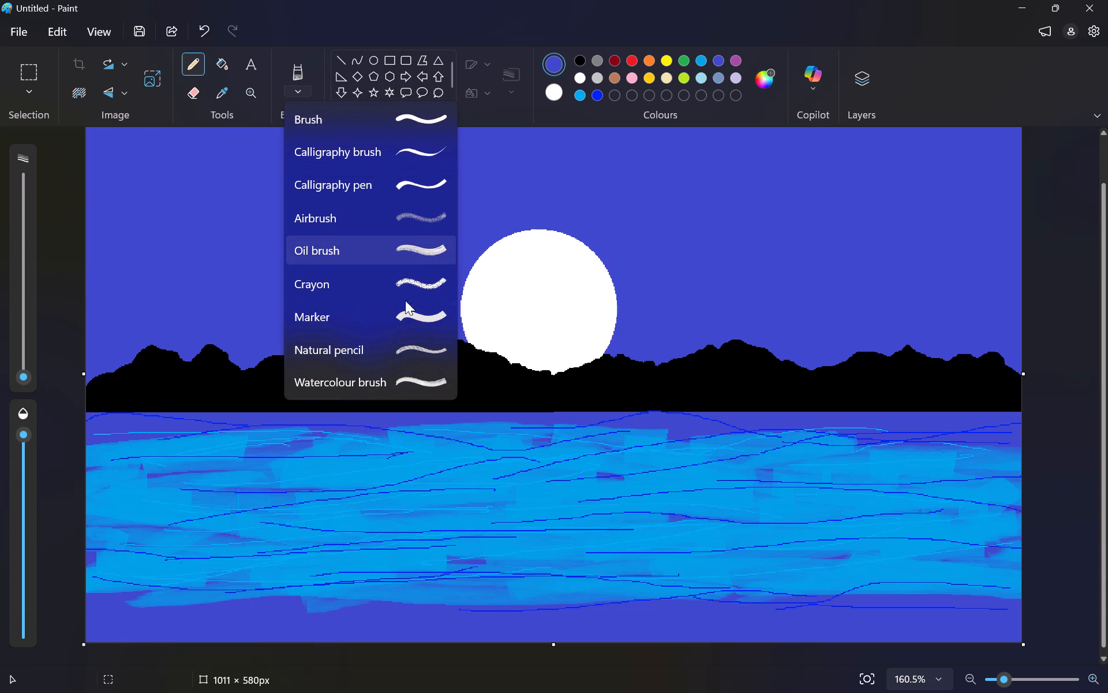
{"action": "left_click", "coordinate": [414, 344]}
{"action": "left_click_drag", "start_coordinate": [93, 483], "coordinate": [186, 482]}
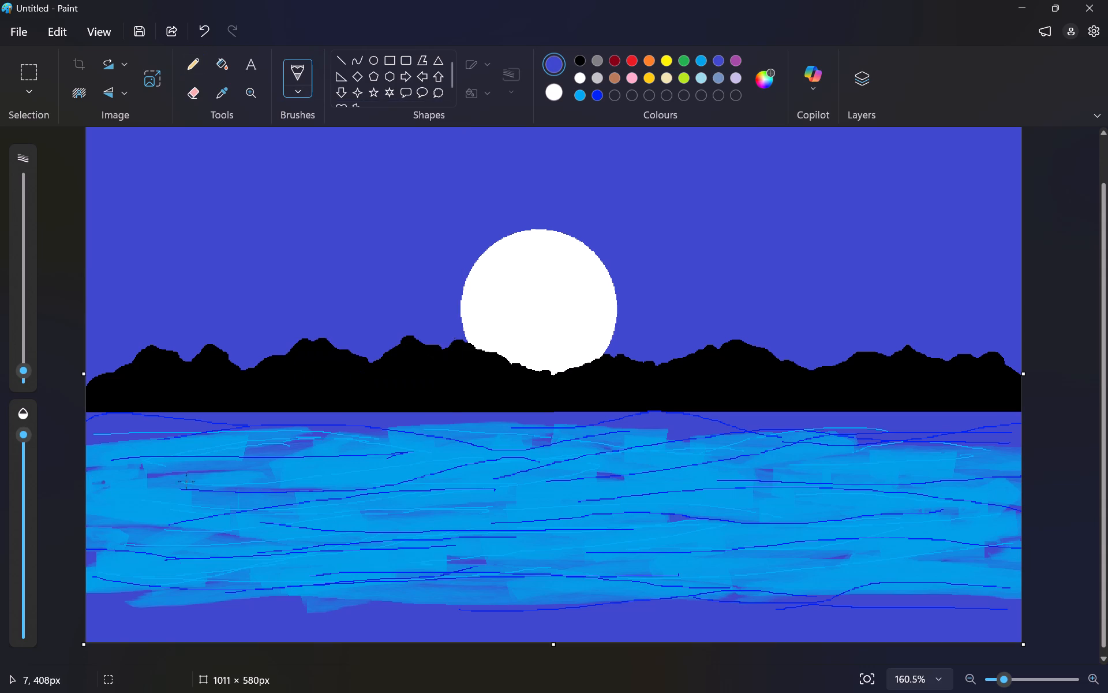
{"action": "left_click_drag", "start_coordinate": [186, 482], "coordinate": [609, 461]}
{"action": "left_click_drag", "start_coordinate": [127, 543], "coordinate": [576, 511]}
{"action": "left_click_drag", "start_coordinate": [193, 603], "coordinate": [720, 560]}
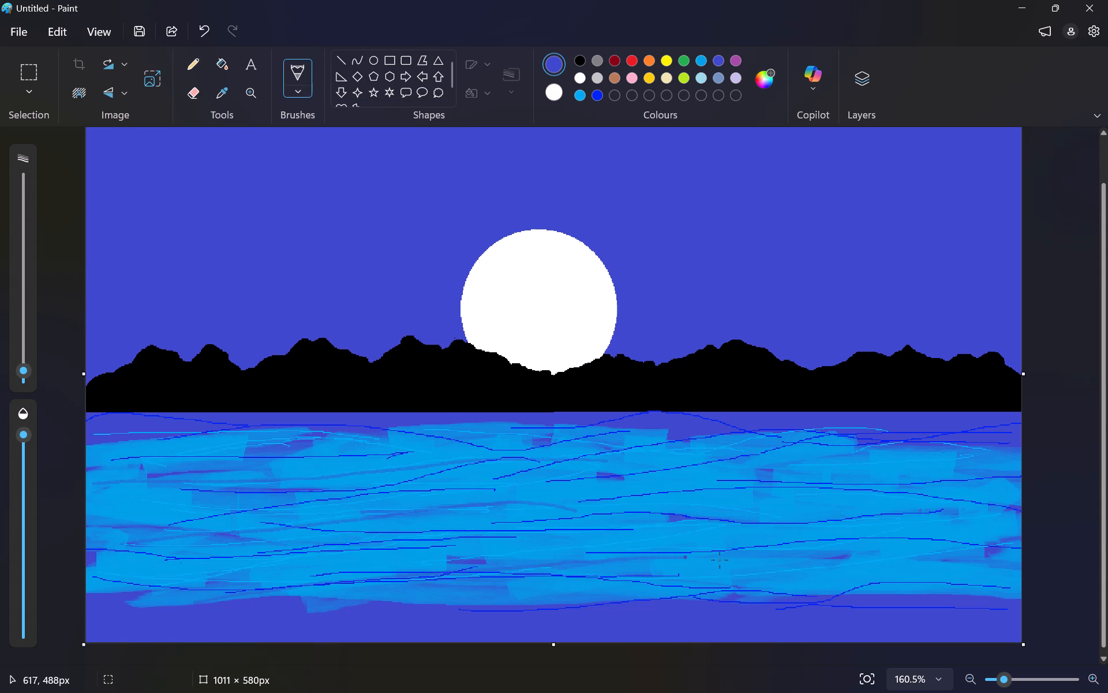
{"action": "left_click_drag", "start_coordinate": [720, 560], "coordinate": [723, 559]}
{"action": "left_click_drag", "start_coordinate": [955, 573], "coordinate": [581, 562]}
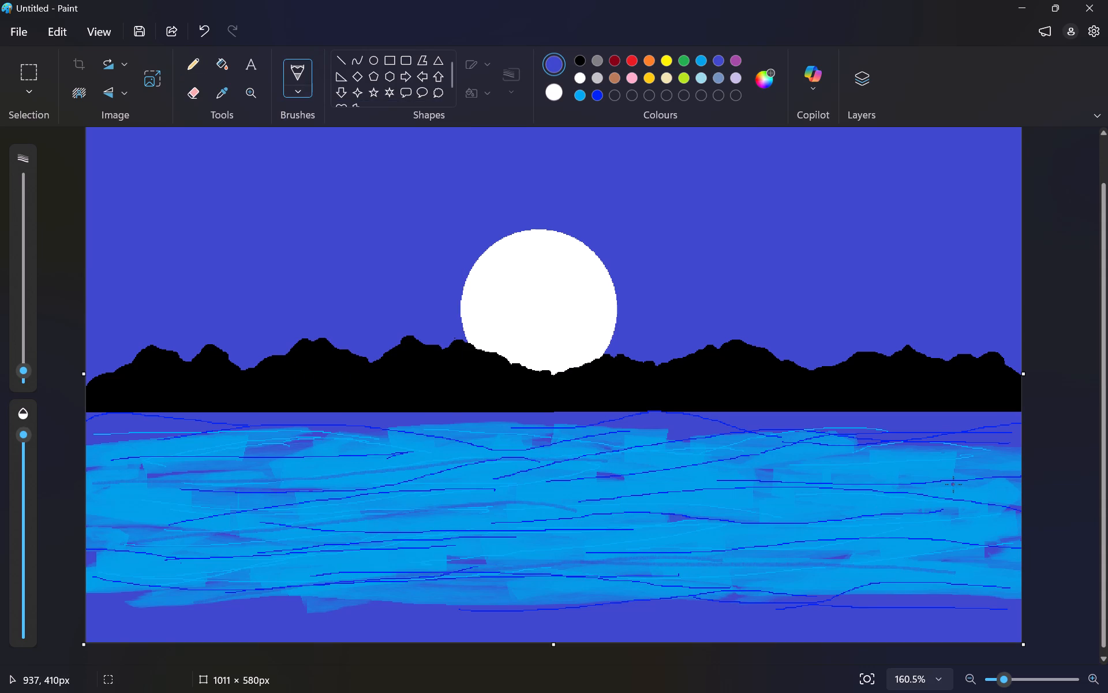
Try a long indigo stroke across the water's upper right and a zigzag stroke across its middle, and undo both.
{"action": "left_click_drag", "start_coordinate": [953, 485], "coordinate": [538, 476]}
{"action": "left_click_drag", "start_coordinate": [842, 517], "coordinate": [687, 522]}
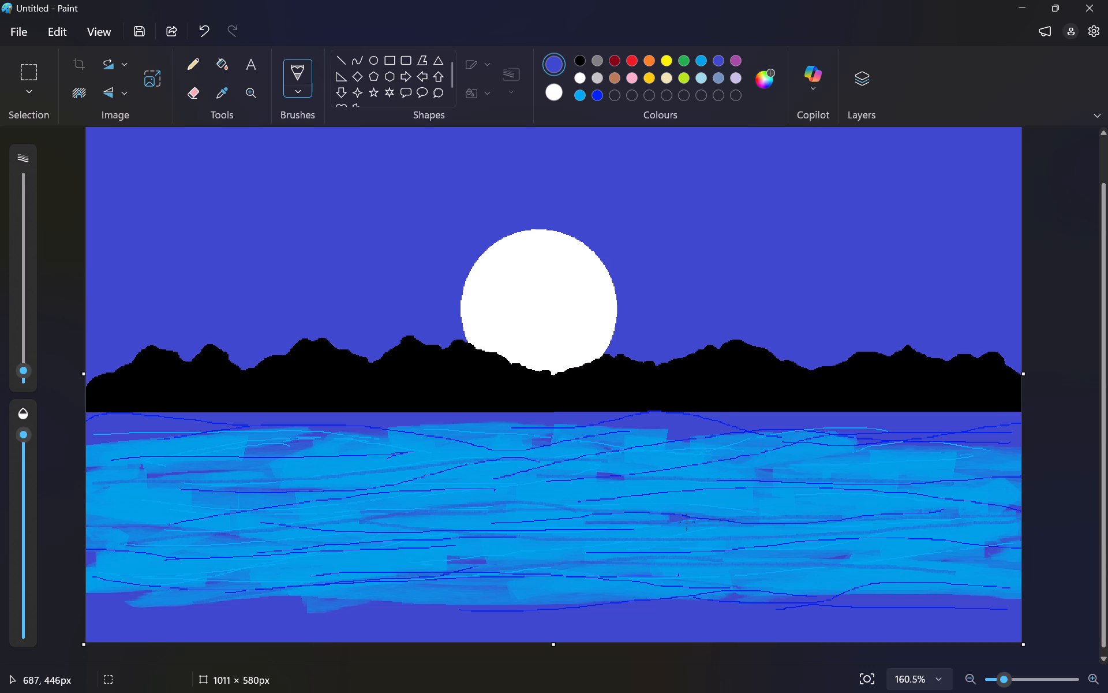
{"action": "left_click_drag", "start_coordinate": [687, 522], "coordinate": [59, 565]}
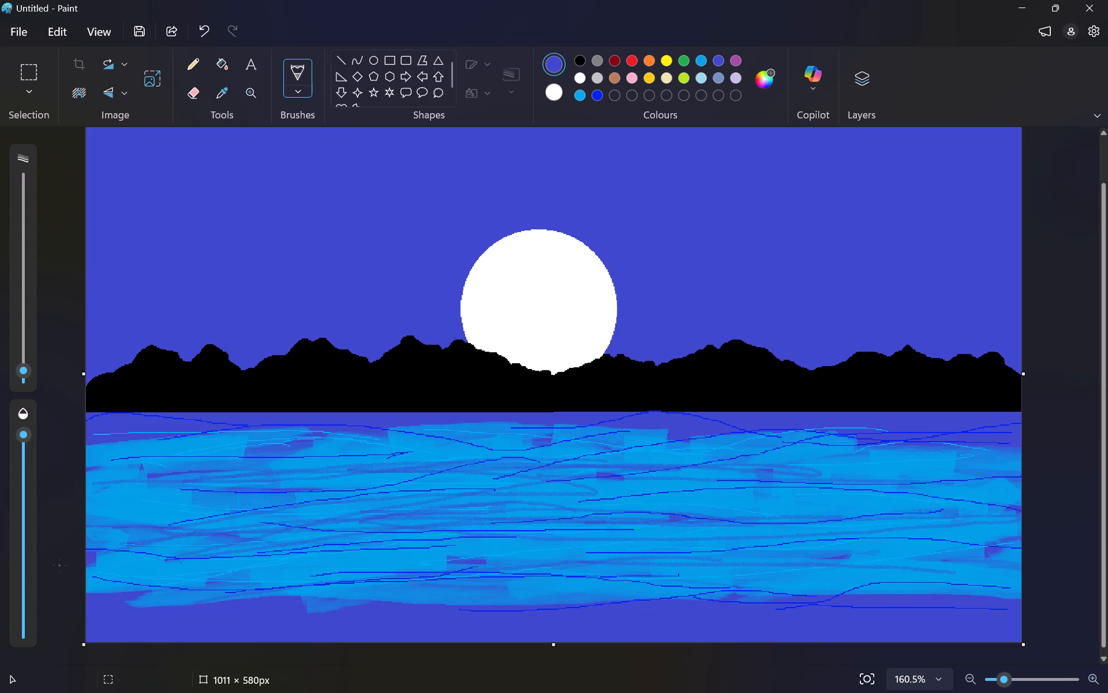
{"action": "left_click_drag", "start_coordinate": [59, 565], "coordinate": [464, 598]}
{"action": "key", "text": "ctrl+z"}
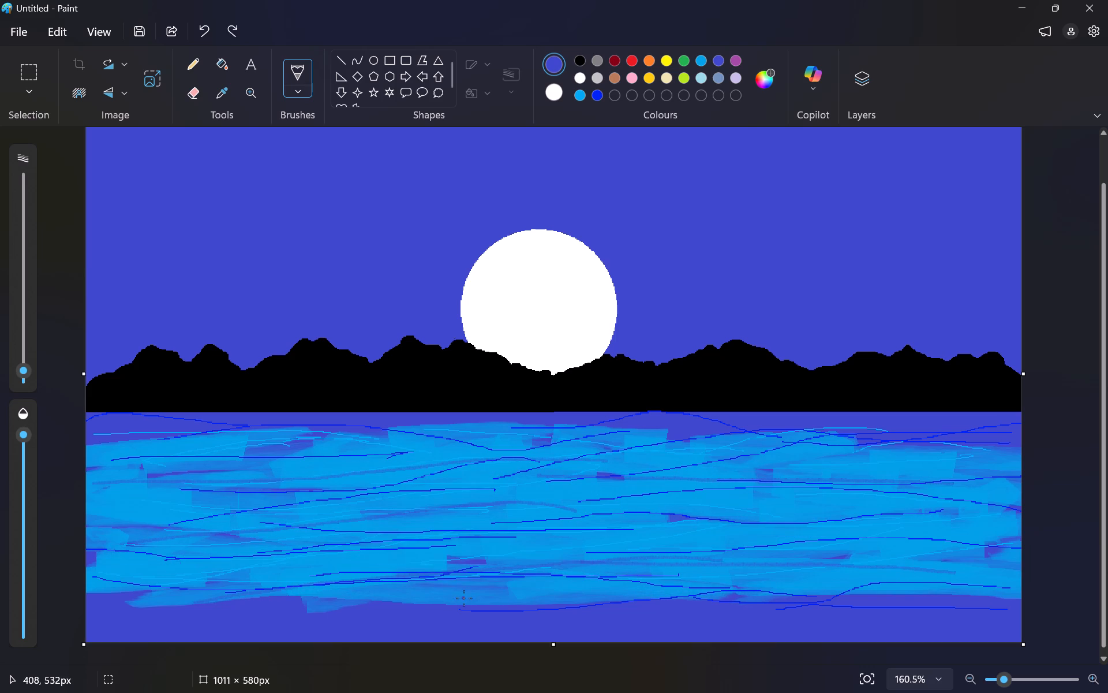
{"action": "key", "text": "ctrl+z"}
Draw indigo Natural pencil strokes across the water's right half and centre, and along its upper right edge.
{"action": "left_click_drag", "start_coordinate": [979, 502], "coordinate": [439, 461]}
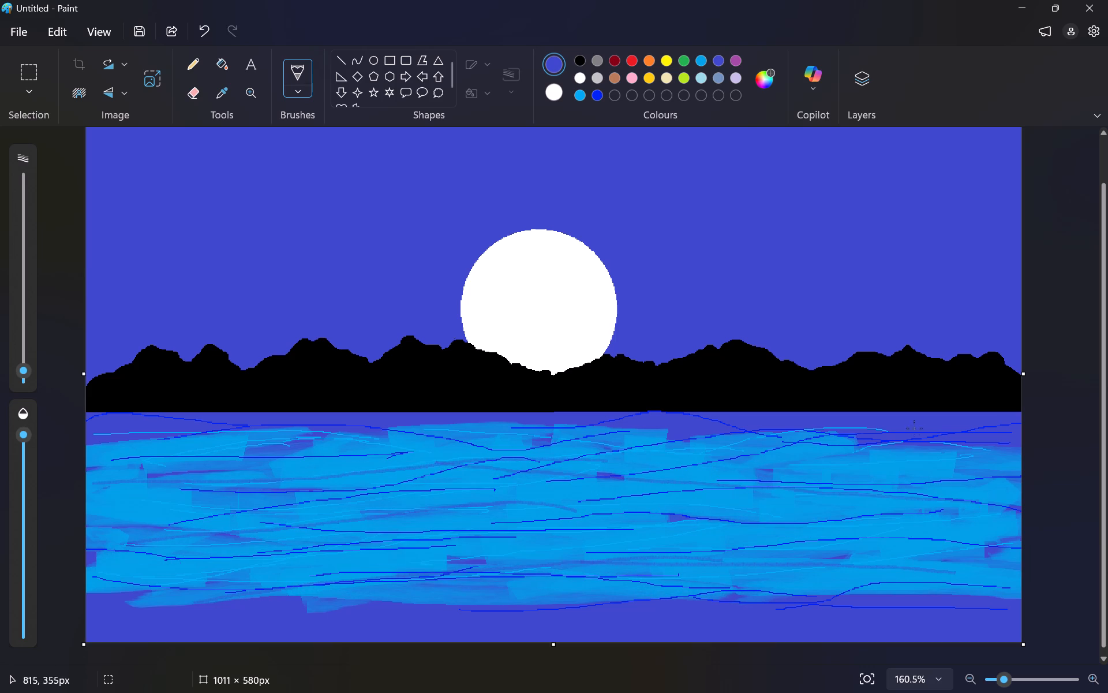
{"action": "left_click_drag", "start_coordinate": [1001, 431], "coordinate": [675, 437]}
{"action": "left_click_drag", "start_coordinate": [675, 437], "coordinate": [668, 441]}
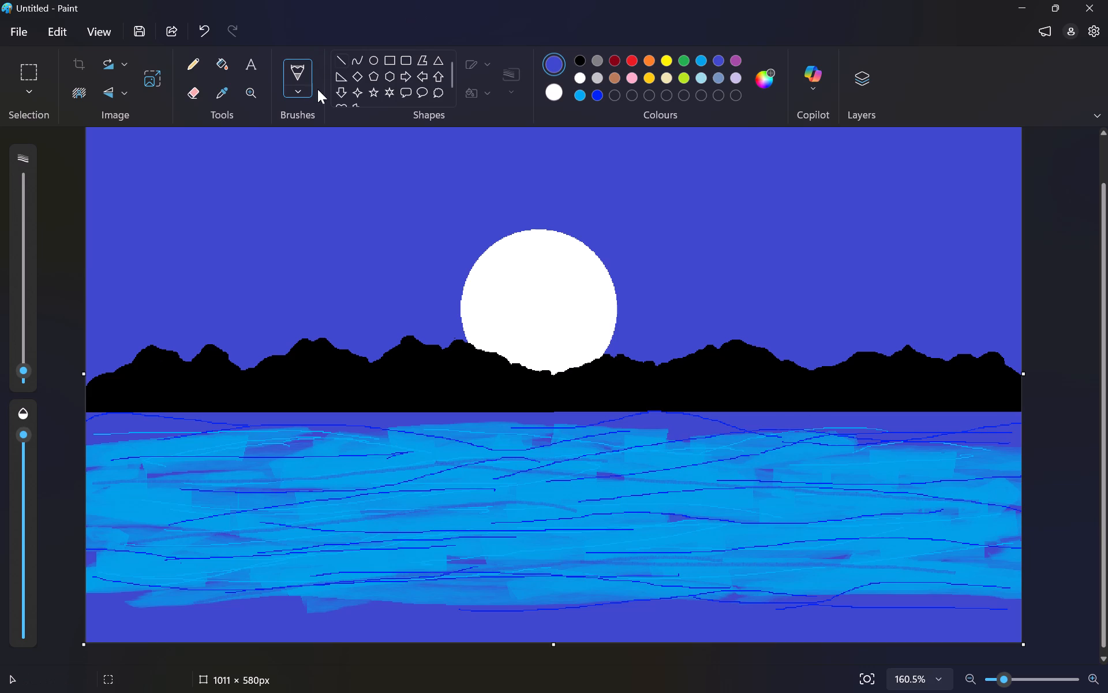
Set the colour to bright blue and use the Watercolour brush to paint over the indigo strip at the water's upper right edge.
{"action": "left_click", "coordinate": [298, 92]}
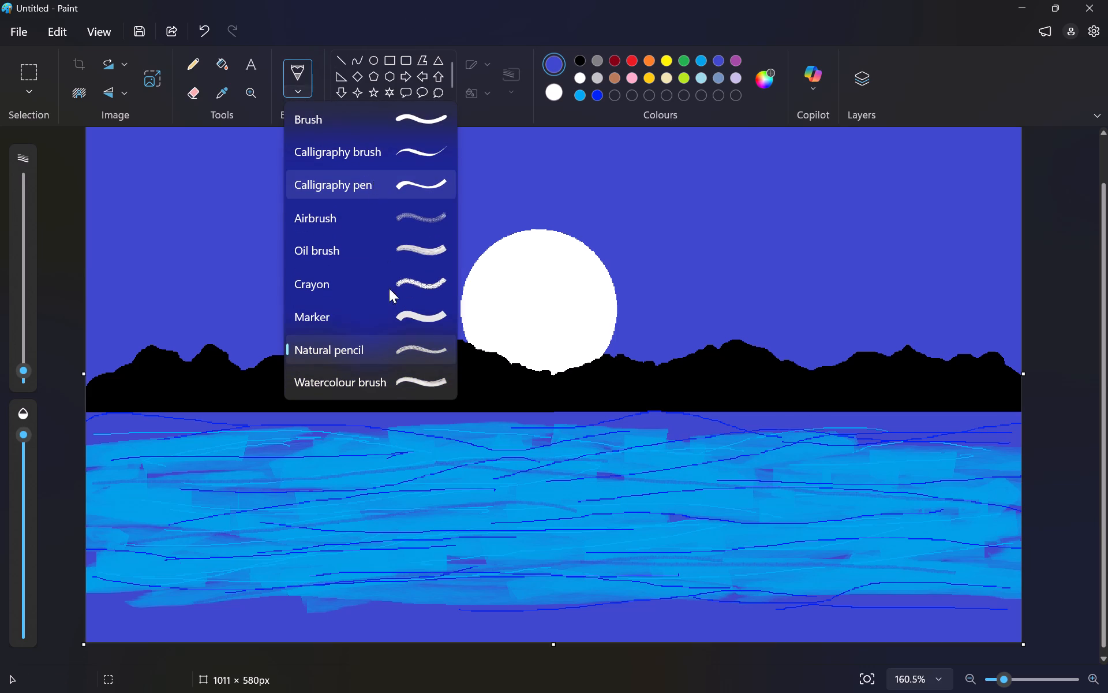
{"action": "left_click", "coordinate": [394, 378]}
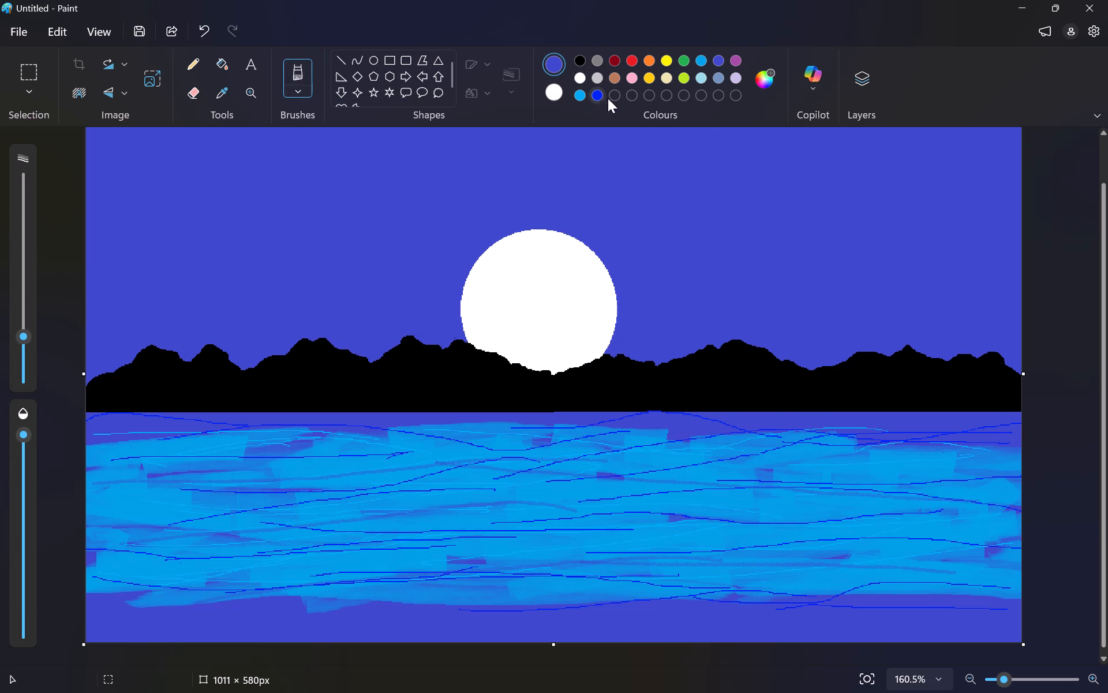
{"action": "left_click", "coordinate": [703, 57]}
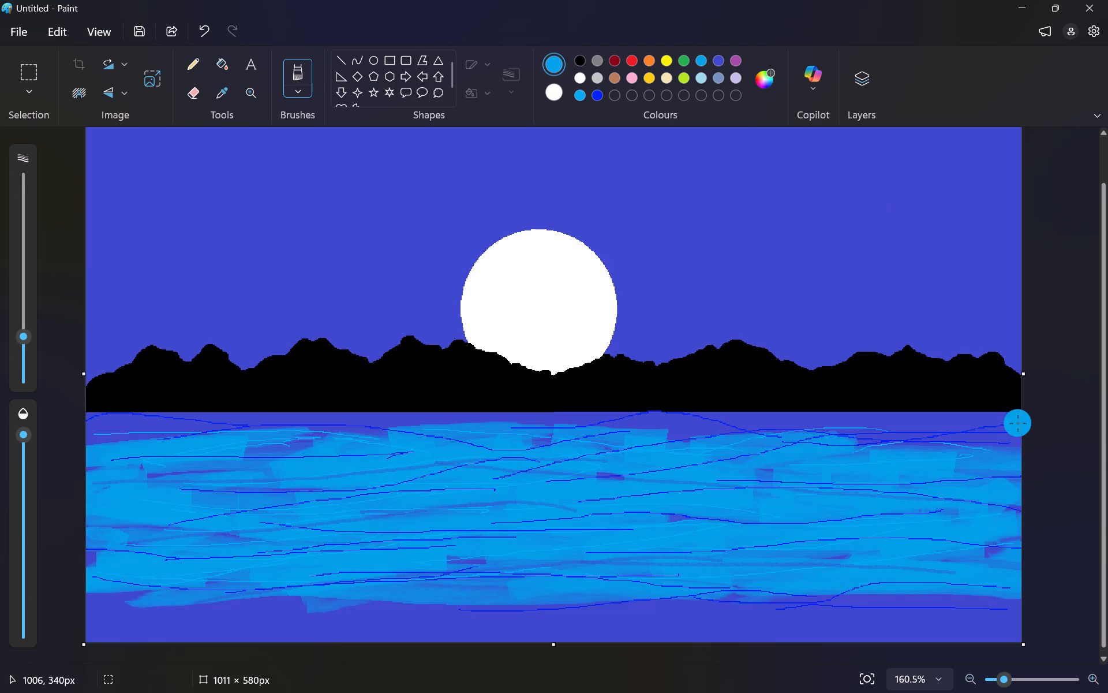
{"action": "left_click_drag", "start_coordinate": [1012, 432], "coordinate": [1014, 426]}
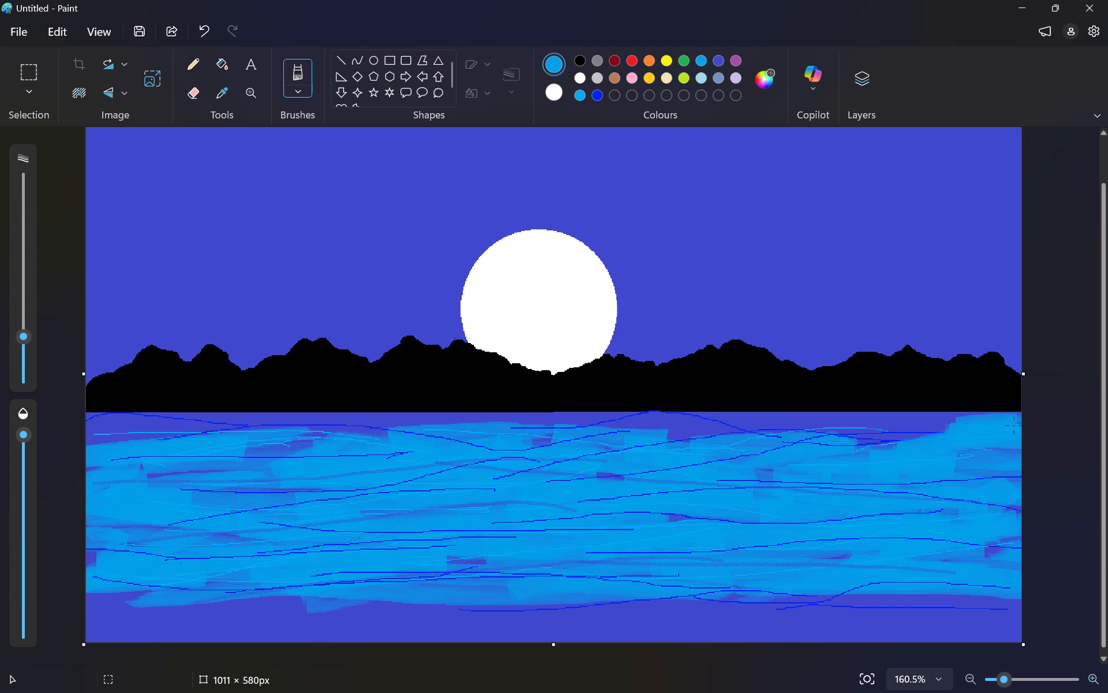
{"action": "left_click_drag", "start_coordinate": [1014, 426], "coordinate": [852, 433]}
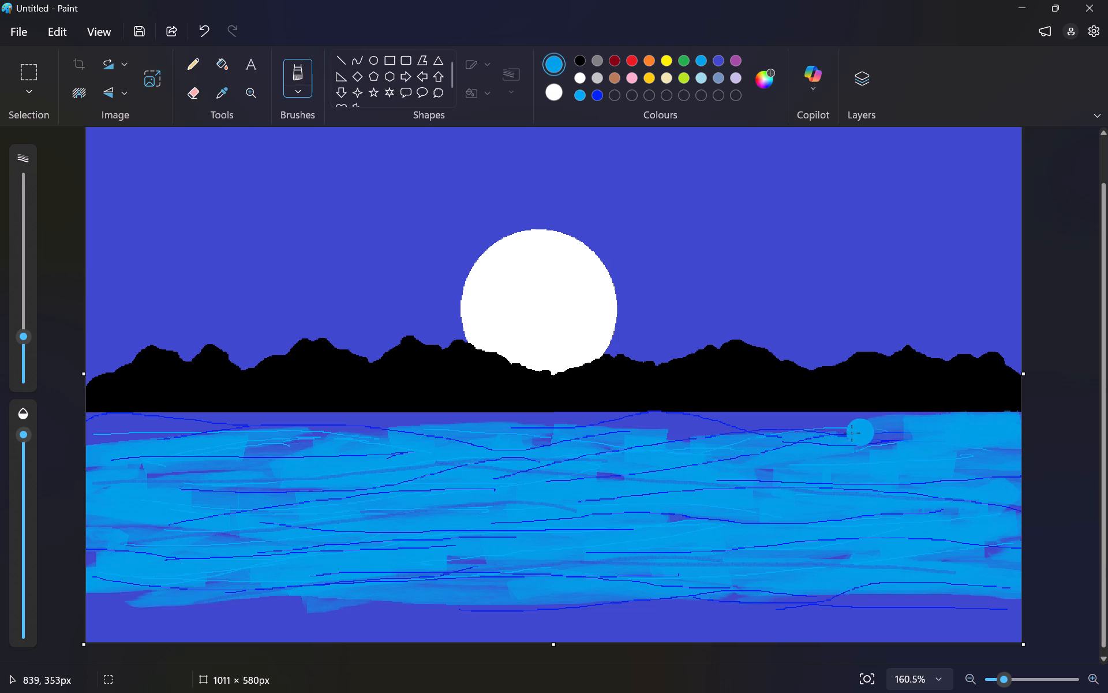
{"action": "left_click_drag", "start_coordinate": [852, 433], "coordinate": [826, 426]}
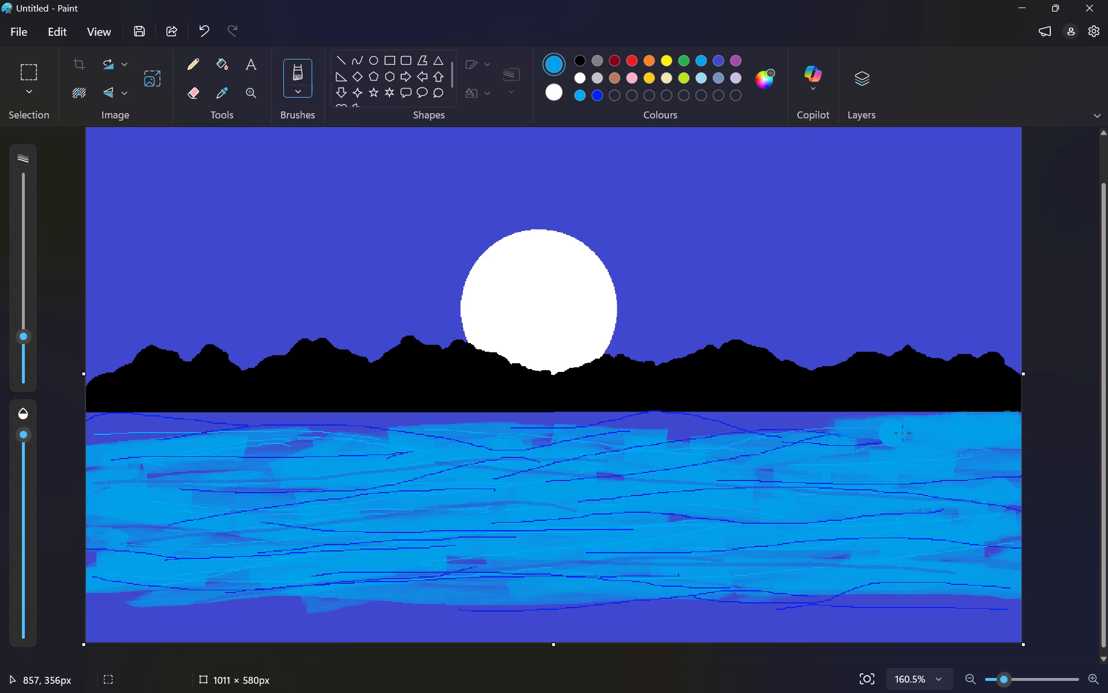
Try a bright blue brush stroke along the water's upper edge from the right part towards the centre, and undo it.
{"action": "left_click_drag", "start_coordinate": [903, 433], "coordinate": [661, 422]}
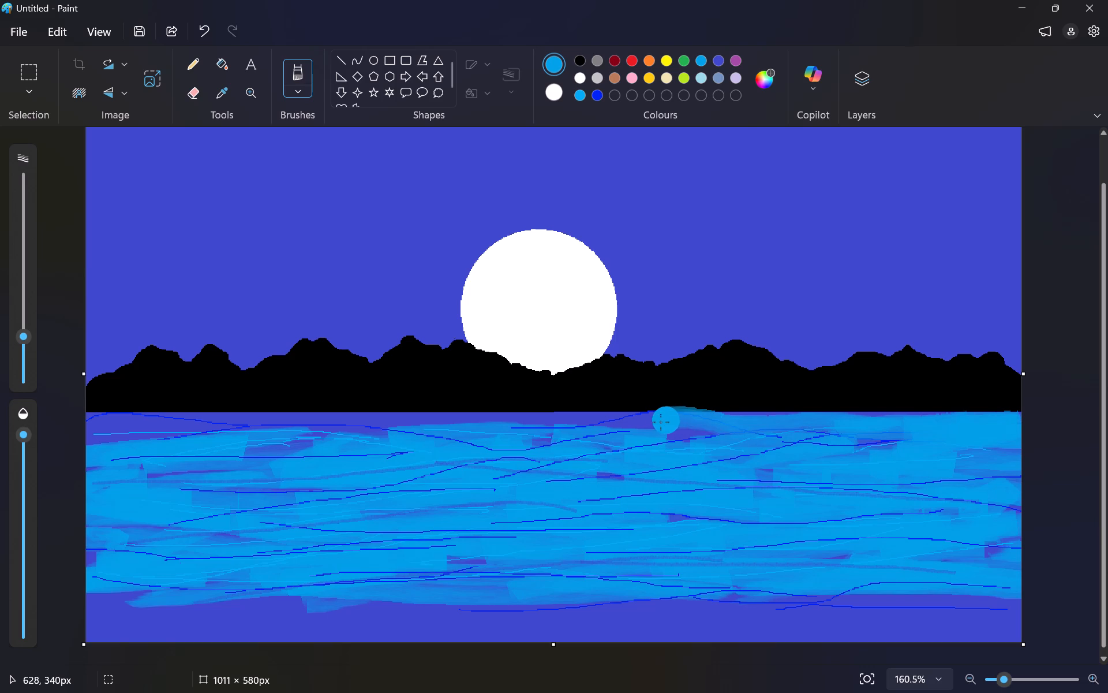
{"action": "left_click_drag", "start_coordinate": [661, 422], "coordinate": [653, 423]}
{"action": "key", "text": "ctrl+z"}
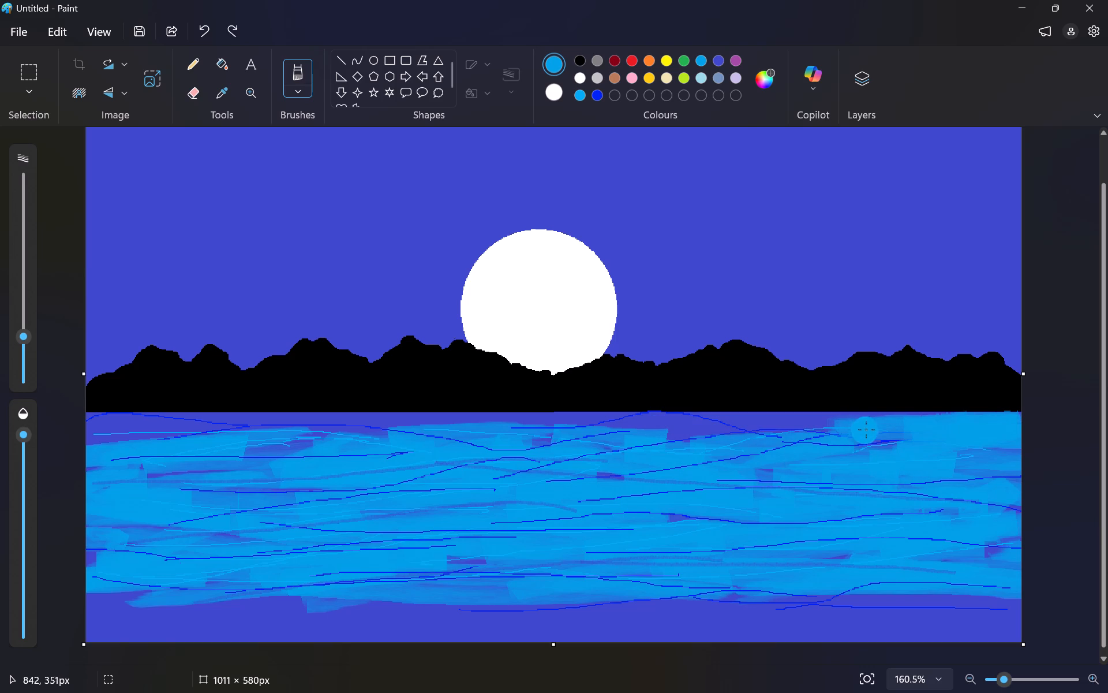
Brush bright blue along the rest of the water's upper edge below the mountains, right of centre and from the left corner to the centre.
{"action": "left_click_drag", "start_coordinate": [870, 429], "coordinate": [656, 429]}
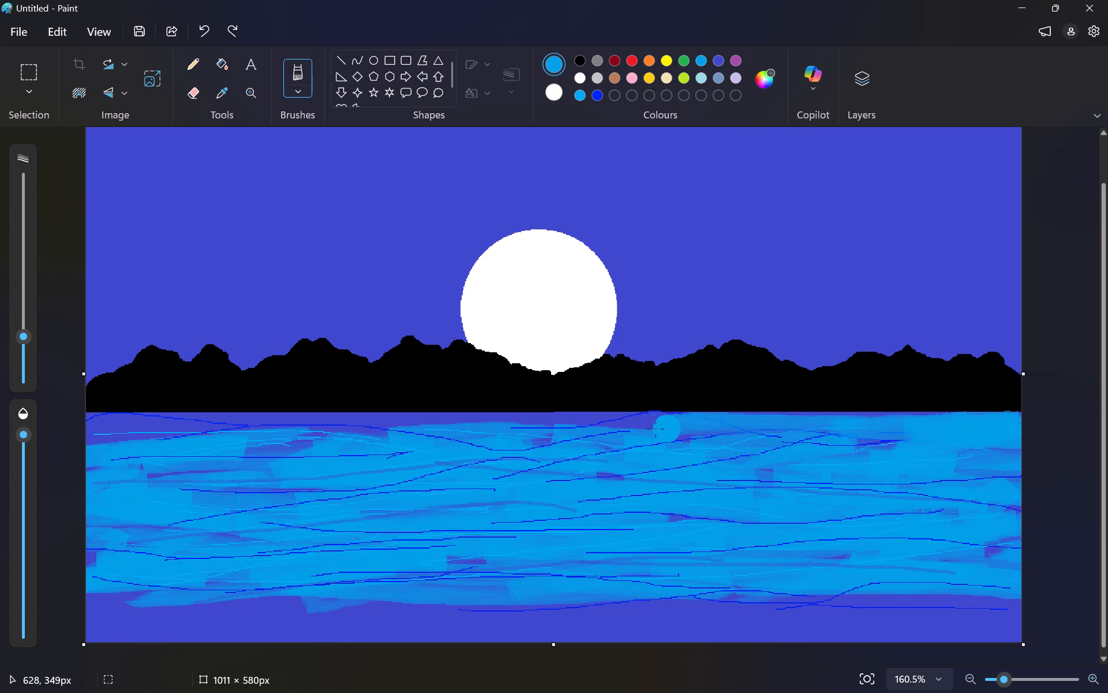
{"action": "left_click_drag", "start_coordinate": [656, 429], "coordinate": [753, 433]}
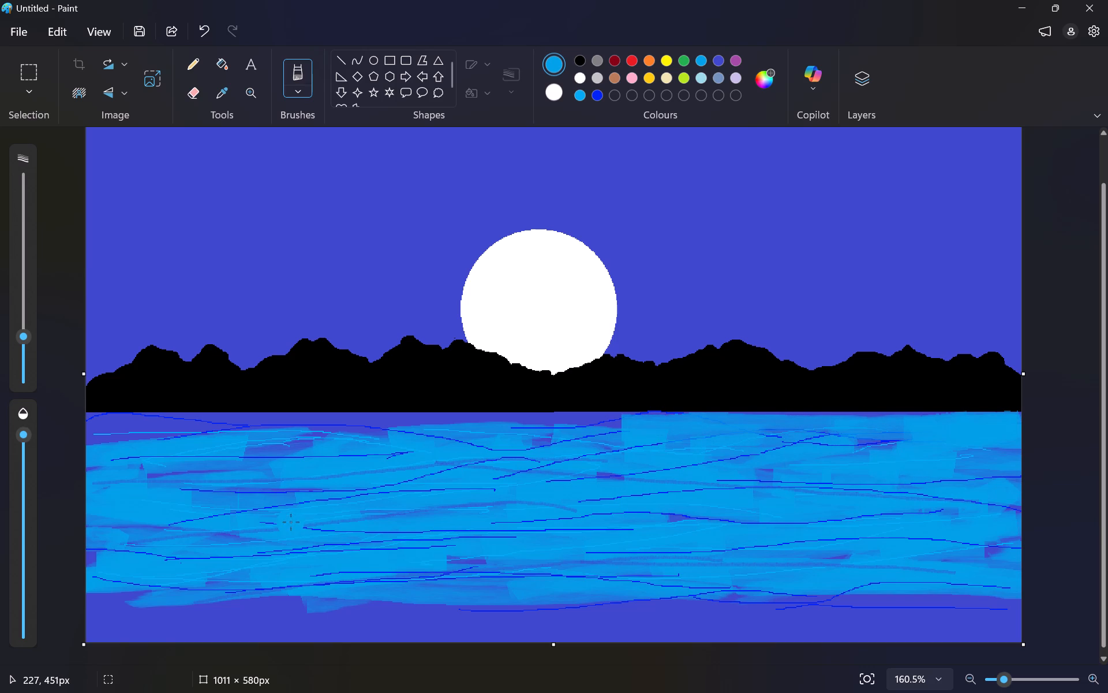
{"action": "left_click_drag", "start_coordinate": [92, 424], "coordinate": [132, 429]}
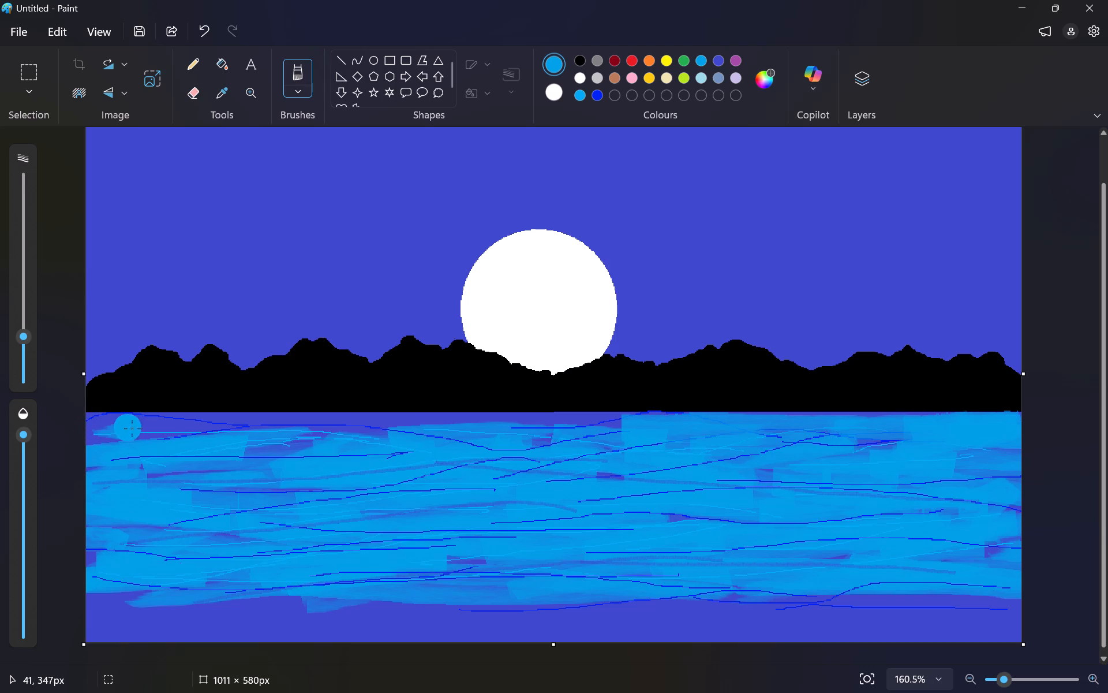
{"action": "left_click_drag", "start_coordinate": [132, 429], "coordinate": [93, 443]}
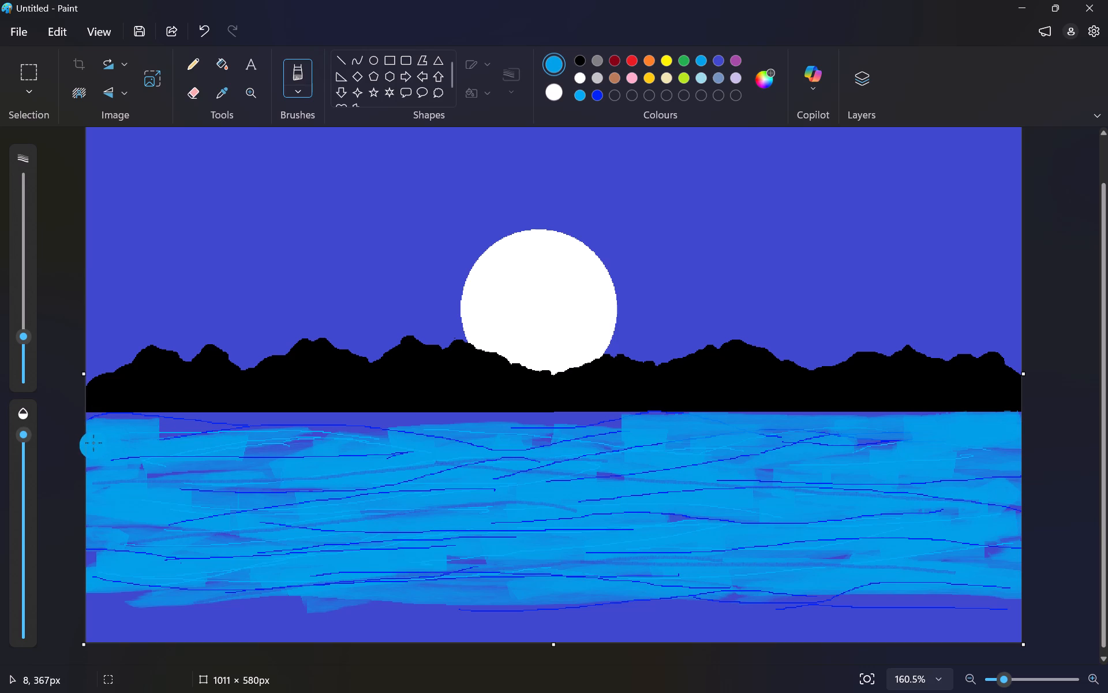
{"action": "left_click_drag", "start_coordinate": [93, 443], "coordinate": [166, 429]}
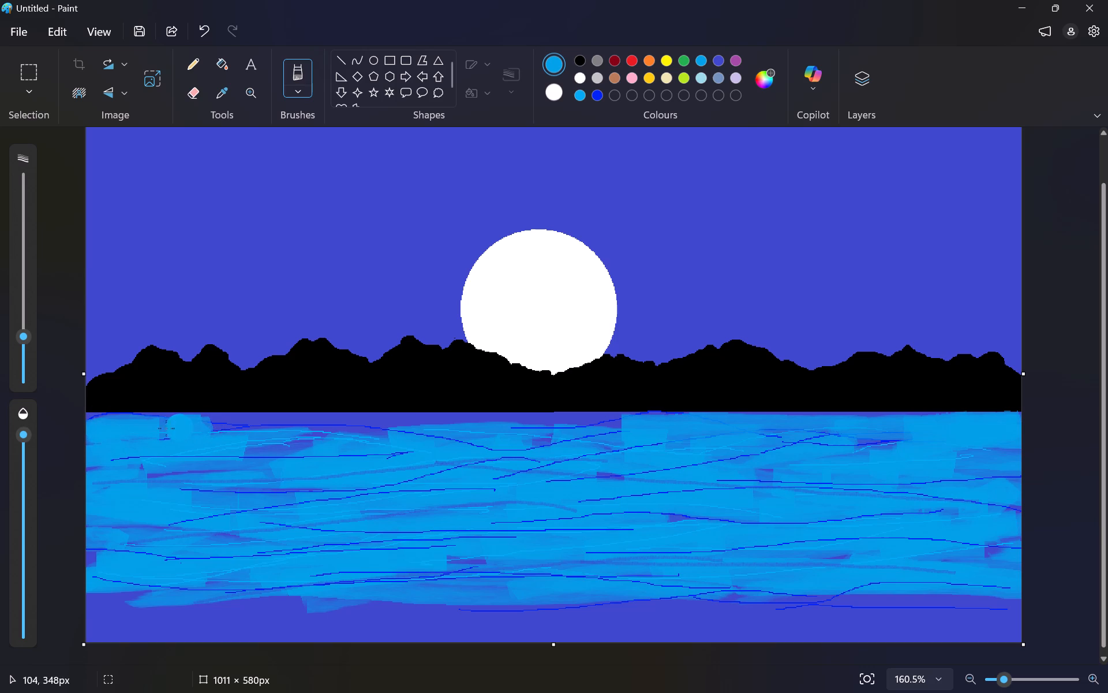
{"action": "left_click_drag", "start_coordinate": [166, 429], "coordinate": [308, 429]}
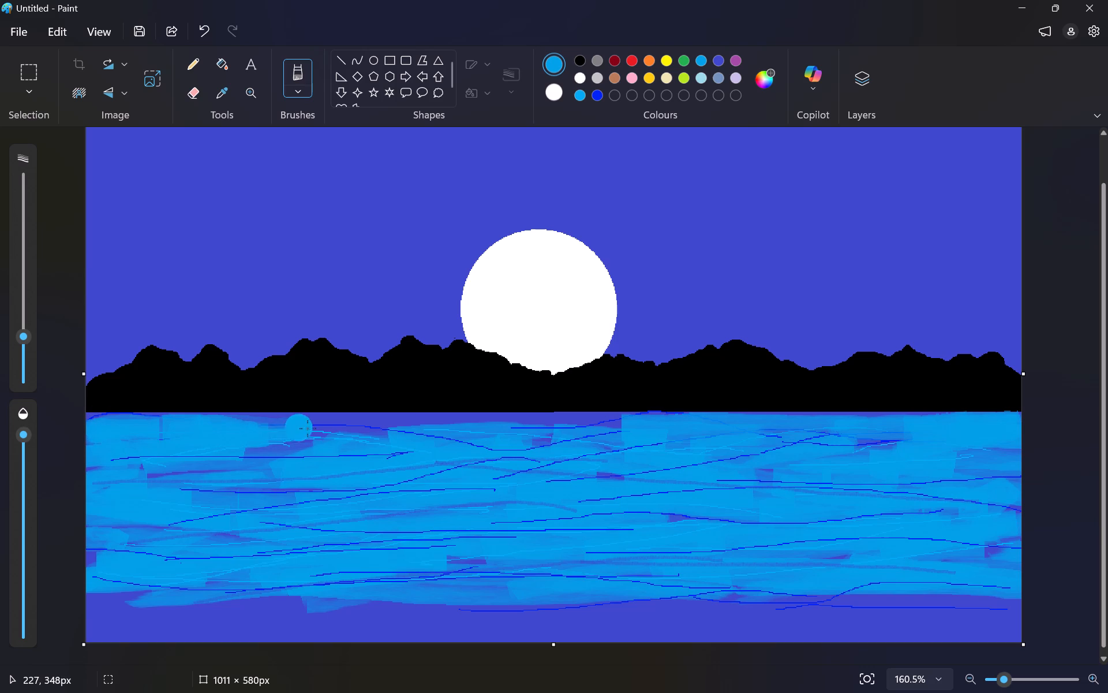
{"action": "left_click_drag", "start_coordinate": [308, 429], "coordinate": [206, 424]}
{"action": "left_click_drag", "start_coordinate": [303, 430], "coordinate": [370, 428]}
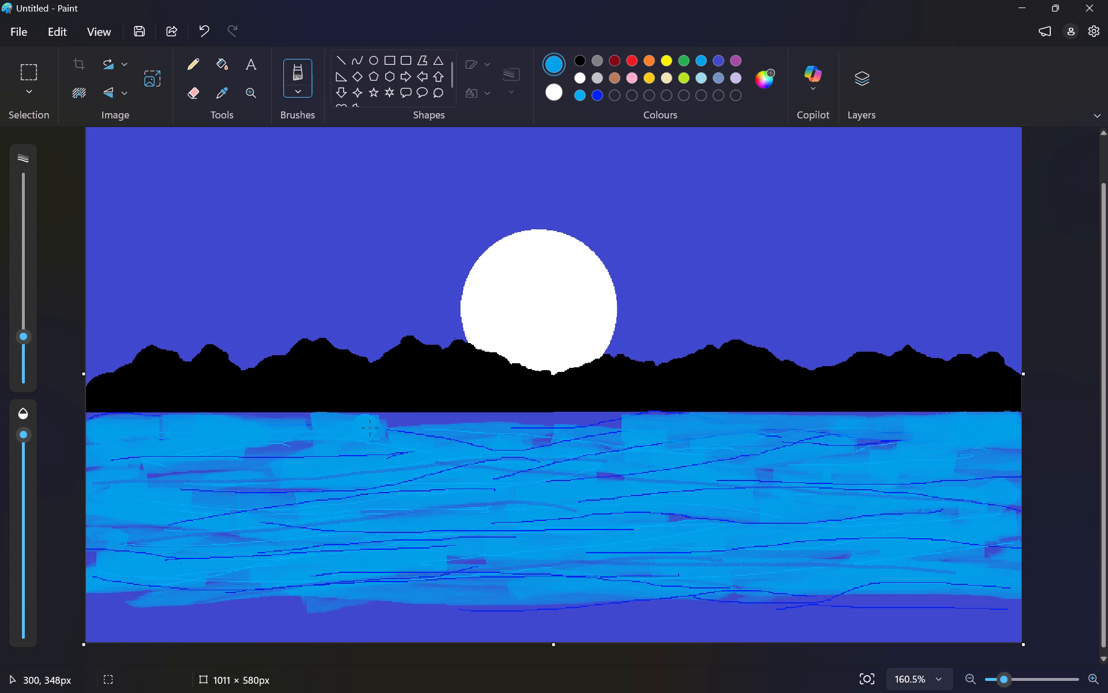
{"action": "left_click_drag", "start_coordinate": [370, 428], "coordinate": [567, 434]}
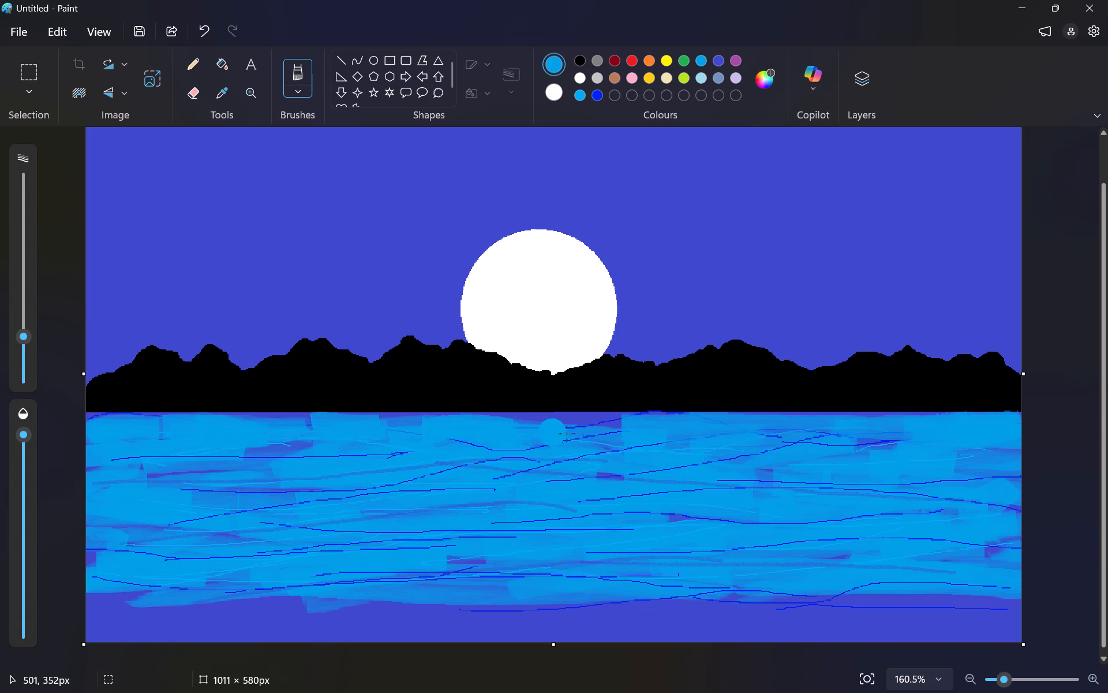
{"action": "left_click_drag", "start_coordinate": [567, 434], "coordinate": [671, 423]}
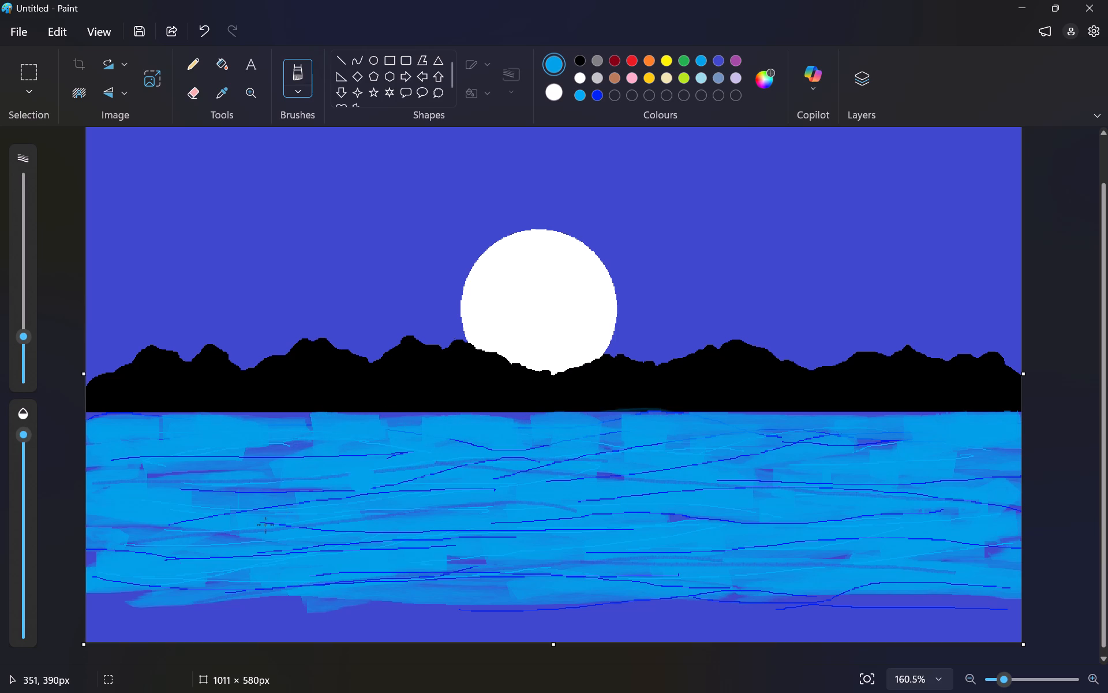
Brush bright blue over the indigo patches on the water's left side and along its lower edge from the left corner to the right edge.
{"action": "left_click_drag", "start_coordinate": [291, 454], "coordinate": [352, 446]}
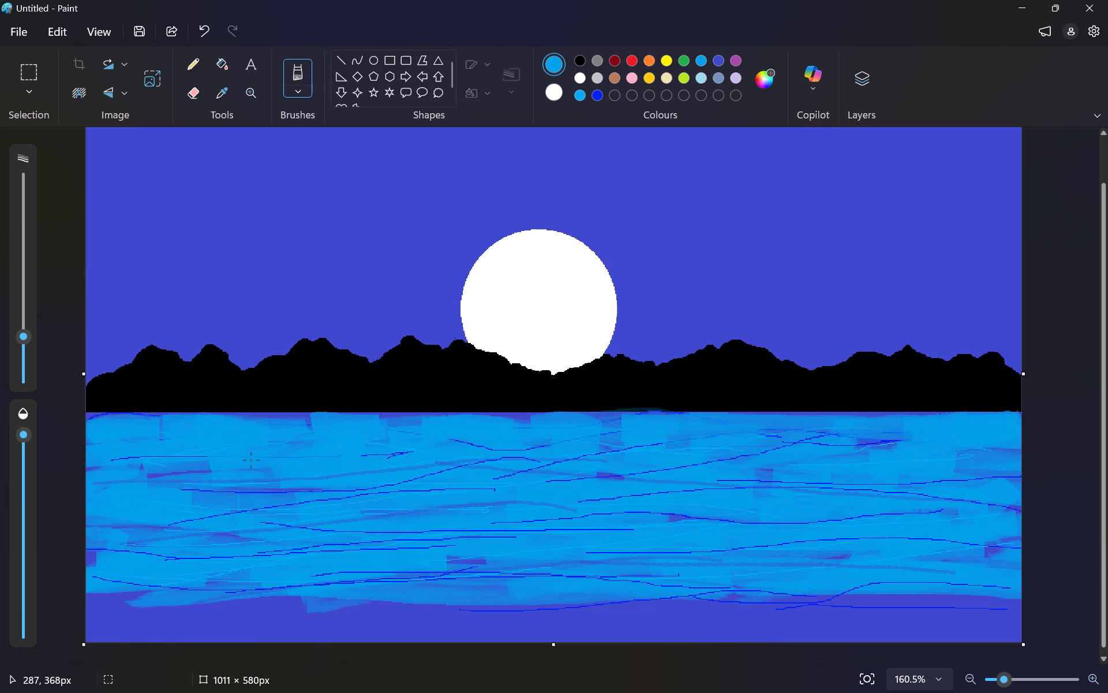
{"action": "left_click_drag", "start_coordinate": [156, 474], "coordinate": [197, 601]}
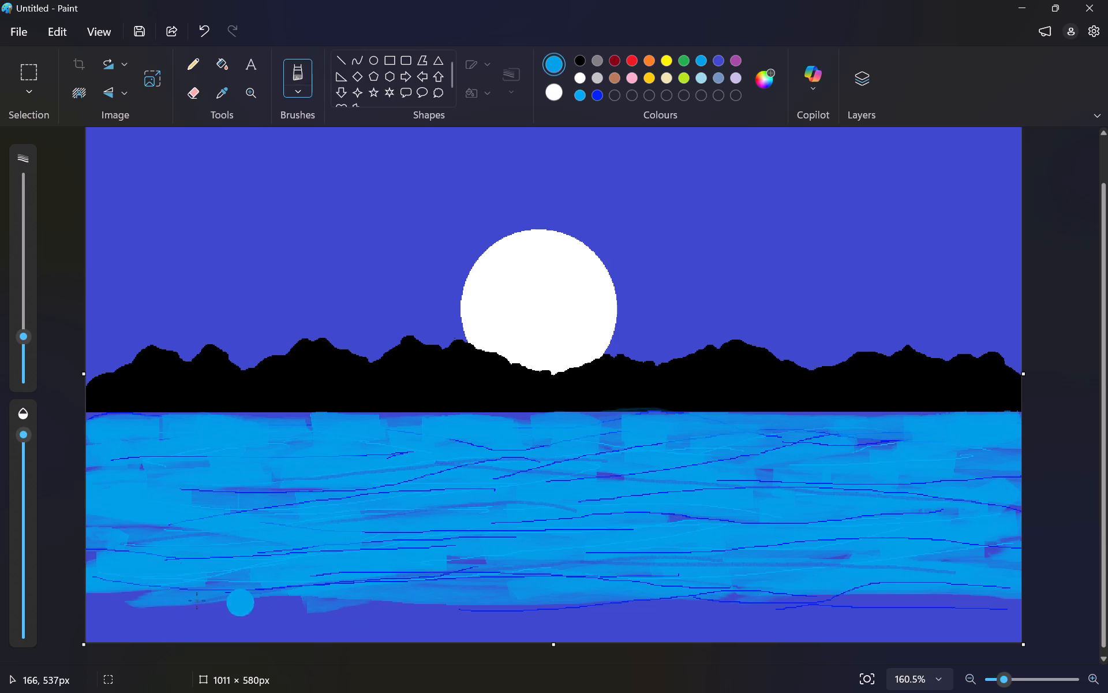
{"action": "left_click_drag", "start_coordinate": [197, 601], "coordinate": [181, 601]}
{"action": "left_click_drag", "start_coordinate": [299, 583], "coordinate": [192, 581]}
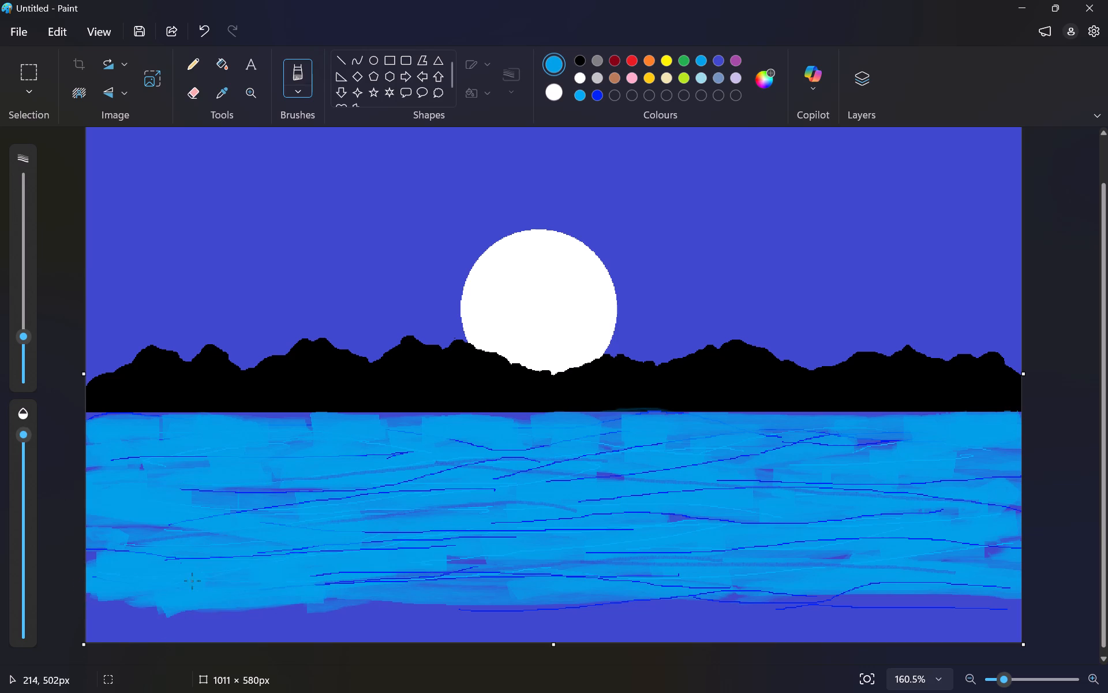
{"action": "left_click_drag", "start_coordinate": [192, 581], "coordinate": [91, 590]}
{"action": "left_click_drag", "start_coordinate": [157, 599], "coordinate": [89, 603]}
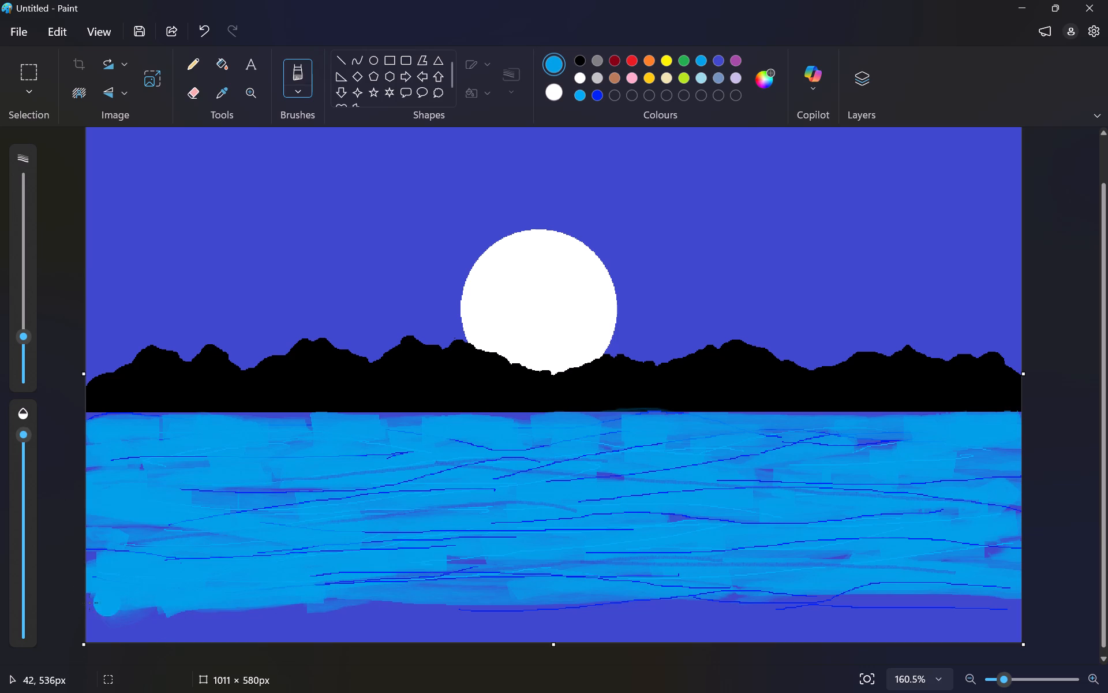
{"action": "left_click_drag", "start_coordinate": [89, 603], "coordinate": [471, 593]}
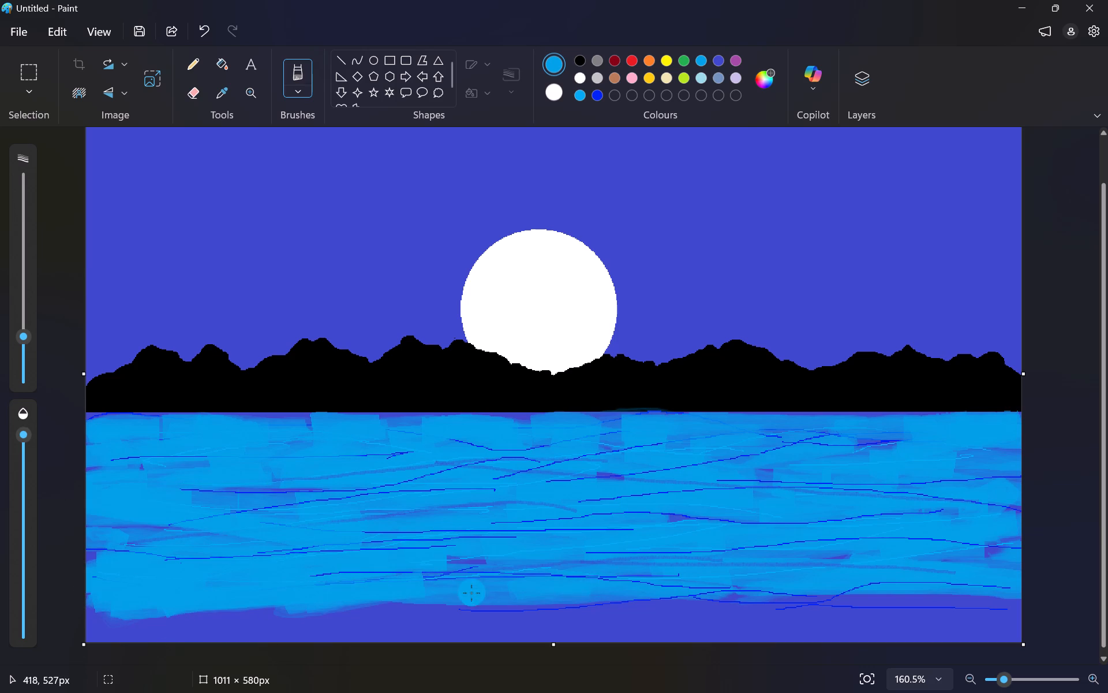
{"action": "left_click_drag", "start_coordinate": [471, 593], "coordinate": [774, 574]}
{"action": "left_click_drag", "start_coordinate": [671, 594], "coordinate": [1066, 592]}
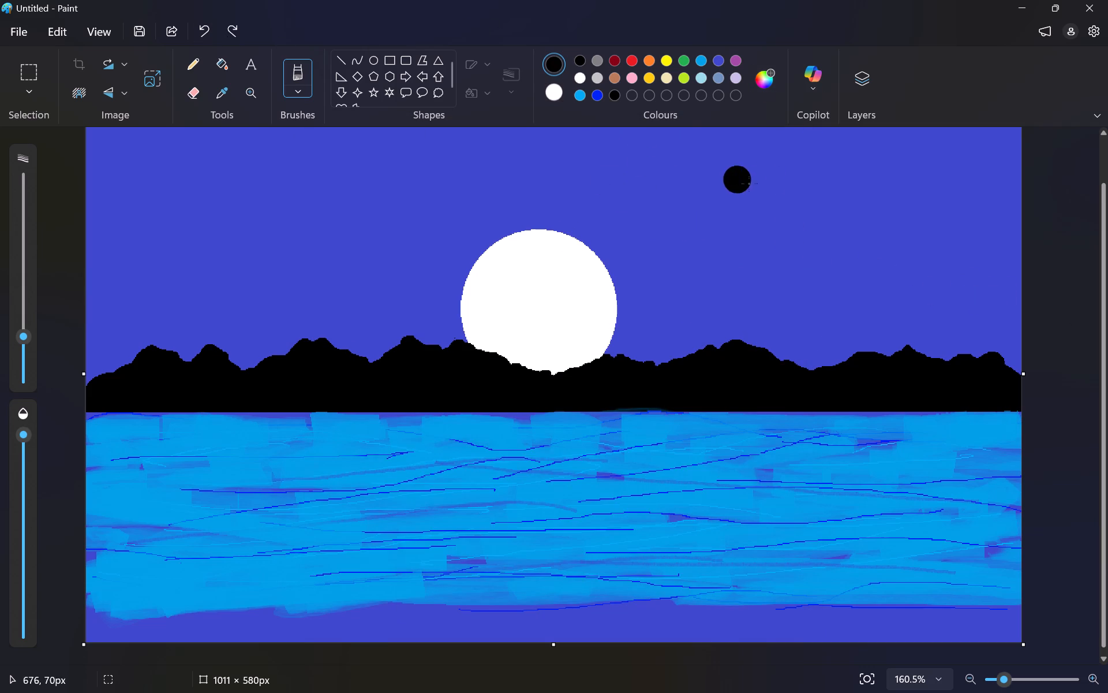
Set a custom brush colour with the hex code #000699.
{"action": "left_click", "coordinate": [762, 82]}
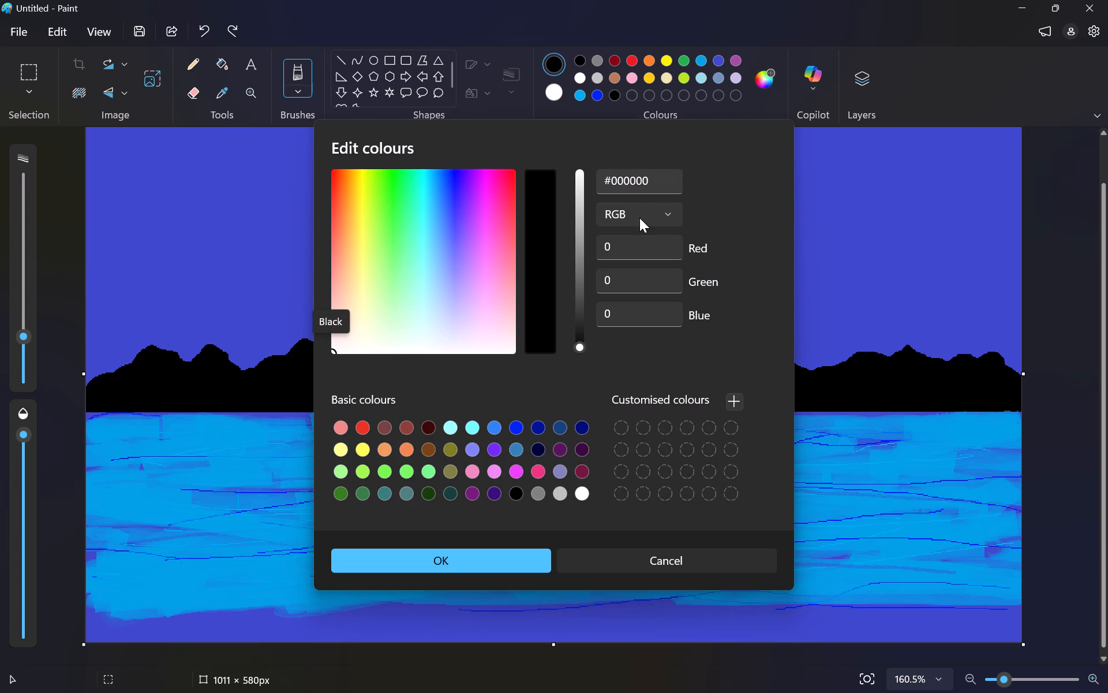
{"action": "double_click", "coordinate": [660, 179]}
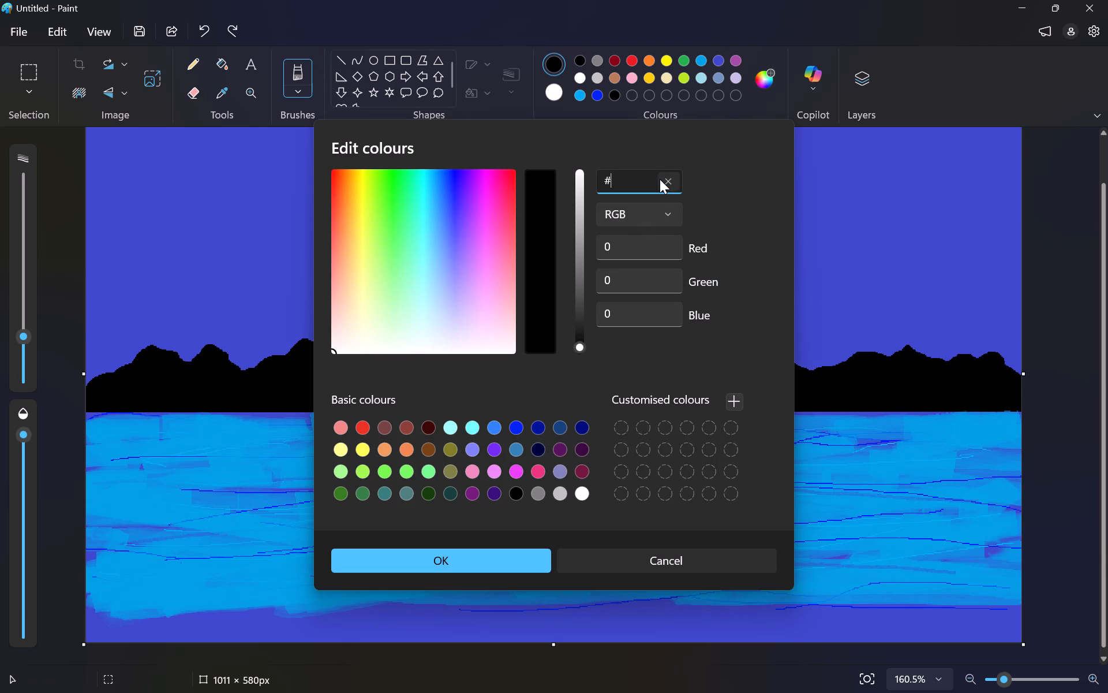
{"action": "key", "text": "ctrl+v"}
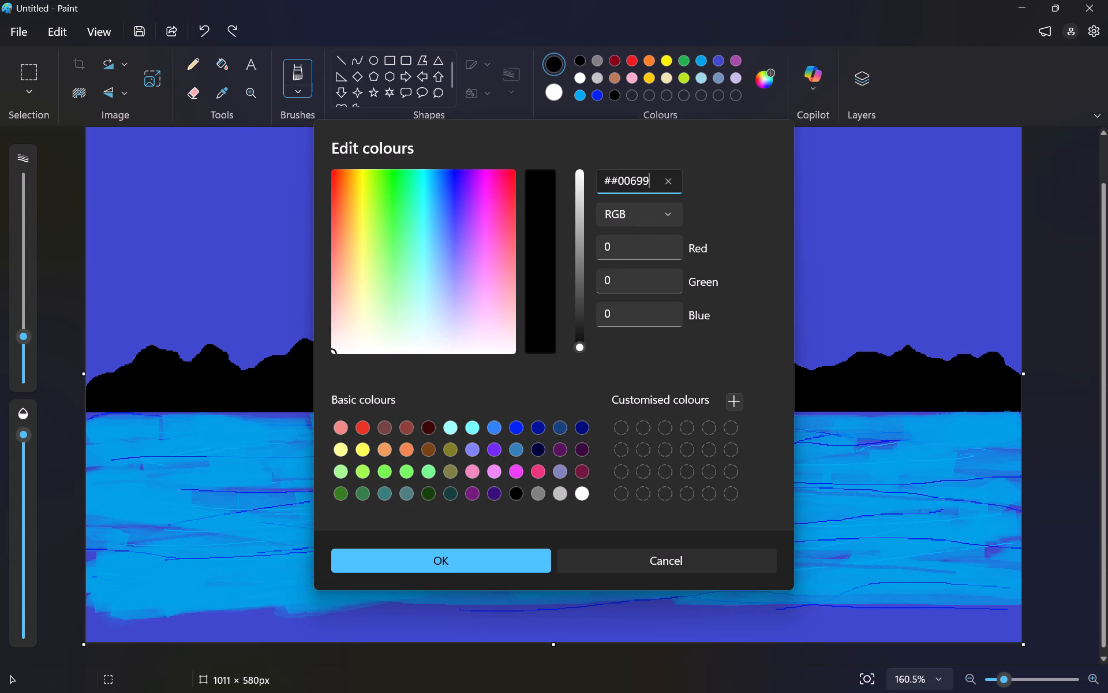
{"action": "left_click", "coordinate": [622, 182]}
{"action": "key", "text": "Left"}
{"action": "key", "text": "BackSpace"}
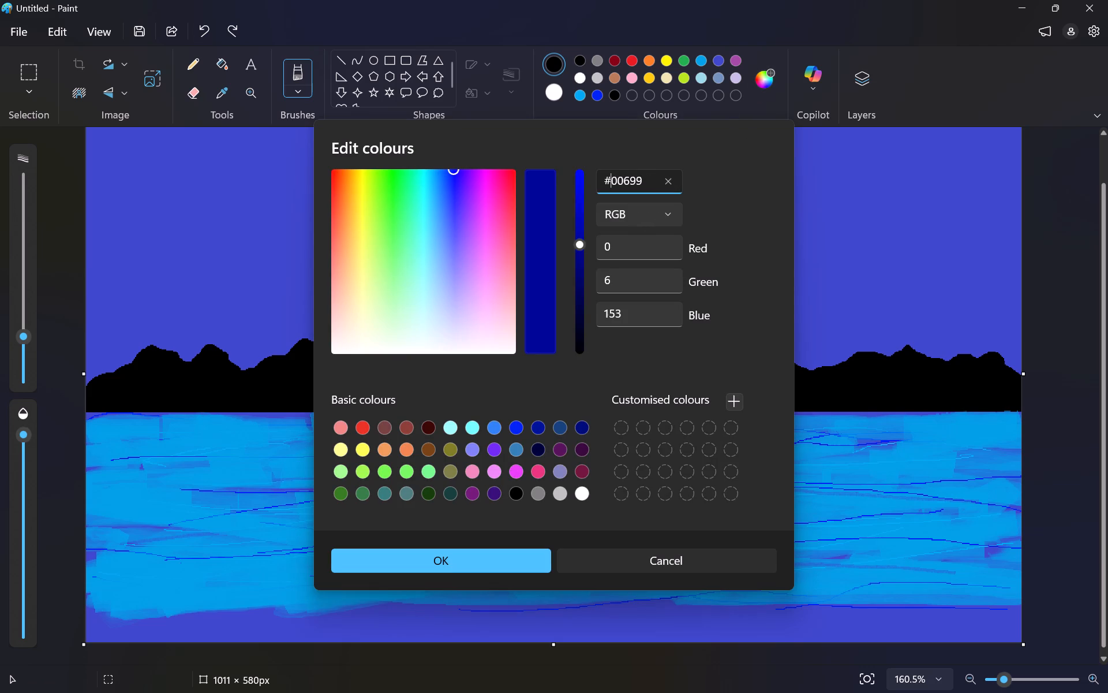
{"action": "left_click", "coordinate": [478, 561]}
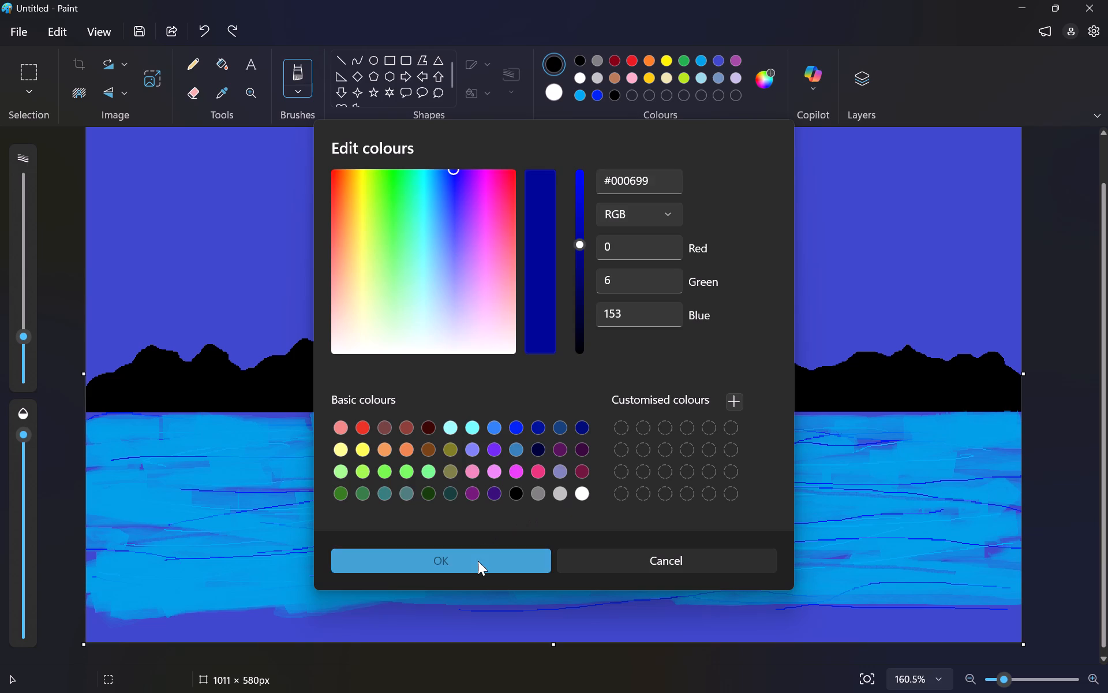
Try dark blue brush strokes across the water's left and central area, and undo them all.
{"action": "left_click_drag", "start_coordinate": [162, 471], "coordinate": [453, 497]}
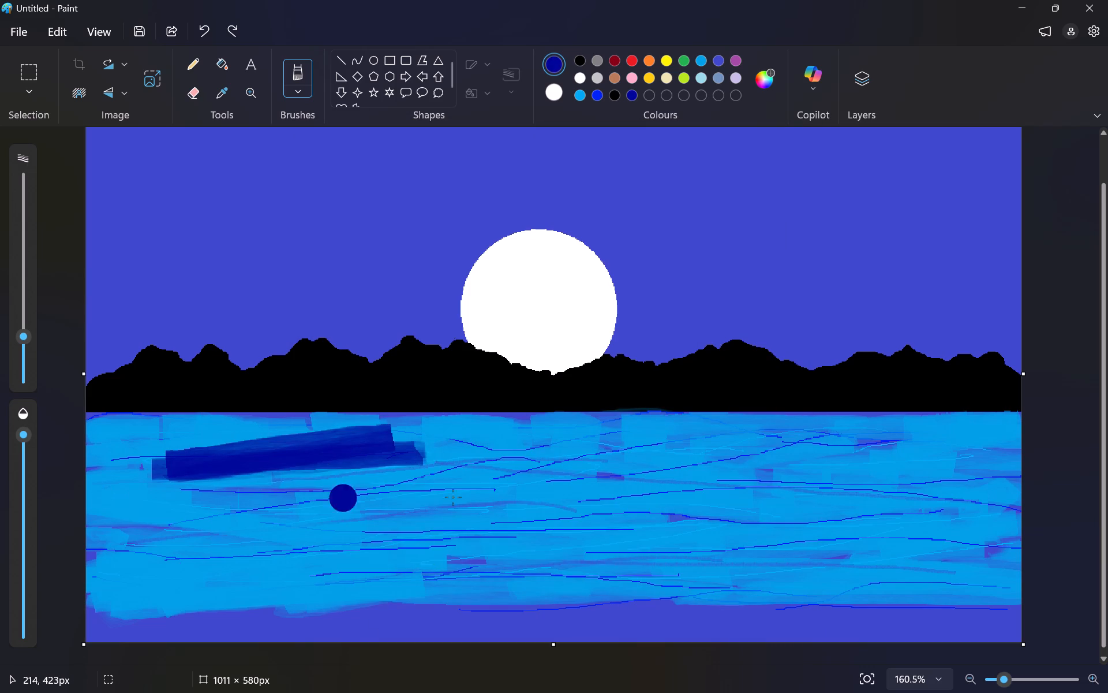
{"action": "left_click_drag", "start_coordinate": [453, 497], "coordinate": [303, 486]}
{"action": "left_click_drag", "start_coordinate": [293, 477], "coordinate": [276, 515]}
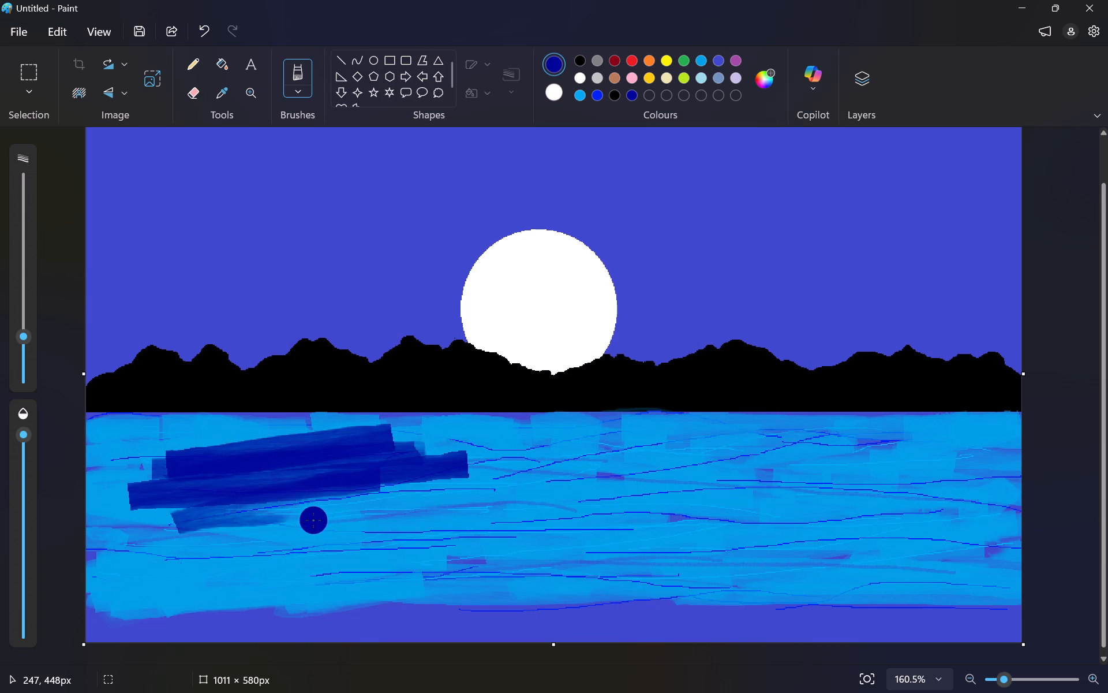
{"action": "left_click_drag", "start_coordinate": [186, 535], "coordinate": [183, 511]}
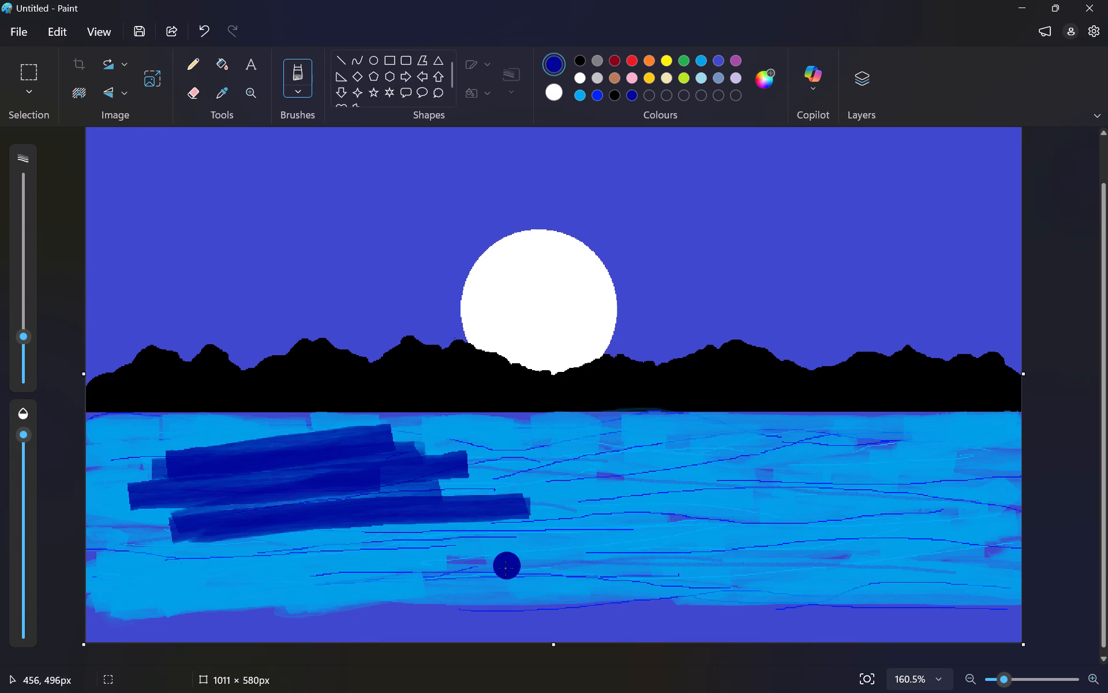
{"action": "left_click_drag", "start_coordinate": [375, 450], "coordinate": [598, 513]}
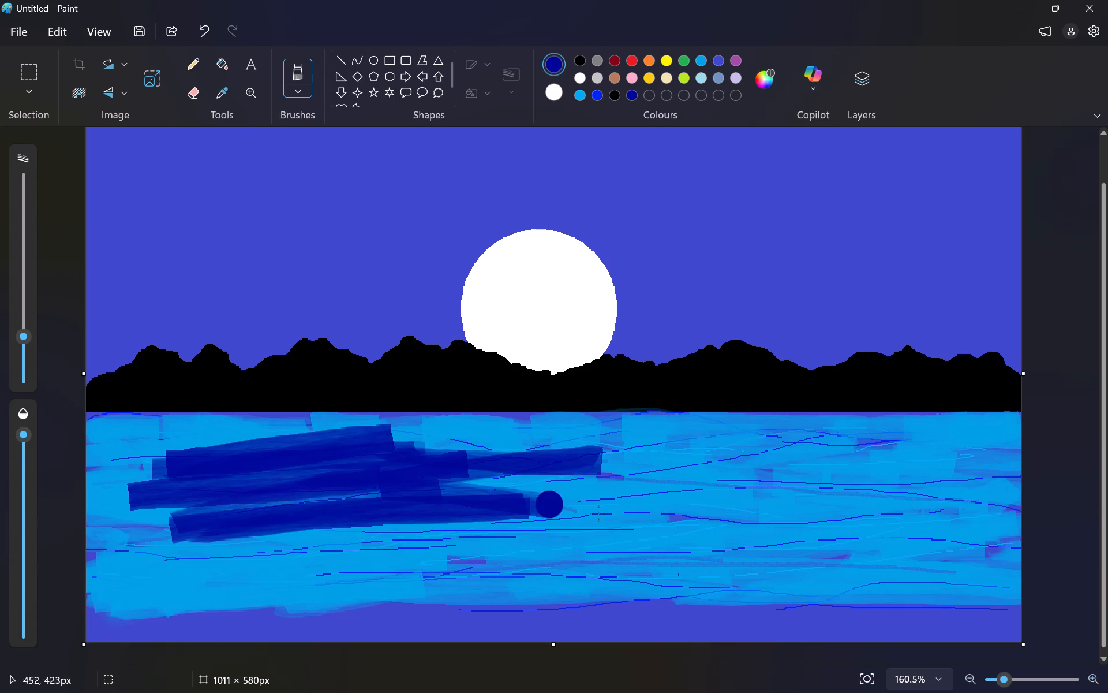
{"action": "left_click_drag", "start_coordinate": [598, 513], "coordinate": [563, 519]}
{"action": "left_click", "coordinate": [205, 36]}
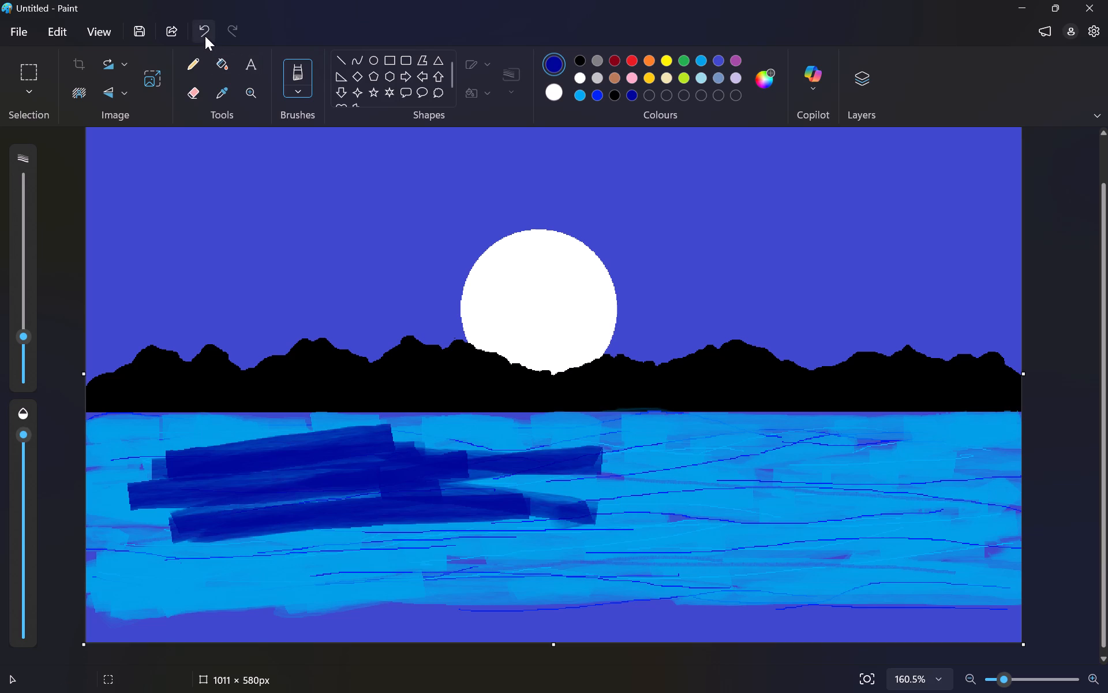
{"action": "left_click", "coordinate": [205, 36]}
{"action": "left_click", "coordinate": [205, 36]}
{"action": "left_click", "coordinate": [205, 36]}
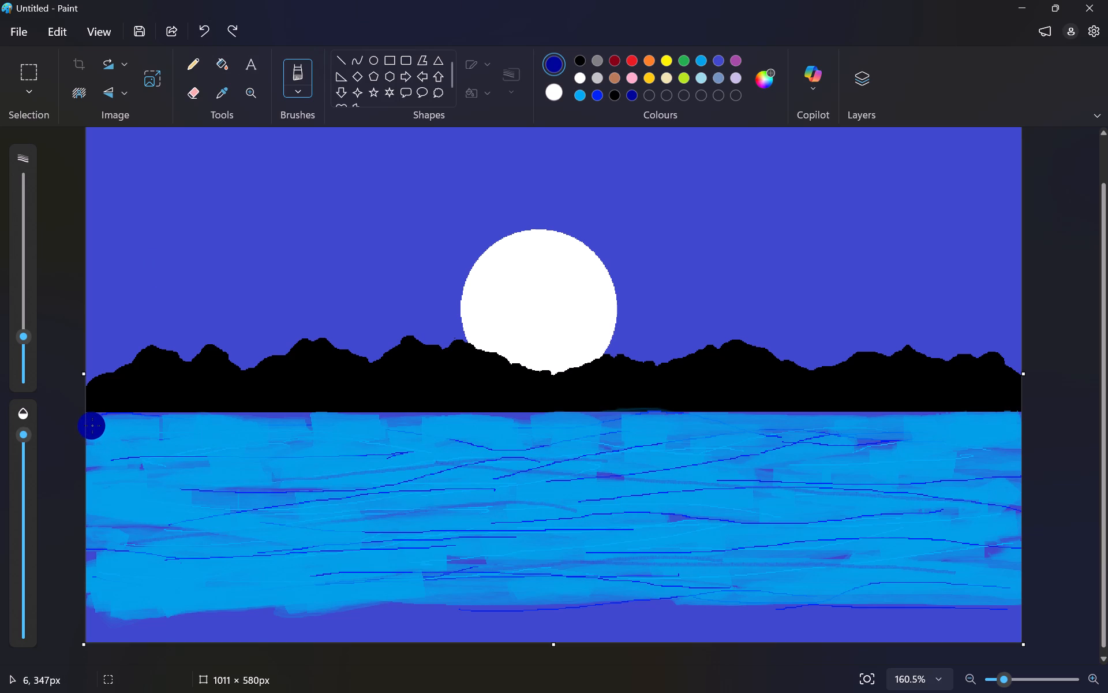
Dab dark blue in the water's upper left corner below the mountains.
{"action": "left_click_drag", "start_coordinate": [92, 424], "coordinate": [85, 430]}
{"action": "left_click_drag", "start_coordinate": [85, 430], "coordinate": [101, 422]}
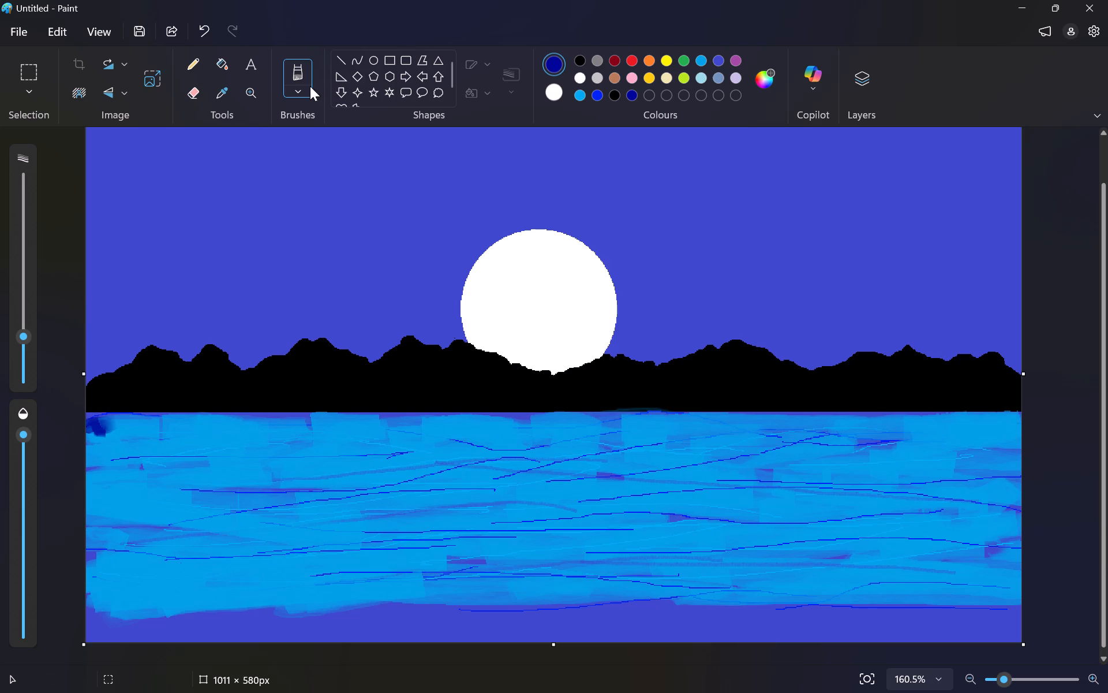
Enlarge the brush to about half of its size range and paint a broad dark blue band across the middle of the water.
{"action": "left_click_drag", "start_coordinate": [23, 322], "coordinate": [47, 180]}
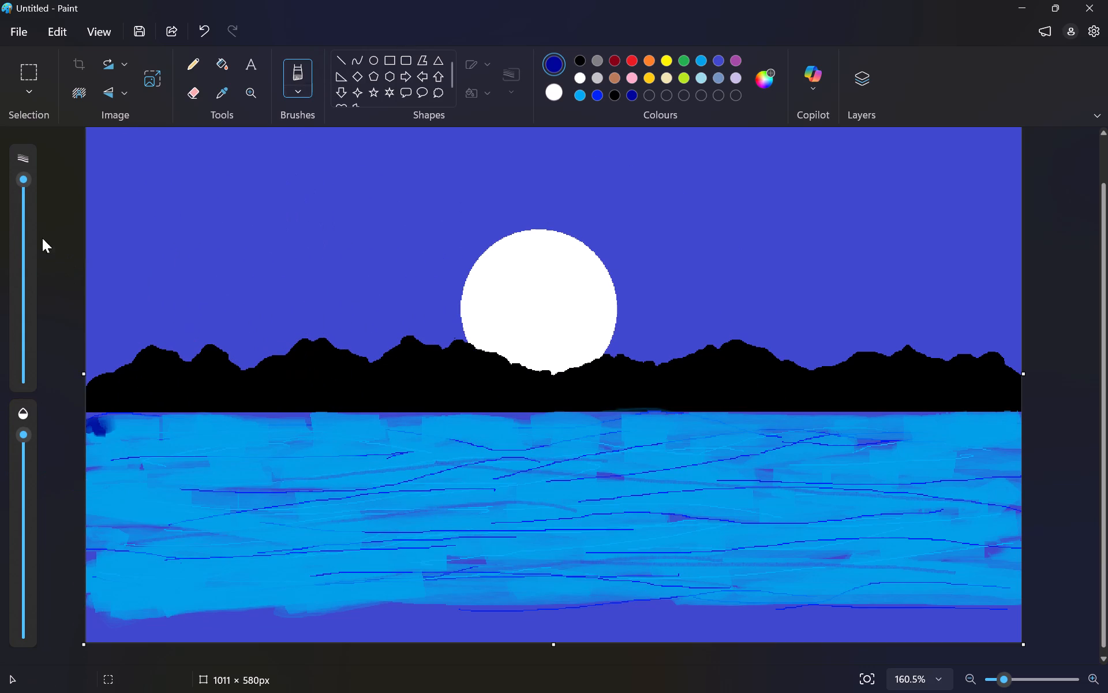
{"action": "left_click_drag", "start_coordinate": [17, 230], "coordinate": [25, 269]}
{"action": "left_click_drag", "start_coordinate": [211, 519], "coordinate": [436, 538]}
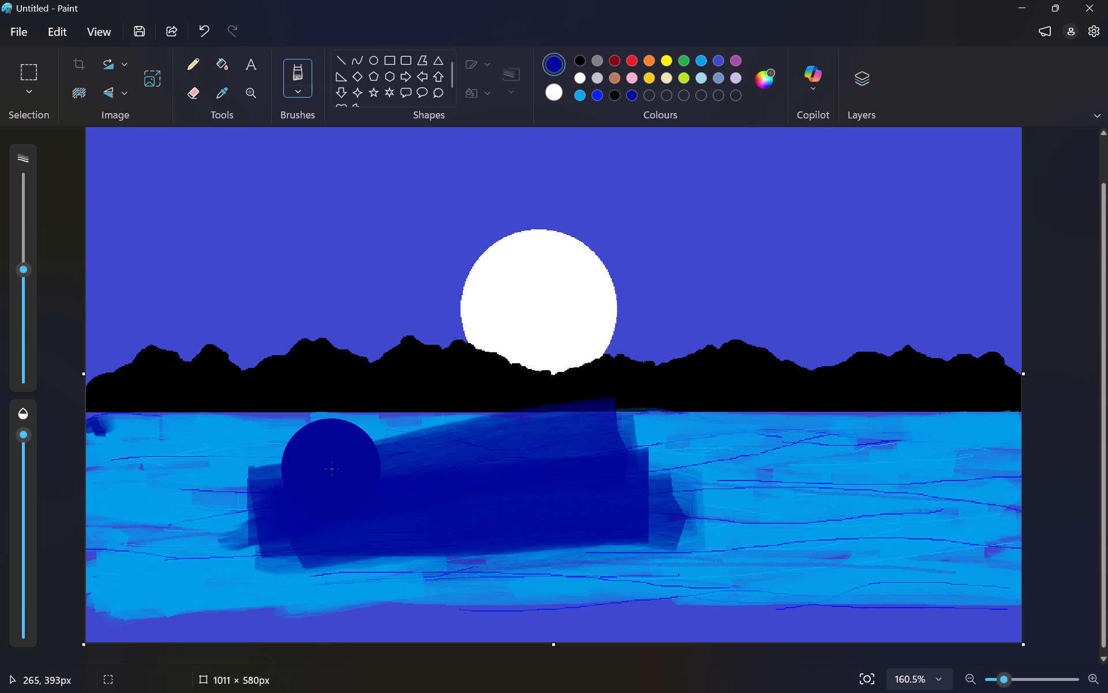
{"action": "key", "text": "ctrl+z"}
{"action": "left_click_drag", "start_coordinate": [297, 510], "coordinate": [585, 542]}
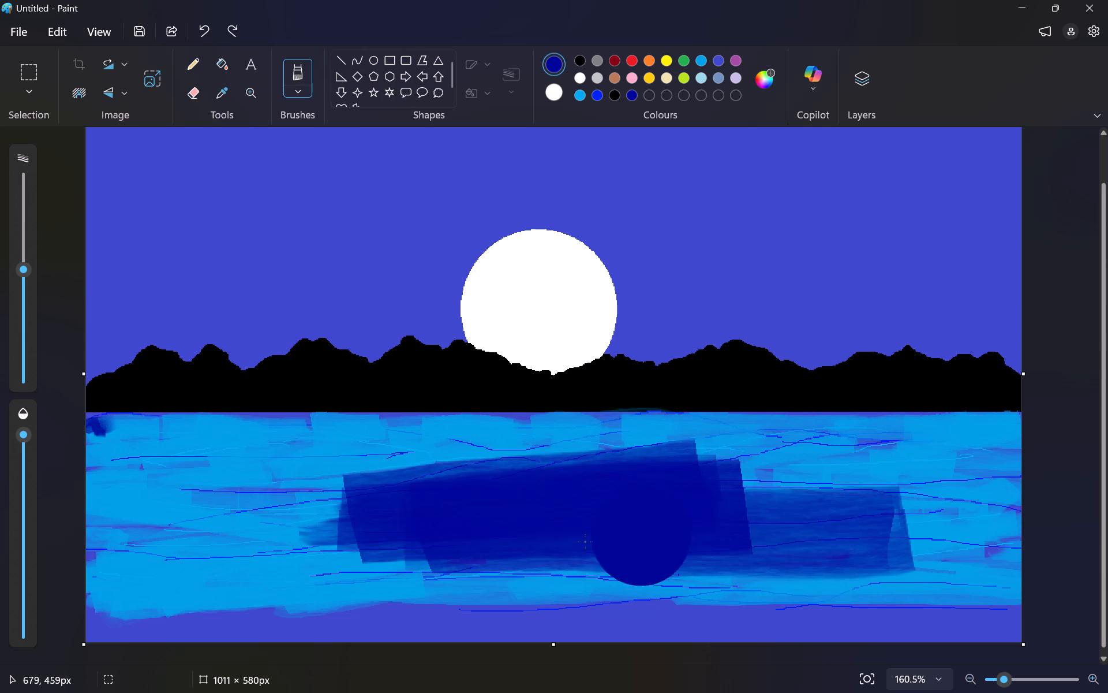
{"action": "left_click_drag", "start_coordinate": [585, 542], "coordinate": [794, 499]}
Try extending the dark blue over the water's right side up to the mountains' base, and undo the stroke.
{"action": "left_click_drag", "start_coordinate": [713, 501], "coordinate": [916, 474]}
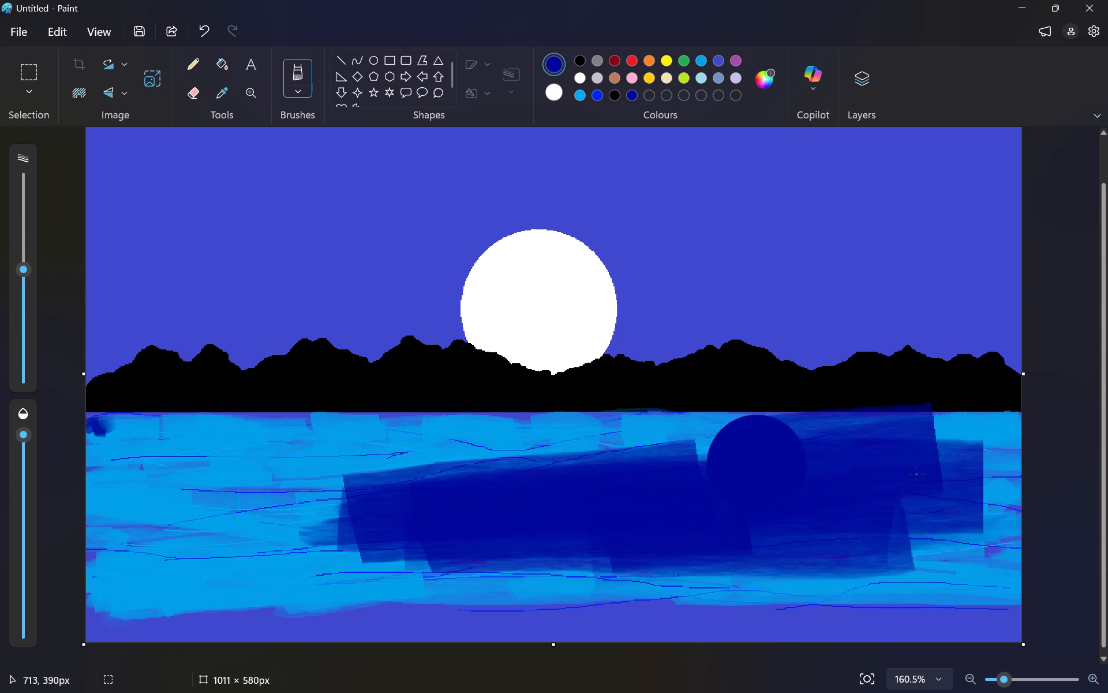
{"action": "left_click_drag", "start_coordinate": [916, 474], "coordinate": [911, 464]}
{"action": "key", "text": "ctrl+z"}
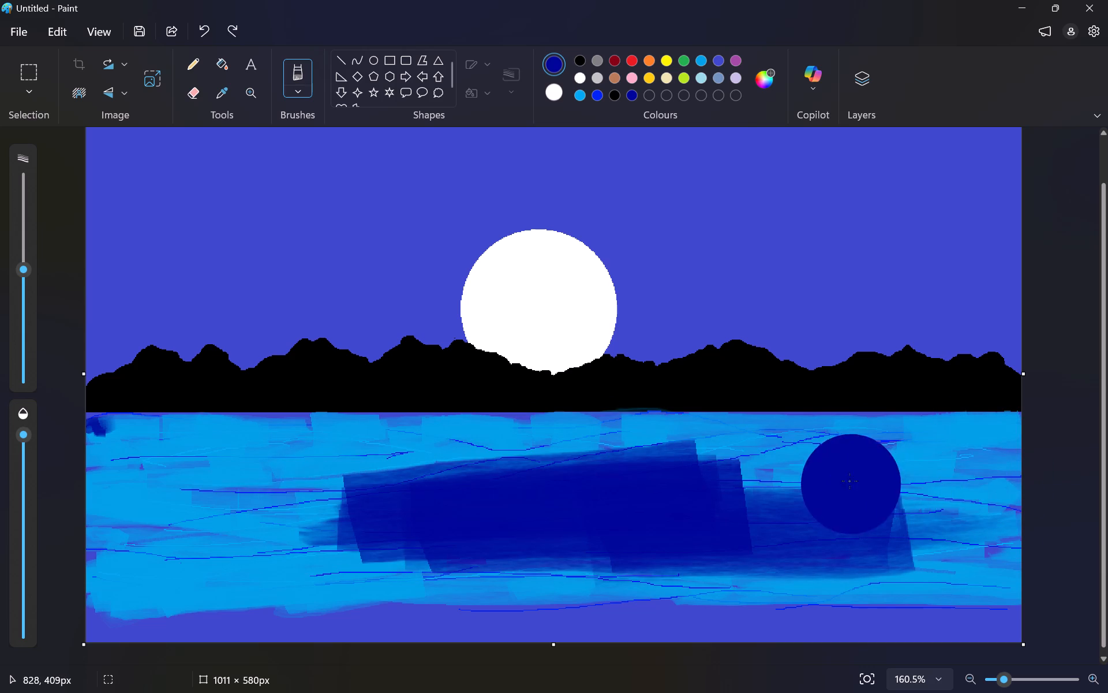
Brush dark blue over the water's right side, across to its left side, and along the lower part to the right edge.
{"action": "left_click_drag", "start_coordinate": [984, 464], "coordinate": [1016, 480]}
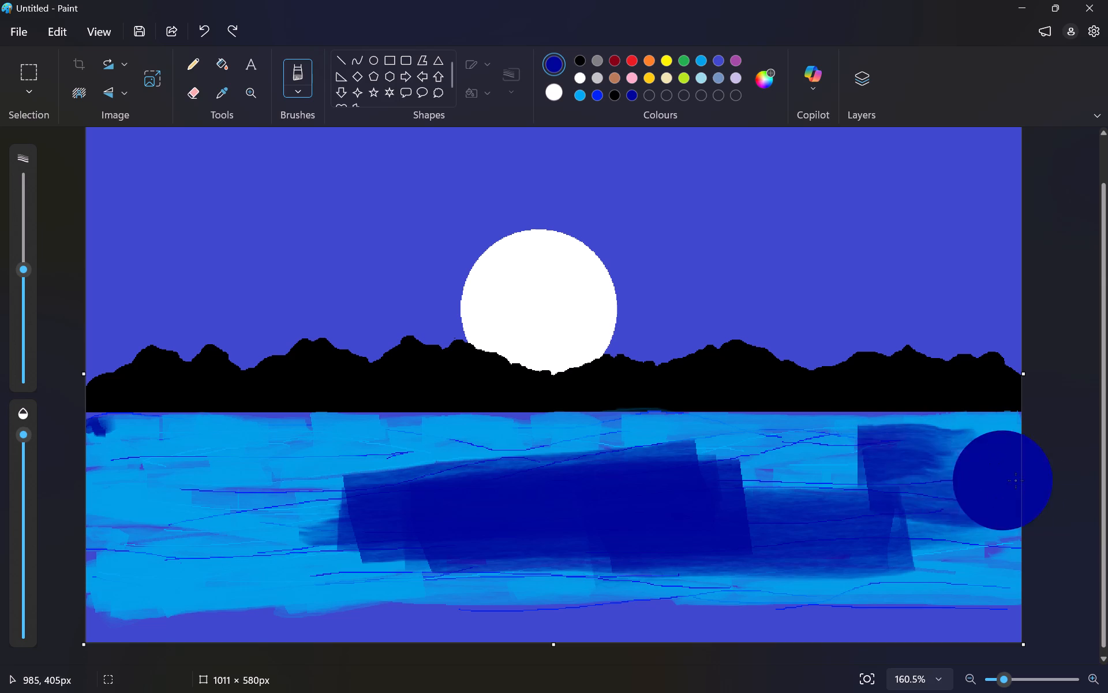
{"action": "left_click_drag", "start_coordinate": [1016, 480], "coordinate": [828, 476]}
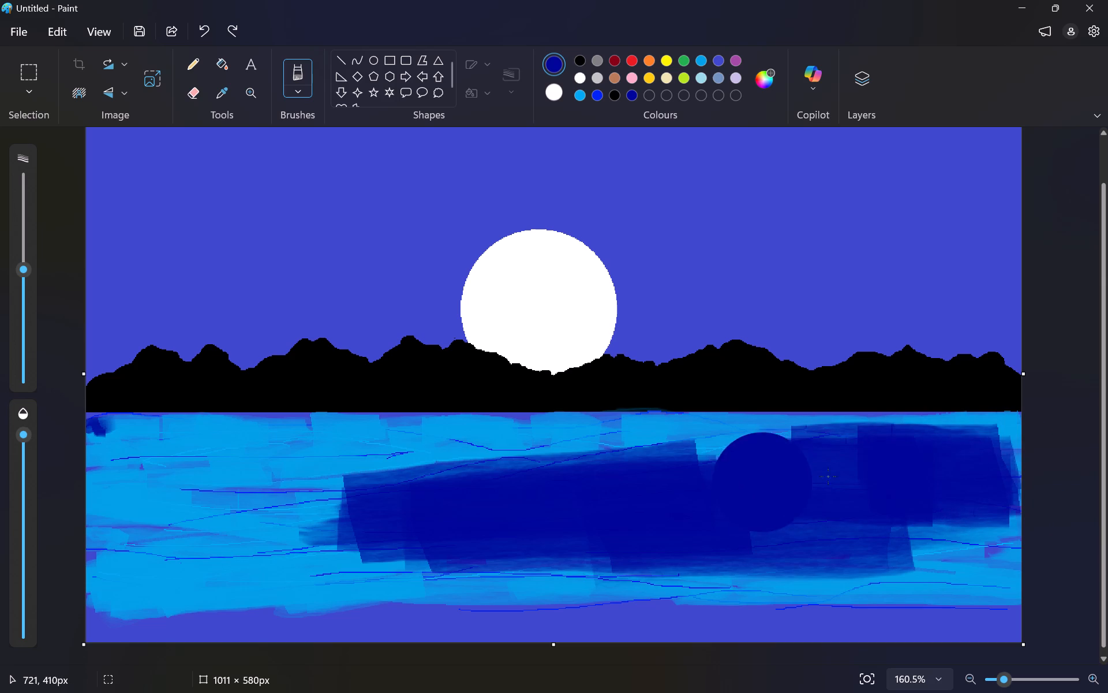
{"action": "left_click_drag", "start_coordinate": [828, 476], "coordinate": [151, 497]}
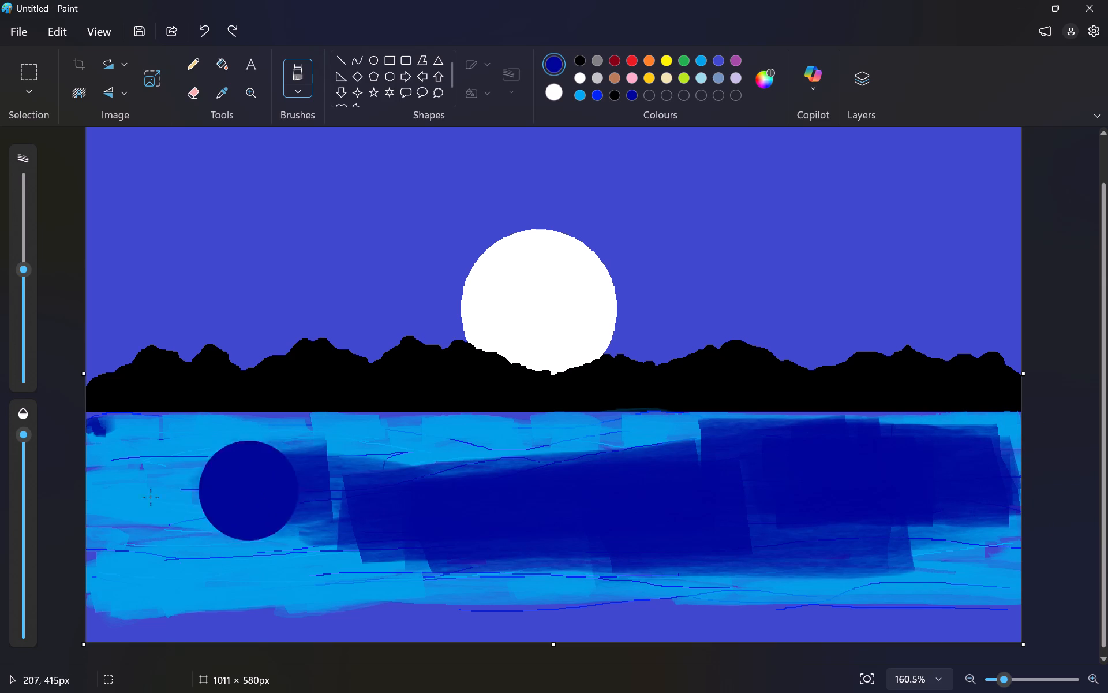
{"action": "left_click_drag", "start_coordinate": [151, 497], "coordinate": [190, 549]}
{"action": "left_click_drag", "start_coordinate": [308, 553], "coordinate": [403, 564]}
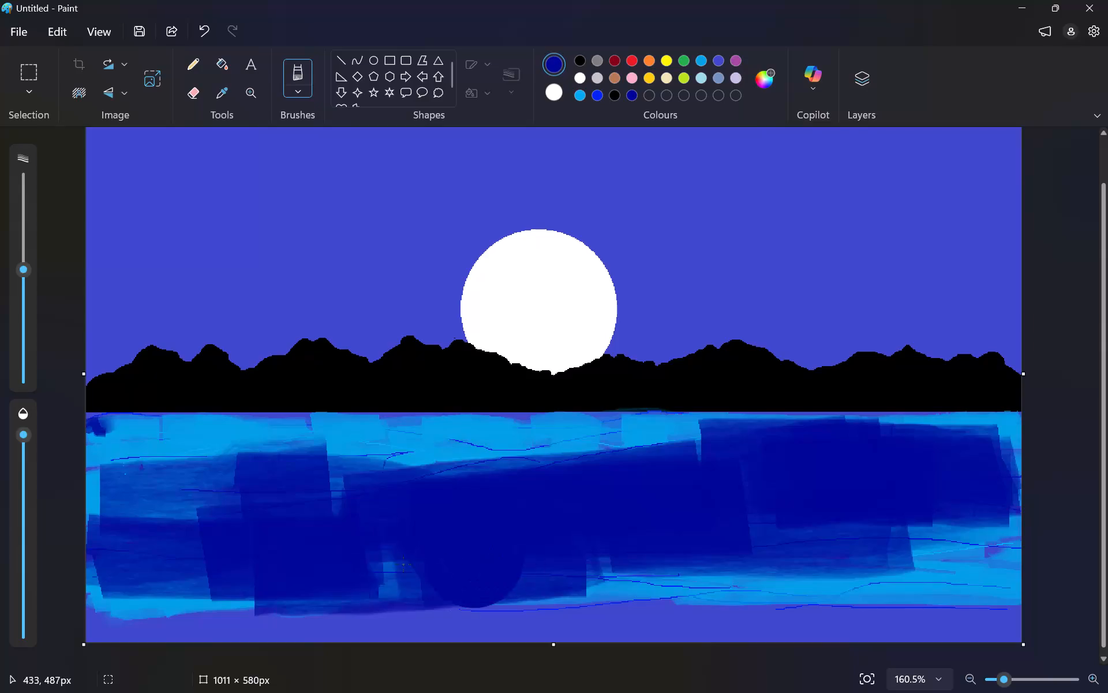
{"action": "left_click_drag", "start_coordinate": [403, 564], "coordinate": [808, 583]}
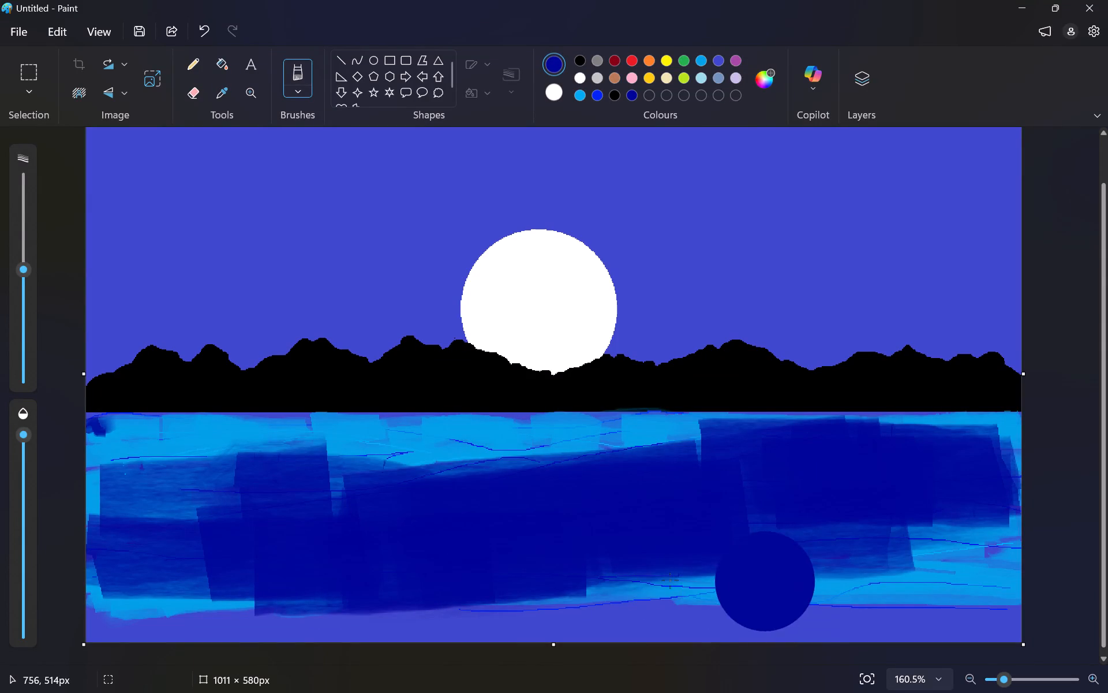
{"action": "left_click_drag", "start_coordinate": [594, 568], "coordinate": [982, 553]}
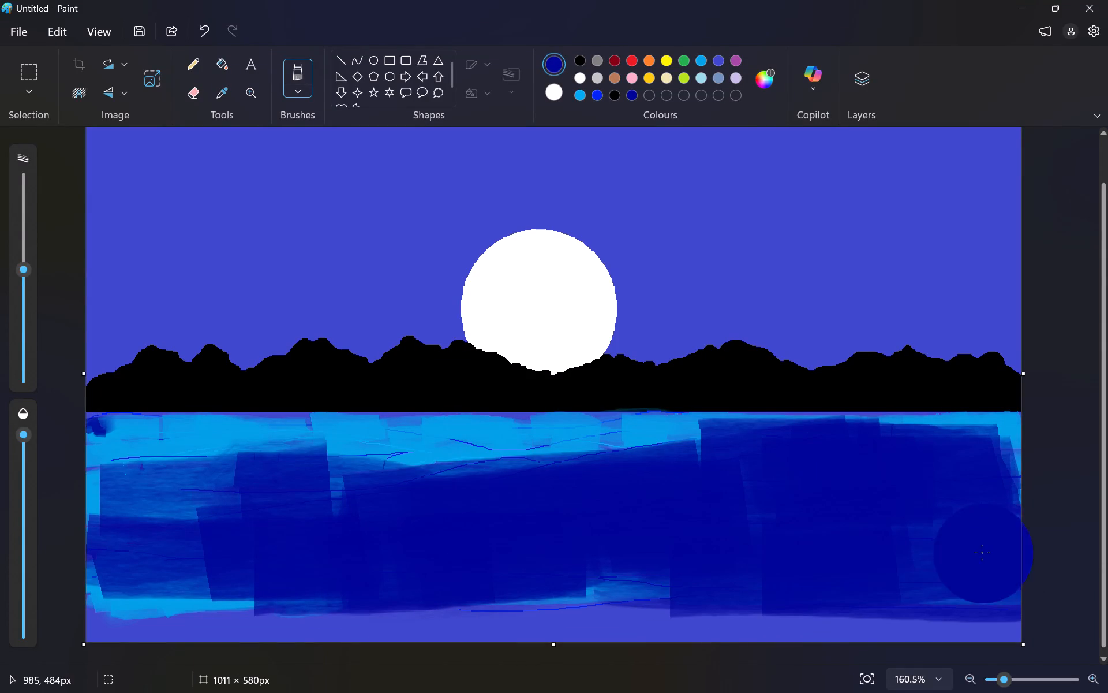
Brush dark blue over the water's right side, then across the upper water from the middle to the left edge.
{"action": "left_click_drag", "start_coordinate": [982, 553], "coordinate": [787, 483]}
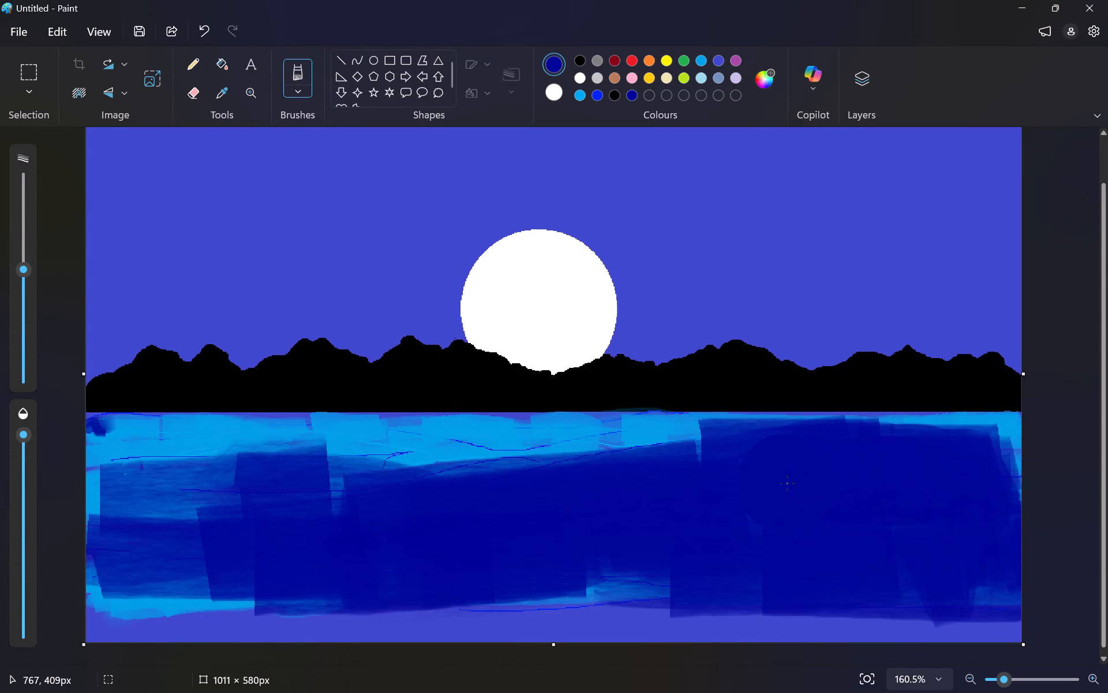
{"action": "left_click_drag", "start_coordinate": [787, 483], "coordinate": [472, 450]}
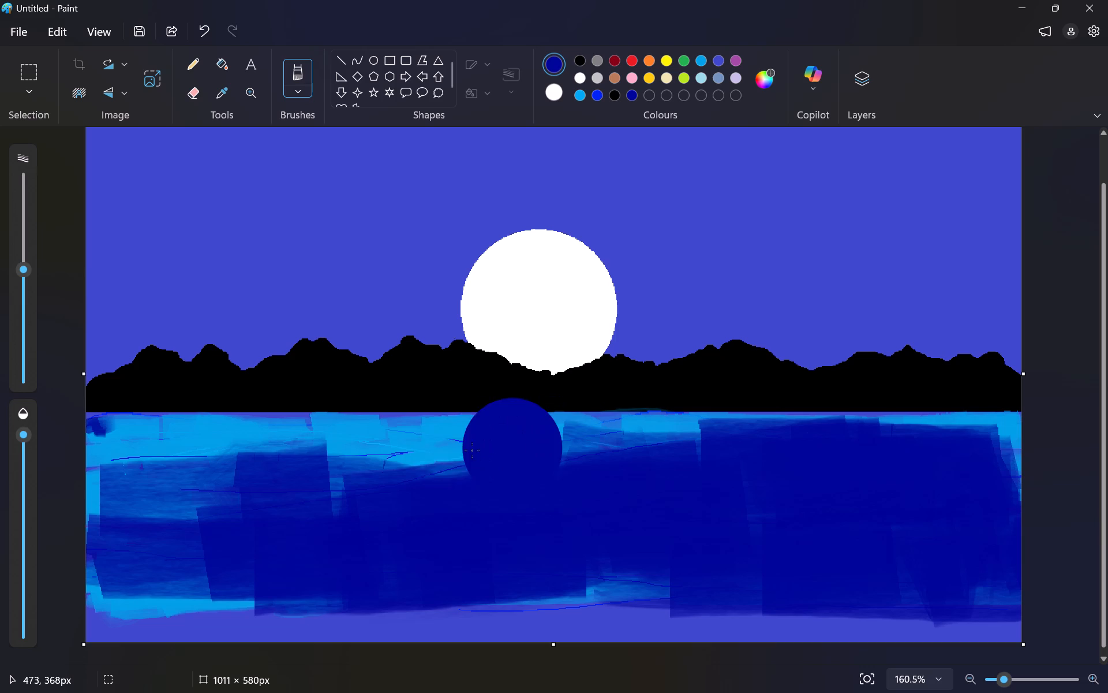
{"action": "left_click_drag", "start_coordinate": [472, 450], "coordinate": [559, 449]}
{"action": "left_click_drag", "start_coordinate": [559, 449], "coordinate": [419, 464]}
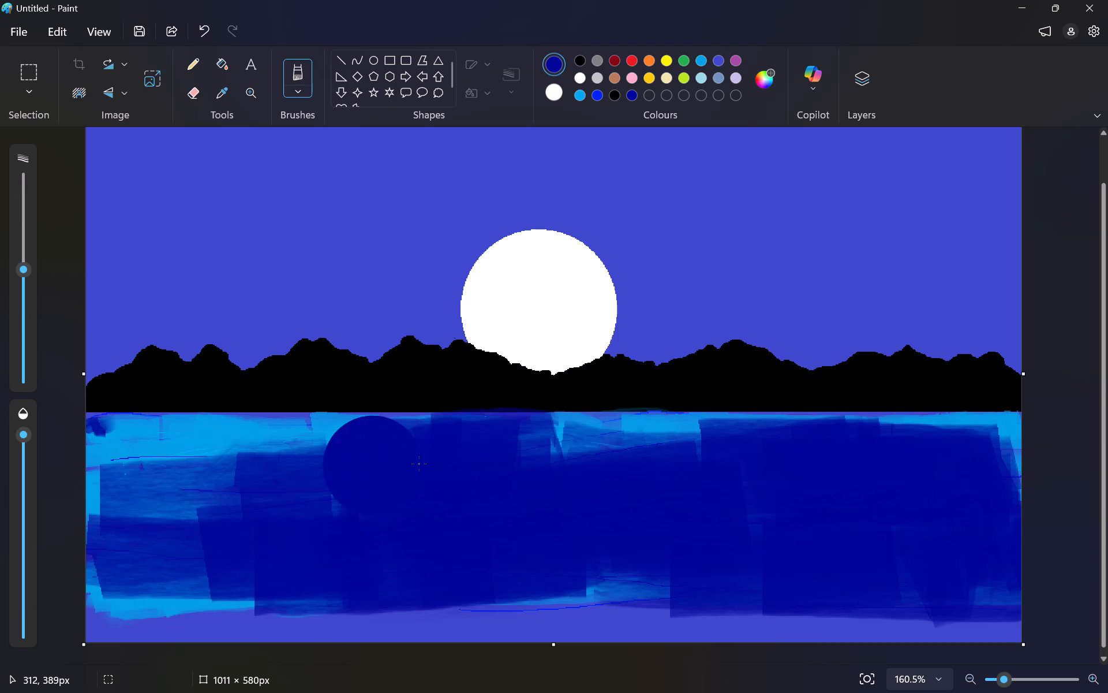
{"action": "left_click_drag", "start_coordinate": [419, 464], "coordinate": [383, 469]}
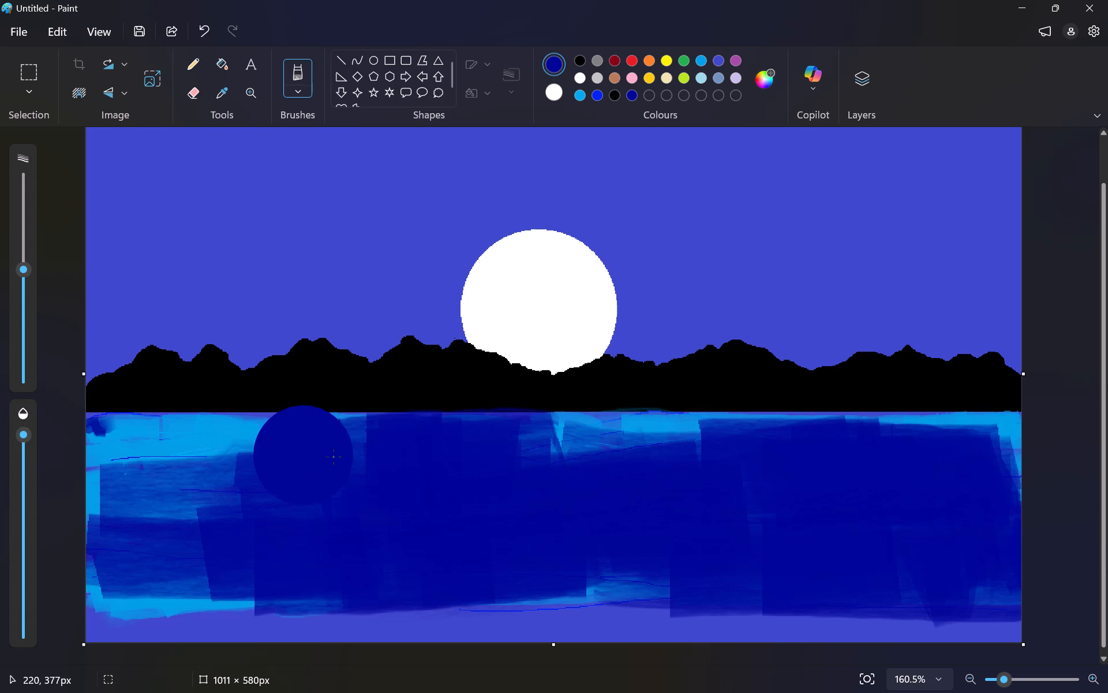
{"action": "left_click_drag", "start_coordinate": [334, 457], "coordinate": [207, 467]}
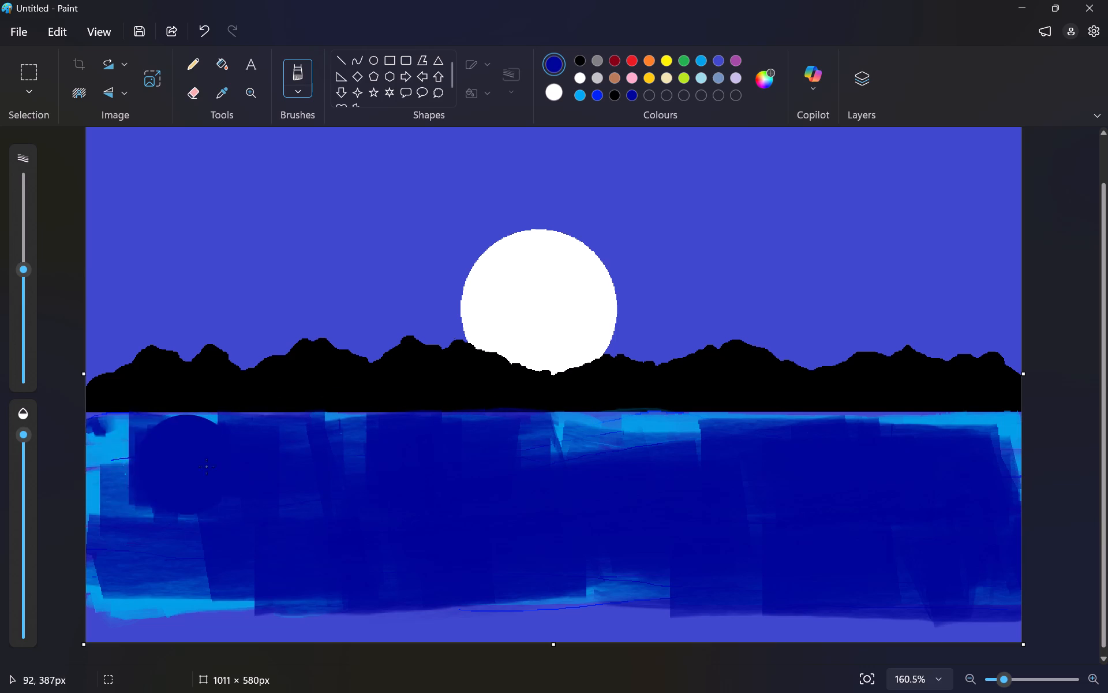
{"action": "left_click_drag", "start_coordinate": [207, 467], "coordinate": [118, 567]}
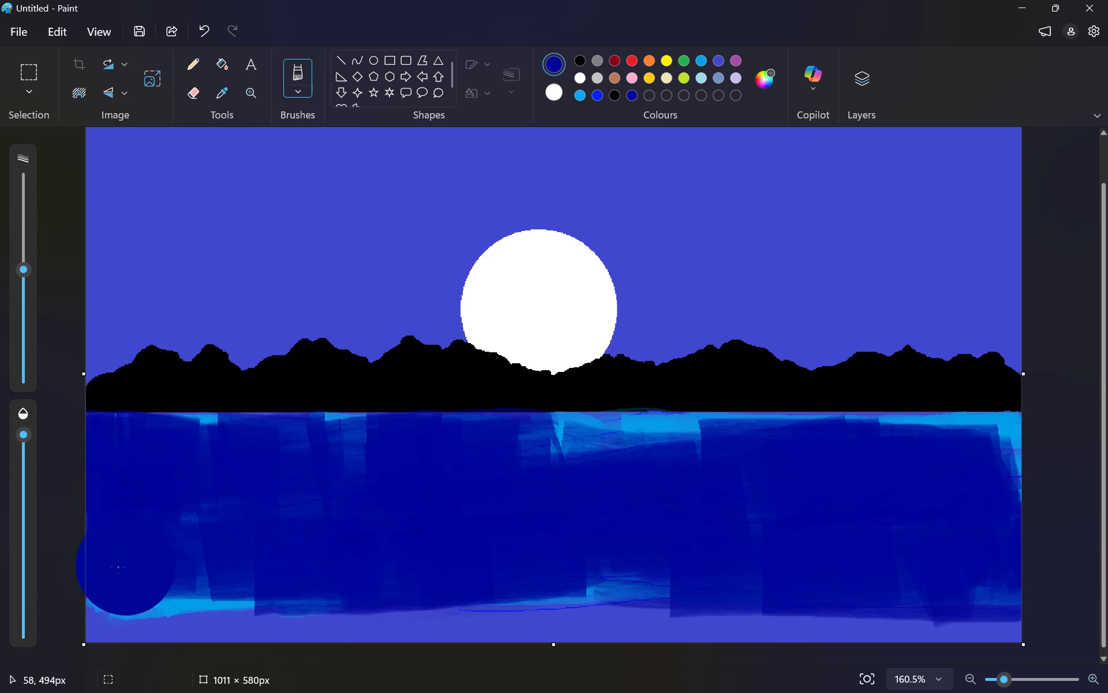
Brush dark blue along the bottom of the water from the lower left corner to the right edge.
{"action": "left_click_drag", "start_coordinate": [118, 567], "coordinate": [112, 618]}
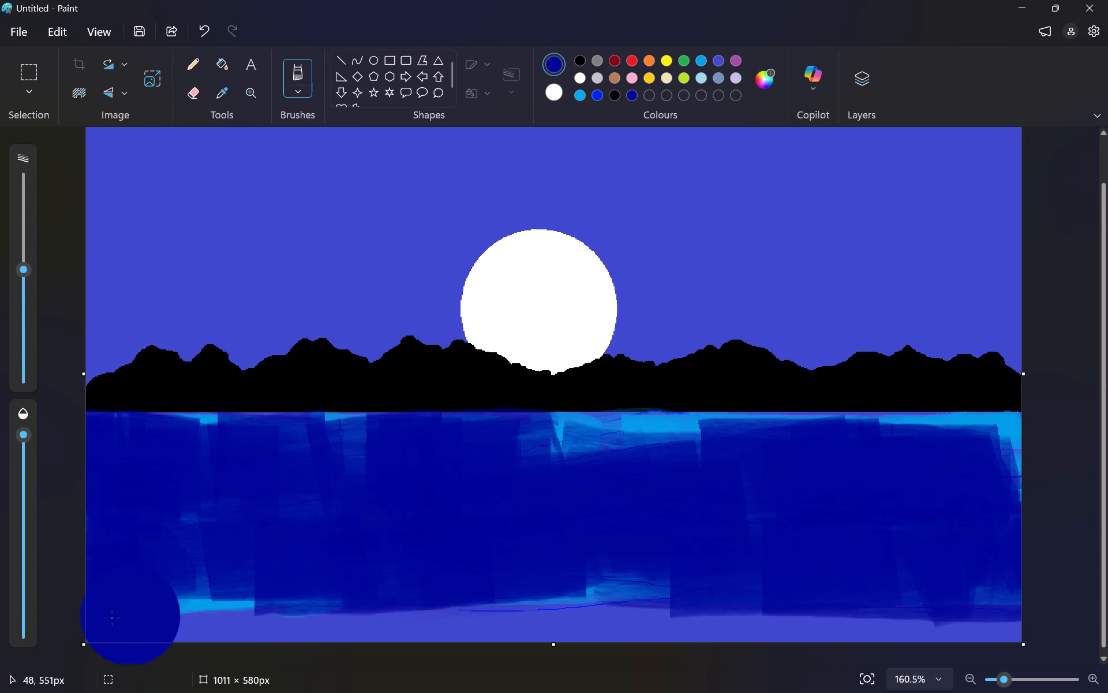
{"action": "left_click_drag", "start_coordinate": [112, 618], "coordinate": [175, 602]}
{"action": "left_click_drag", "start_coordinate": [194, 601], "coordinate": [267, 599]}
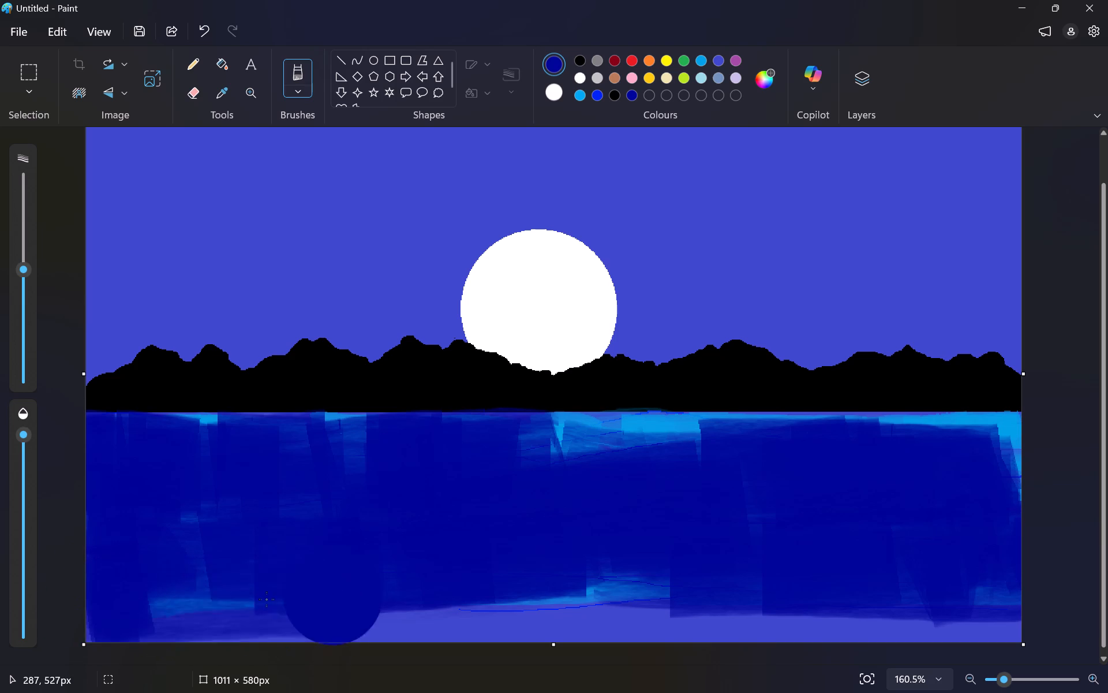
{"action": "left_click_drag", "start_coordinate": [267, 599], "coordinate": [577, 594]}
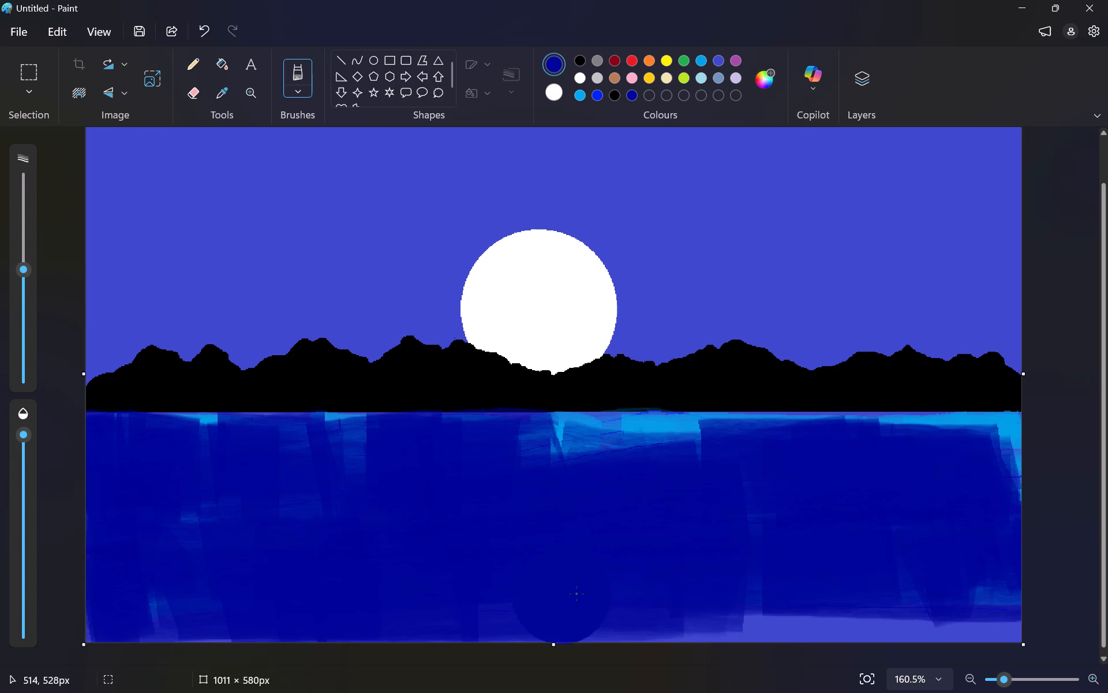
{"action": "left_click_drag", "start_coordinate": [577, 594], "coordinate": [819, 589]}
{"action": "left_click_drag", "start_coordinate": [765, 599], "coordinate": [823, 606]}
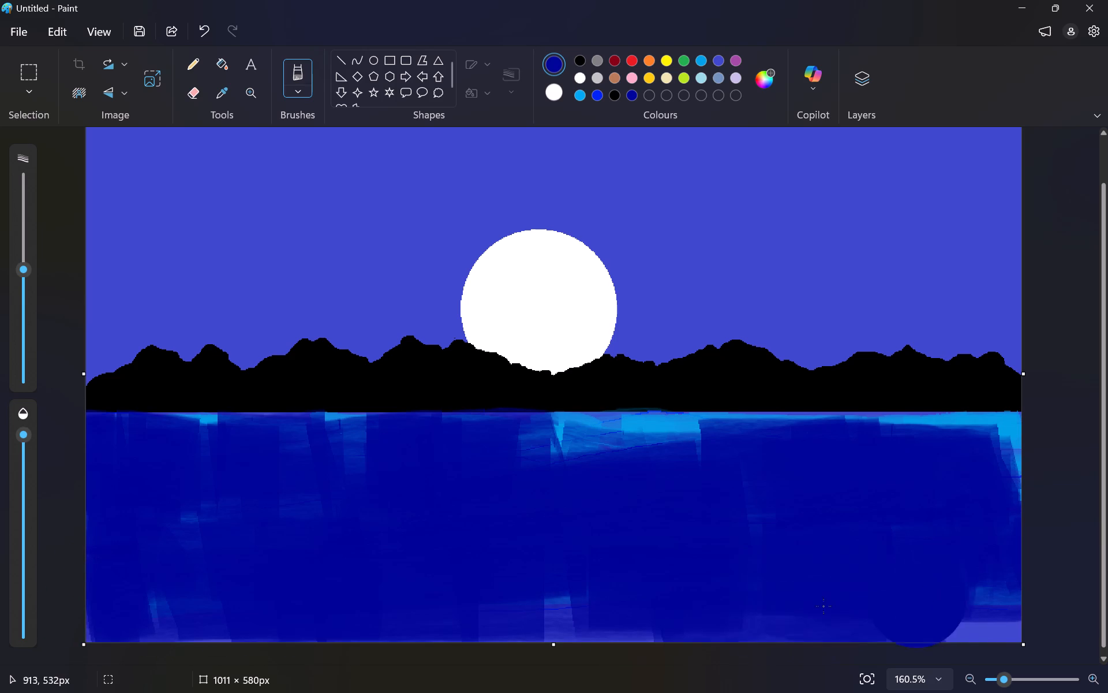
{"action": "left_click_drag", "start_coordinate": [823, 606], "coordinate": [1049, 552]}
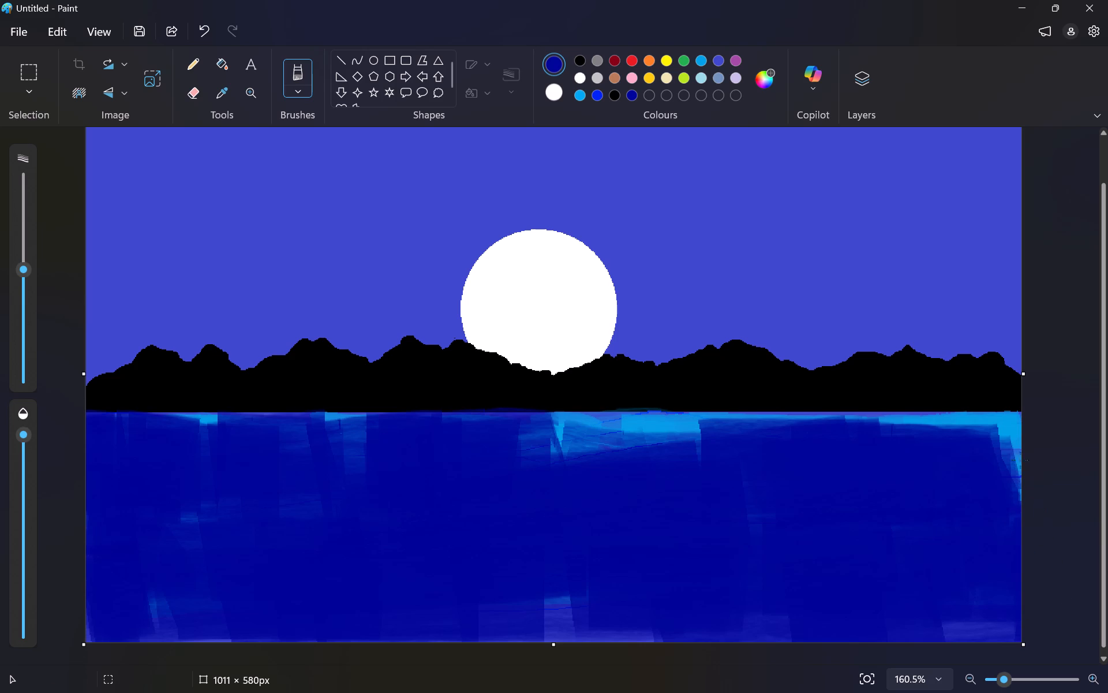
Cover the bright blue in the water's upper right corner with dark blue.
{"action": "left_click_drag", "start_coordinate": [1013, 452], "coordinate": [1021, 429]}
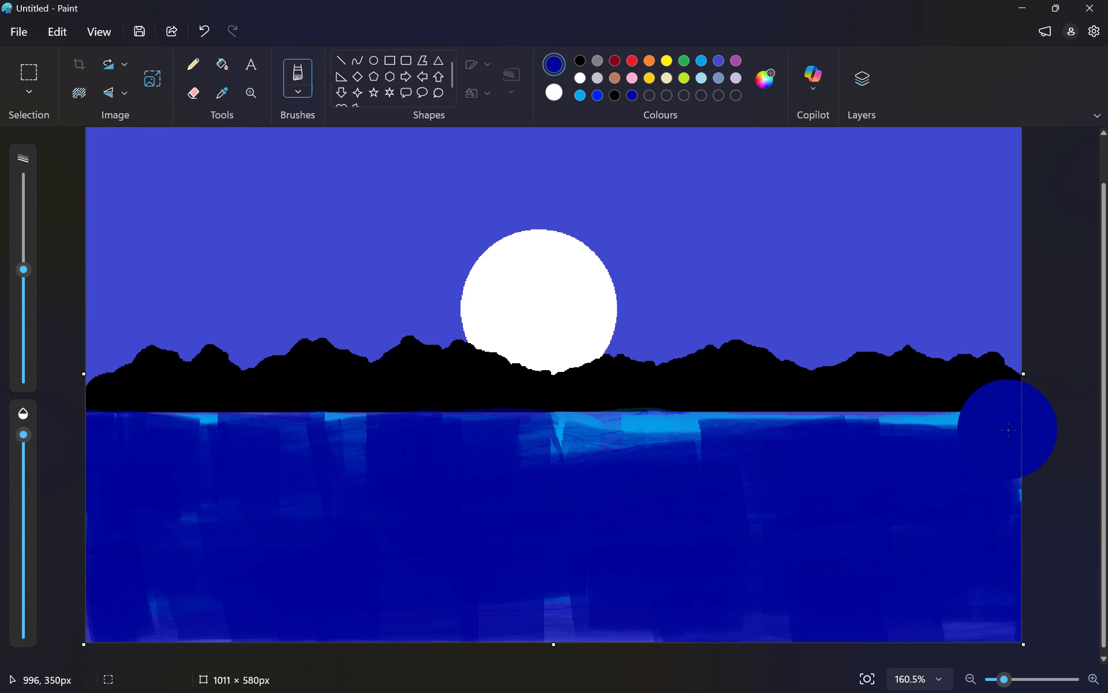
{"action": "left_click_drag", "start_coordinate": [1011, 435], "coordinate": [1016, 464]}
{"action": "left_click_drag", "start_coordinate": [1011, 449], "coordinate": [987, 446]}
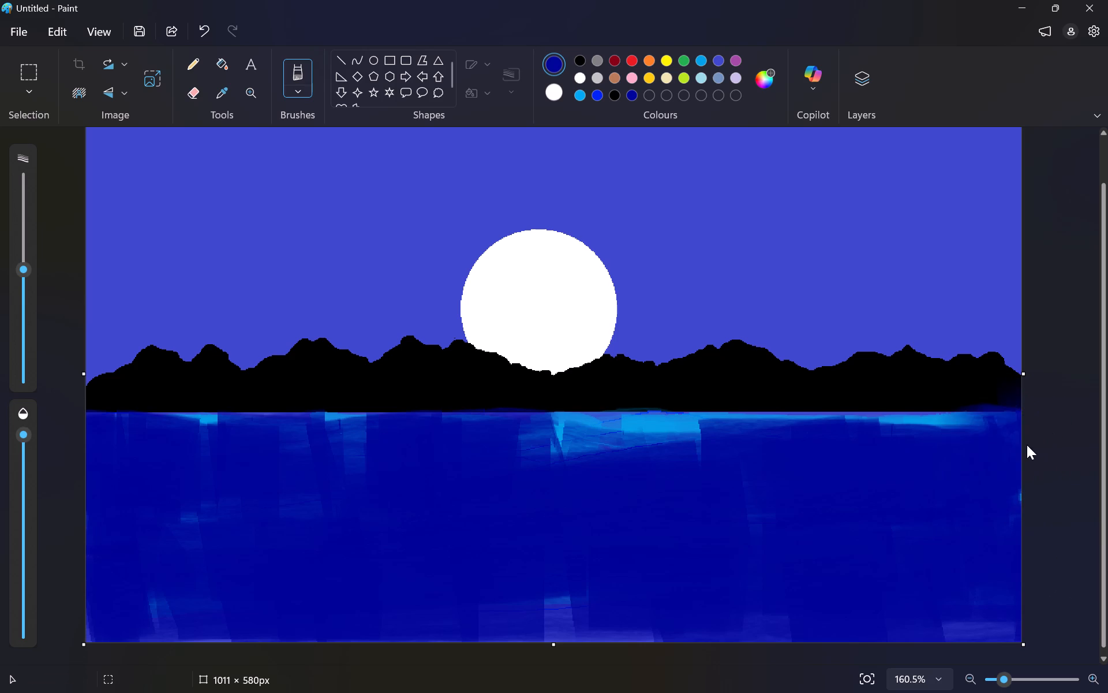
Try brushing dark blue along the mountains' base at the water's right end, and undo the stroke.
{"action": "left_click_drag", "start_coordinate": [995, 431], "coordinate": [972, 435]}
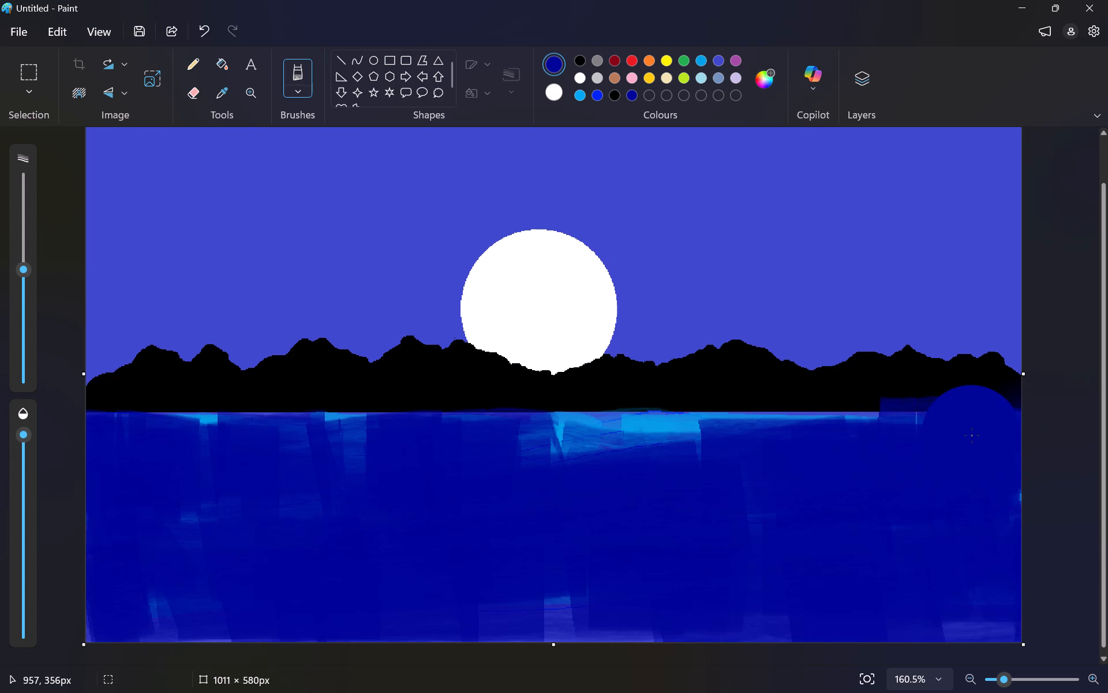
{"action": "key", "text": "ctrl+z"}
Brush dark blue along the right part of the water's top edge, just below the mountains.
{"action": "left_click_drag", "start_coordinate": [993, 456], "coordinate": [941, 452]}
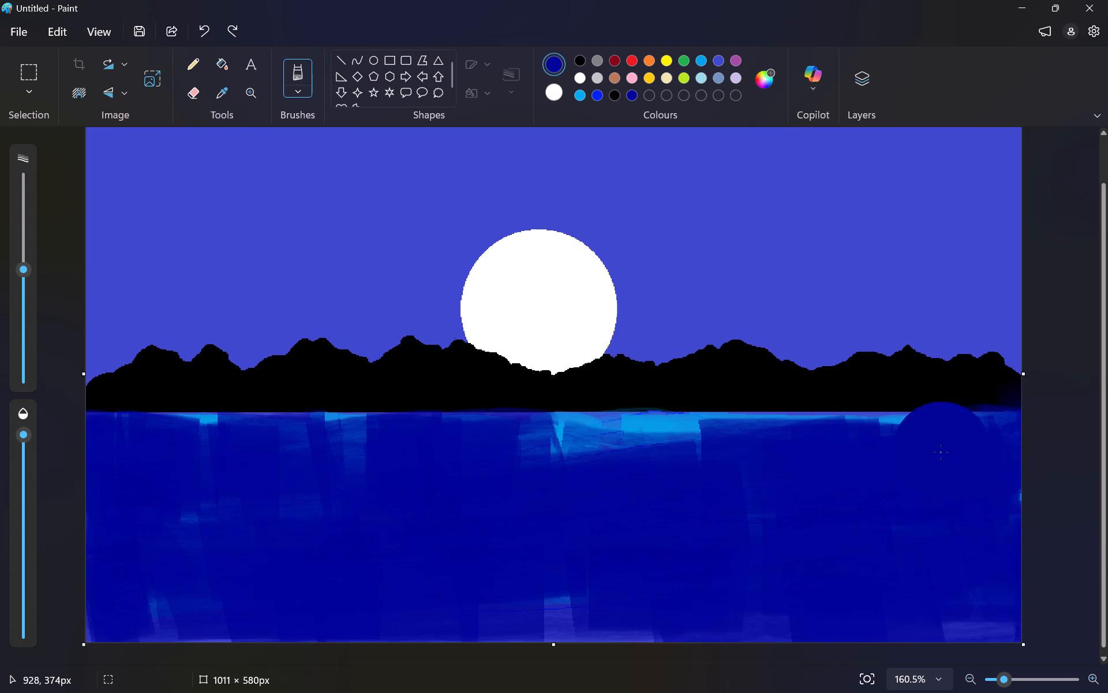
{"action": "left_click_drag", "start_coordinate": [941, 452], "coordinate": [947, 455]}
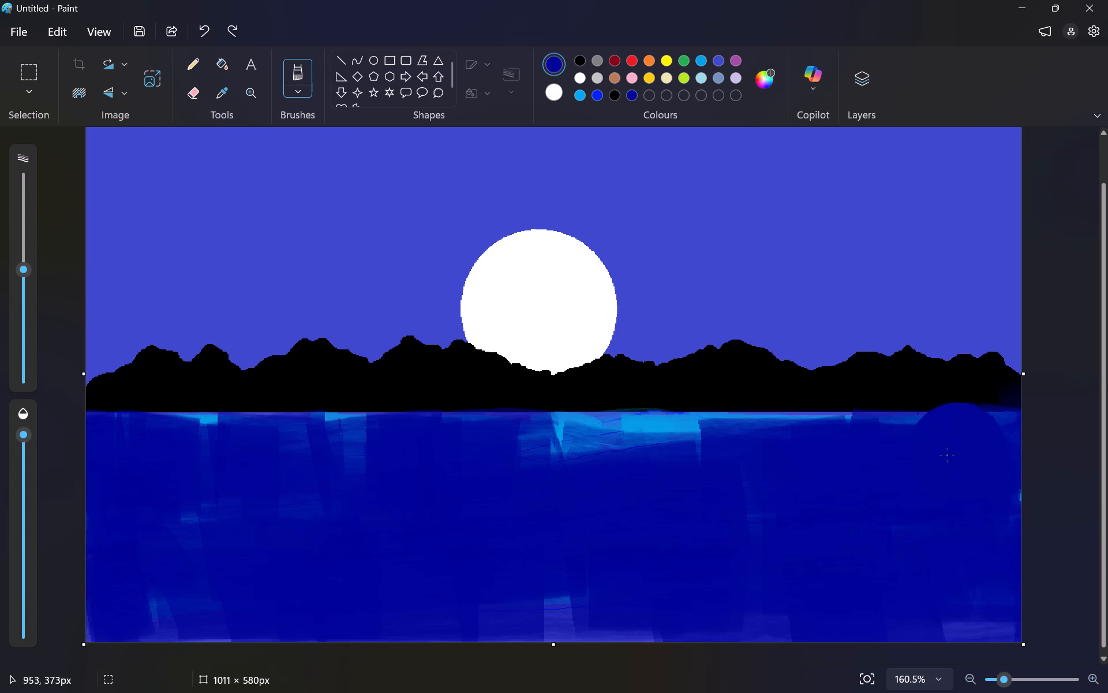
{"action": "left_click_drag", "start_coordinate": [947, 455], "coordinate": [882, 456]}
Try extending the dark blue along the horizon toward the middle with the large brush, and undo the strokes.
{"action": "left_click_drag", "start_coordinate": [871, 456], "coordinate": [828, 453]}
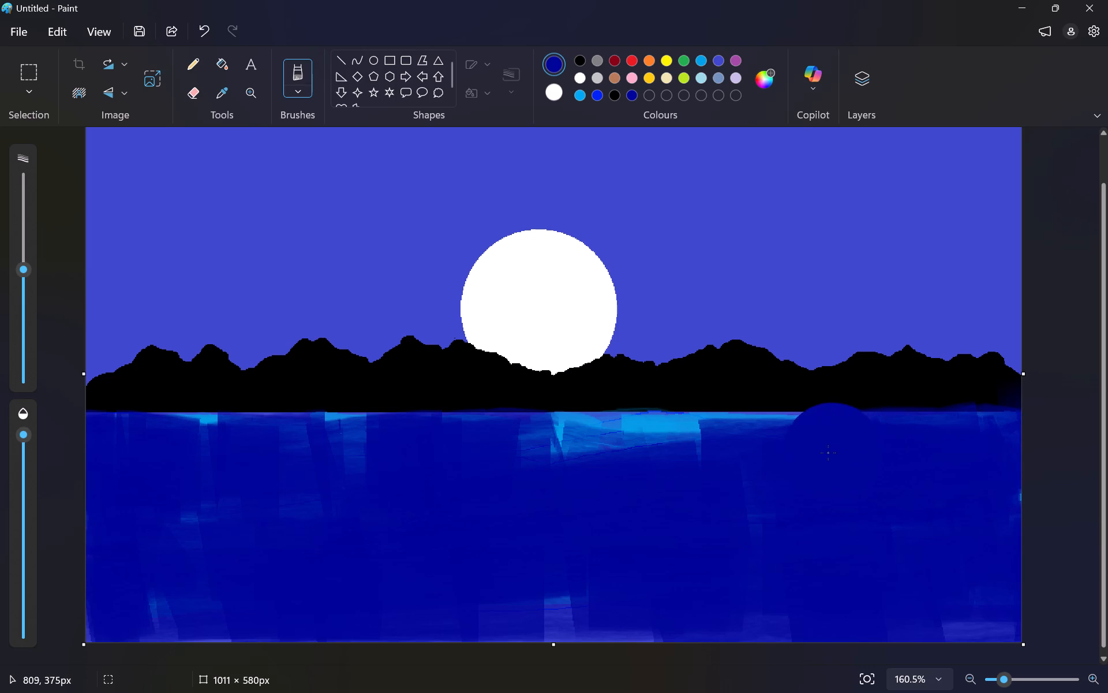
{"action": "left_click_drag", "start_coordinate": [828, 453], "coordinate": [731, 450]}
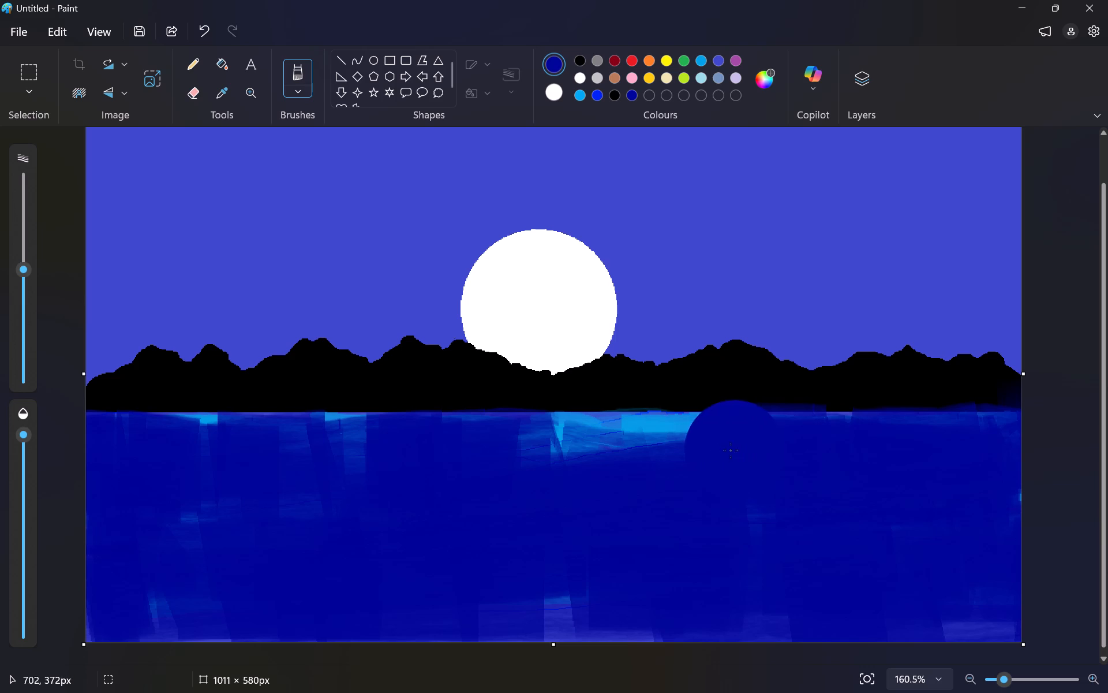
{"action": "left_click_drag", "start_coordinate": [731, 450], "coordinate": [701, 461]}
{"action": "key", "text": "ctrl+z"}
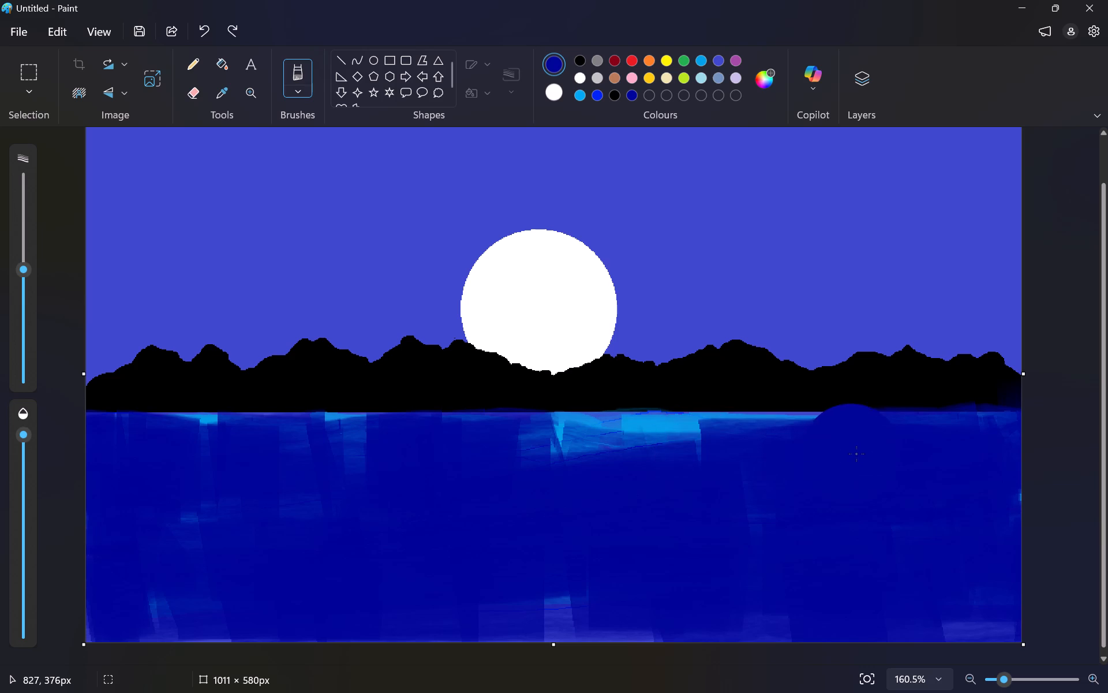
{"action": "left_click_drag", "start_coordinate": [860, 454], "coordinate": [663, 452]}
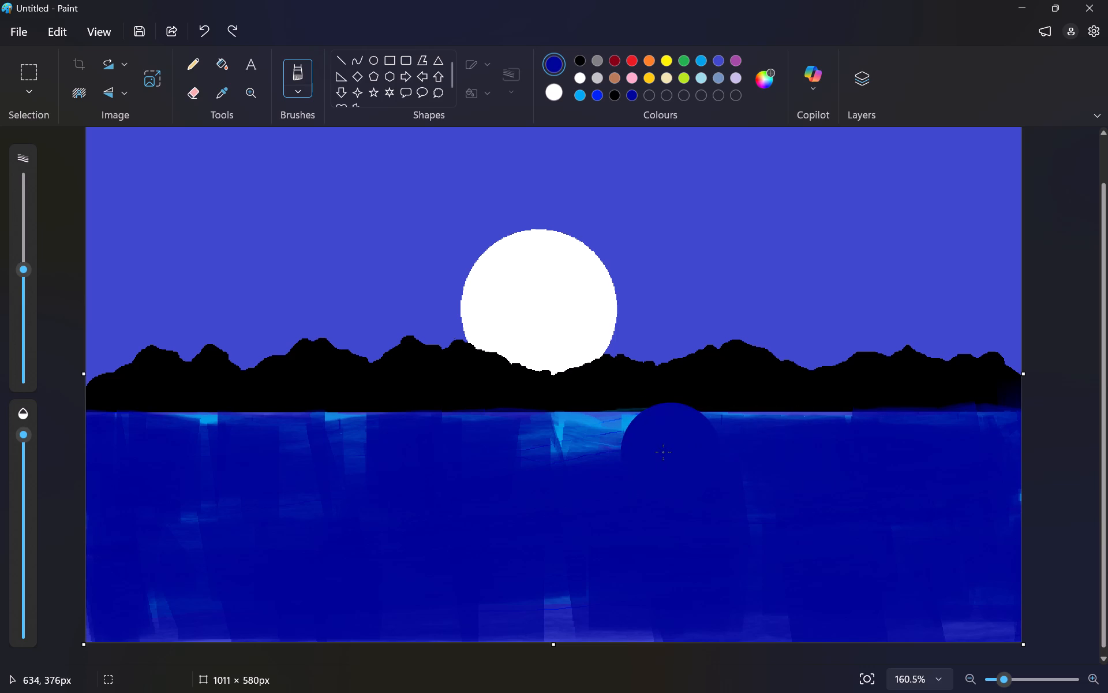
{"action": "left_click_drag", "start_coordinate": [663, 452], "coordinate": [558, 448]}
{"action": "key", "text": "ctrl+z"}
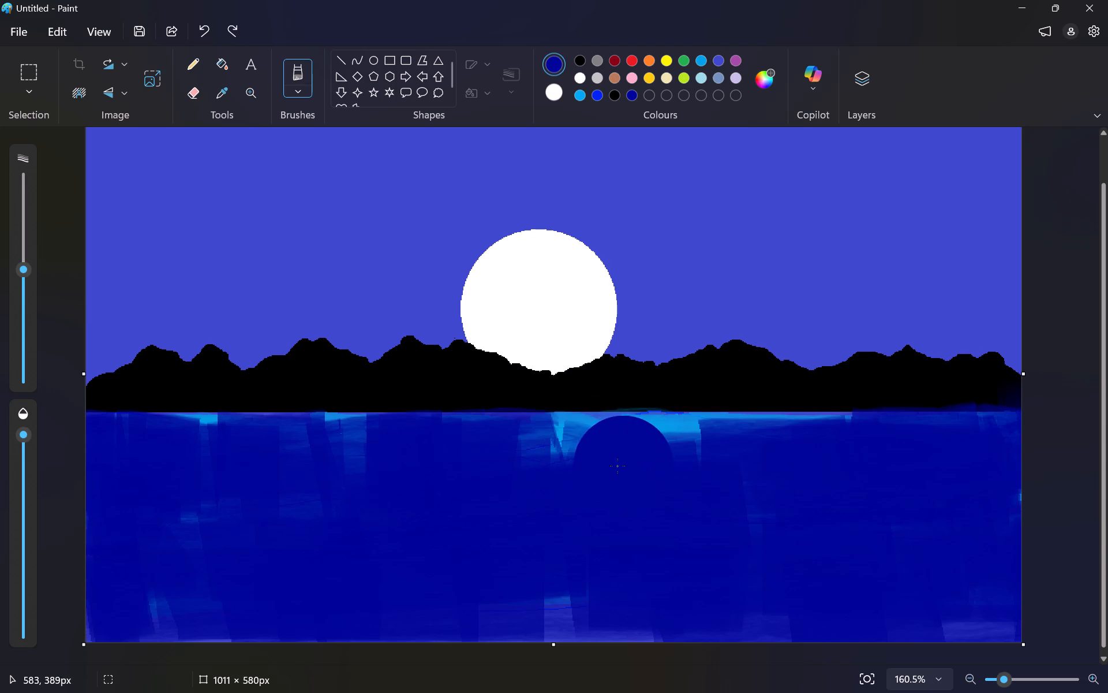
Reduce the brush to 46 px and paint dark blue over the bright strip below the mountains, from the middle toward the right.
{"action": "left_click", "coordinate": [23, 322]}
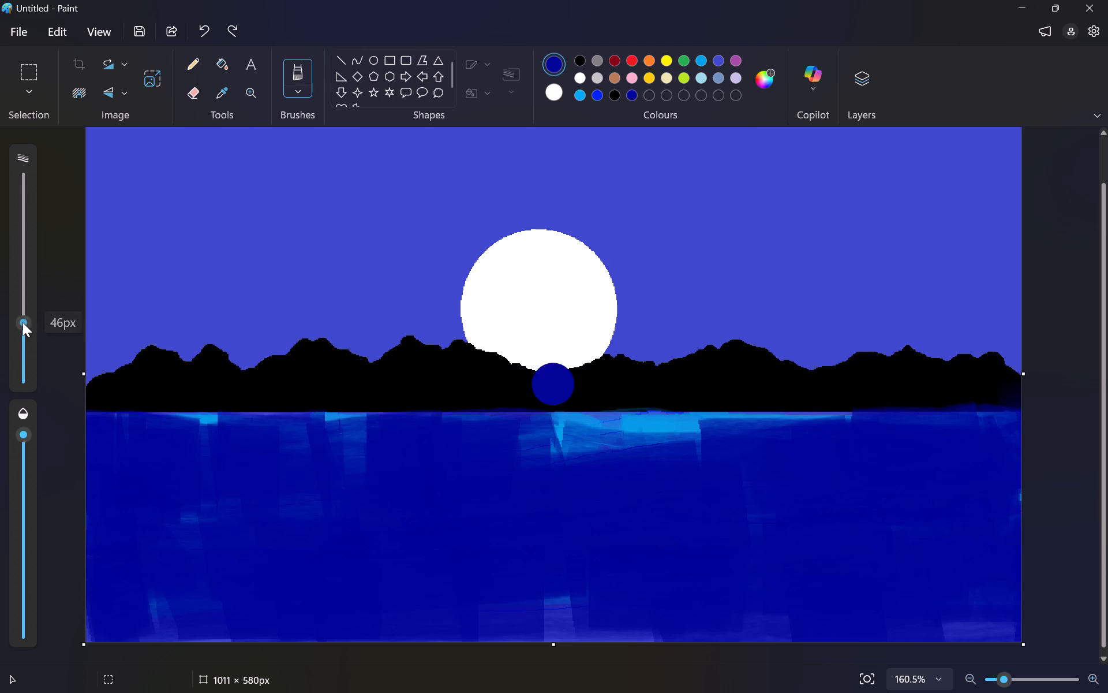
{"action": "left_click_drag", "start_coordinate": [540, 438], "coordinate": [598, 448]}
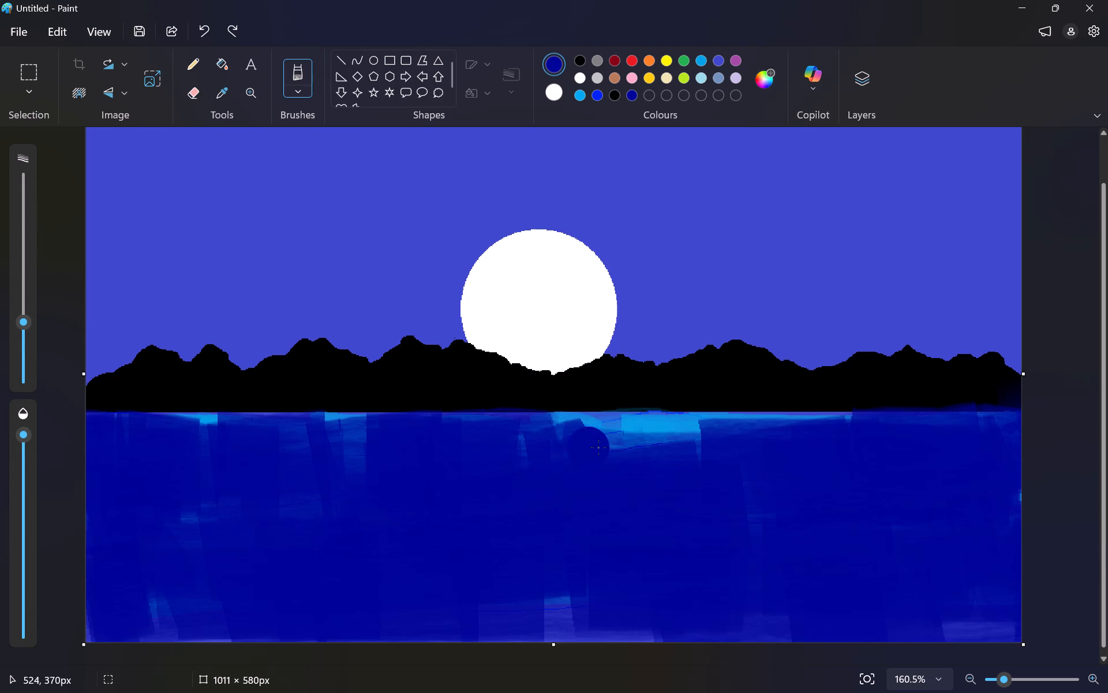
{"action": "left_click_drag", "start_coordinate": [598, 448], "coordinate": [589, 444]}
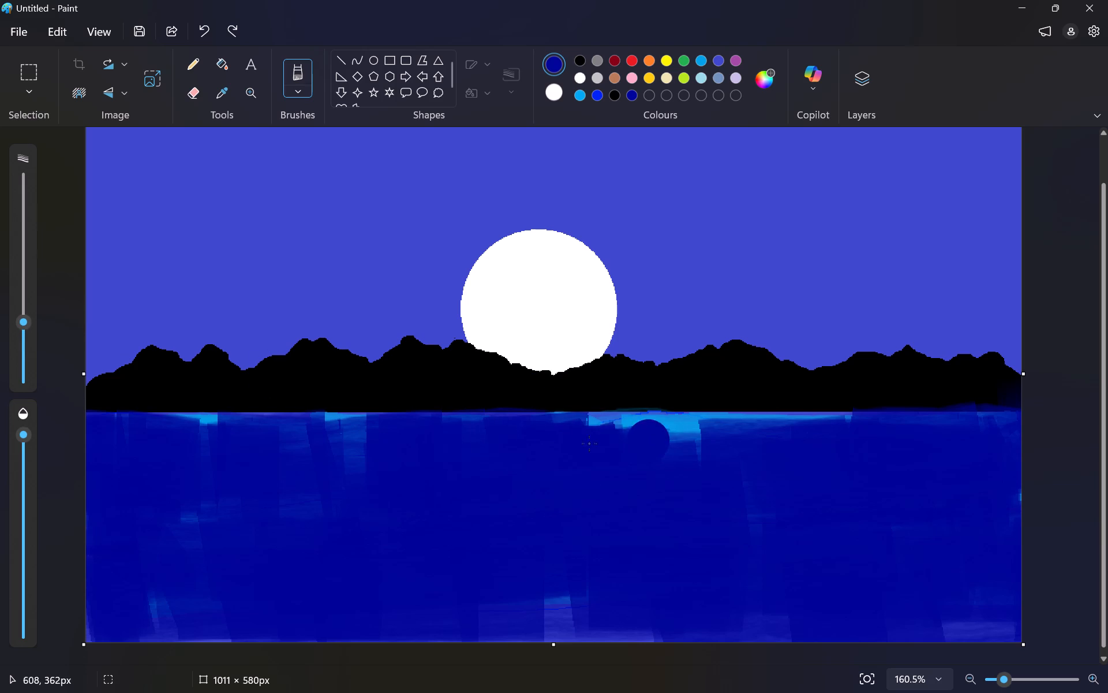
{"action": "left_click_drag", "start_coordinate": [589, 444], "coordinate": [609, 434]}
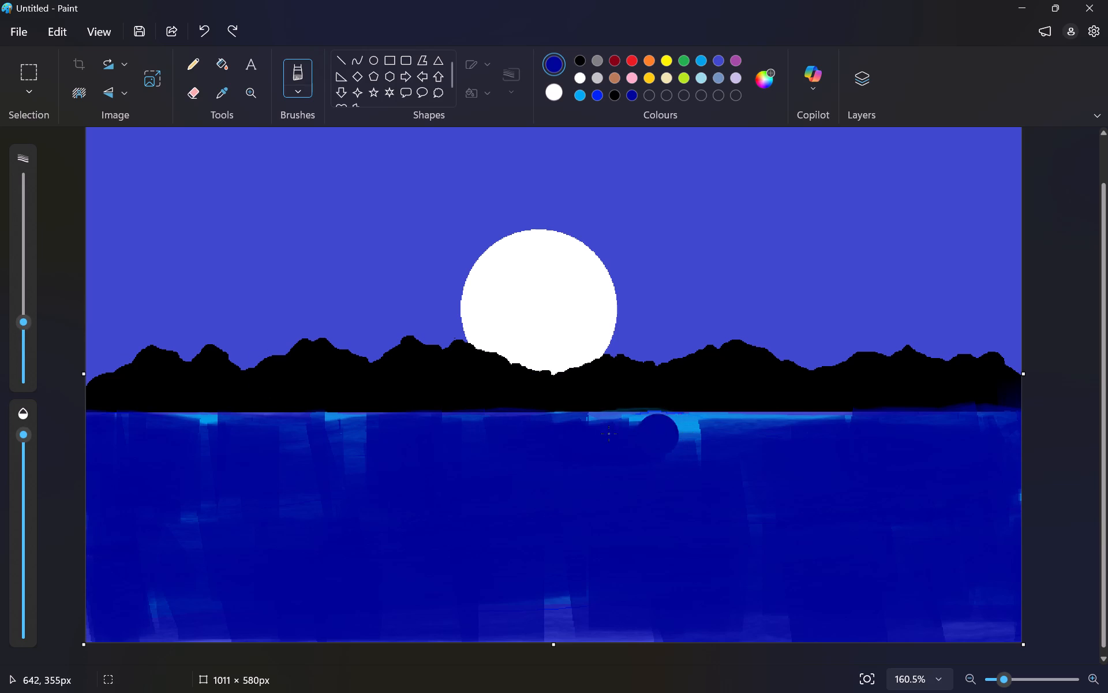
{"action": "left_click_drag", "start_coordinate": [609, 434], "coordinate": [697, 430]}
{"action": "left_click_drag", "start_coordinate": [705, 432], "coordinate": [729, 427]}
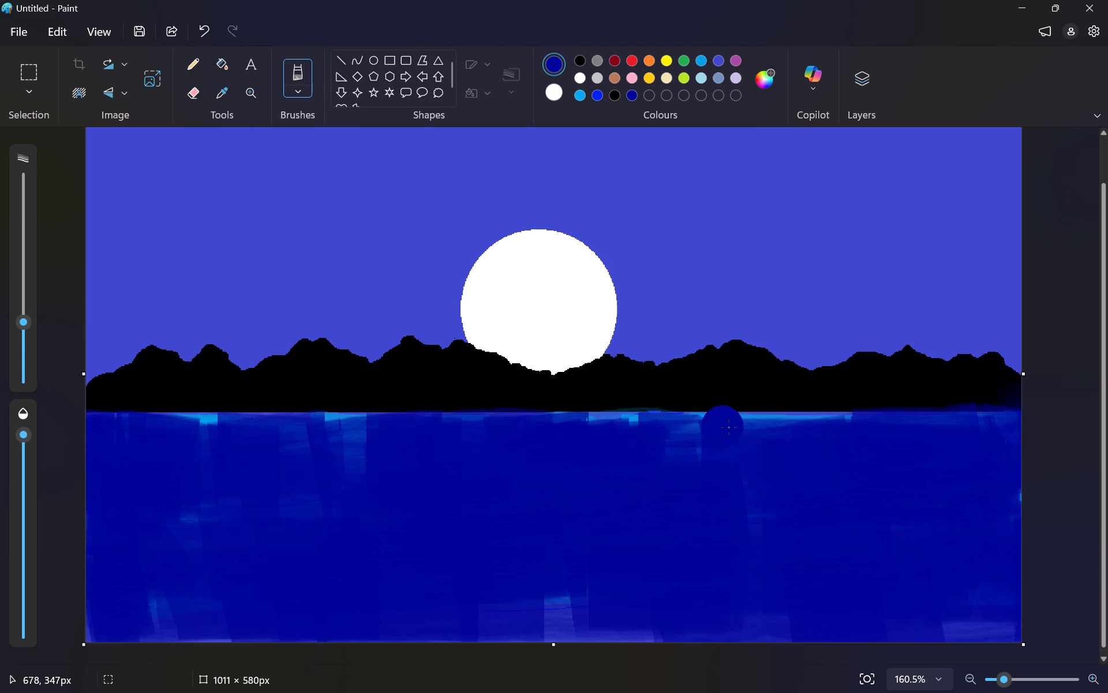
{"action": "left_click_drag", "start_coordinate": [729, 427], "coordinate": [738, 429]}
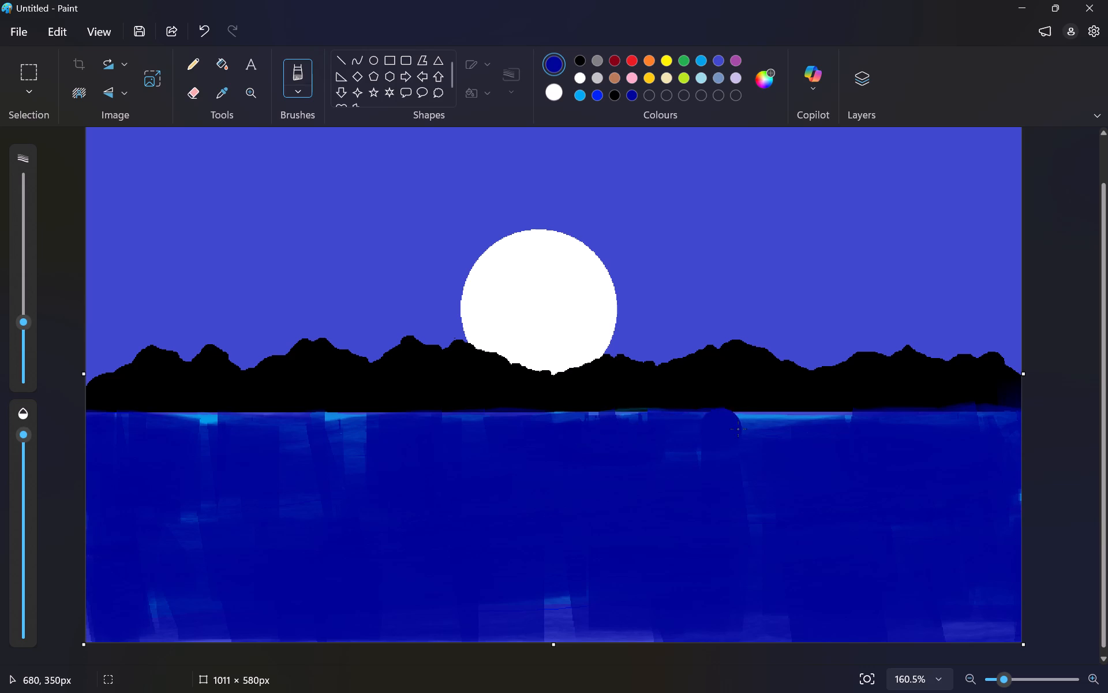
{"action": "left_click_drag", "start_coordinate": [738, 429], "coordinate": [864, 429]}
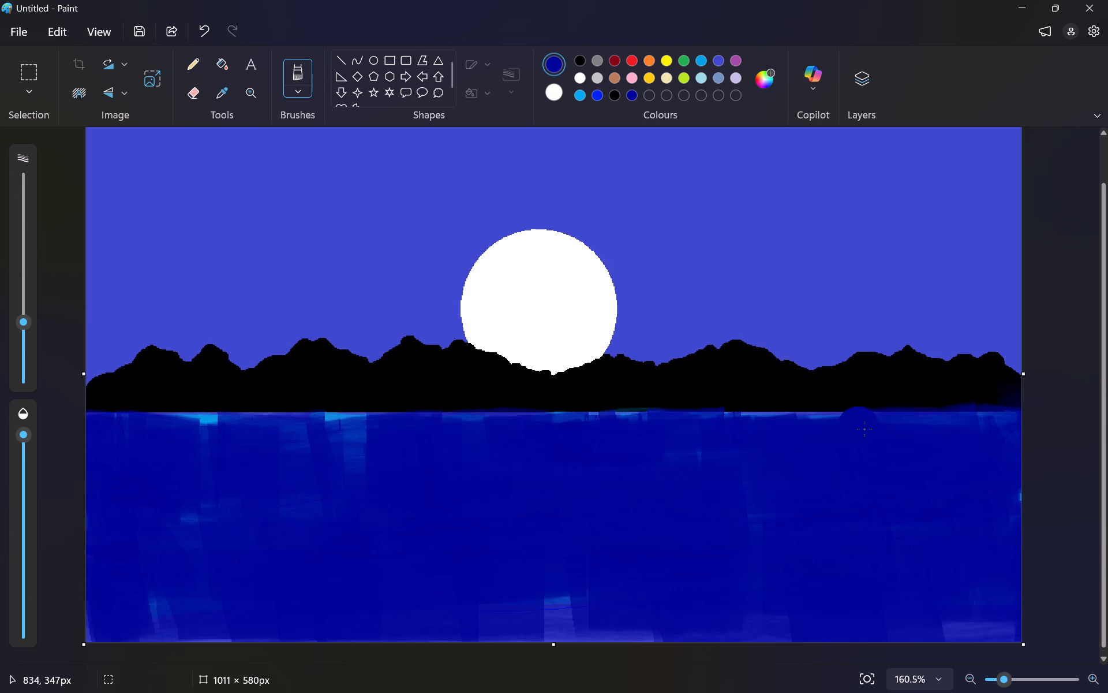
Brush dark blue over the remaining bright patches along the water's top edge, working back to the left side.
{"action": "left_click_drag", "start_coordinate": [864, 429], "coordinate": [495, 437]}
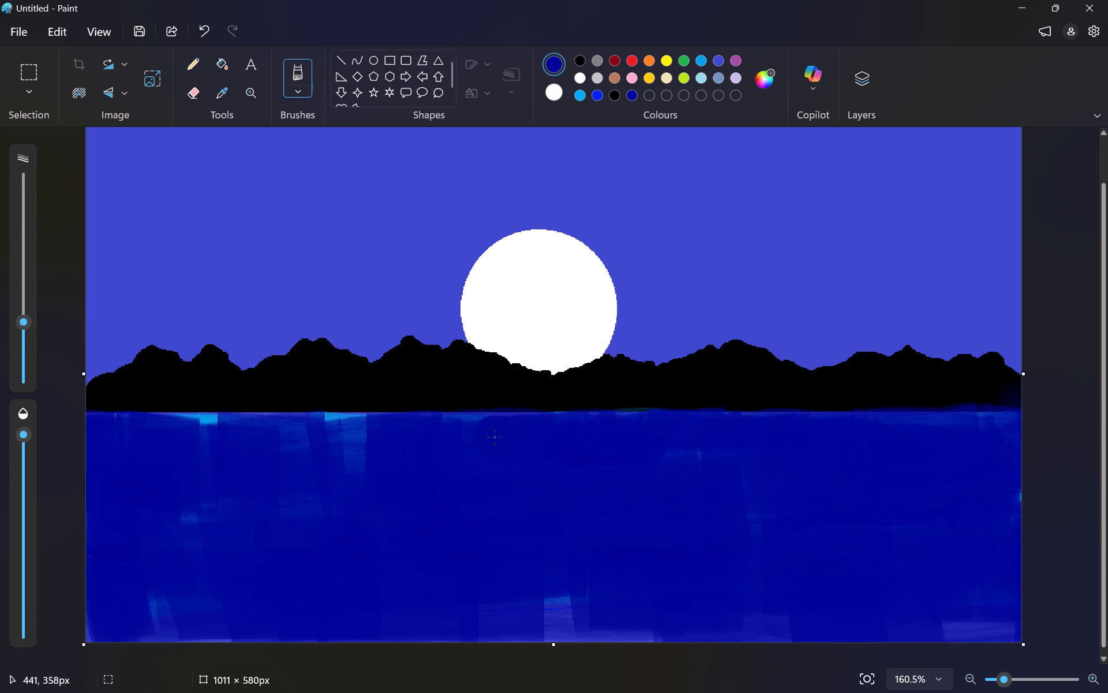
{"action": "left_click_drag", "start_coordinate": [495, 437], "coordinate": [351, 431]}
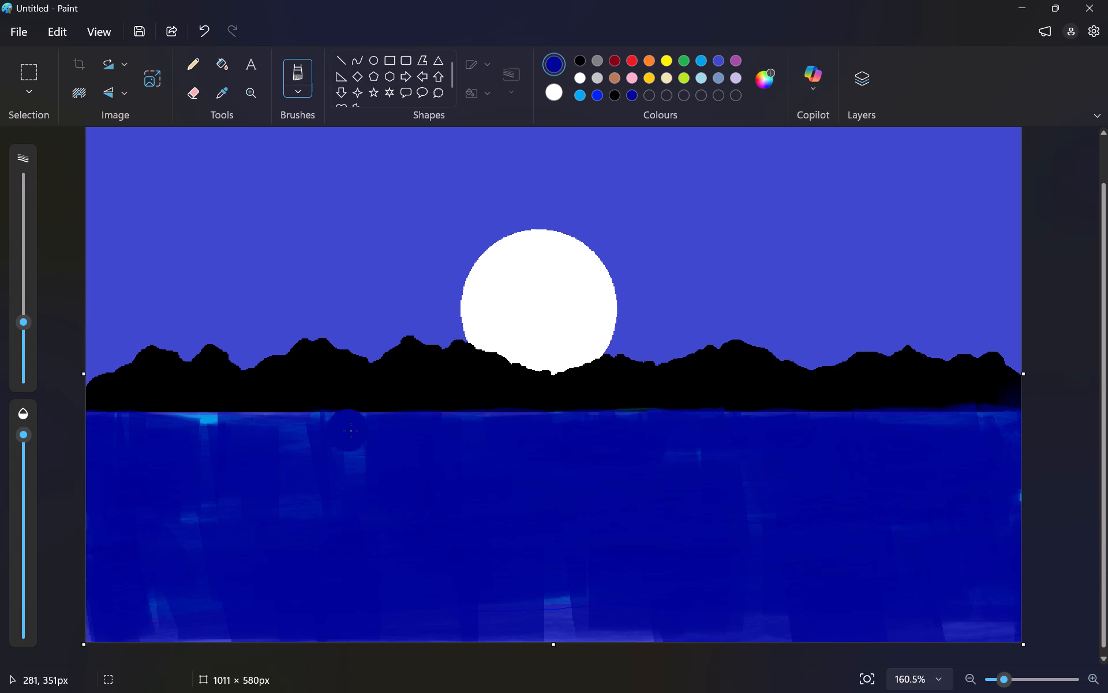
{"action": "left_click_drag", "start_coordinate": [351, 431], "coordinate": [226, 430]}
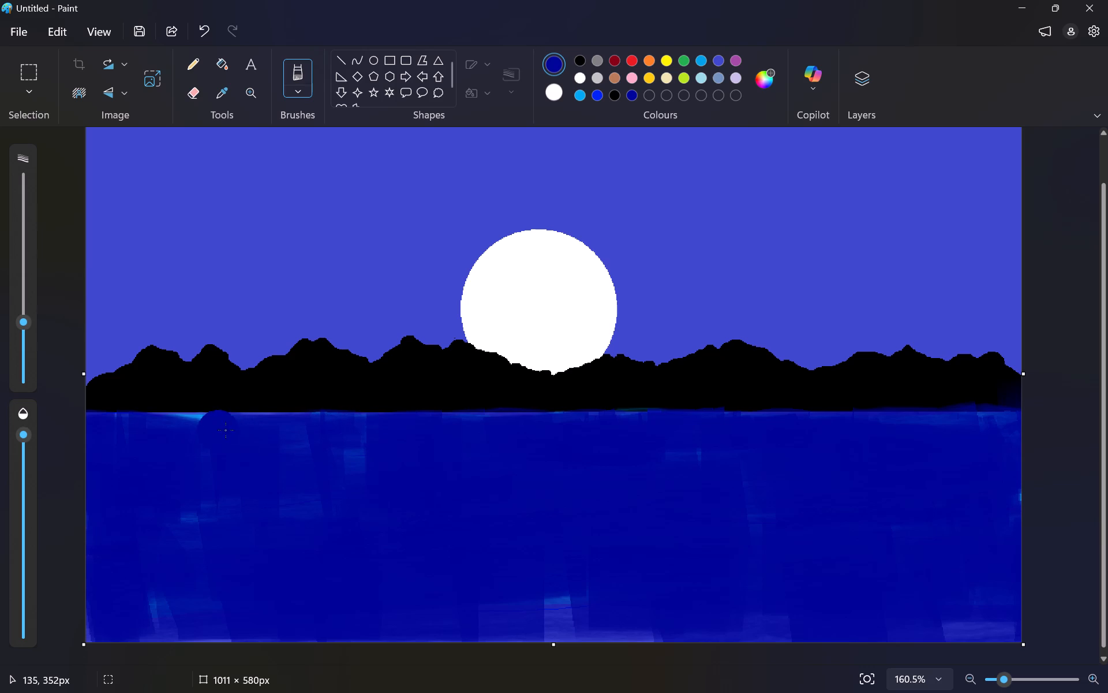
{"action": "left_click_drag", "start_coordinate": [226, 430], "coordinate": [241, 434]}
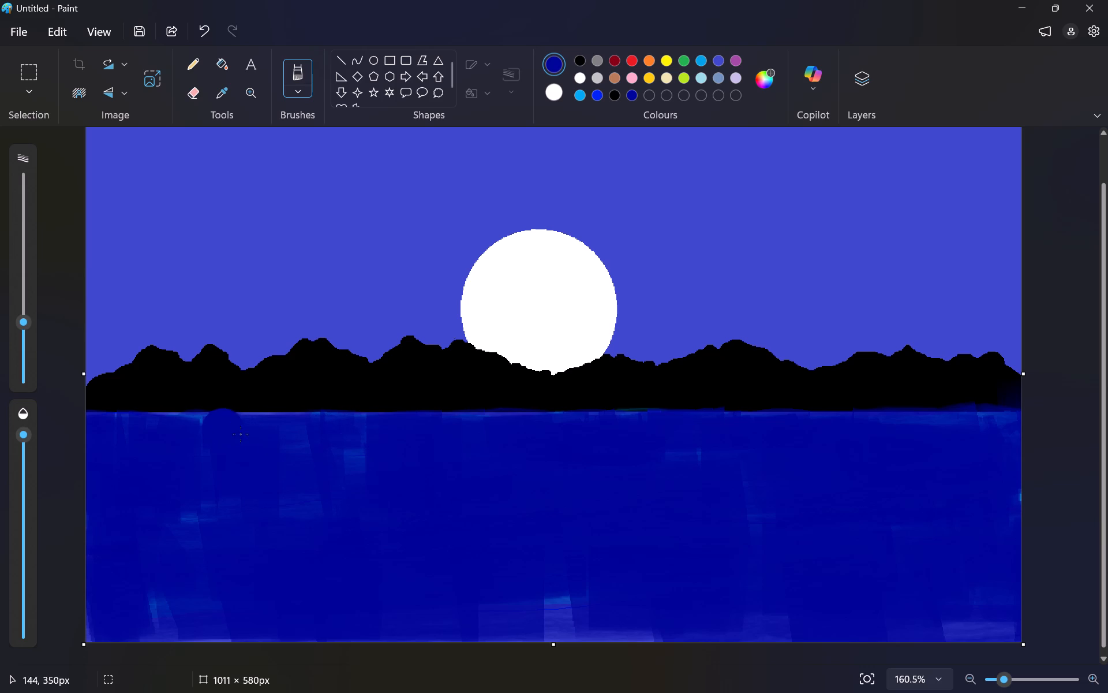
{"action": "left_click_drag", "start_coordinate": [241, 434], "coordinate": [264, 439]}
Touch up the lighter patches in the lower water with dark blue strokes.
{"action": "left_click_drag", "start_coordinate": [568, 614], "coordinate": [1107, 622]}
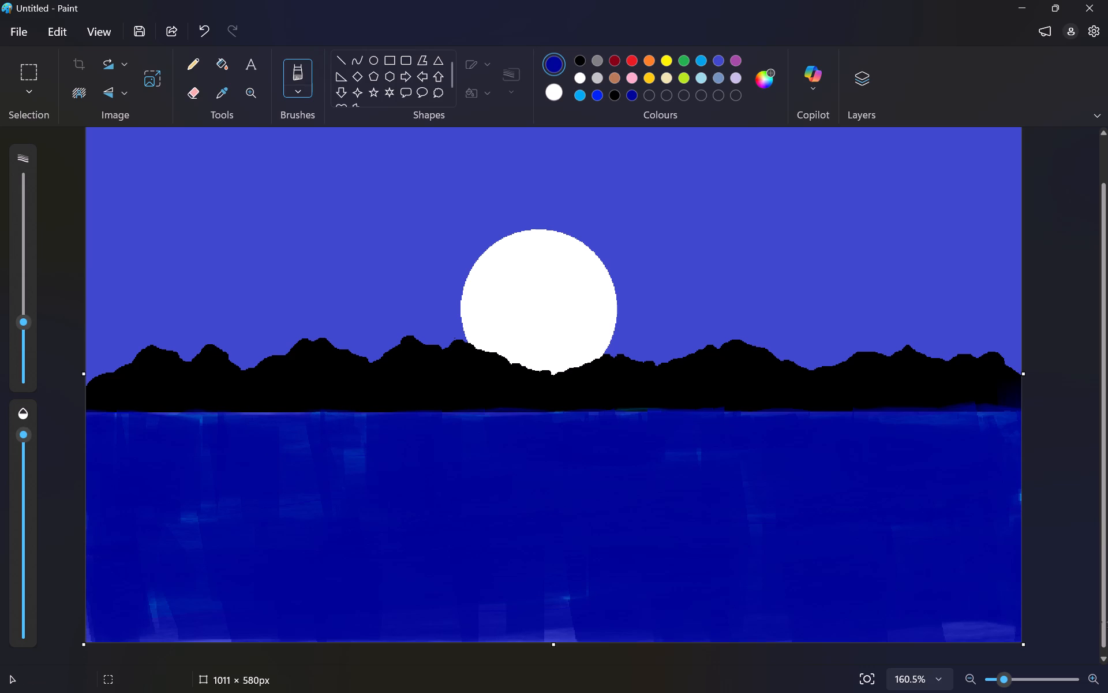
{"action": "left_click_drag", "start_coordinate": [1107, 622], "coordinate": [425, 498]}
{"action": "left_click_drag", "start_coordinate": [320, 558], "coordinate": [282, 594]}
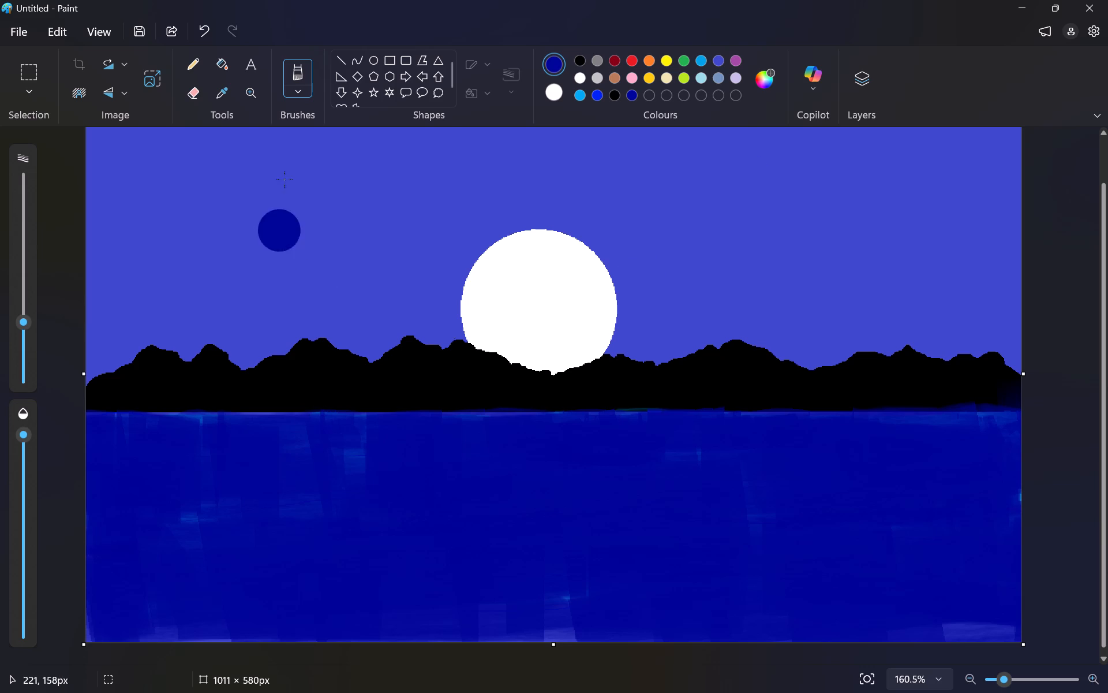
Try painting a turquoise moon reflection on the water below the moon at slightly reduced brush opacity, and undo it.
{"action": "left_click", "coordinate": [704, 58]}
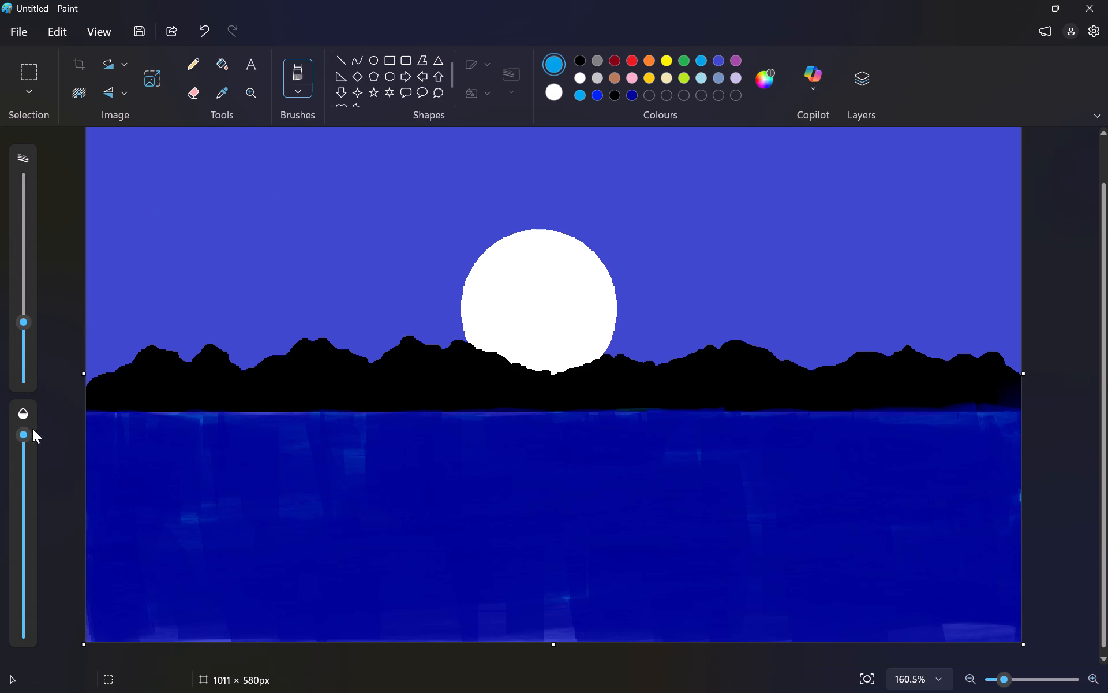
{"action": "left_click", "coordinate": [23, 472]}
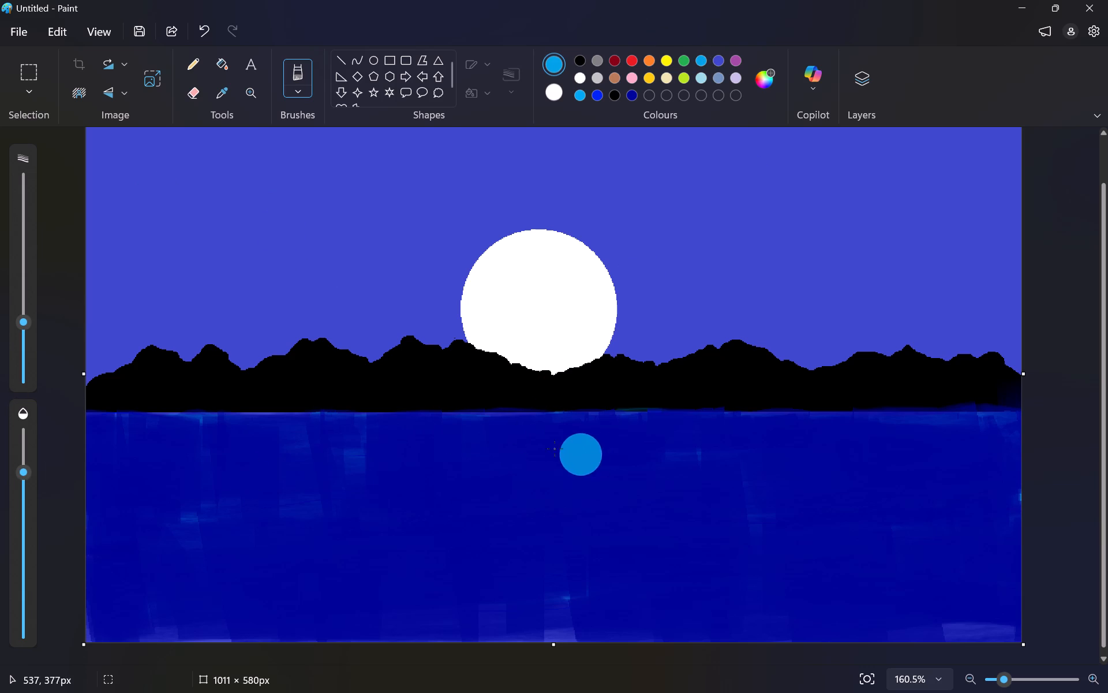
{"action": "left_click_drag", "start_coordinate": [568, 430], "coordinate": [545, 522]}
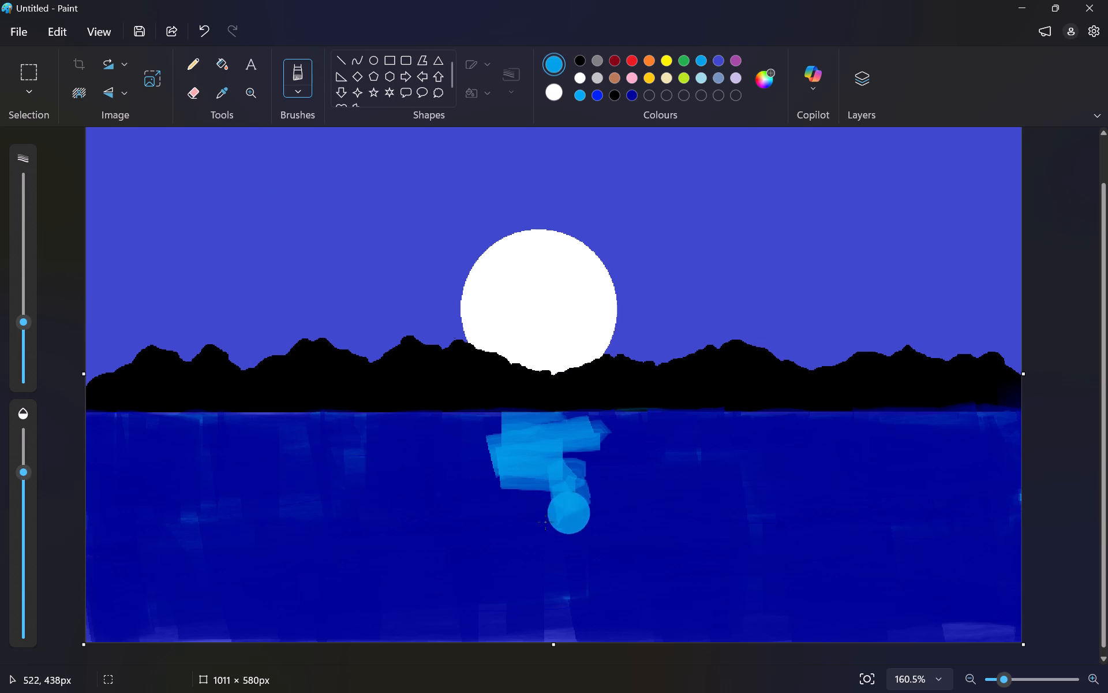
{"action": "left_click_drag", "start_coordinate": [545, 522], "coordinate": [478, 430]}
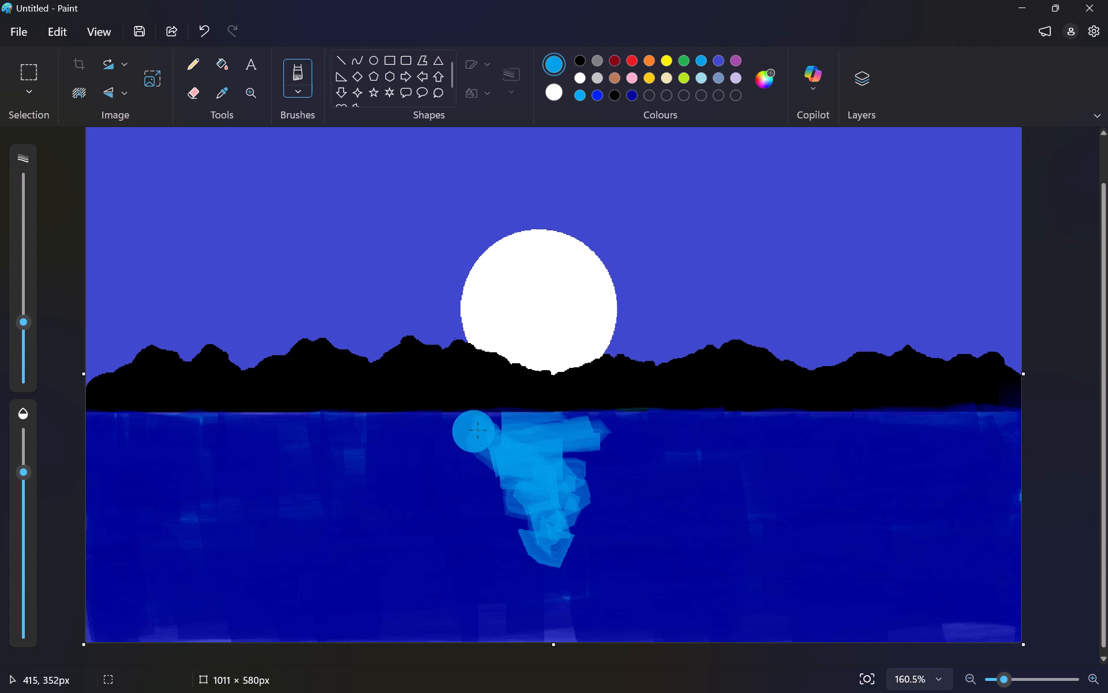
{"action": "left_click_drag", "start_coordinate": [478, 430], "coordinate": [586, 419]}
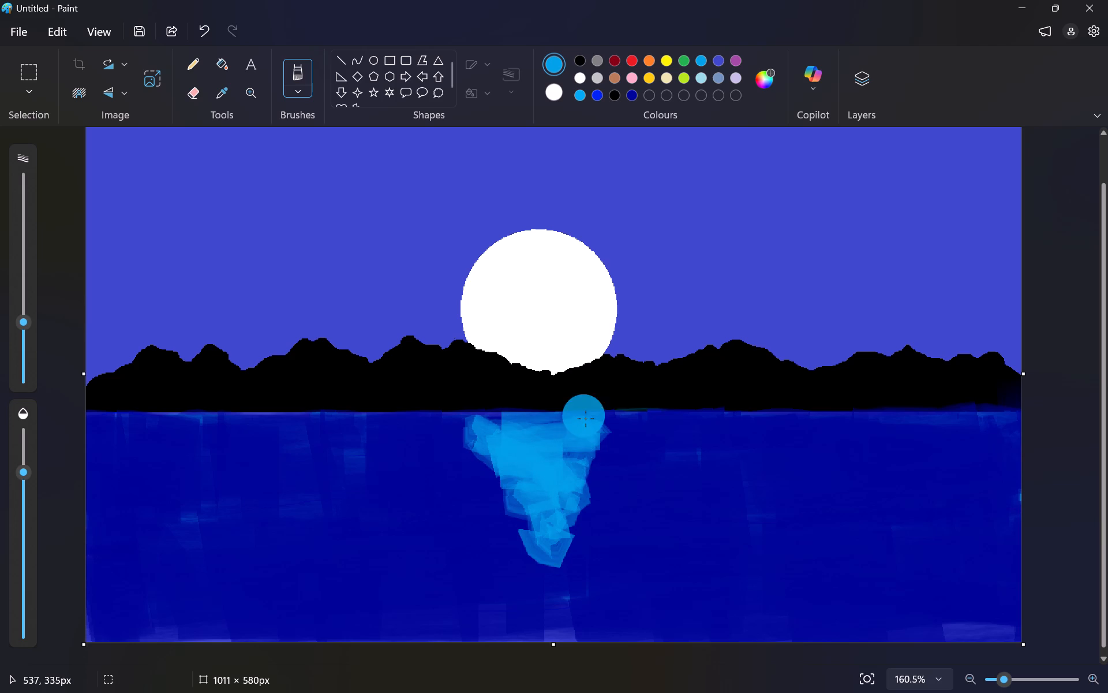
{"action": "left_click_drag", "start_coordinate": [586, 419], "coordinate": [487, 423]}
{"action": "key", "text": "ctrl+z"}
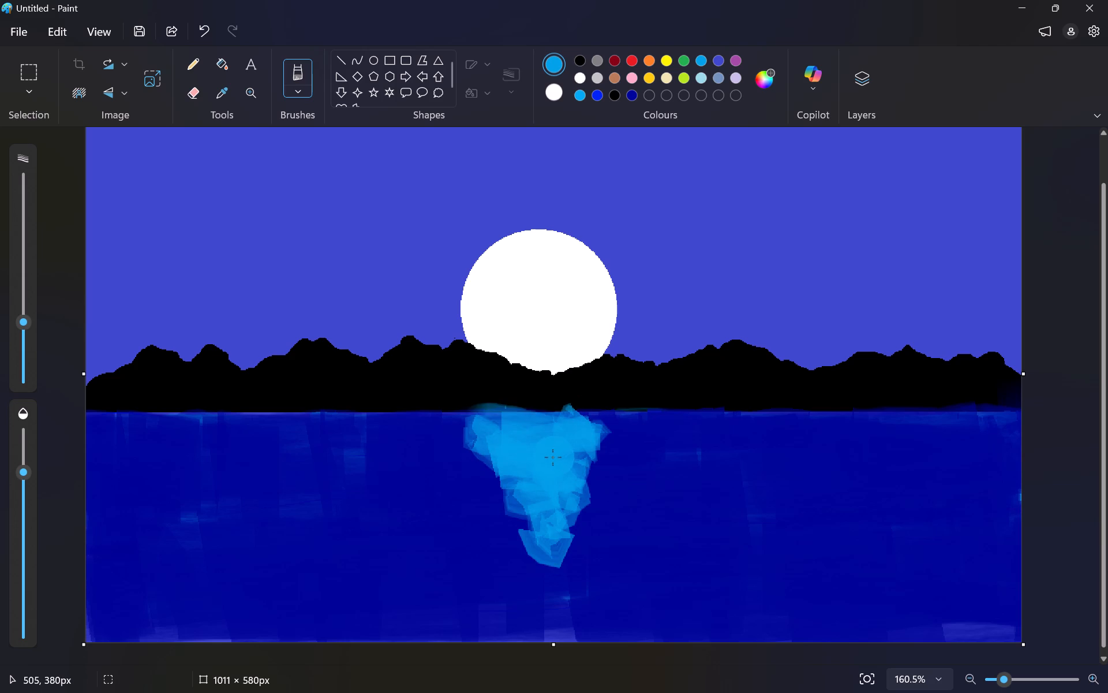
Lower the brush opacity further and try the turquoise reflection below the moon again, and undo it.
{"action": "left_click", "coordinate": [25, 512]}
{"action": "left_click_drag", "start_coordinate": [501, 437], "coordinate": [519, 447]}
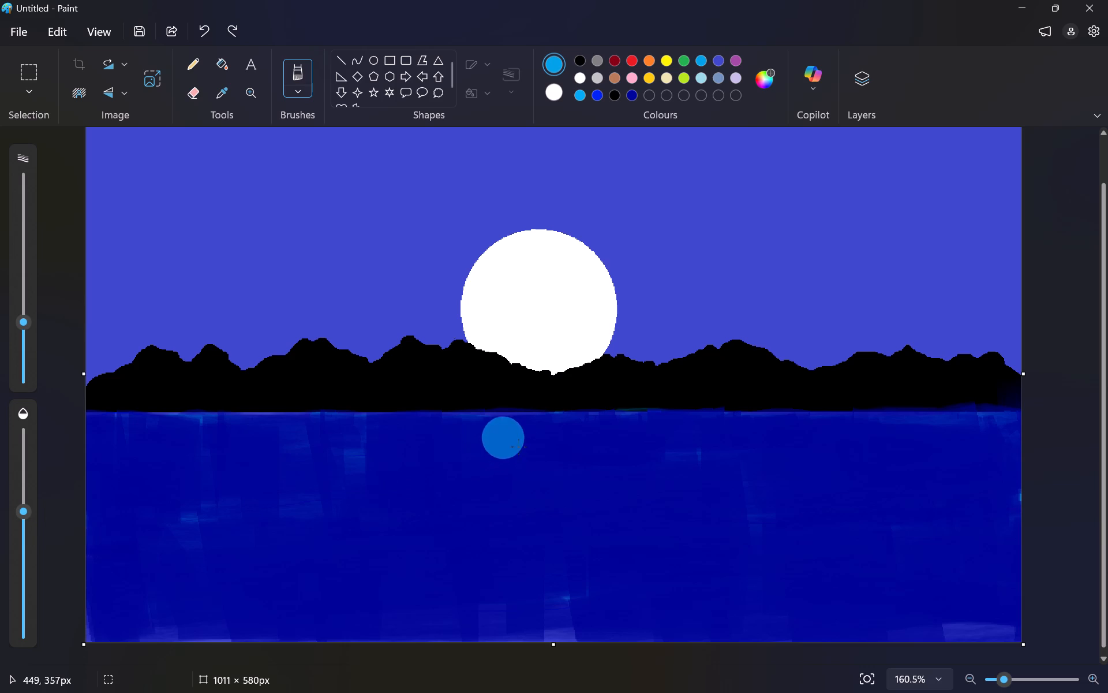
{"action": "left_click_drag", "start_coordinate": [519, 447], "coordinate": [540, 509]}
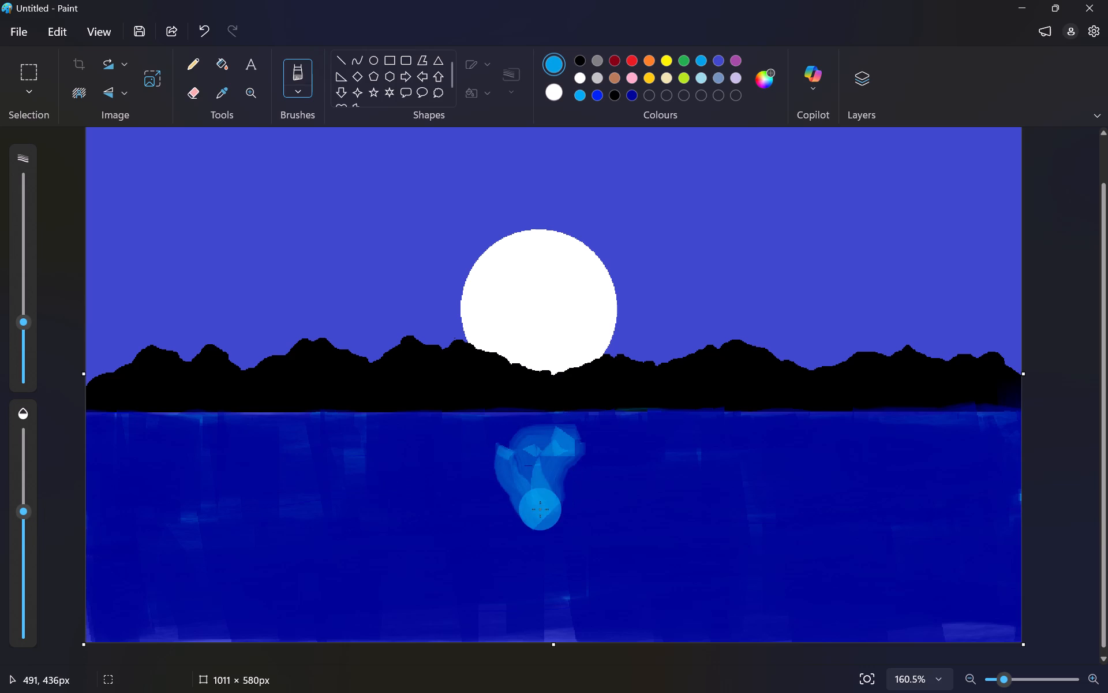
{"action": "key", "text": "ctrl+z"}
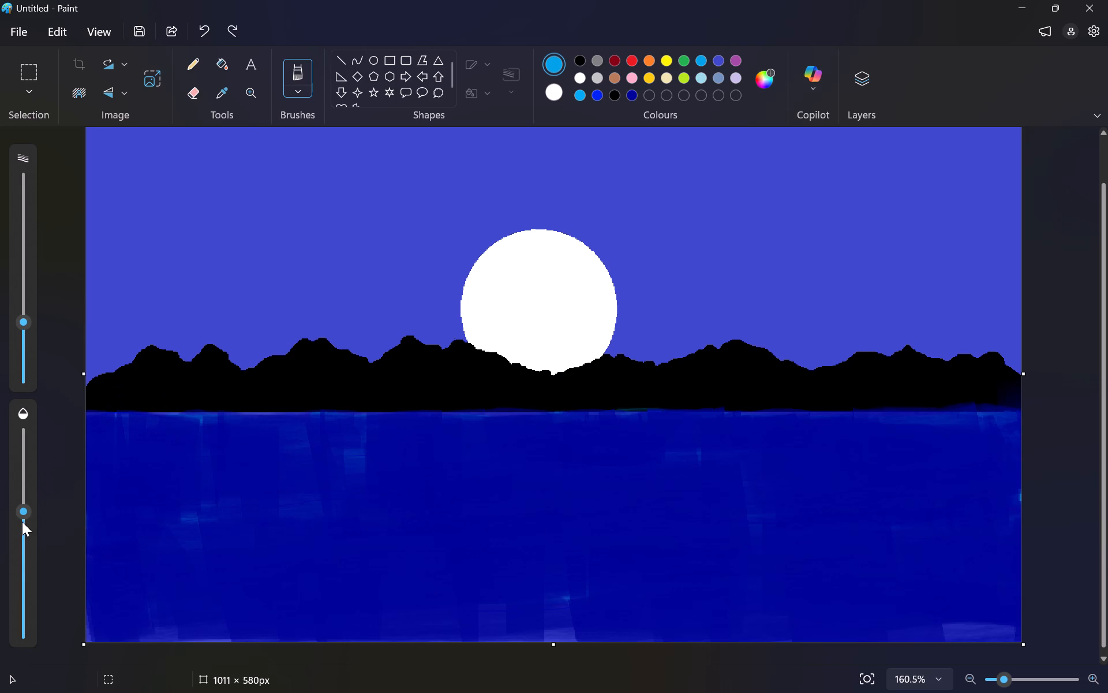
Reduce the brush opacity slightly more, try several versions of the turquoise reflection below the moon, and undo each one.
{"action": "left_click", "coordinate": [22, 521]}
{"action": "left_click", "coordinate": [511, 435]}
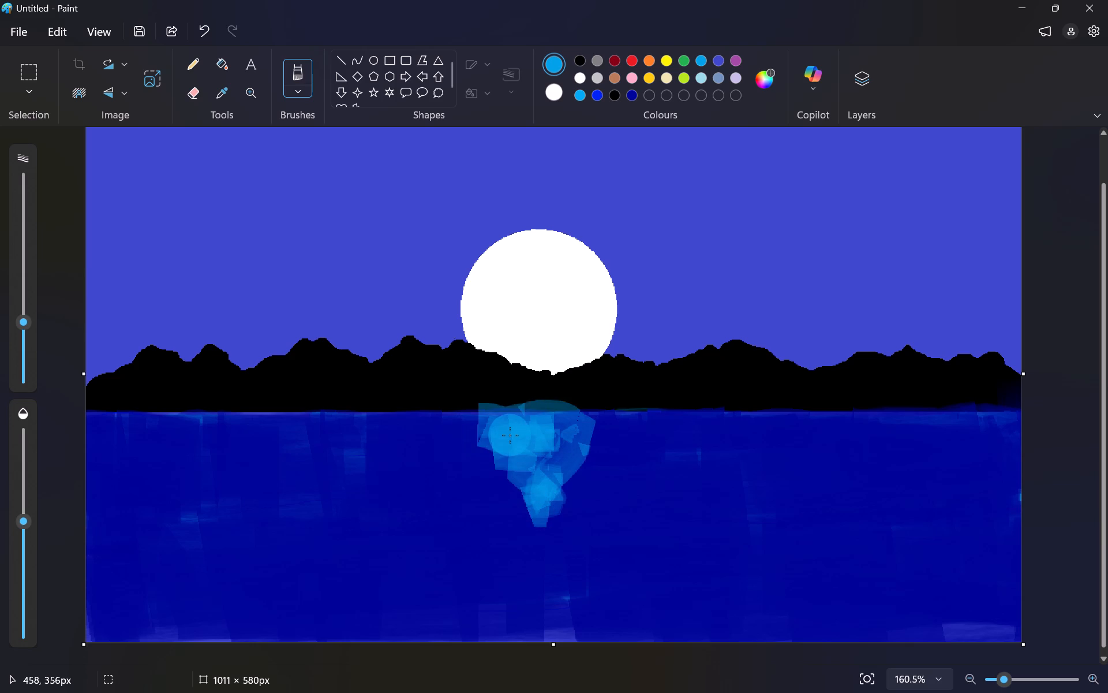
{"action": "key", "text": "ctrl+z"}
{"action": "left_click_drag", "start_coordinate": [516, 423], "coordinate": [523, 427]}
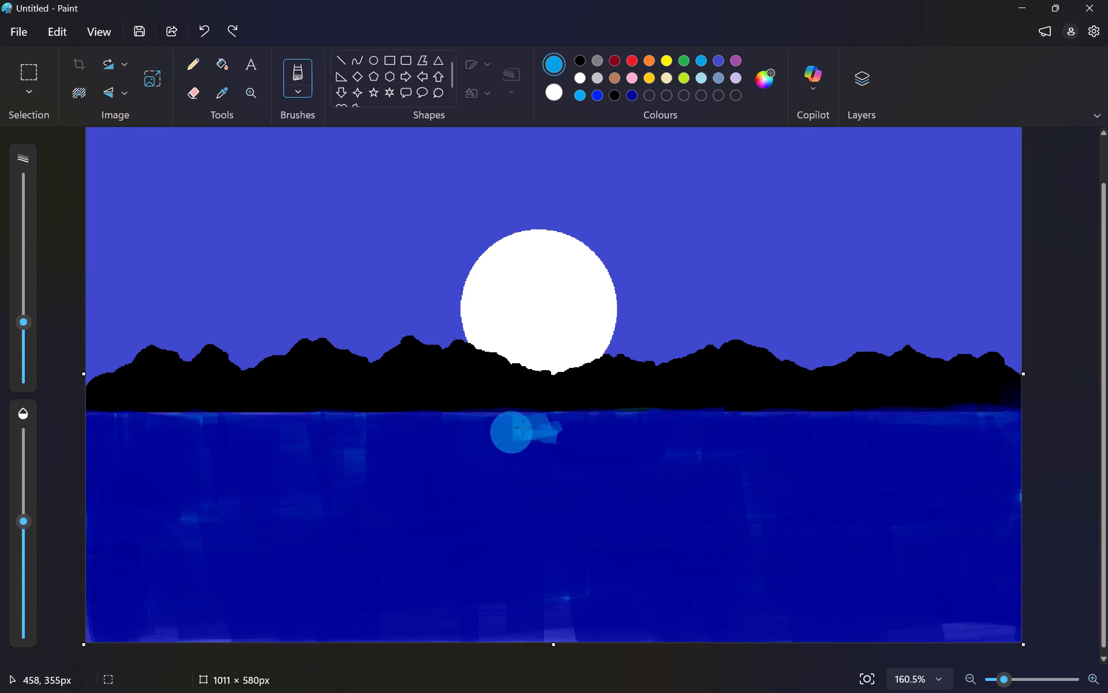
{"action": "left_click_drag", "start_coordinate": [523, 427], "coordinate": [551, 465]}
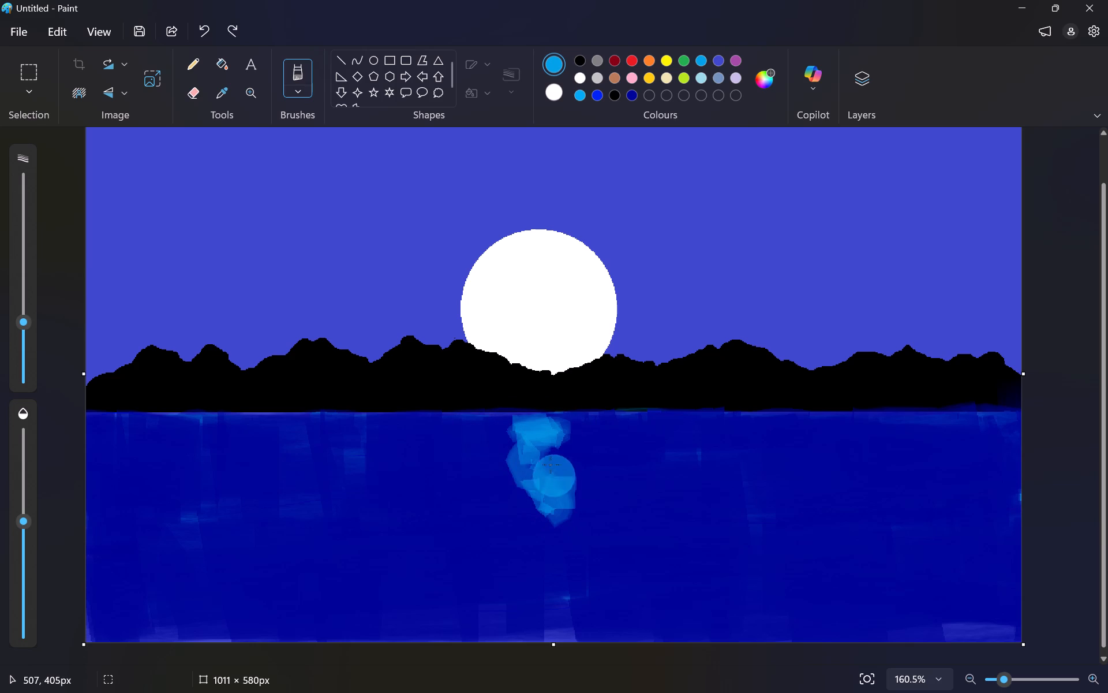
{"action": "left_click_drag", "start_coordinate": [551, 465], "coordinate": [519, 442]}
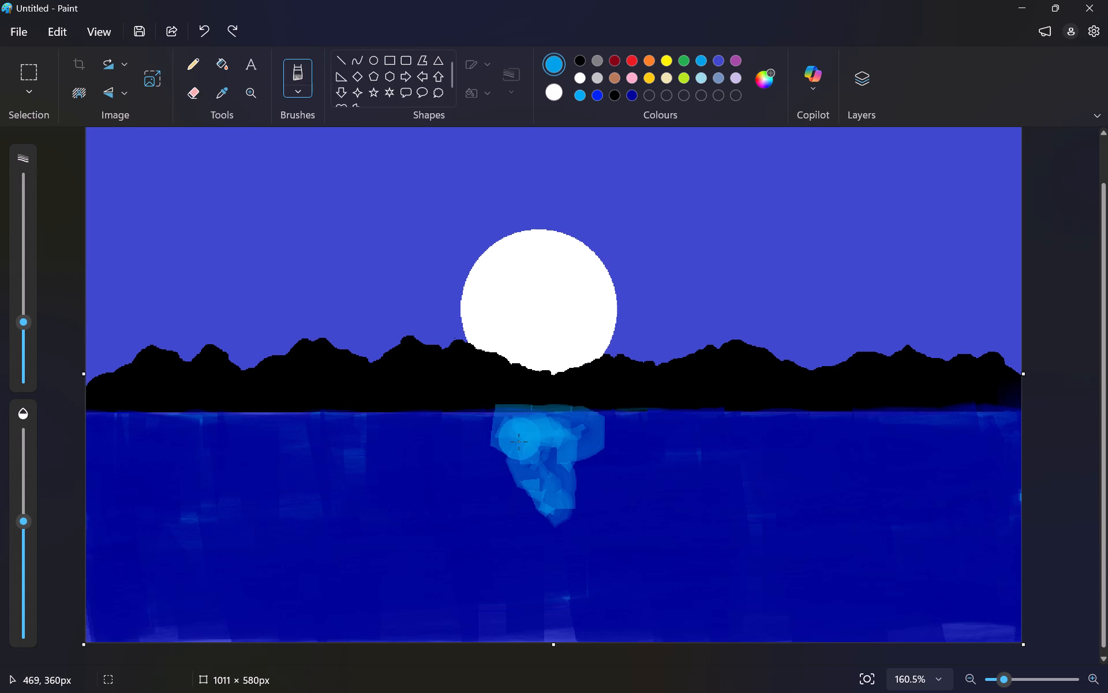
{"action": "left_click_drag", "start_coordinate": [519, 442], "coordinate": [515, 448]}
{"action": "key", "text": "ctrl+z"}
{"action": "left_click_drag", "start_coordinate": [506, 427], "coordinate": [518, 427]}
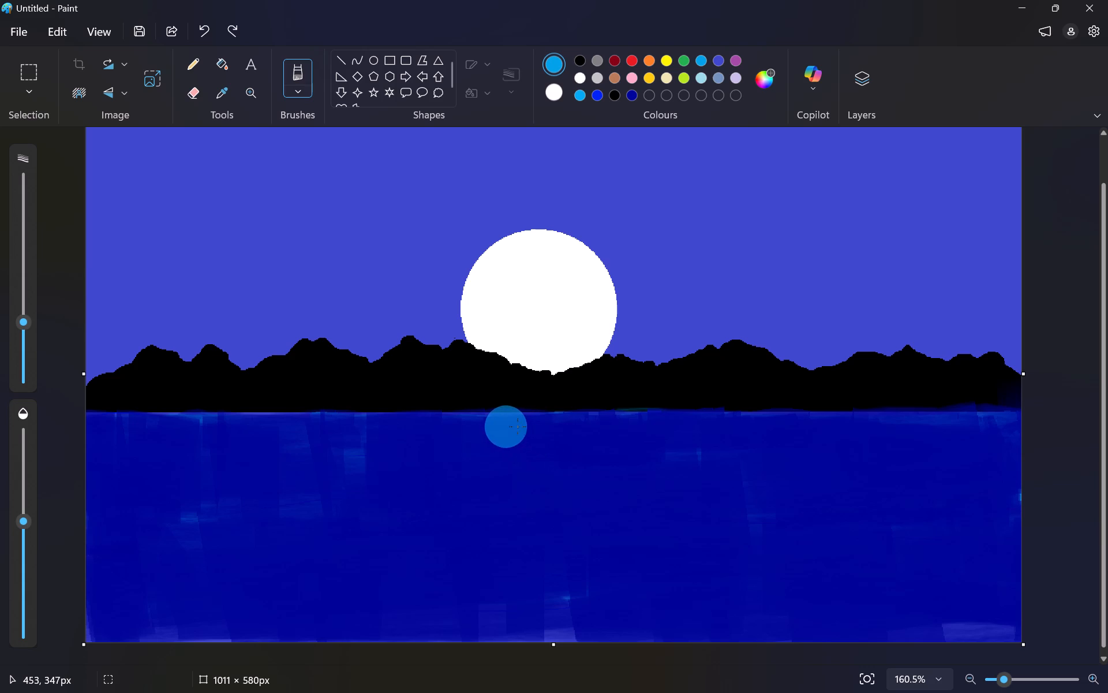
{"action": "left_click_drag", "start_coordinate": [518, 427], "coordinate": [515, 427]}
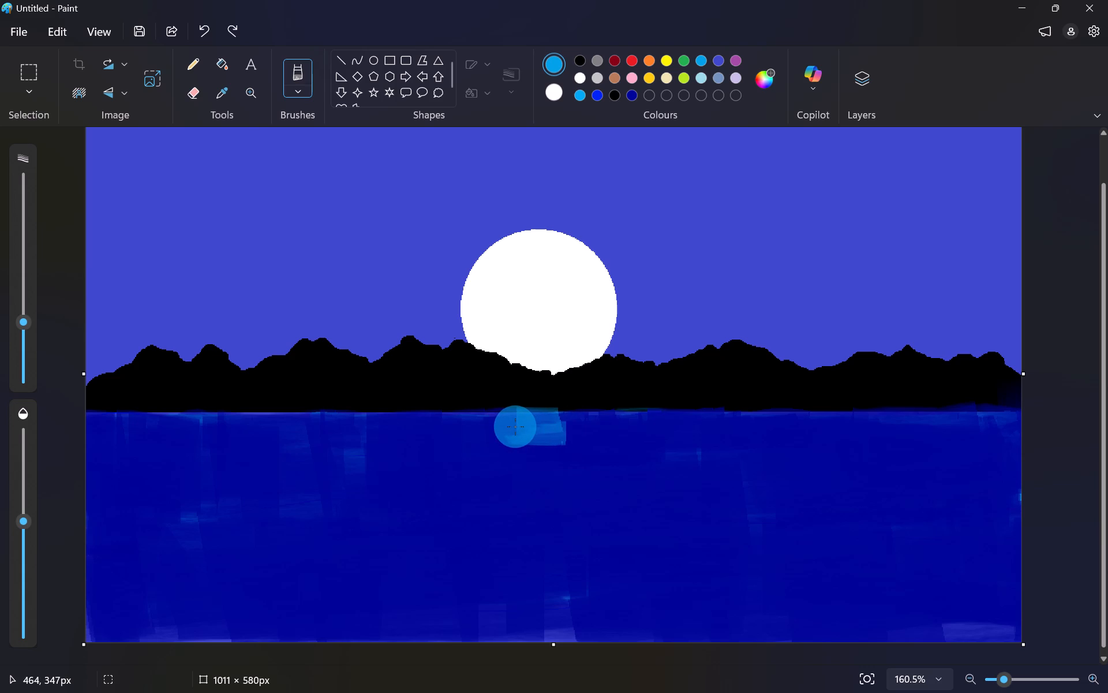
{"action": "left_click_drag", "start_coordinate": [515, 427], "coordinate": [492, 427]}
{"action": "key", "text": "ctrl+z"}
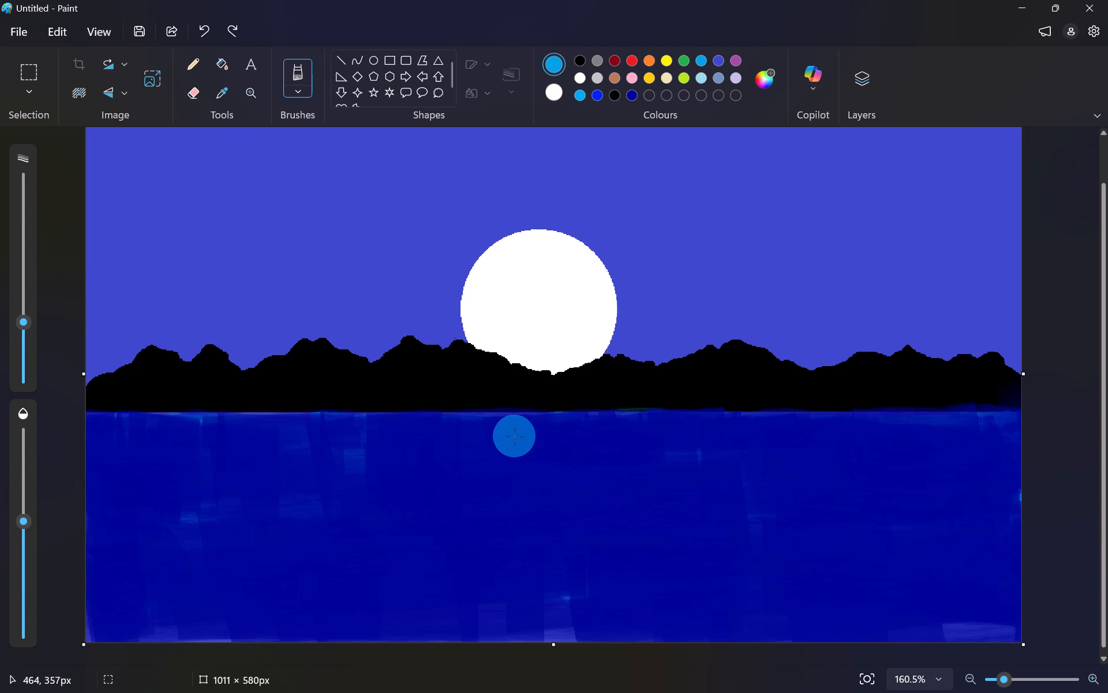
Paint a semi-transparent turquoise moon reflection, widest at the horizon below the moon and tapering down into the lower water.
{"action": "left_click_drag", "start_coordinate": [507, 431], "coordinate": [504, 430]}
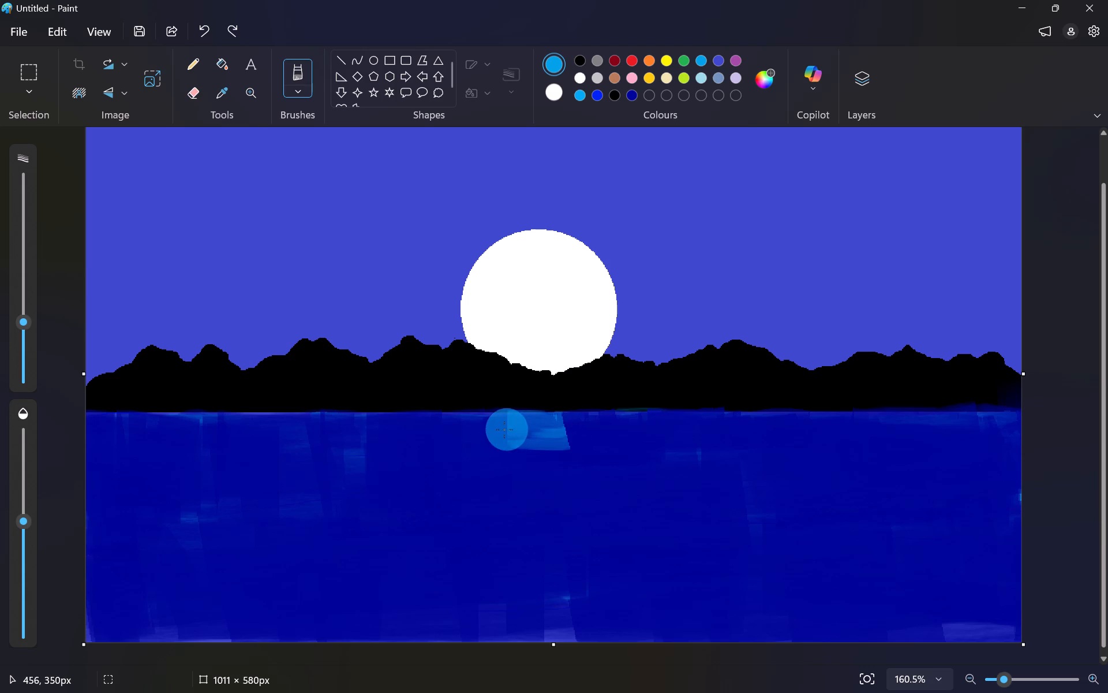
{"action": "left_click_drag", "start_coordinate": [504, 430], "coordinate": [552, 466]}
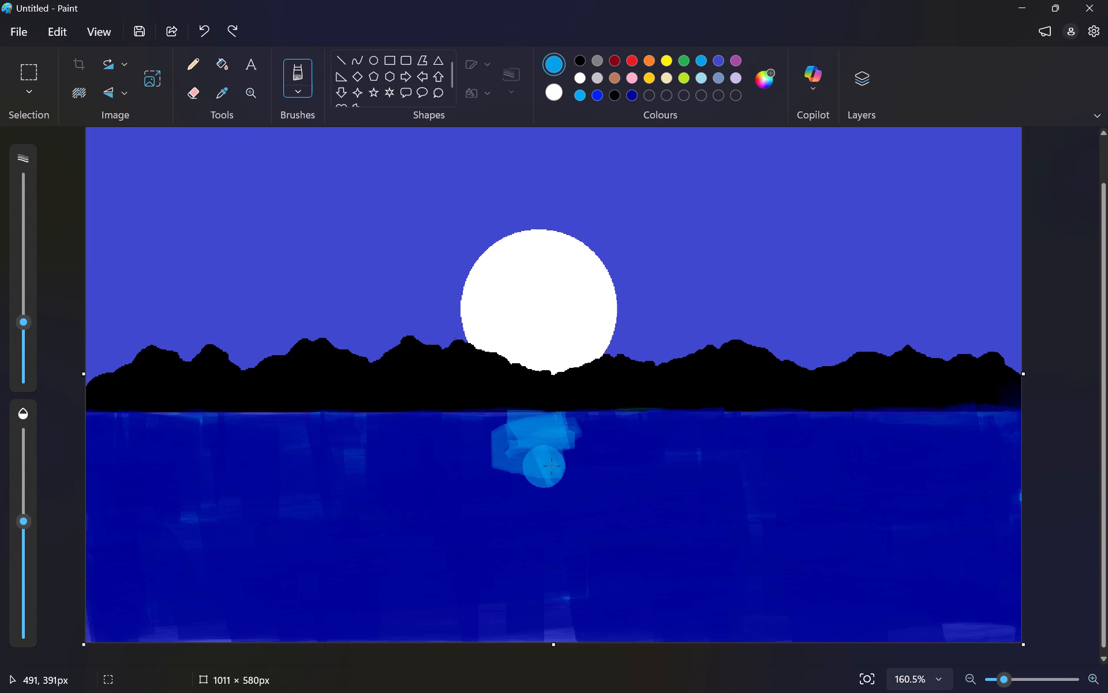
{"action": "left_click_drag", "start_coordinate": [552, 466], "coordinate": [495, 436]}
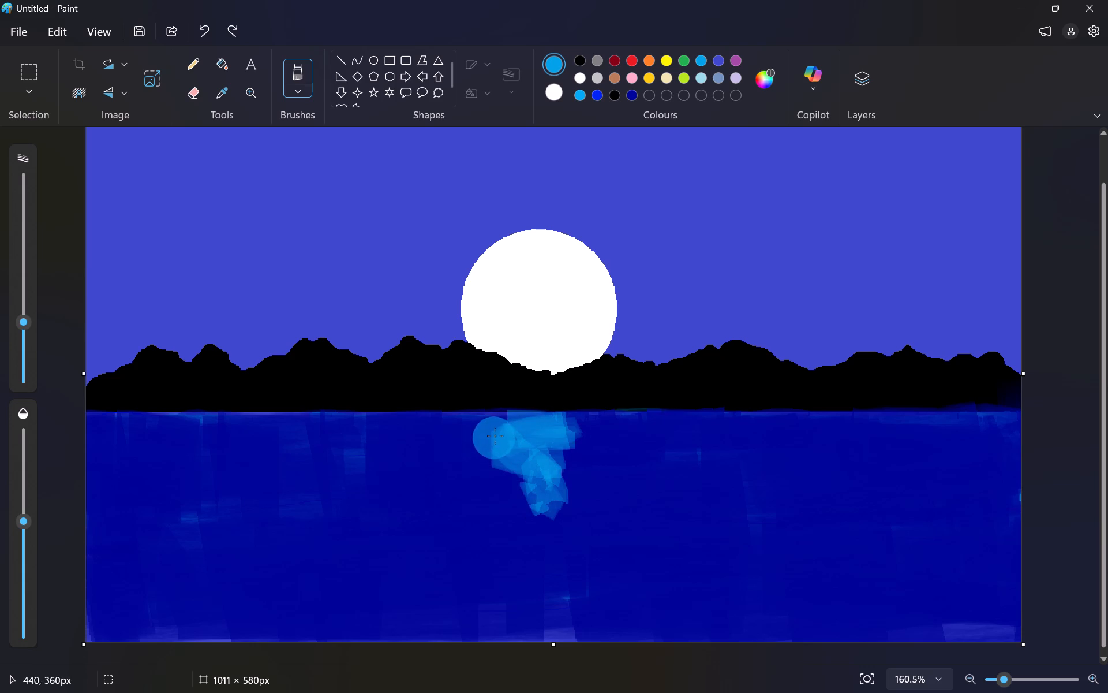
{"action": "left_click_drag", "start_coordinate": [495, 436], "coordinate": [564, 463]}
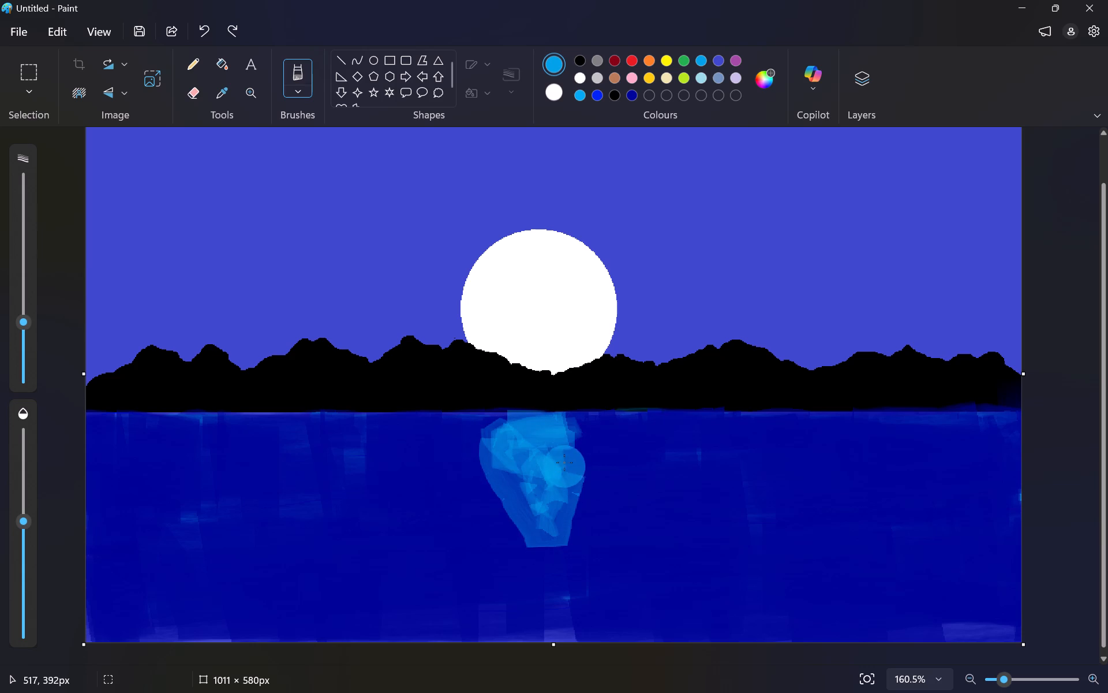
{"action": "left_click_drag", "start_coordinate": [564, 463], "coordinate": [552, 528]}
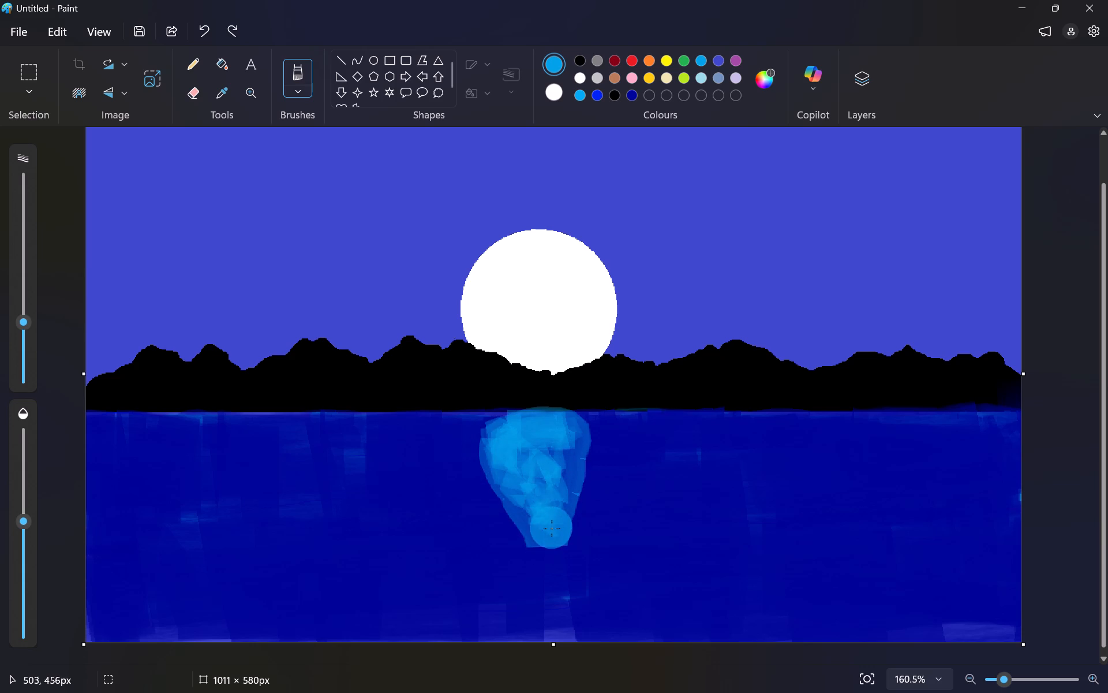
{"action": "left_click_drag", "start_coordinate": [552, 528], "coordinate": [578, 434]}
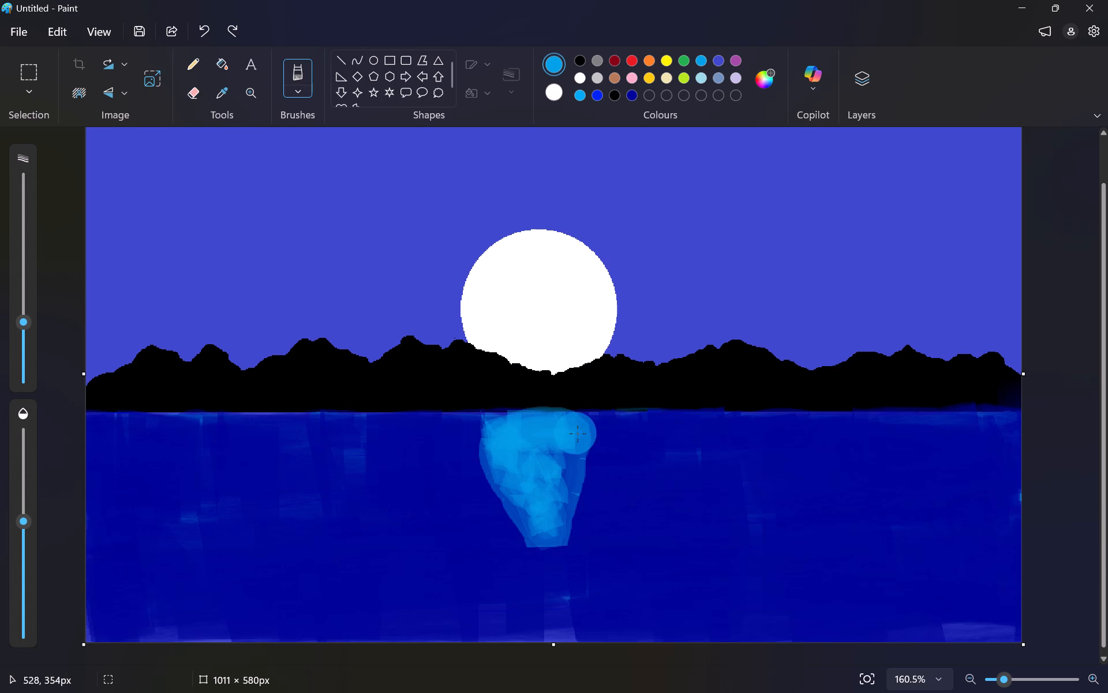
{"action": "left_click_drag", "start_coordinate": [578, 434], "coordinate": [555, 434]}
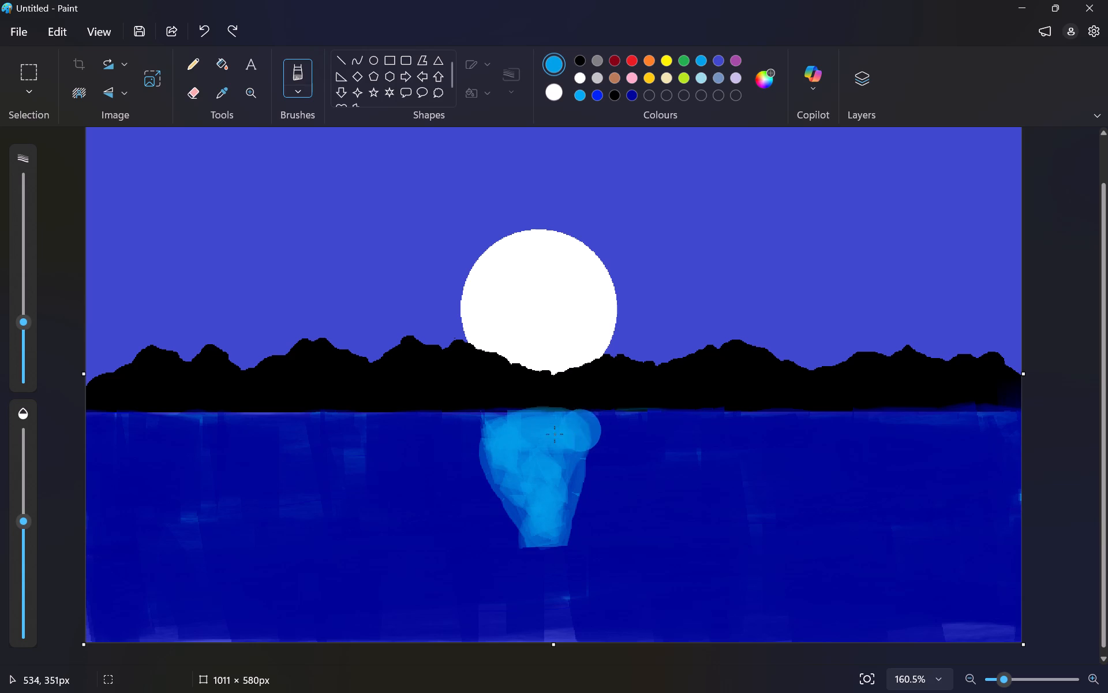
{"action": "left_click_drag", "start_coordinate": [555, 434], "coordinate": [534, 525]}
{"action": "left_click_drag", "start_coordinate": [548, 540], "coordinate": [548, 534]}
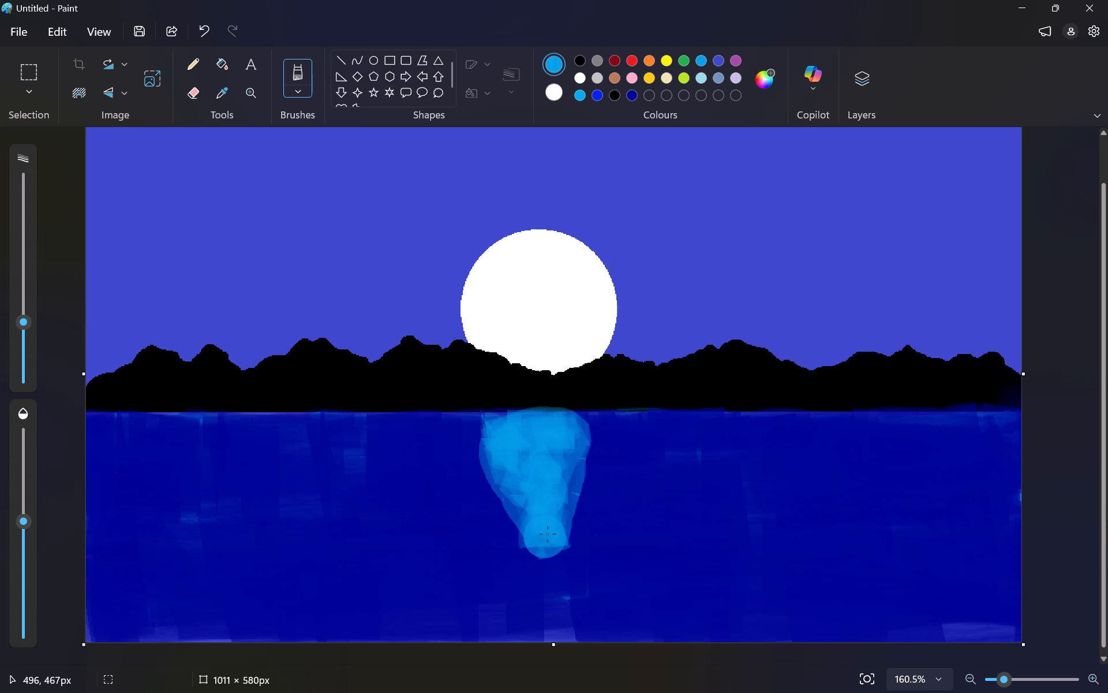
{"action": "left_click_drag", "start_coordinate": [548, 534], "coordinate": [553, 560]}
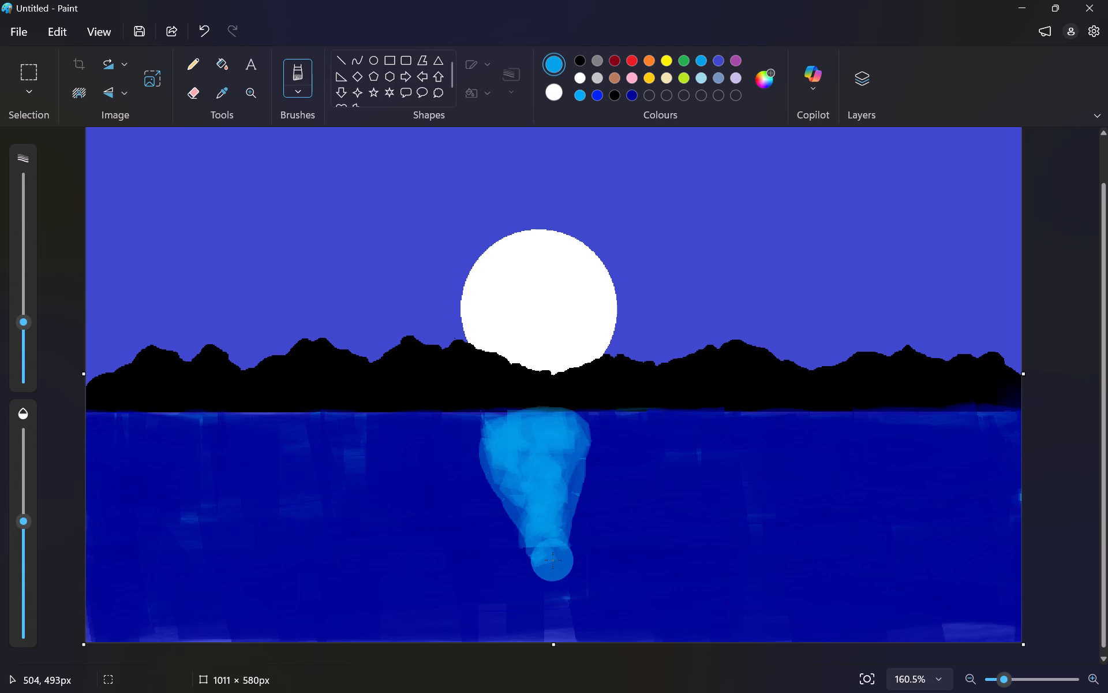
{"action": "left_click_drag", "start_coordinate": [553, 560], "coordinate": [549, 569]}
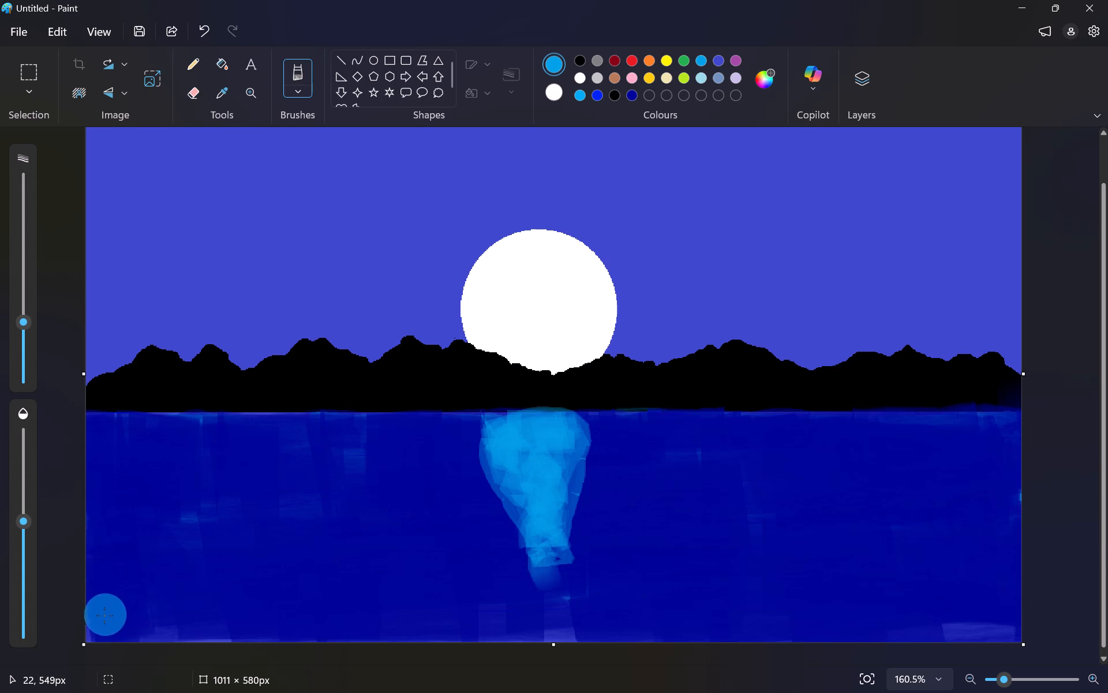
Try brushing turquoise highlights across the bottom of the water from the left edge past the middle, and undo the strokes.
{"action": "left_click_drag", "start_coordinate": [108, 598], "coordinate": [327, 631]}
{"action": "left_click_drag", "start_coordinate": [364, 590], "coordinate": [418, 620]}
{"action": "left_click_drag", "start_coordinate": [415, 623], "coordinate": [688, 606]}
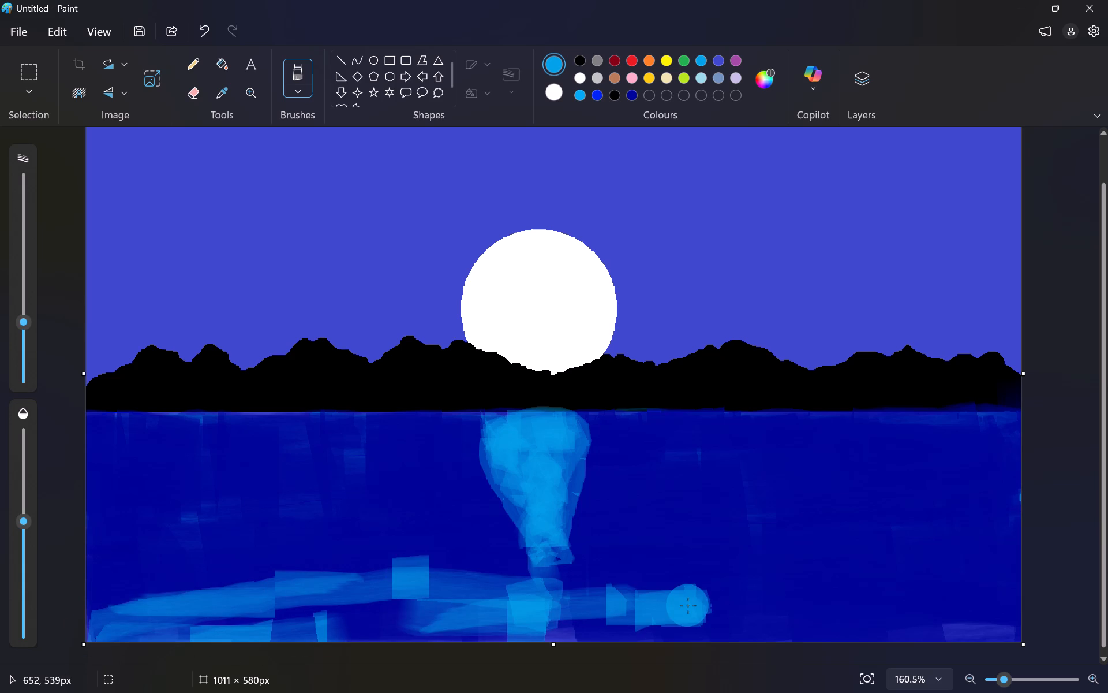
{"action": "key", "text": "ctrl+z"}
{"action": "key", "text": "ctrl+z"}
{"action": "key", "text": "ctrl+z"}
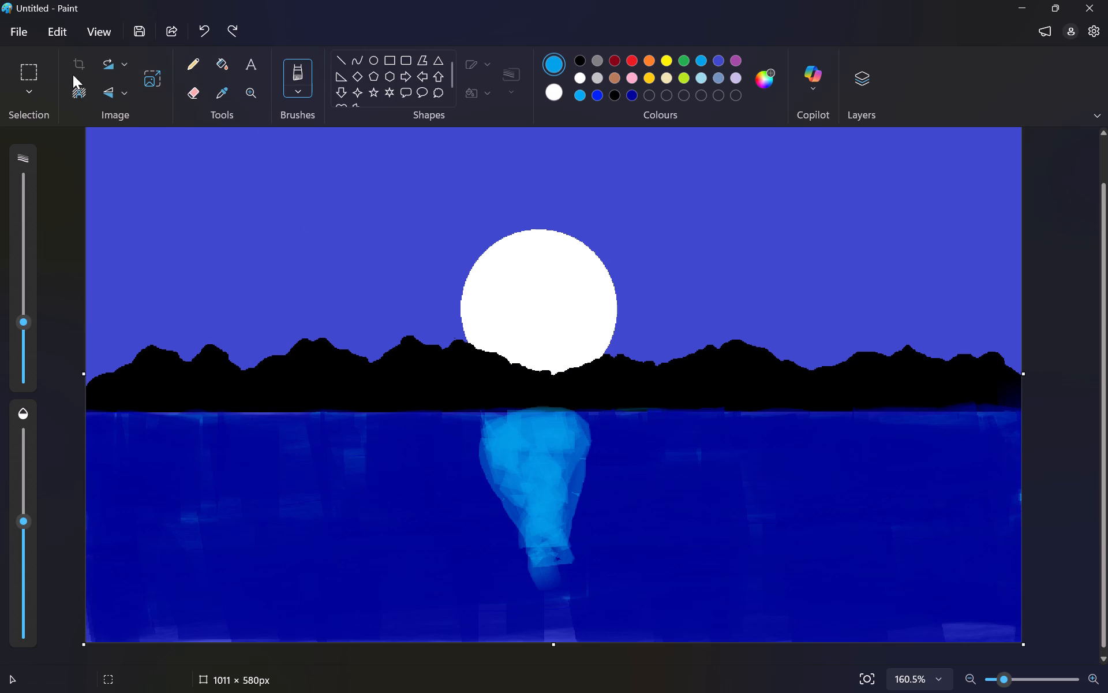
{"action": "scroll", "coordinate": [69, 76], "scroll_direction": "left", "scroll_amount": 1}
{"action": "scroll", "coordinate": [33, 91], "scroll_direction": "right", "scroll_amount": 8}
Brush a faint indigo glow over and around the turquoise moon reflection at very low brush opacity.
{"action": "left_click", "coordinate": [723, 57]}
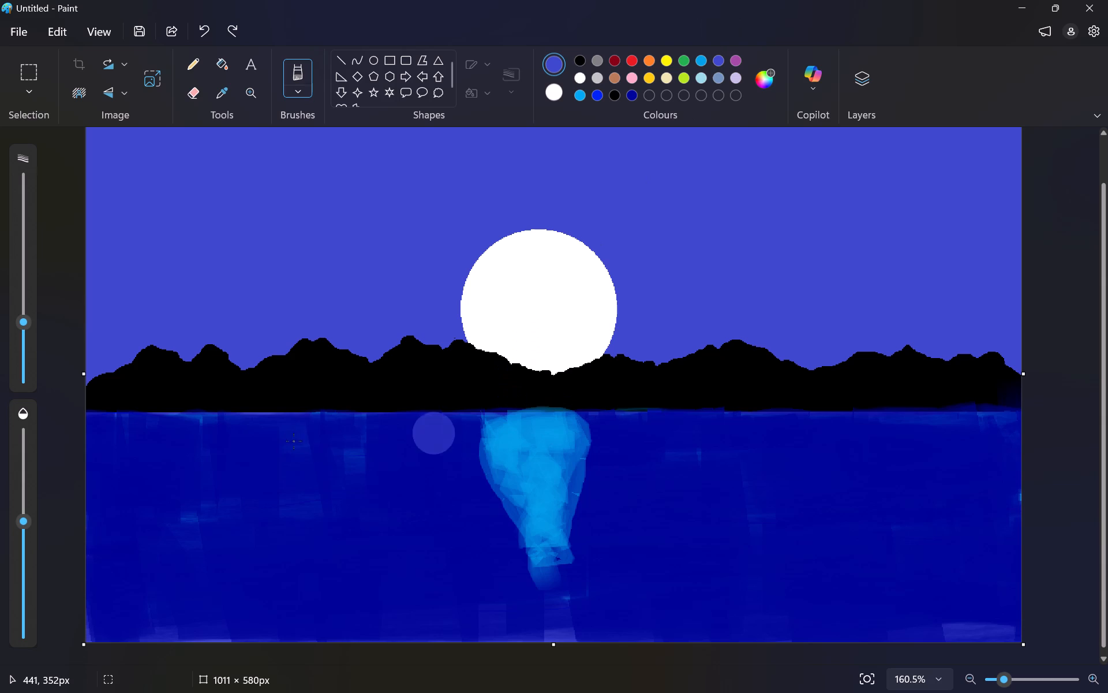
{"action": "left_click_drag", "start_coordinate": [21, 532], "coordinate": [21, 564]}
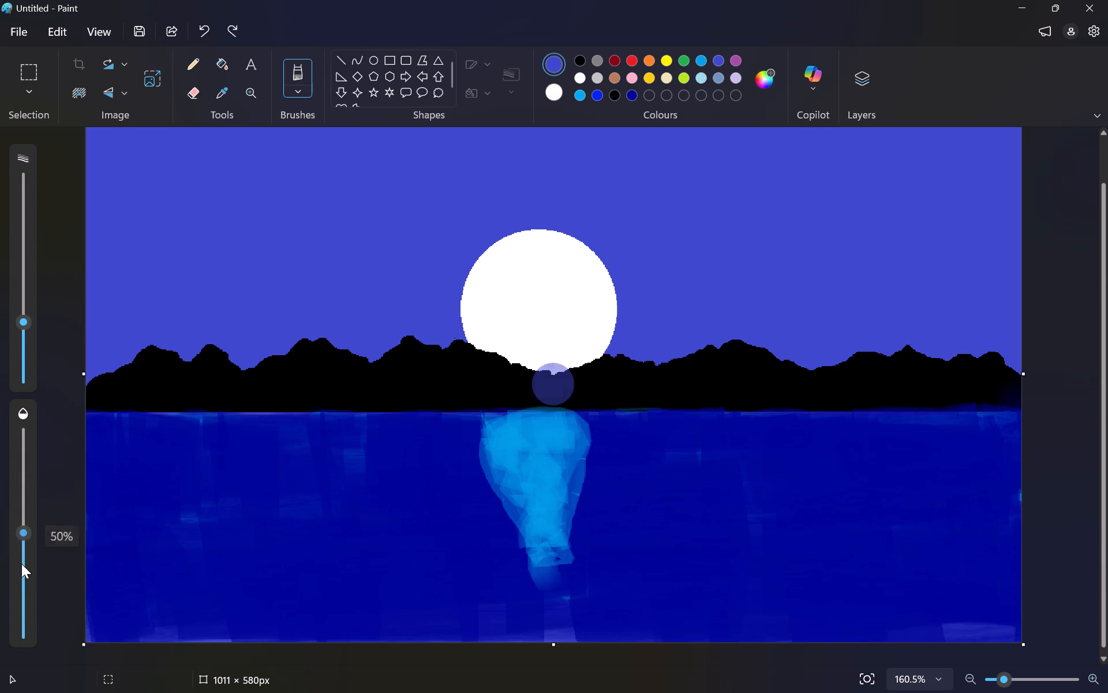
{"action": "left_click_drag", "start_coordinate": [21, 564], "coordinate": [25, 606]}
{"action": "left_click_drag", "start_coordinate": [466, 456], "coordinate": [639, 524]}
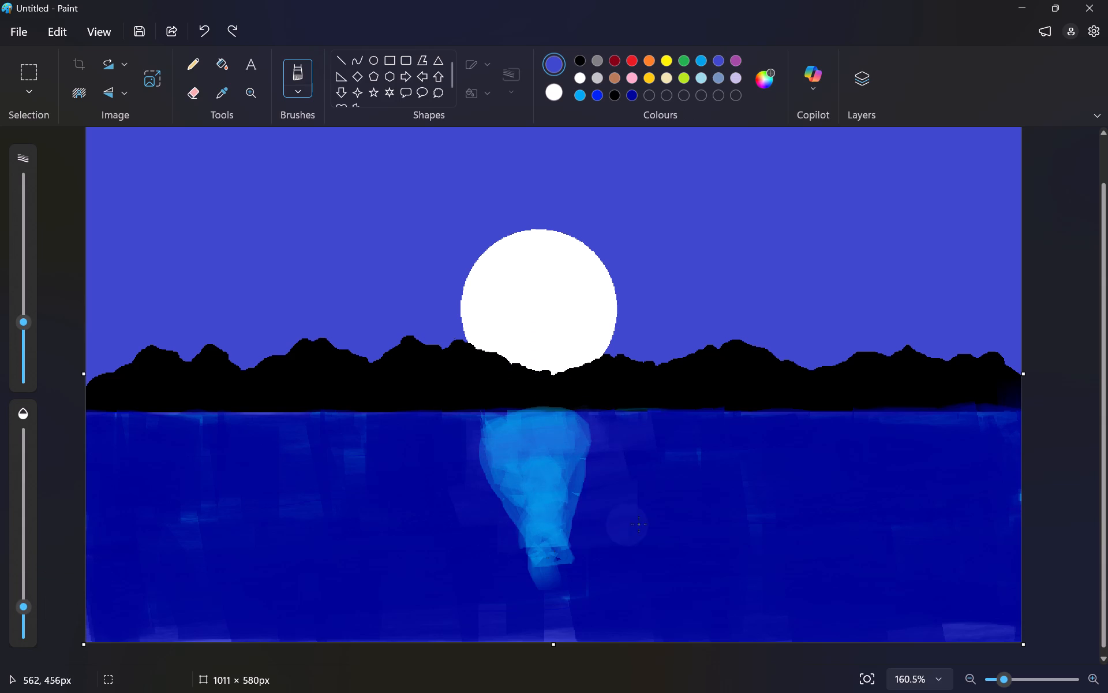
{"action": "left_click_drag", "start_coordinate": [639, 524], "coordinate": [491, 506]}
{"action": "left_click_drag", "start_coordinate": [491, 506], "coordinate": [563, 568]}
Raise the brush opacity slightly and brush more indigo glow over and around the turquoise moon reflection.
{"action": "left_click_drag", "start_coordinate": [24, 599], "coordinate": [23, 593]}
{"action": "left_click_drag", "start_coordinate": [475, 494], "coordinate": [441, 486]}
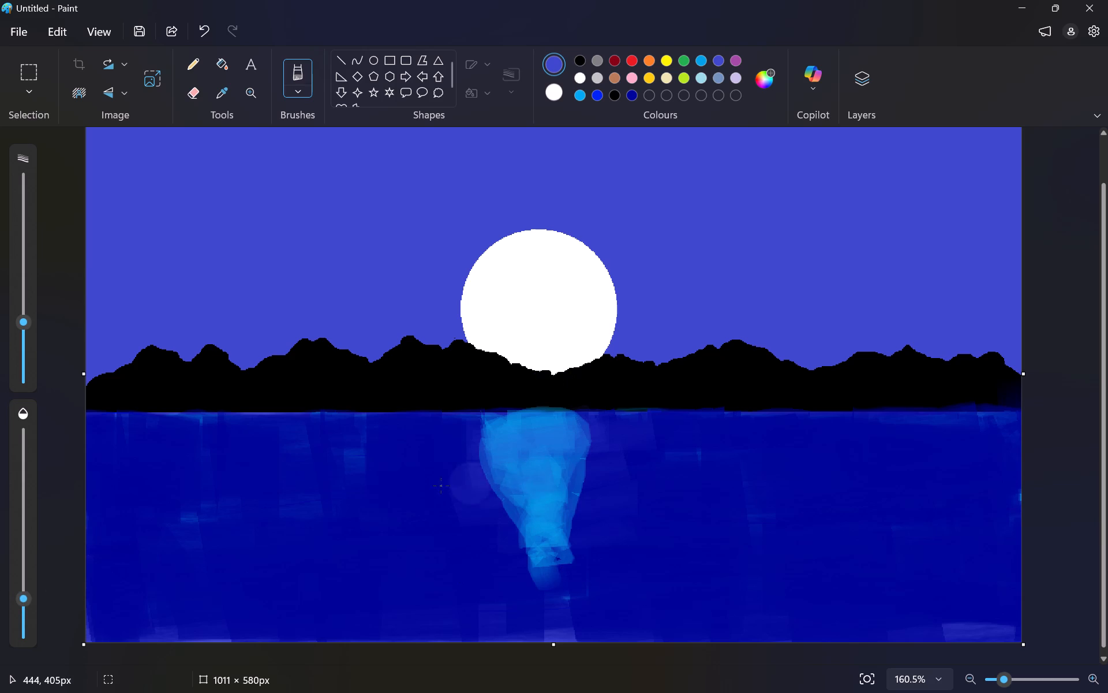
{"action": "left_click_drag", "start_coordinate": [441, 486], "coordinate": [572, 439]}
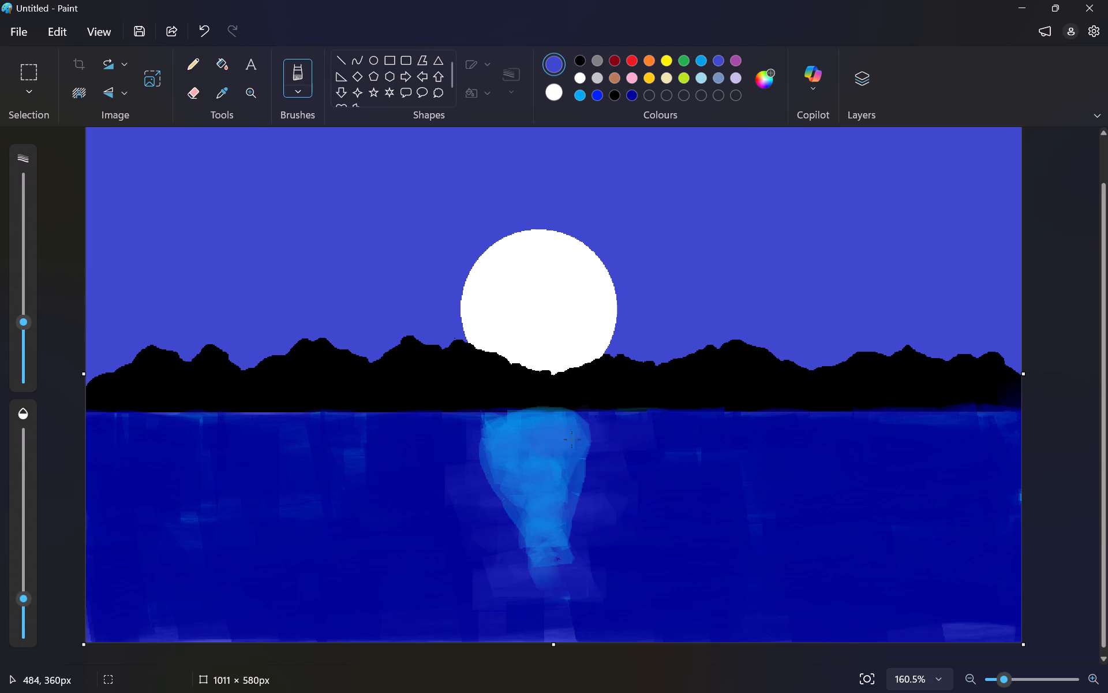
{"action": "left_click_drag", "start_coordinate": [572, 439], "coordinate": [540, 537]}
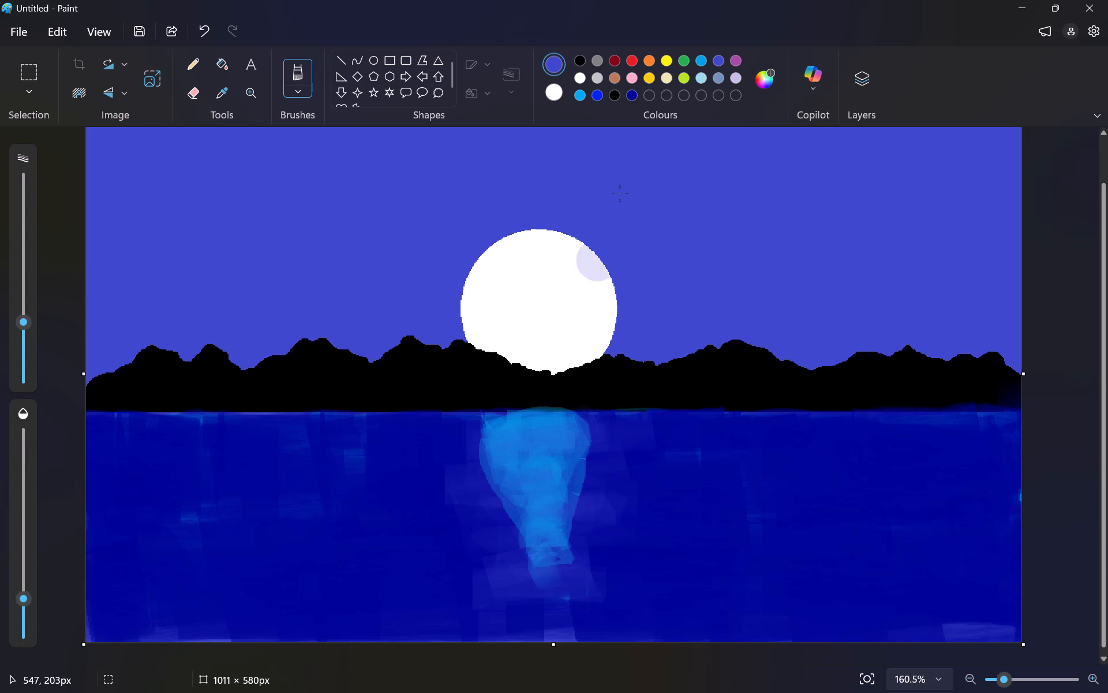
Brush dark blue over the moon reflection and its surrounding glow at the same low opacity.
{"action": "double_click", "coordinate": [628, 92]}
{"action": "left_click_drag", "start_coordinate": [533, 430], "coordinate": [527, 584]}
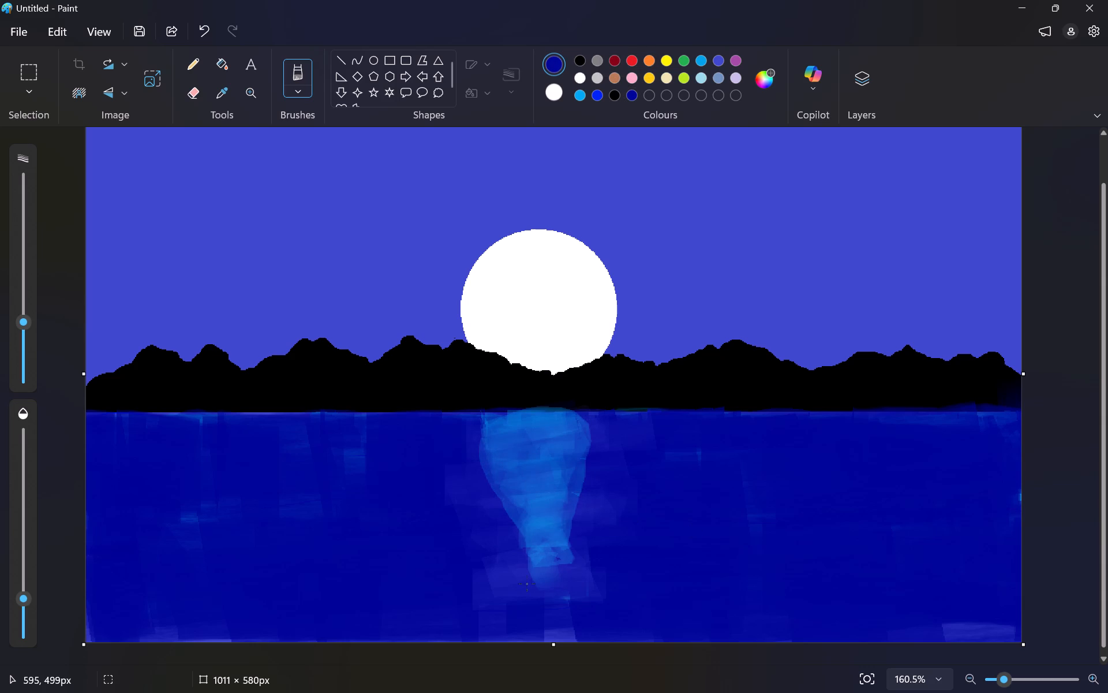
{"action": "left_click_drag", "start_coordinate": [527, 584], "coordinate": [593, 521]}
{"action": "left_click_drag", "start_coordinate": [593, 521], "coordinate": [473, 438]}
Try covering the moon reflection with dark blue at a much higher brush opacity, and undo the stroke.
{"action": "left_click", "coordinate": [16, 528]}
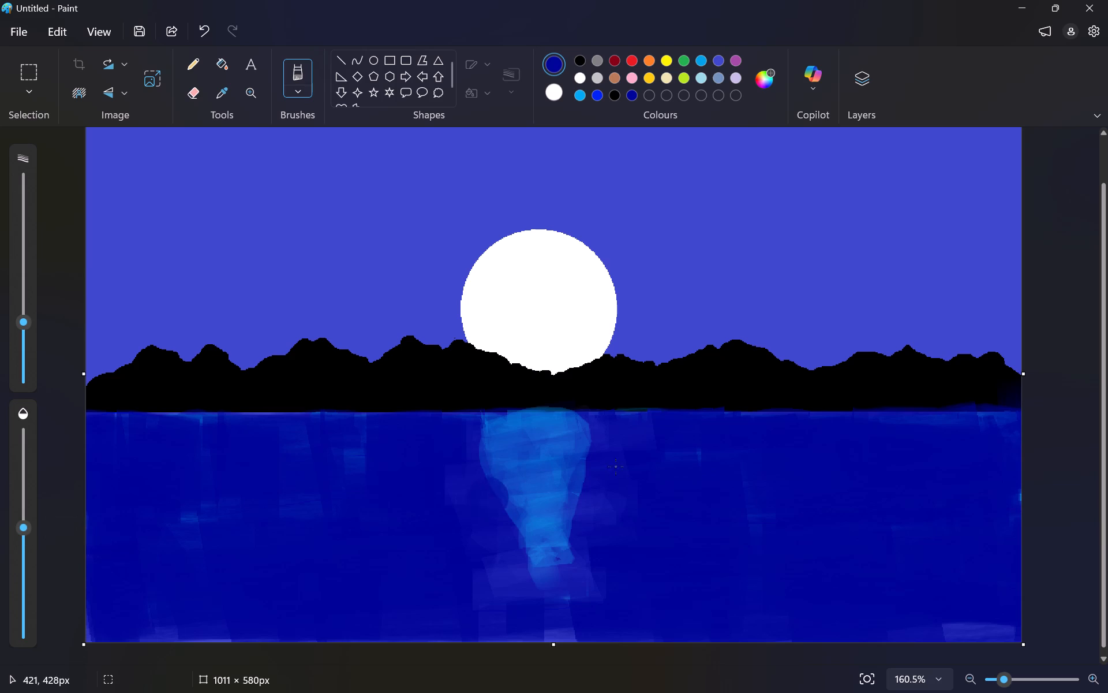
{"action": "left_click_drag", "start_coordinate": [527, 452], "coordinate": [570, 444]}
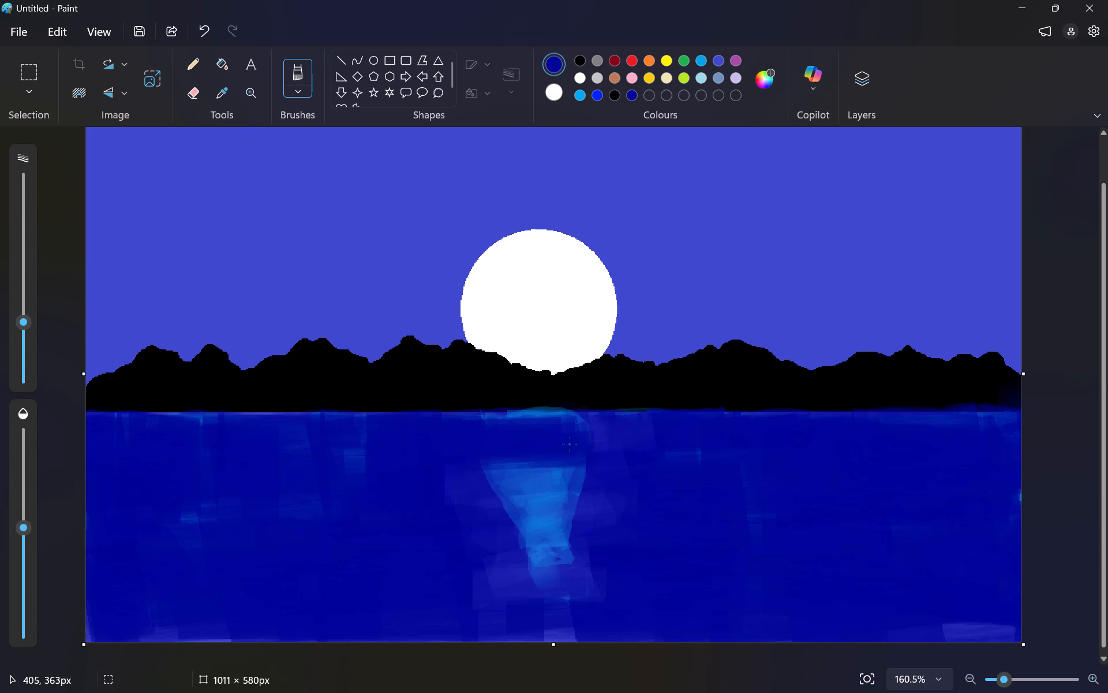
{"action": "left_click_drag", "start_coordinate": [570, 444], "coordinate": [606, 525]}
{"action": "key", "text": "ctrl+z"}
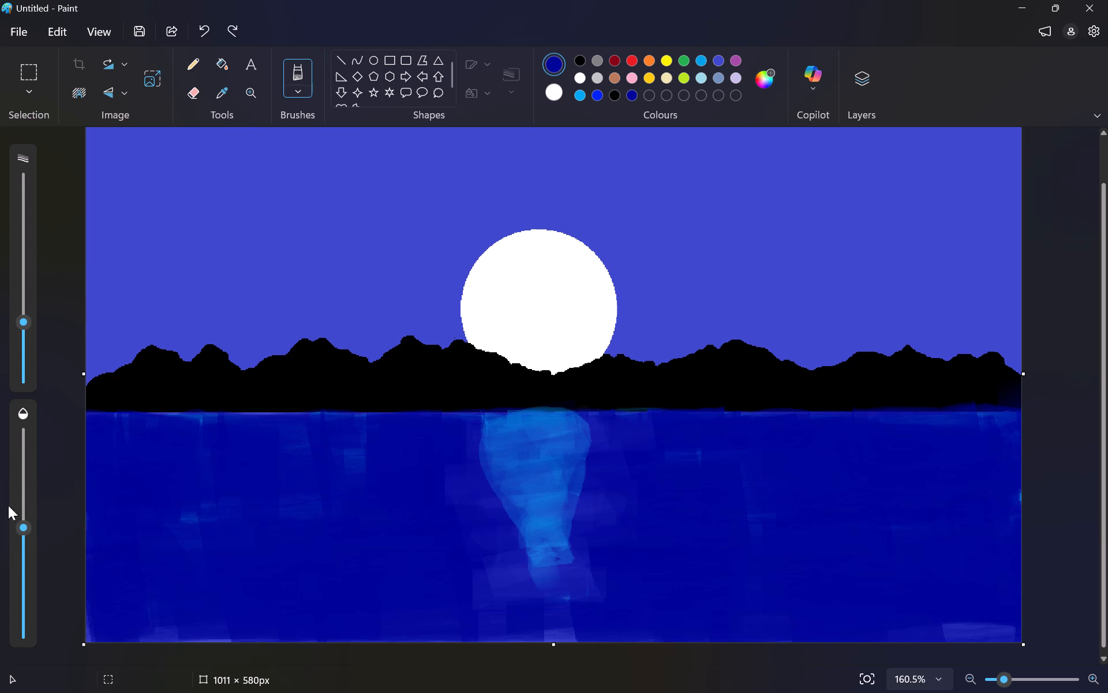
Set the brush opacity to 42% and brush dark blue over the moon reflection to blend it into the water.
{"action": "left_click_drag", "start_coordinate": [29, 537], "coordinate": [30, 550]}
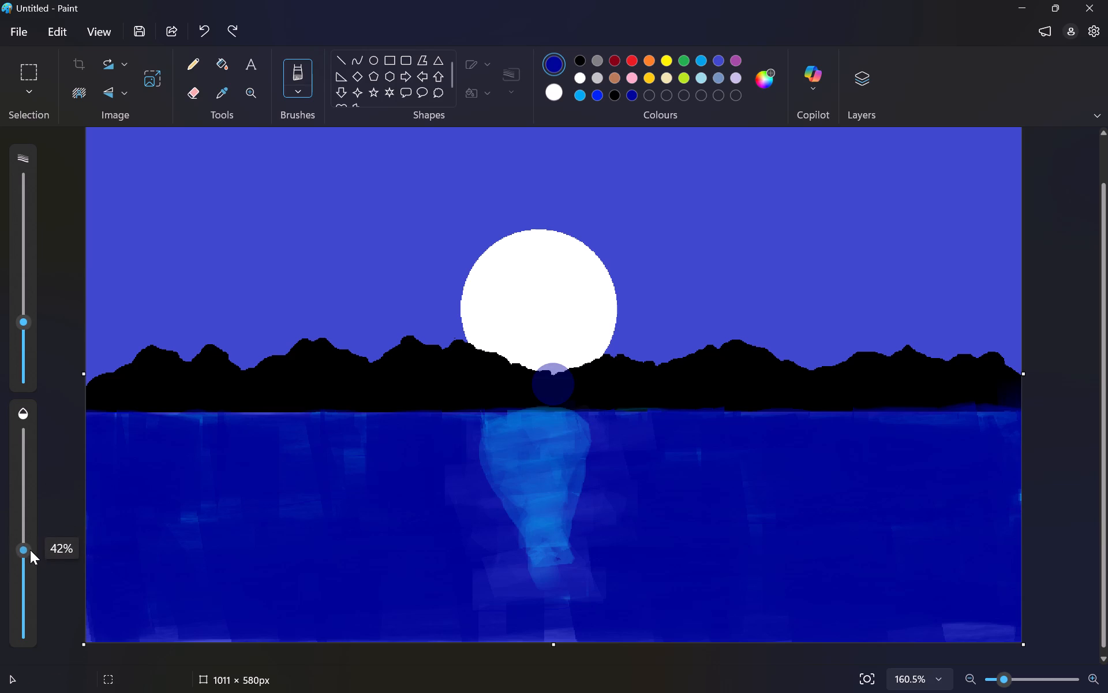
{"action": "left_click_drag", "start_coordinate": [567, 445], "coordinate": [616, 442]}
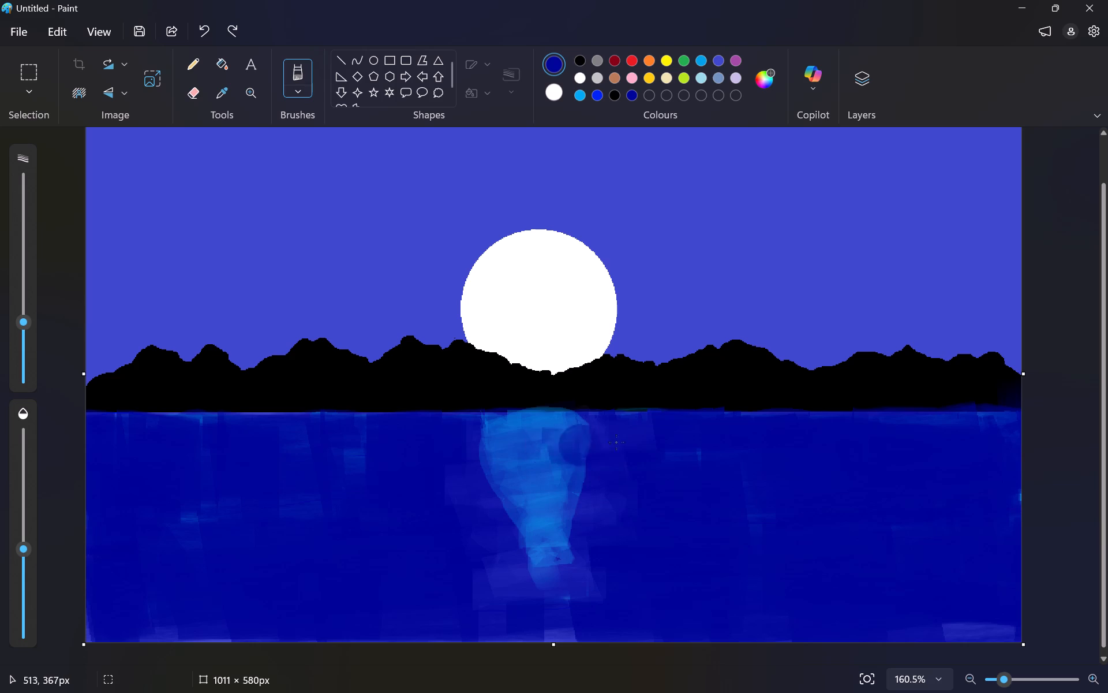
{"action": "left_click_drag", "start_coordinate": [616, 442], "coordinate": [574, 529]}
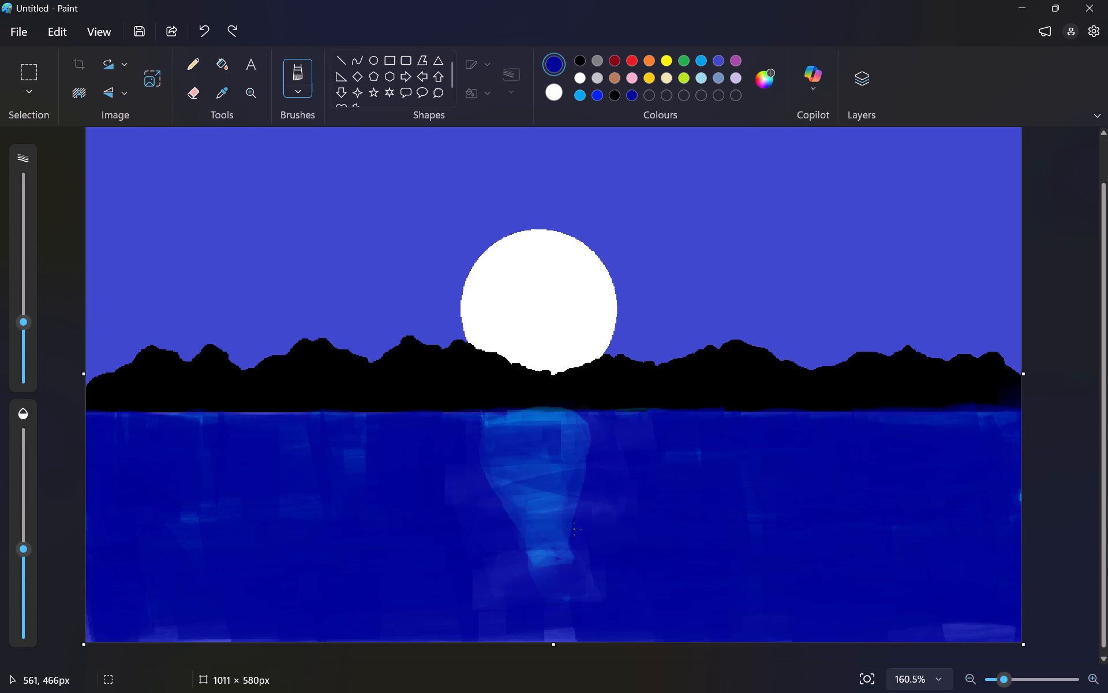
{"action": "left_click_drag", "start_coordinate": [574, 529], "coordinate": [619, 628]}
{"action": "left_click_drag", "start_coordinate": [459, 446], "coordinate": [496, 444]}
{"action": "left_click_drag", "start_coordinate": [496, 444], "coordinate": [534, 453]}
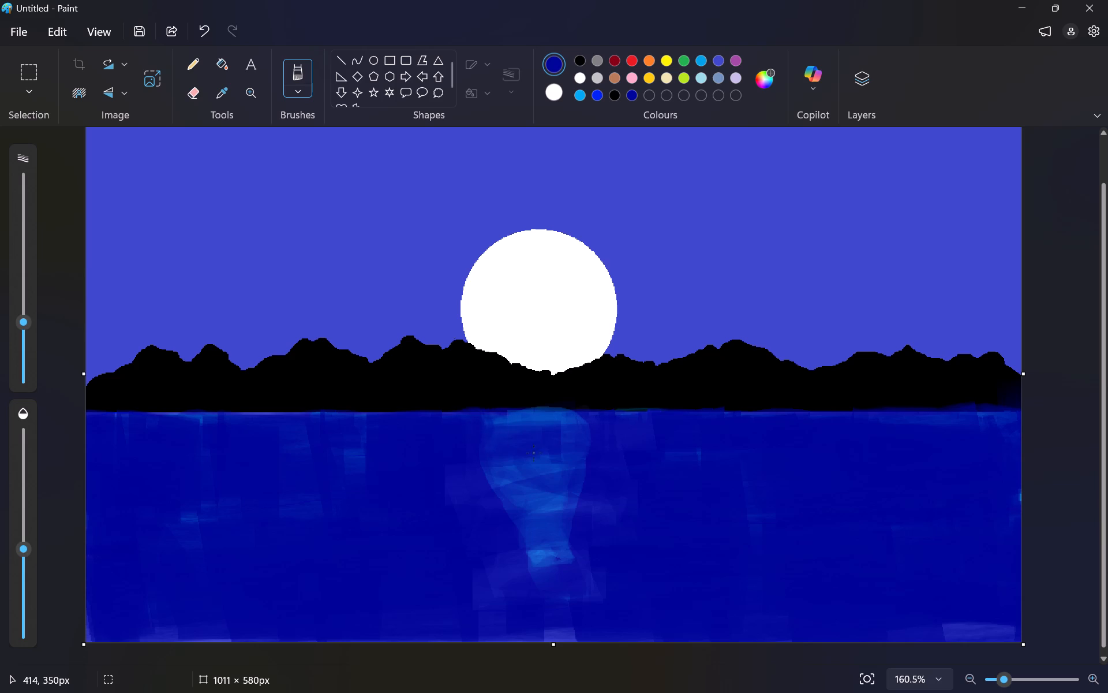
{"action": "left_click_drag", "start_coordinate": [534, 453], "coordinate": [553, 672]}
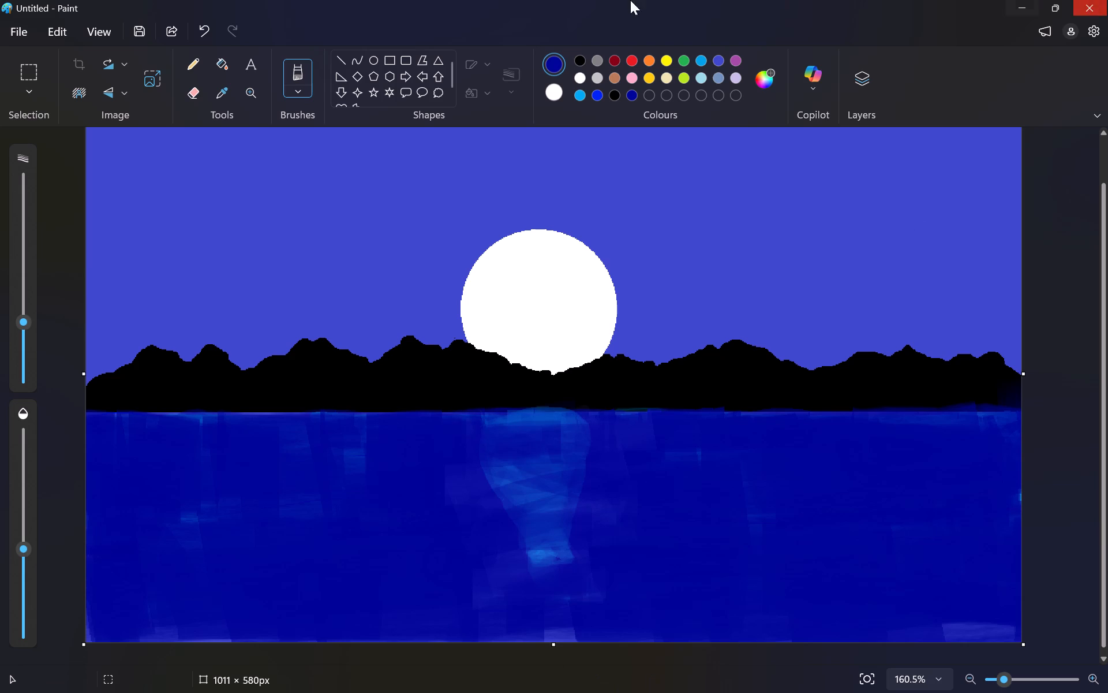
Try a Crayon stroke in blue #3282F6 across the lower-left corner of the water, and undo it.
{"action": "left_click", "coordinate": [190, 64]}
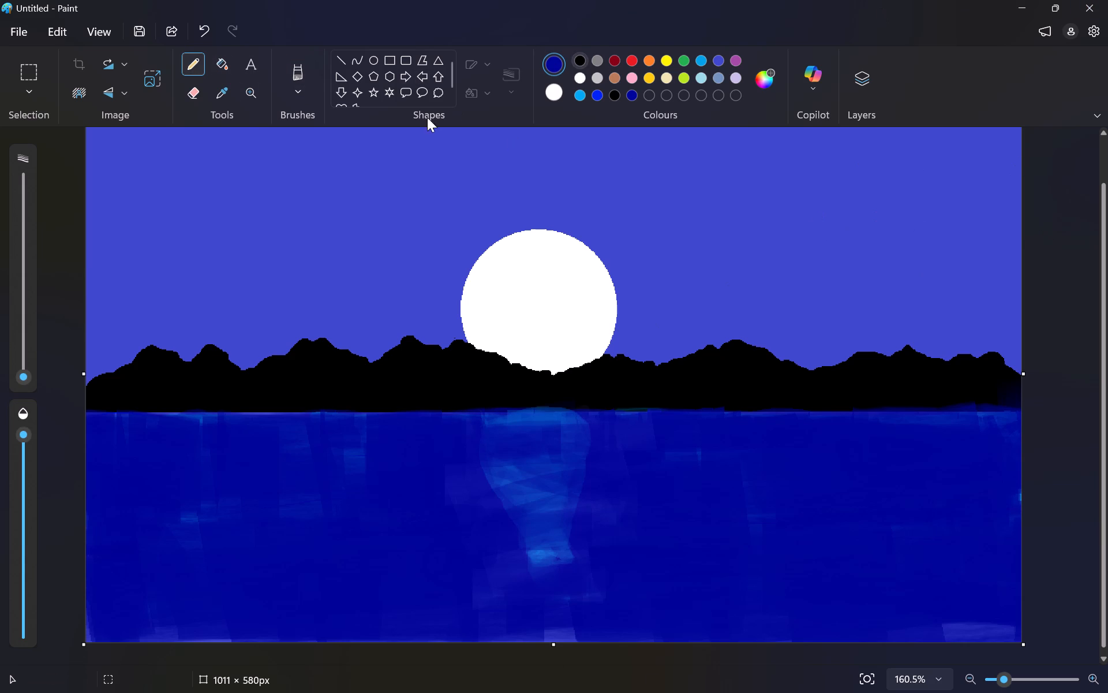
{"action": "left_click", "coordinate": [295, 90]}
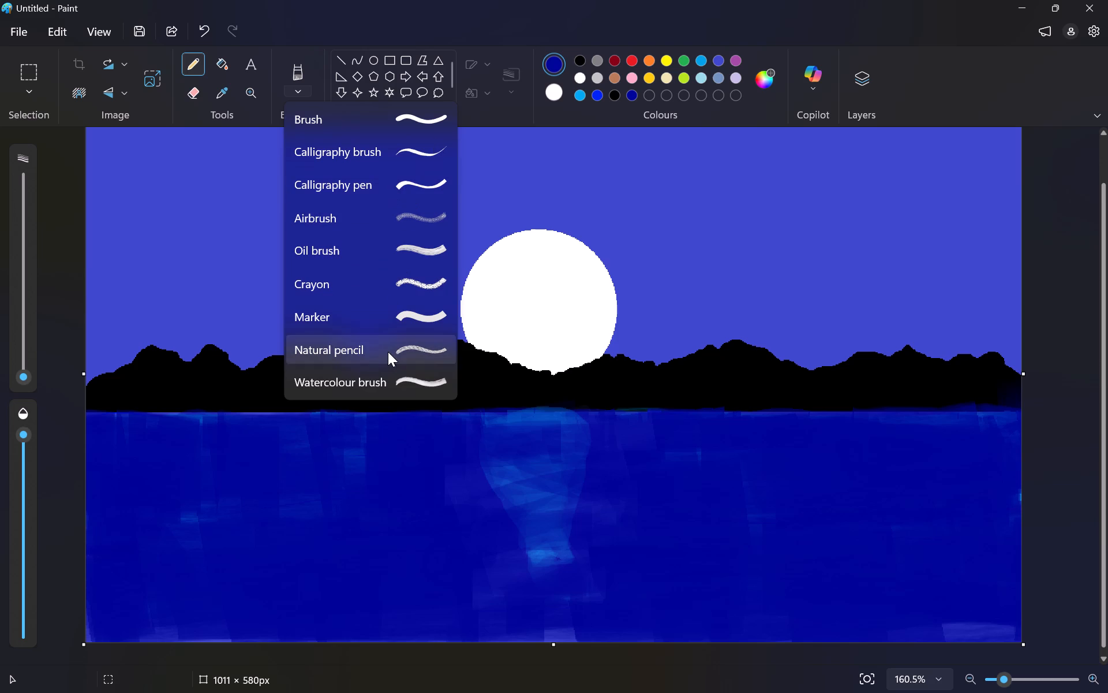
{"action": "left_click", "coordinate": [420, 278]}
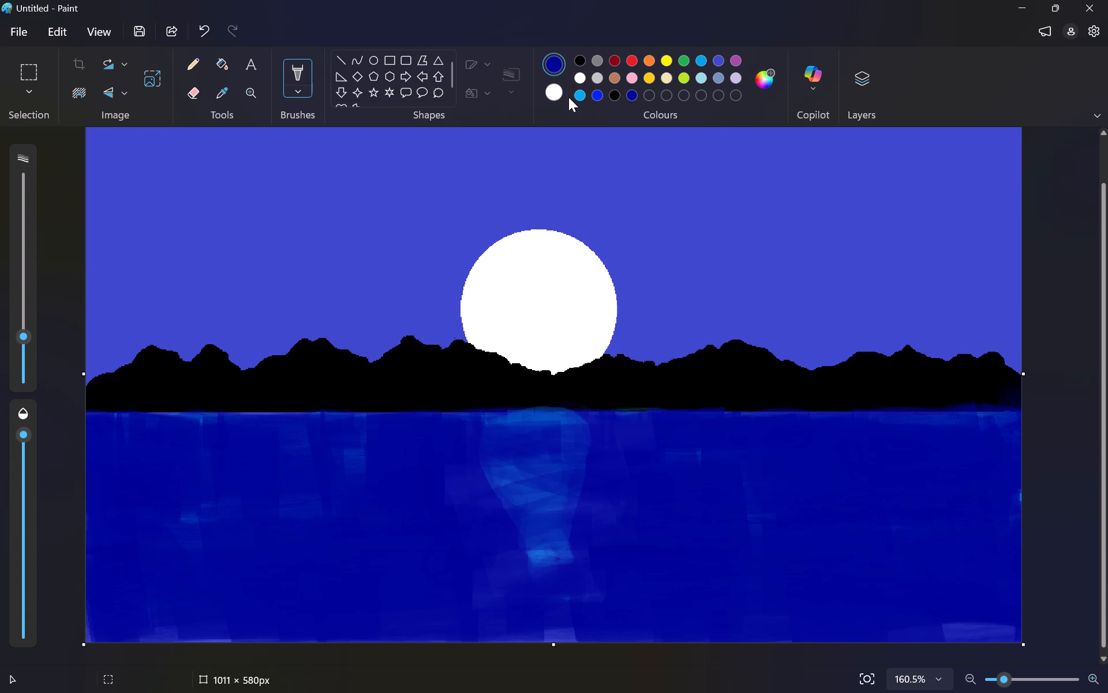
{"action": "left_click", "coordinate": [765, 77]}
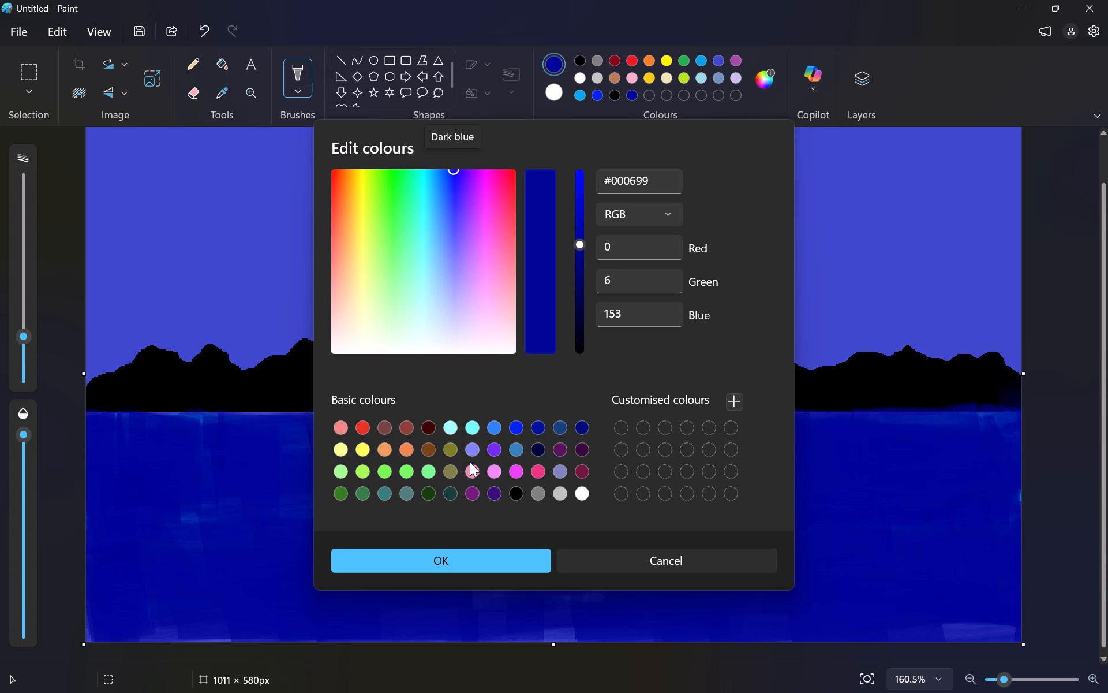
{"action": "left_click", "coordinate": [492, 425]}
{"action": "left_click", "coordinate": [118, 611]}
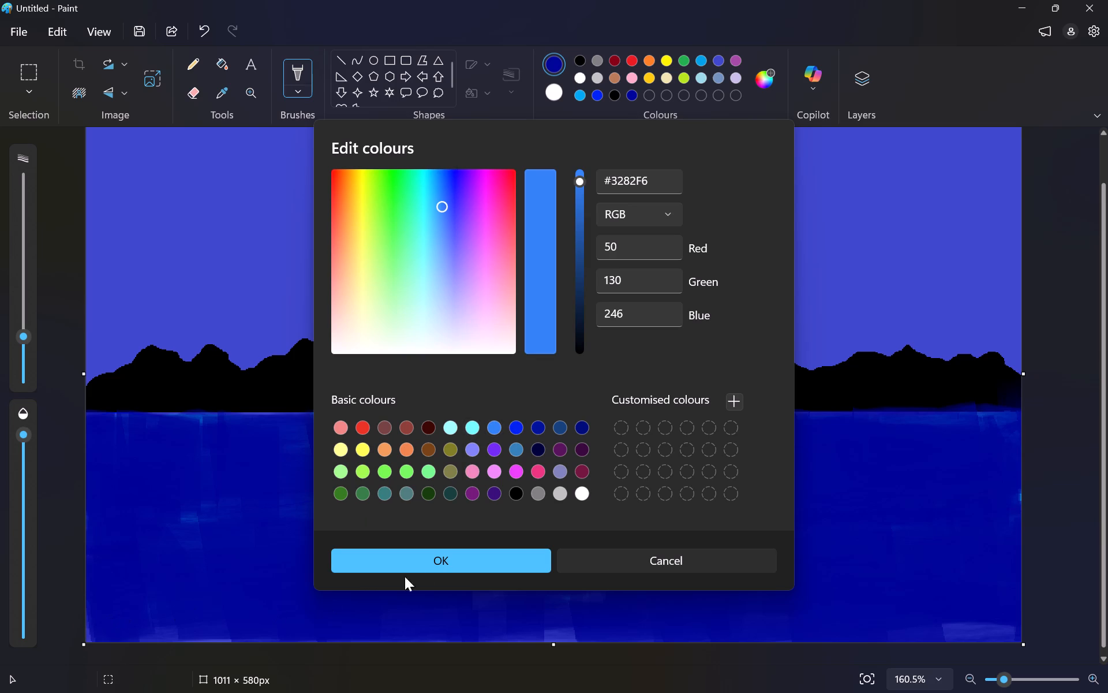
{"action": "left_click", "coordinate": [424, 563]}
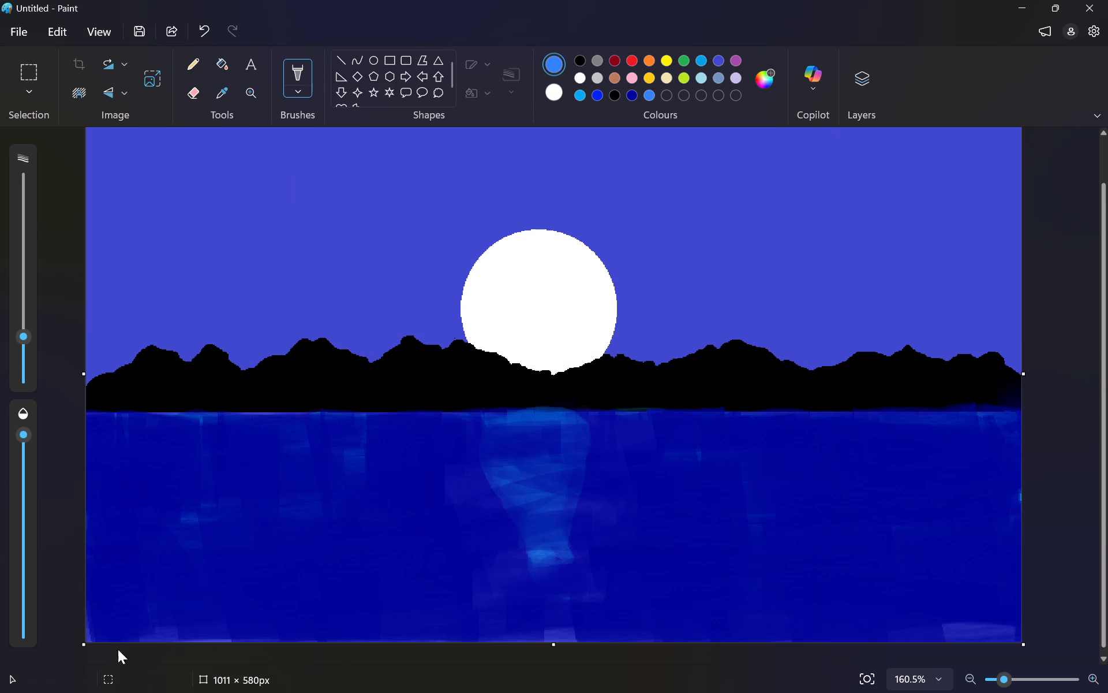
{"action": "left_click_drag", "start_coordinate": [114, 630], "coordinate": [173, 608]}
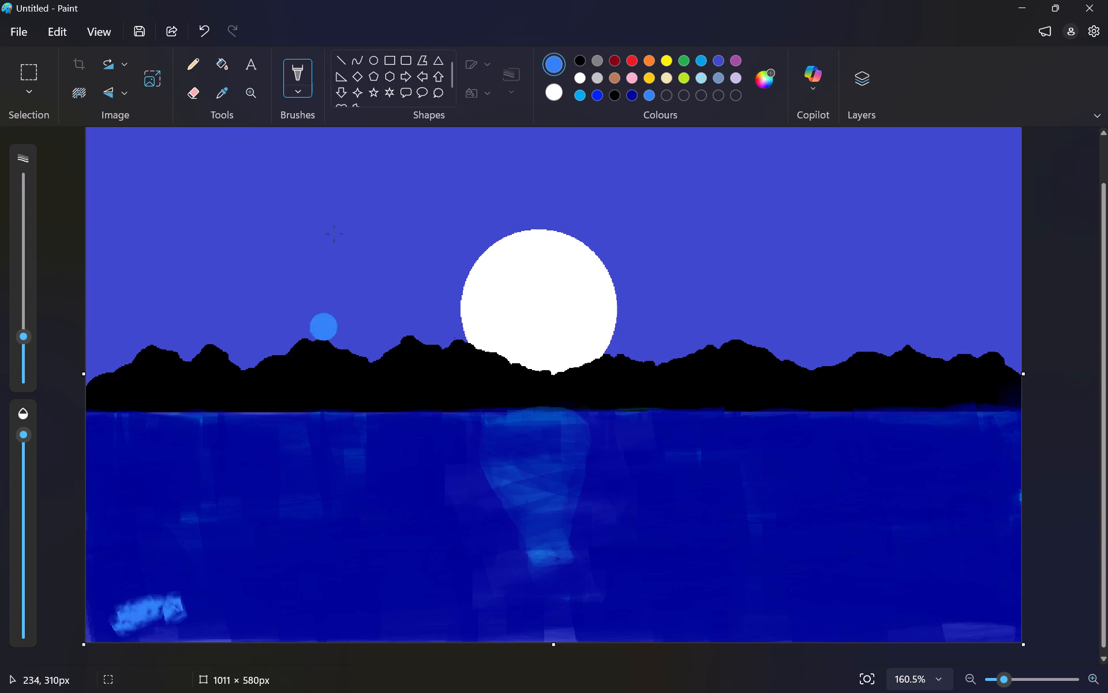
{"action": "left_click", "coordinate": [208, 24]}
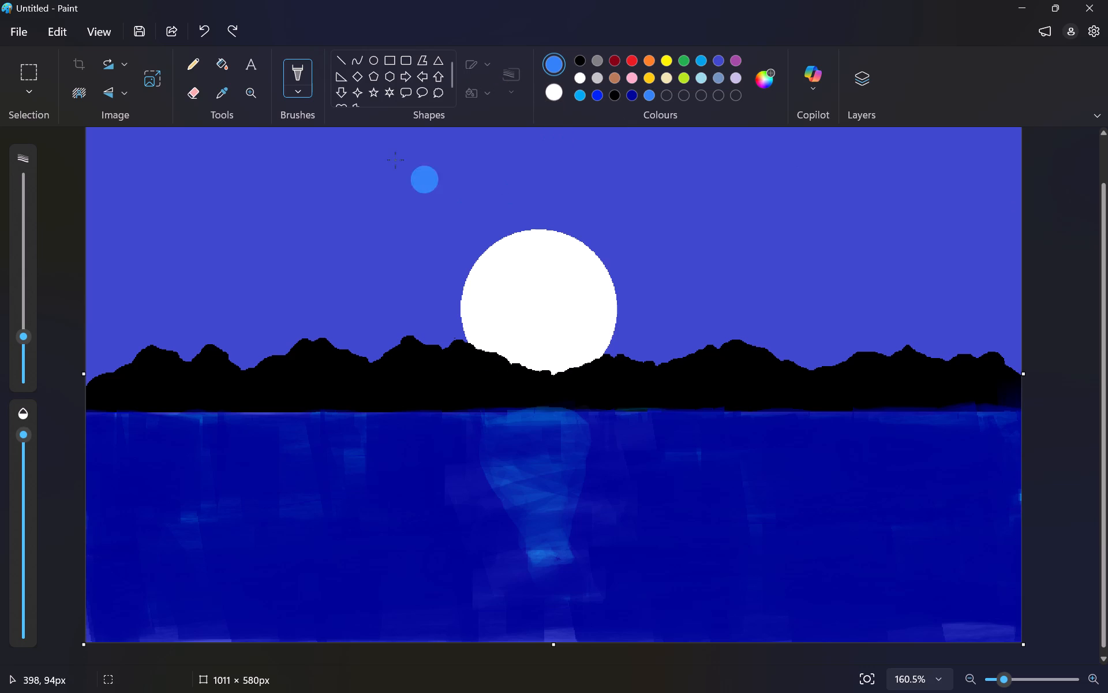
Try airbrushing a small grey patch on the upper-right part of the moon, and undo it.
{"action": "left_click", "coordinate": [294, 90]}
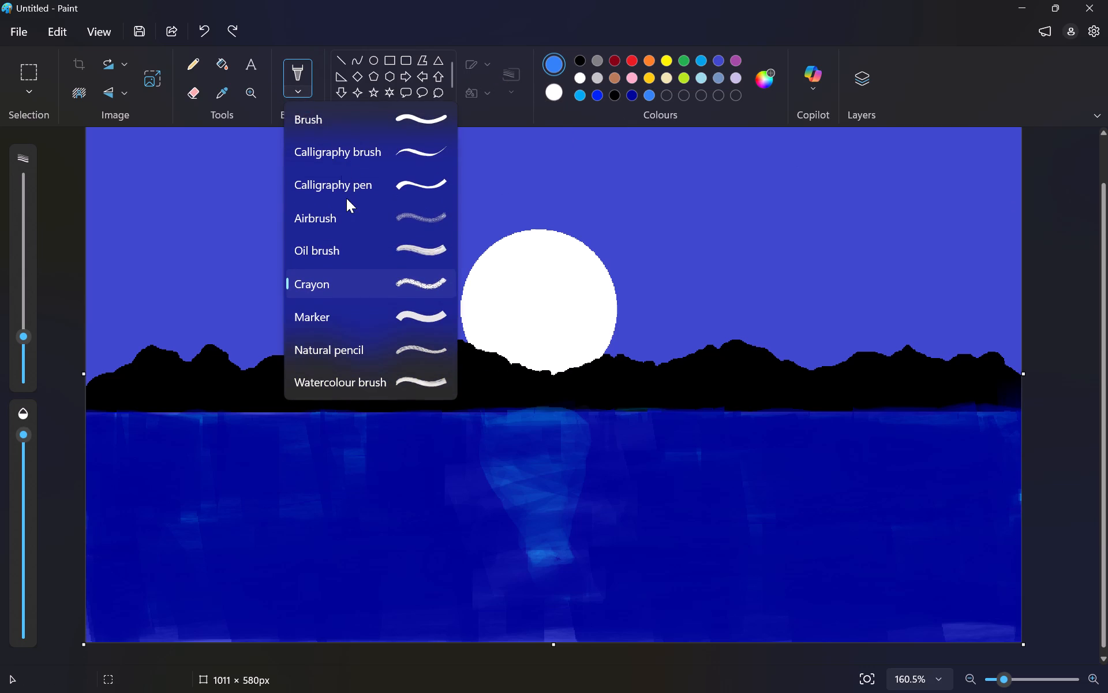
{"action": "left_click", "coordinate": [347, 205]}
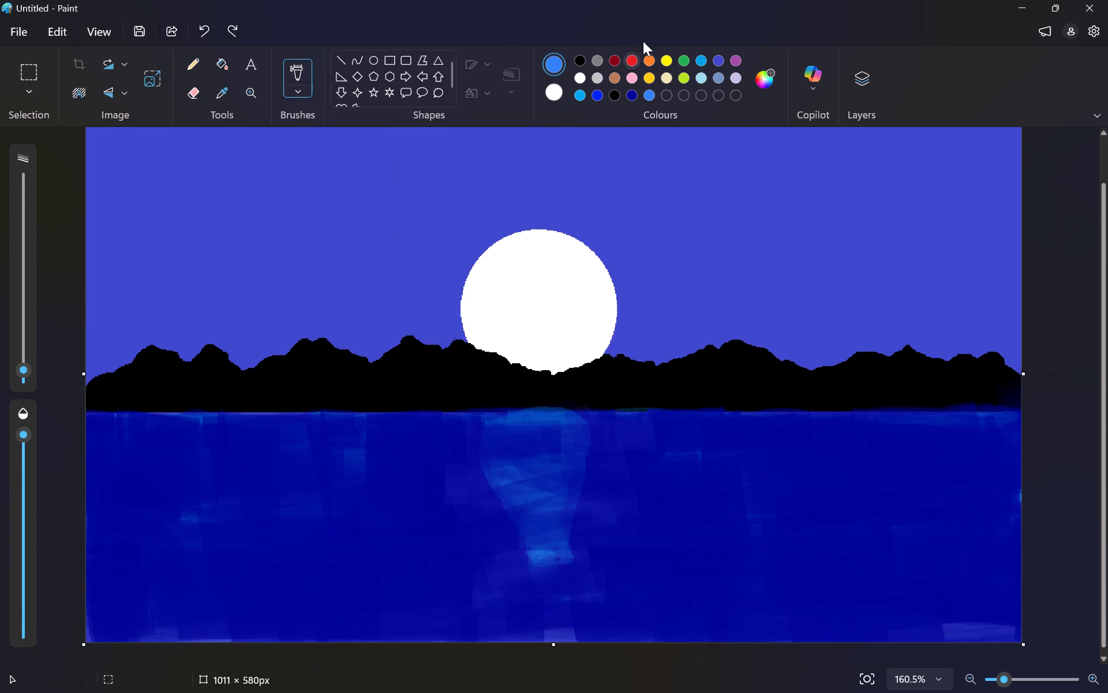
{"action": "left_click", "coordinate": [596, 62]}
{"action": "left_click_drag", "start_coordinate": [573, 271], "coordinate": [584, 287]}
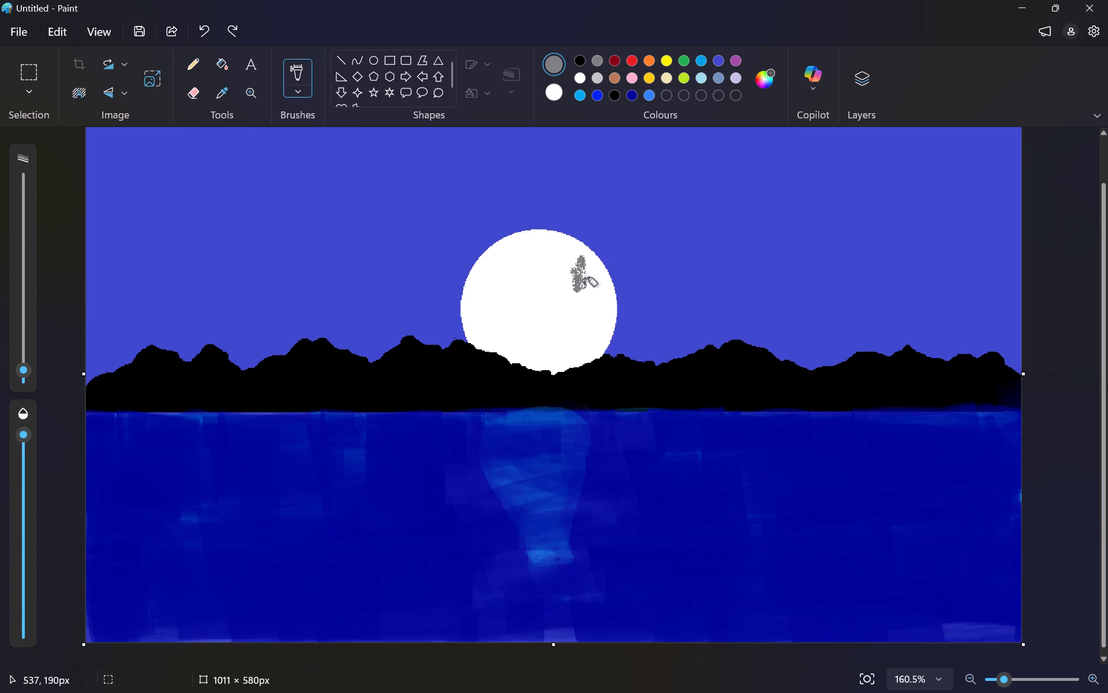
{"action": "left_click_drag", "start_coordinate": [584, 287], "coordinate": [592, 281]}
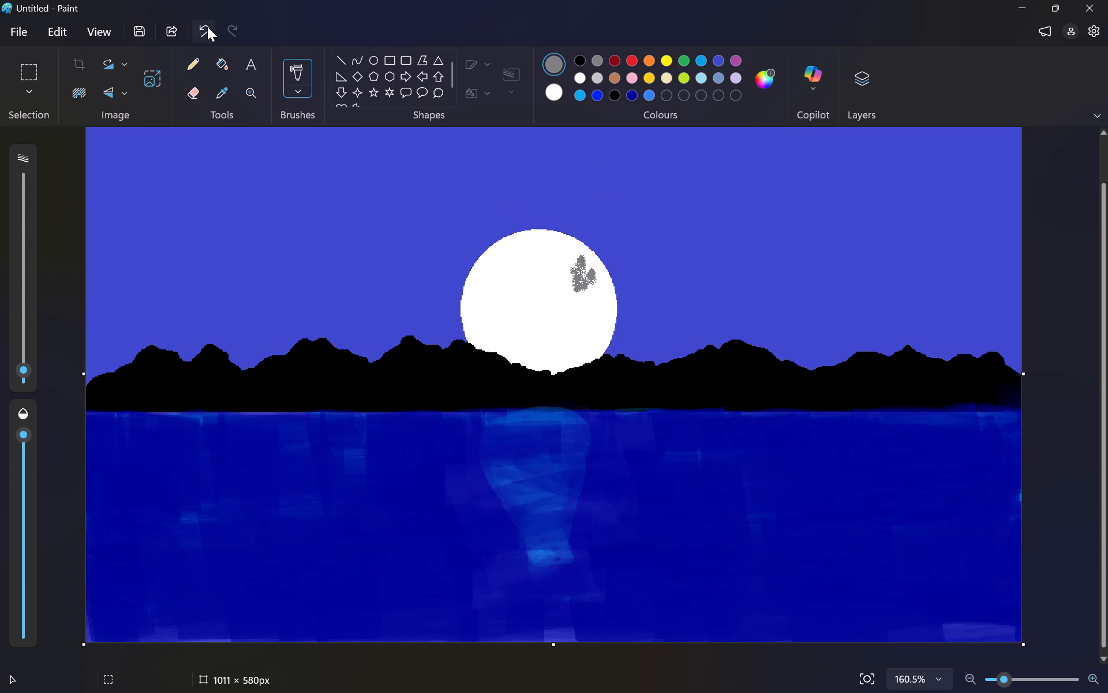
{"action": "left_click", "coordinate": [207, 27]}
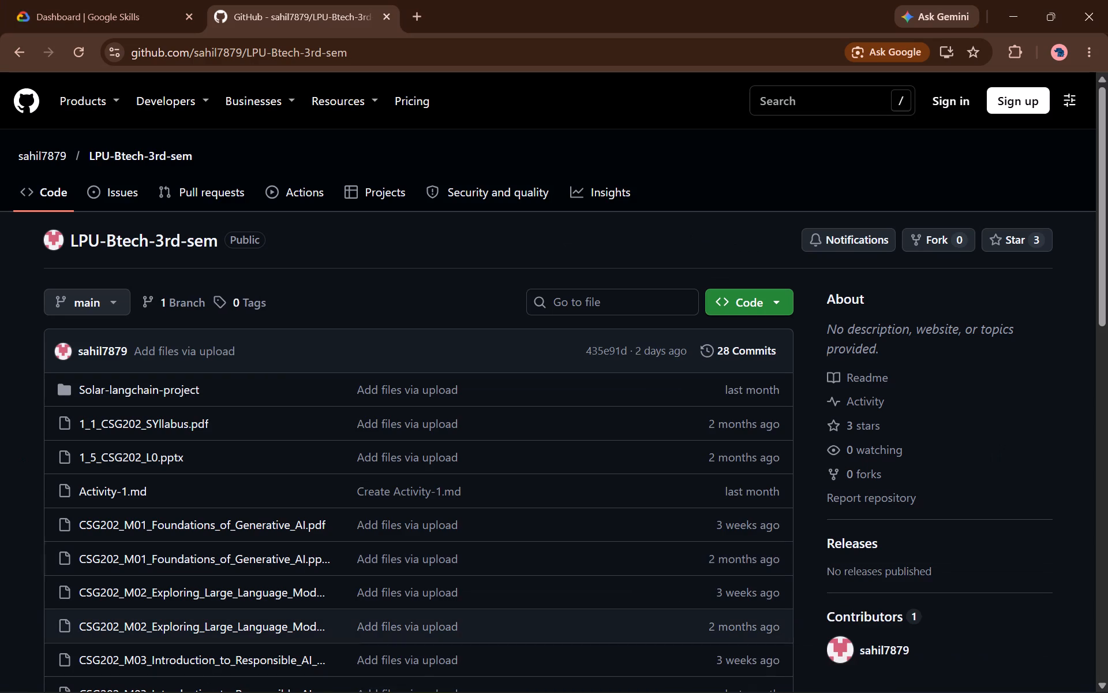
Switch to Chrome and look through the file list of the LPU-Btech-3rd-sem repository on GitHub.
{"action": "scroll", "coordinate": [163, 547], "scroll_direction": "down", "scroll_amount": 1}
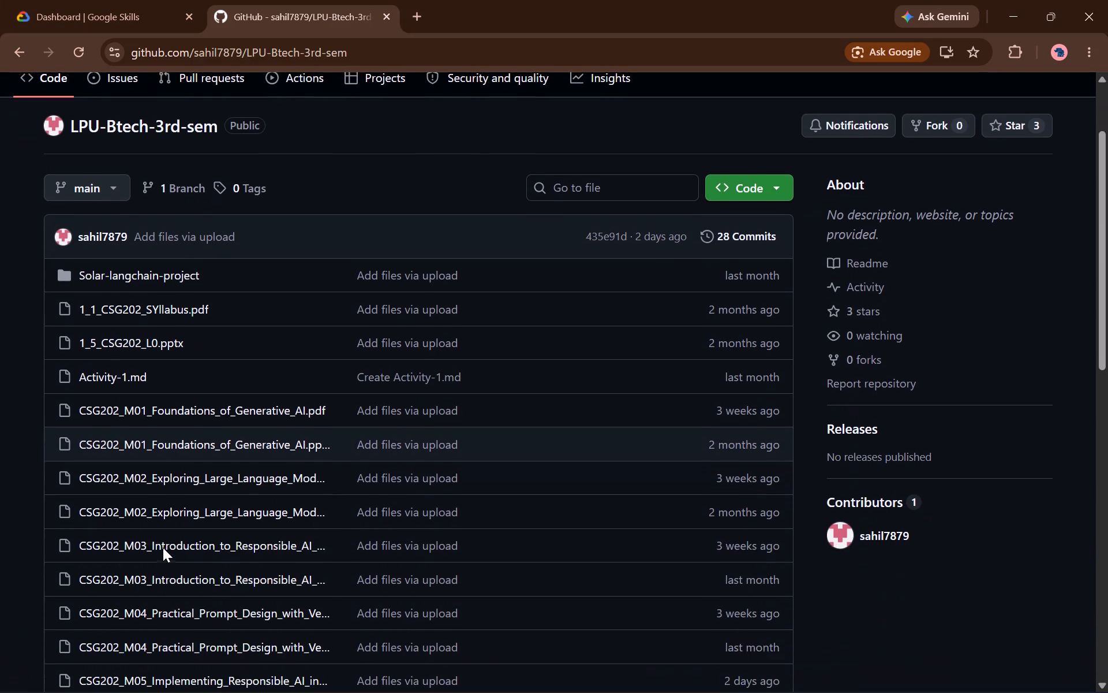
{"action": "scroll", "coordinate": [163, 547], "scroll_direction": "down", "scroll_amount": 1}
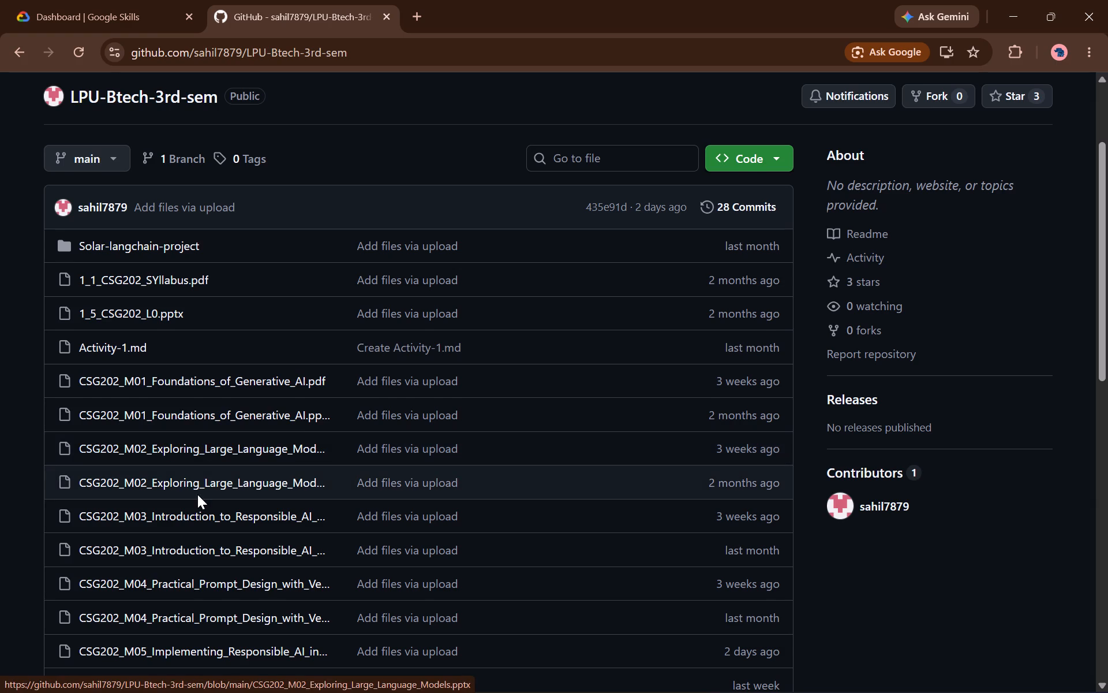
{"action": "scroll", "coordinate": [197, 494], "scroll_direction": "down", "scroll_amount": 1}
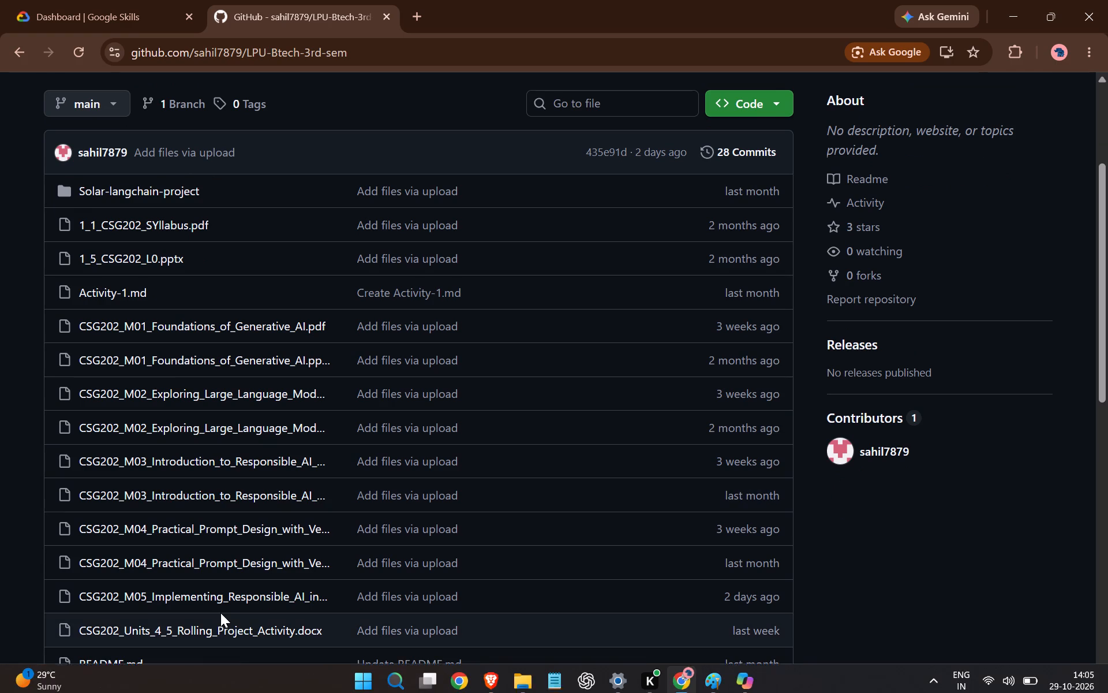
{"action": "scroll", "coordinate": [222, 608], "scroll_direction": "down", "scroll_amount": 2}
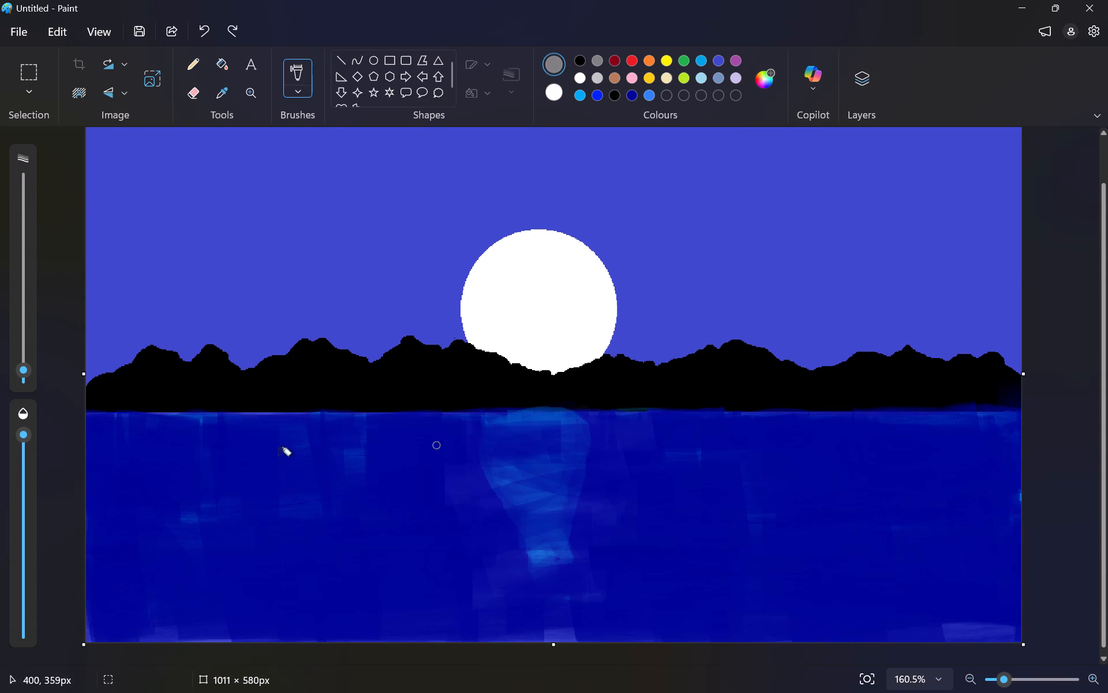
Switch the painting tool from Airbrush to Oil brush.
{"action": "left_click", "coordinate": [301, 85]}
{"action": "left_click", "coordinate": [297, 88]}
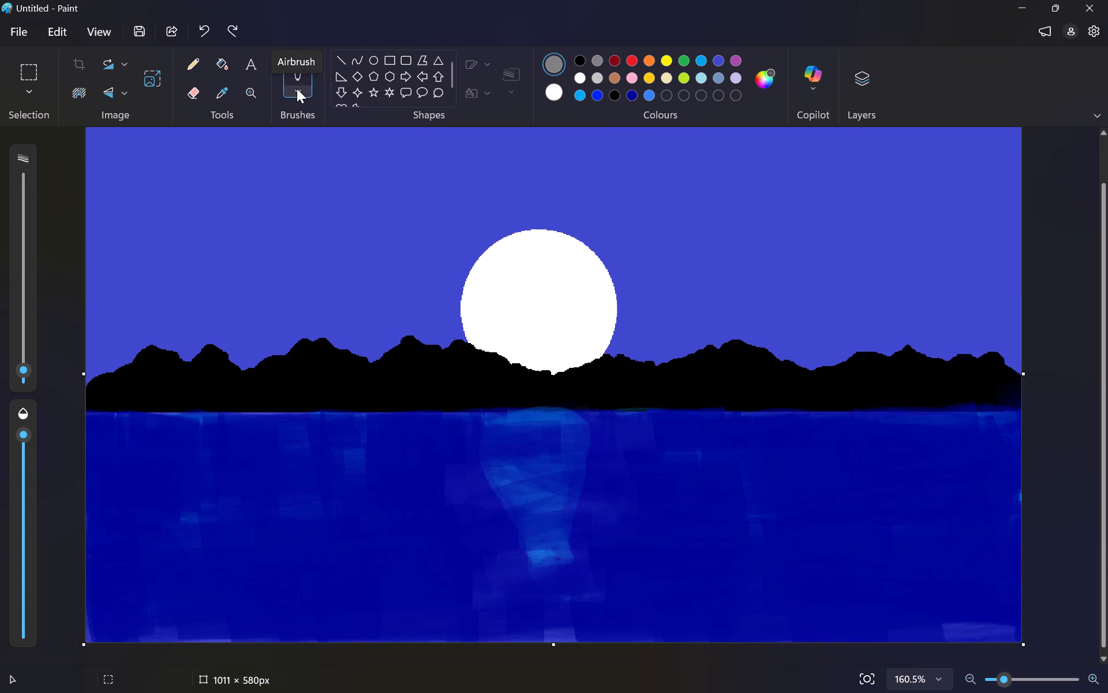
{"action": "left_click", "coordinate": [296, 92]}
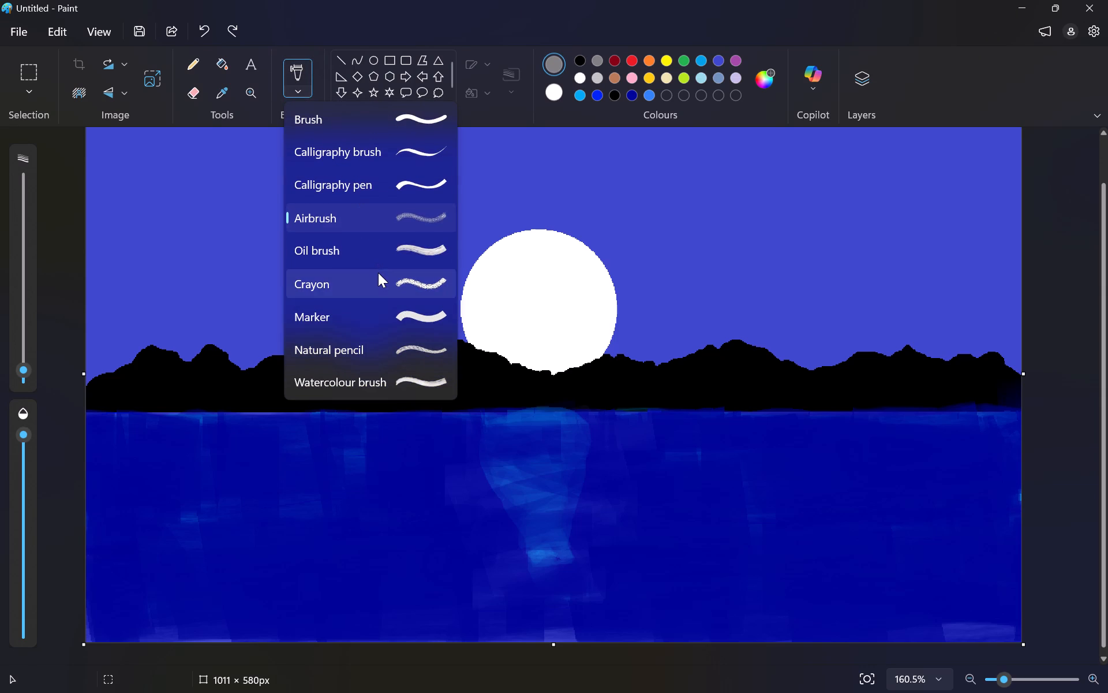
{"action": "left_click", "coordinate": [409, 239]}
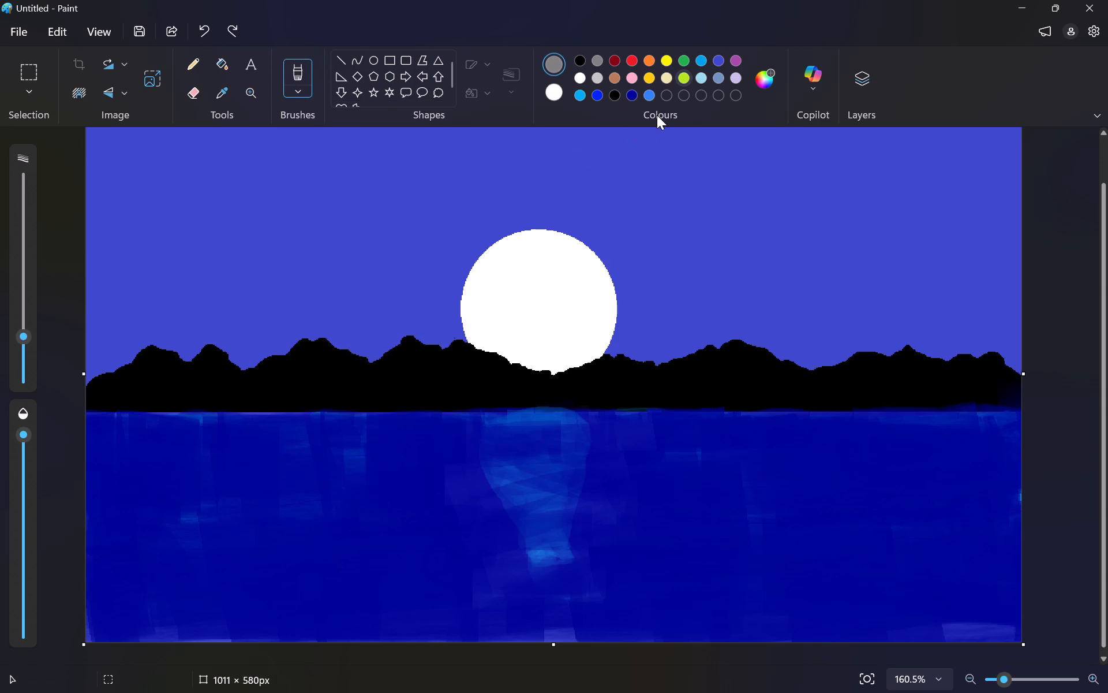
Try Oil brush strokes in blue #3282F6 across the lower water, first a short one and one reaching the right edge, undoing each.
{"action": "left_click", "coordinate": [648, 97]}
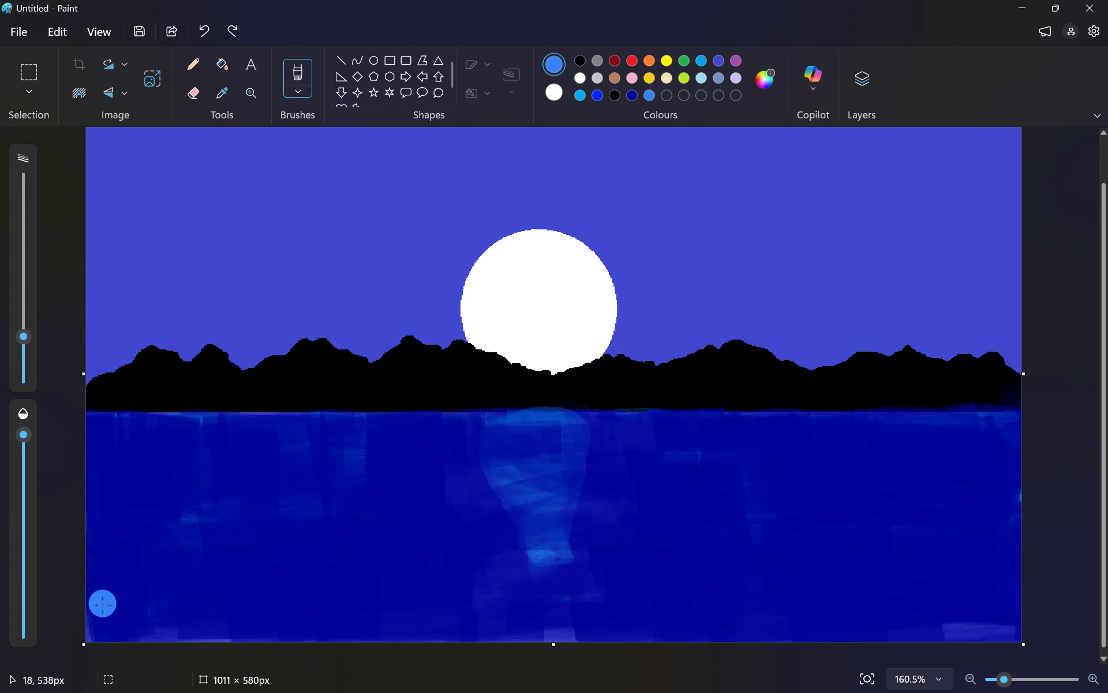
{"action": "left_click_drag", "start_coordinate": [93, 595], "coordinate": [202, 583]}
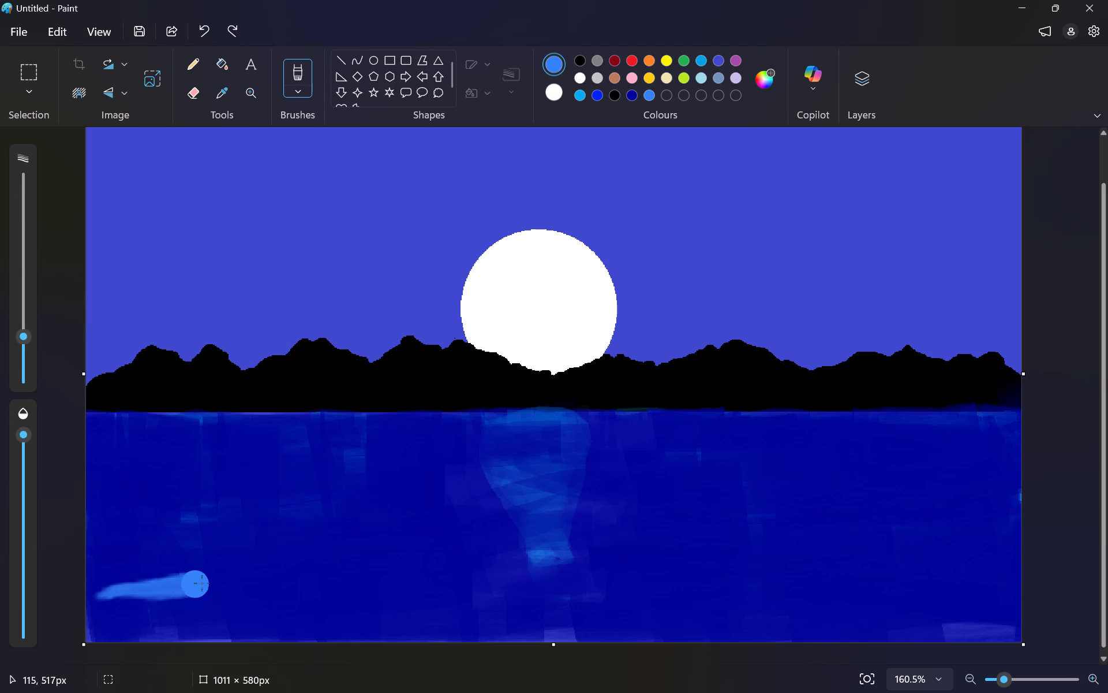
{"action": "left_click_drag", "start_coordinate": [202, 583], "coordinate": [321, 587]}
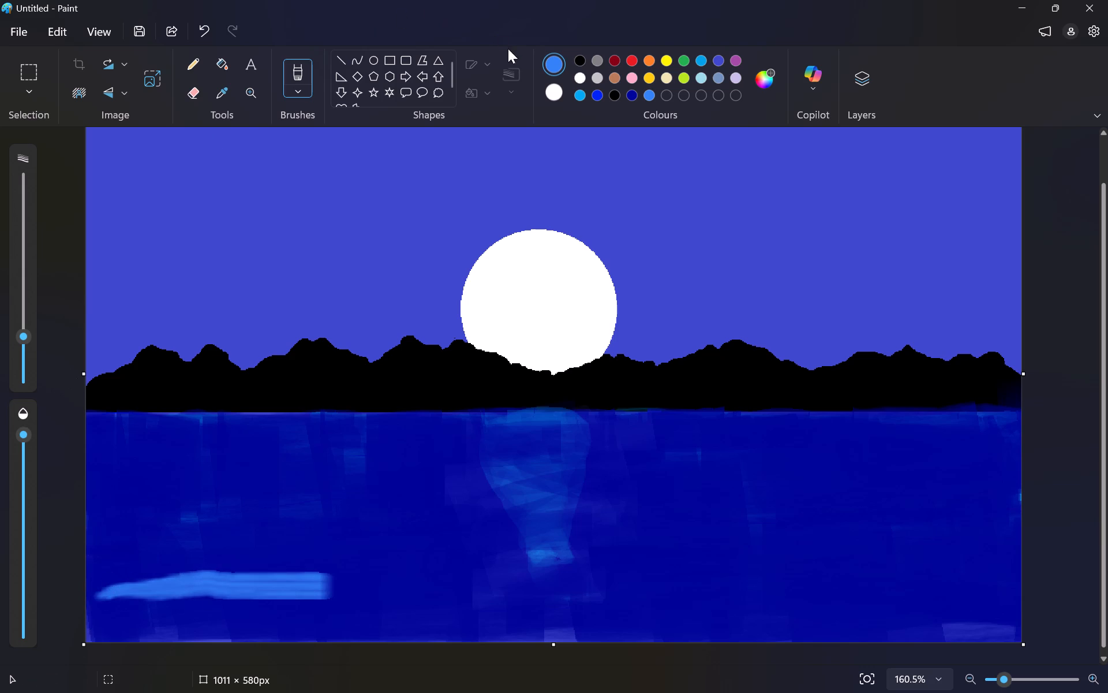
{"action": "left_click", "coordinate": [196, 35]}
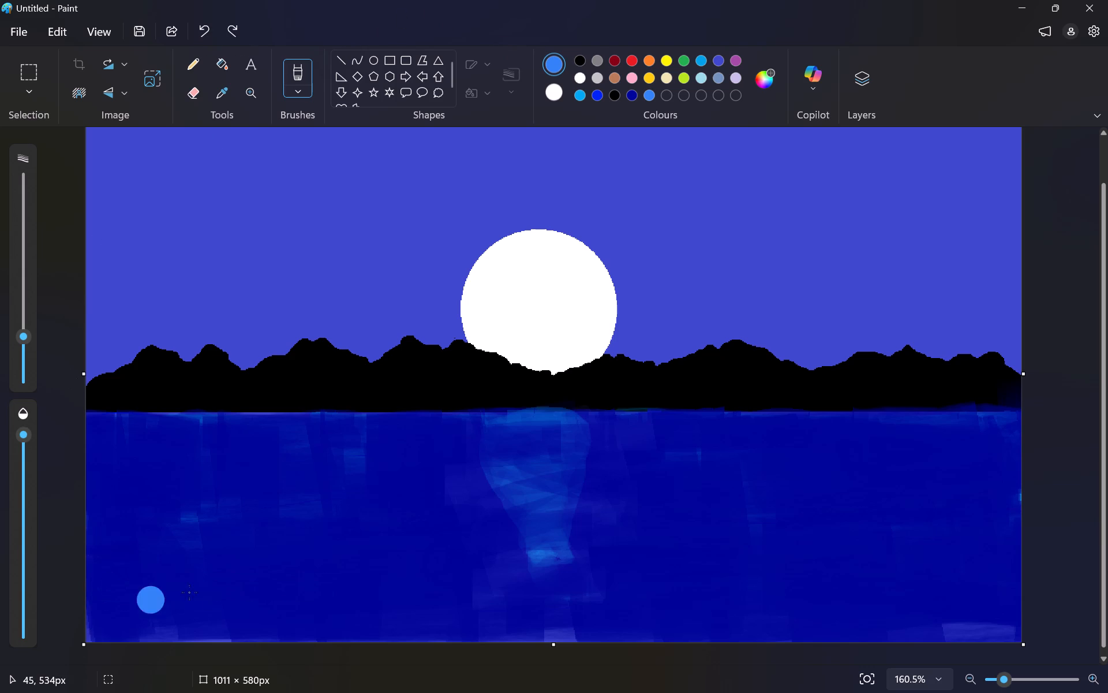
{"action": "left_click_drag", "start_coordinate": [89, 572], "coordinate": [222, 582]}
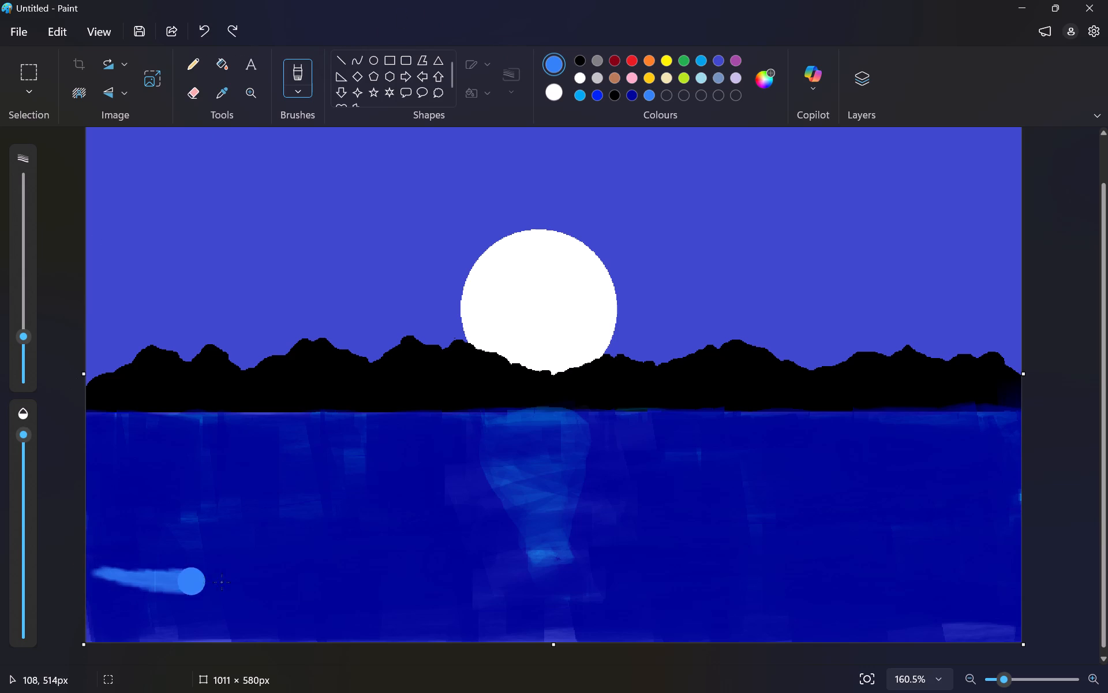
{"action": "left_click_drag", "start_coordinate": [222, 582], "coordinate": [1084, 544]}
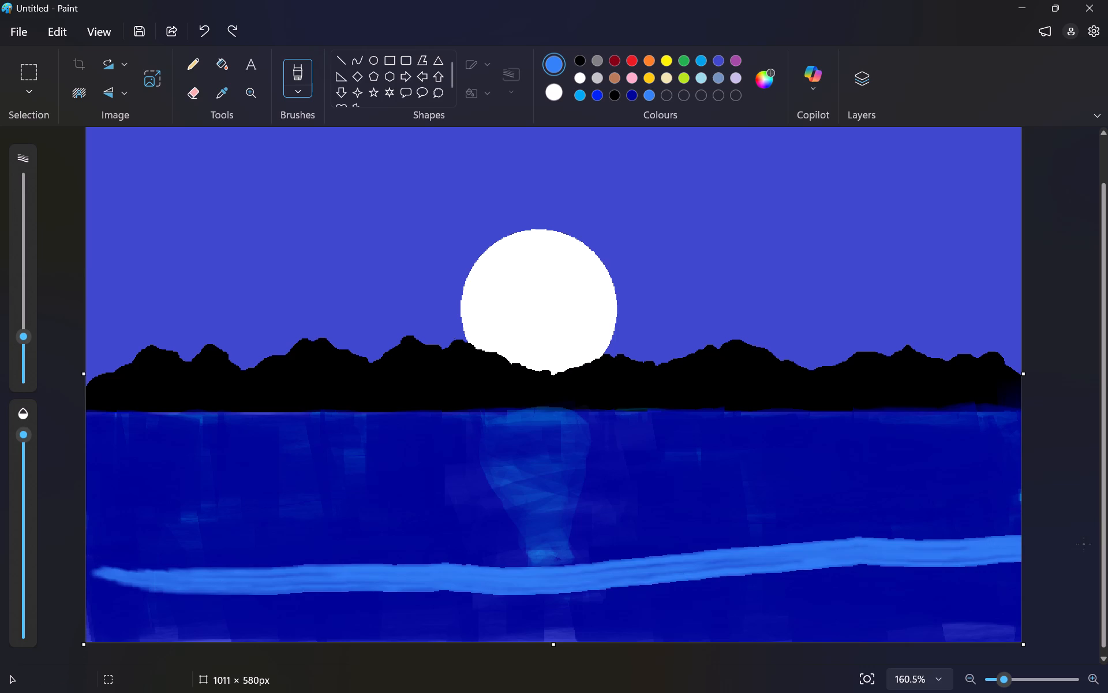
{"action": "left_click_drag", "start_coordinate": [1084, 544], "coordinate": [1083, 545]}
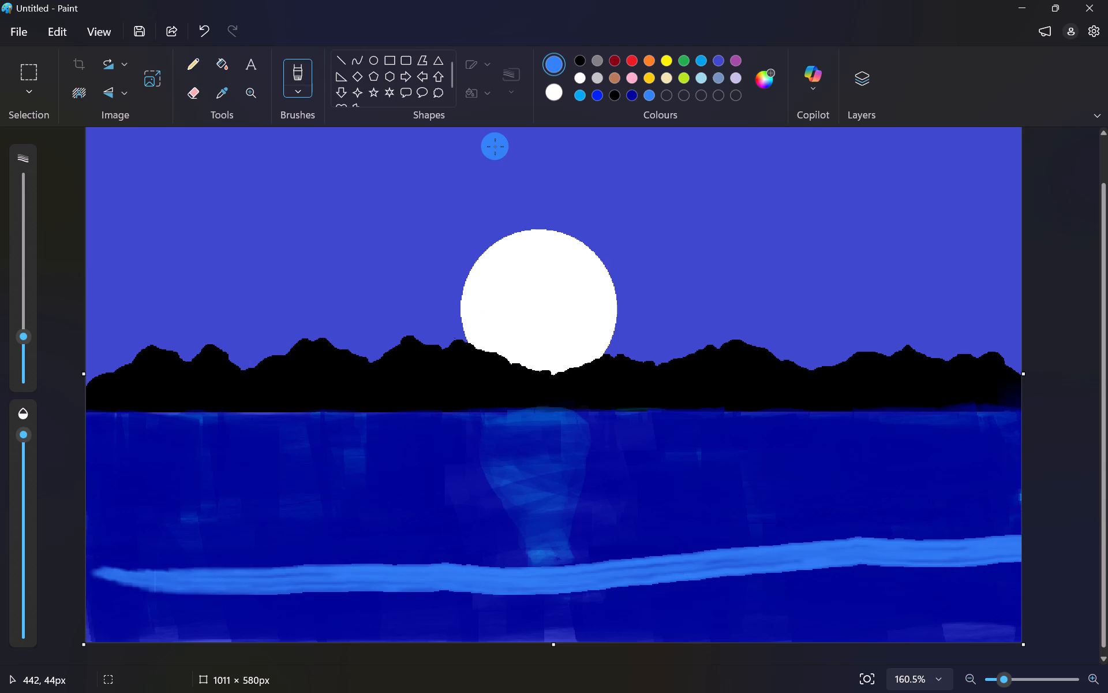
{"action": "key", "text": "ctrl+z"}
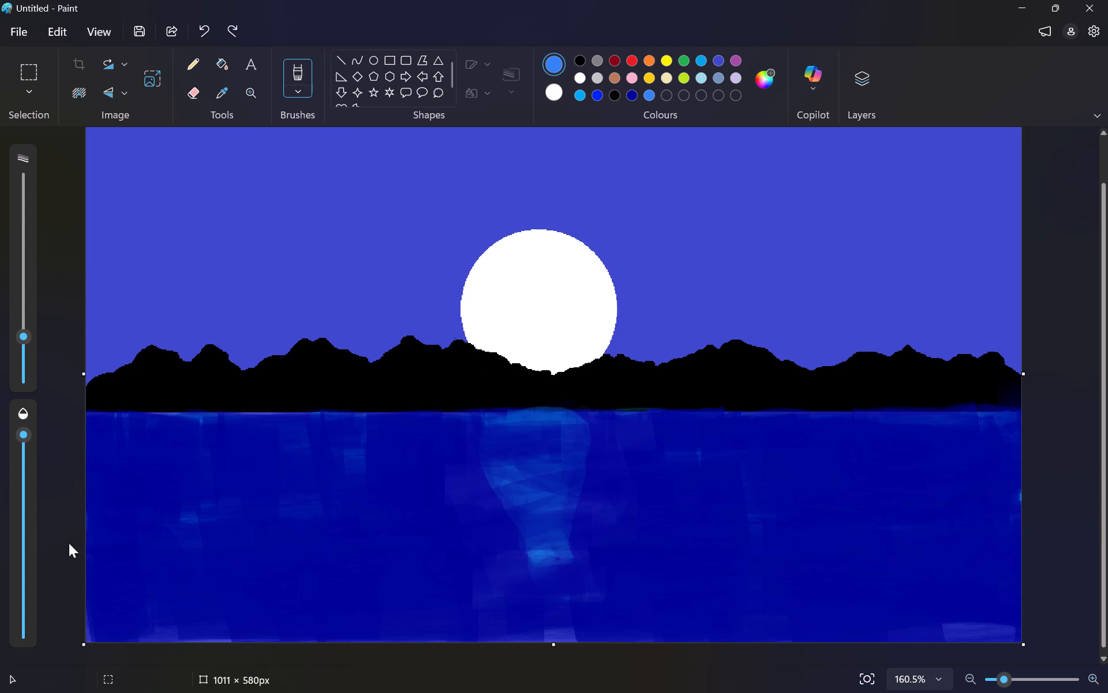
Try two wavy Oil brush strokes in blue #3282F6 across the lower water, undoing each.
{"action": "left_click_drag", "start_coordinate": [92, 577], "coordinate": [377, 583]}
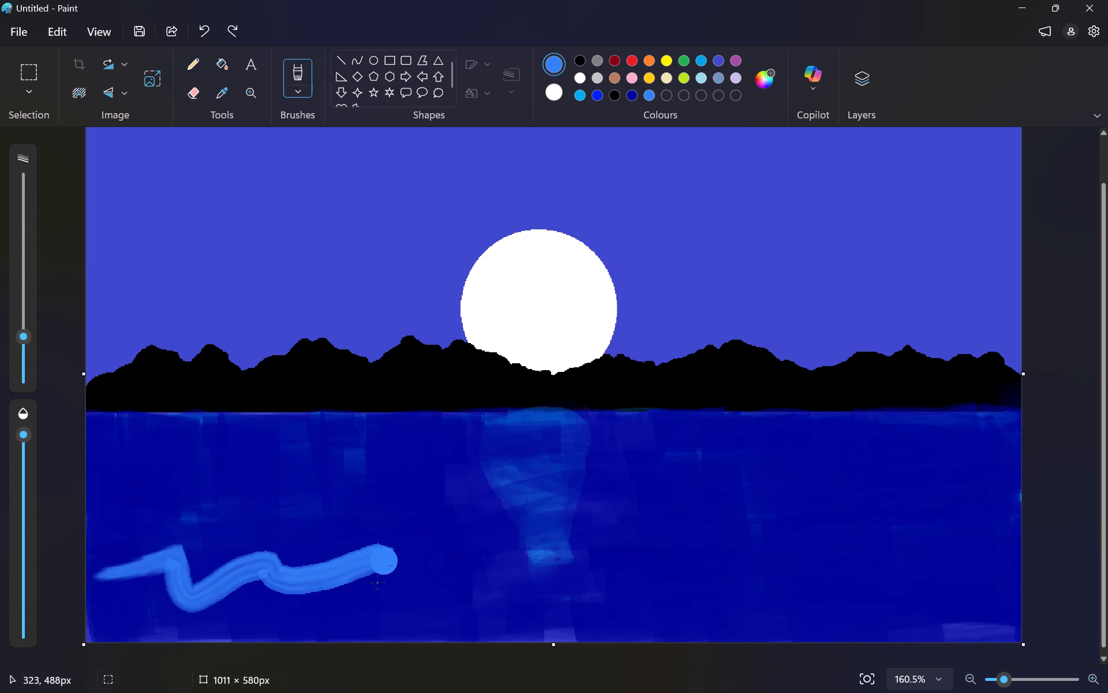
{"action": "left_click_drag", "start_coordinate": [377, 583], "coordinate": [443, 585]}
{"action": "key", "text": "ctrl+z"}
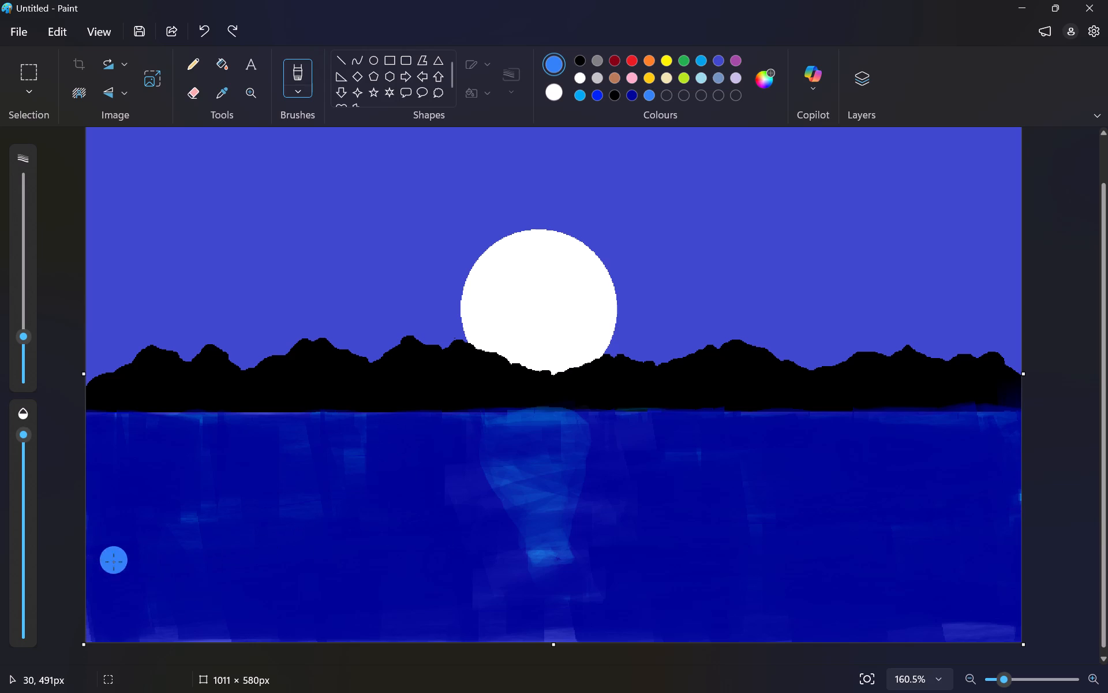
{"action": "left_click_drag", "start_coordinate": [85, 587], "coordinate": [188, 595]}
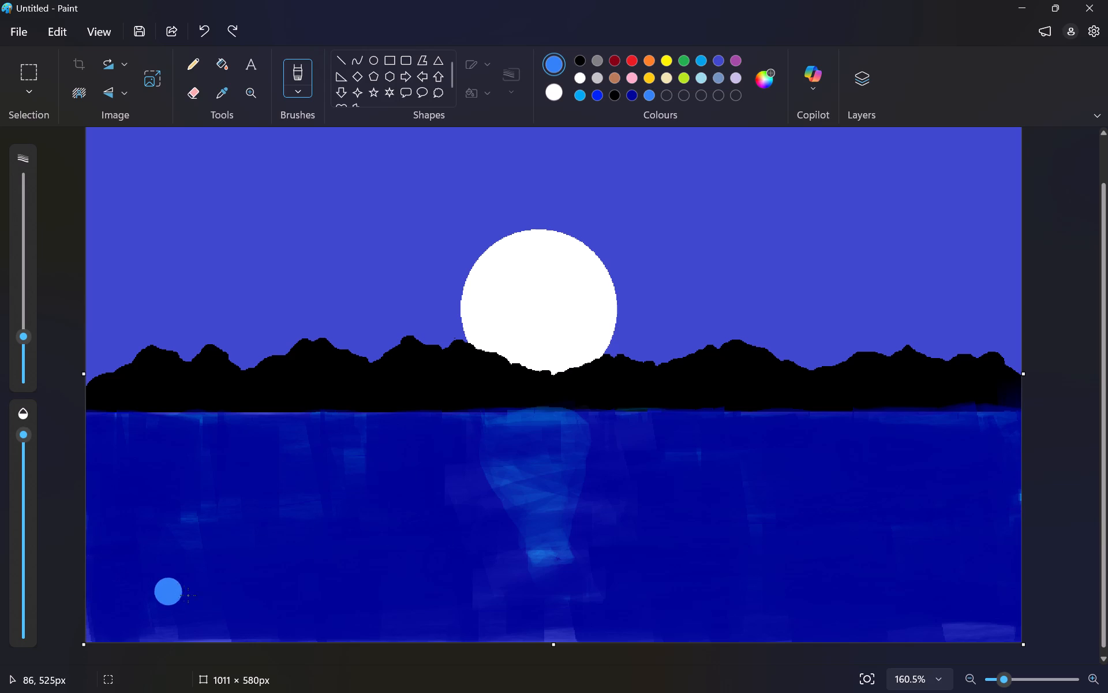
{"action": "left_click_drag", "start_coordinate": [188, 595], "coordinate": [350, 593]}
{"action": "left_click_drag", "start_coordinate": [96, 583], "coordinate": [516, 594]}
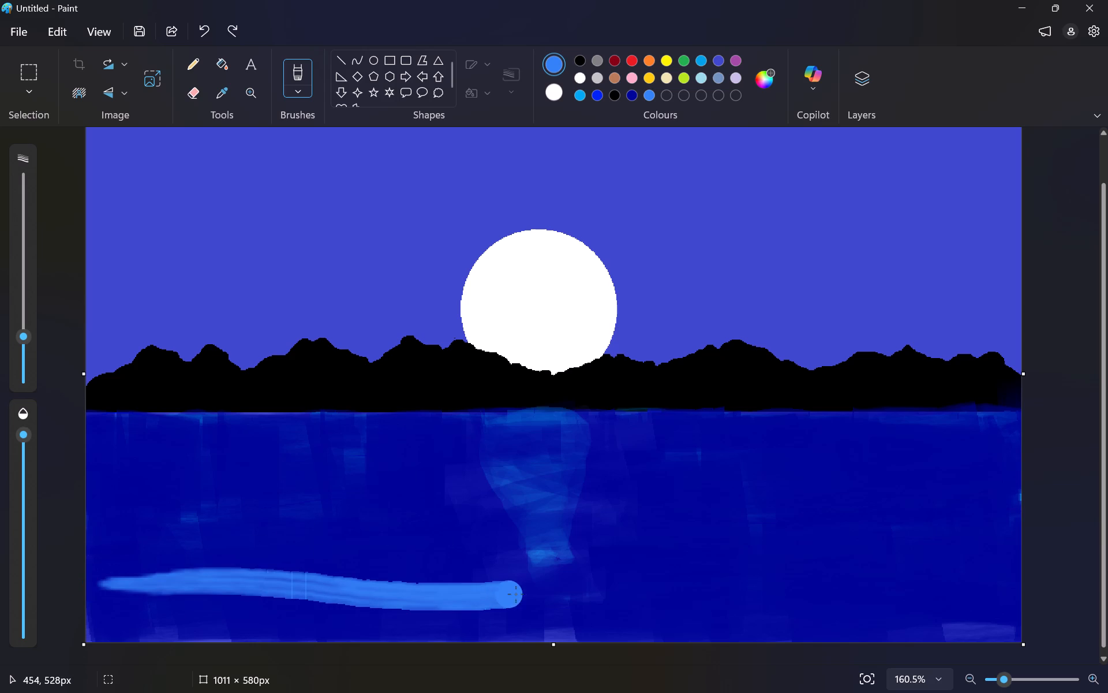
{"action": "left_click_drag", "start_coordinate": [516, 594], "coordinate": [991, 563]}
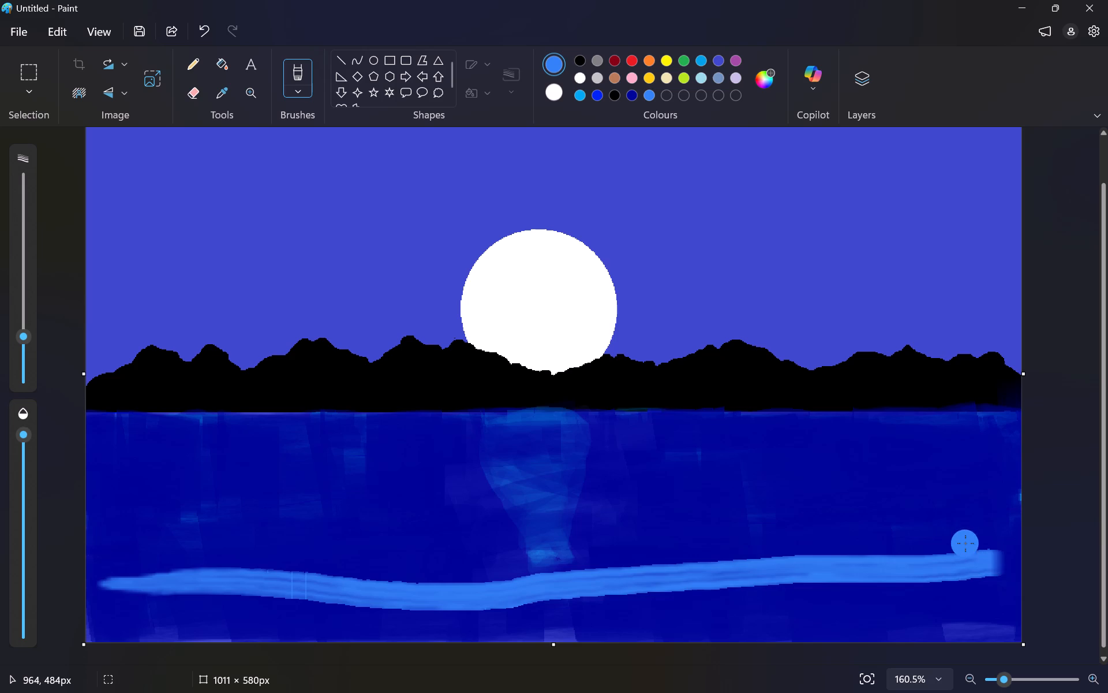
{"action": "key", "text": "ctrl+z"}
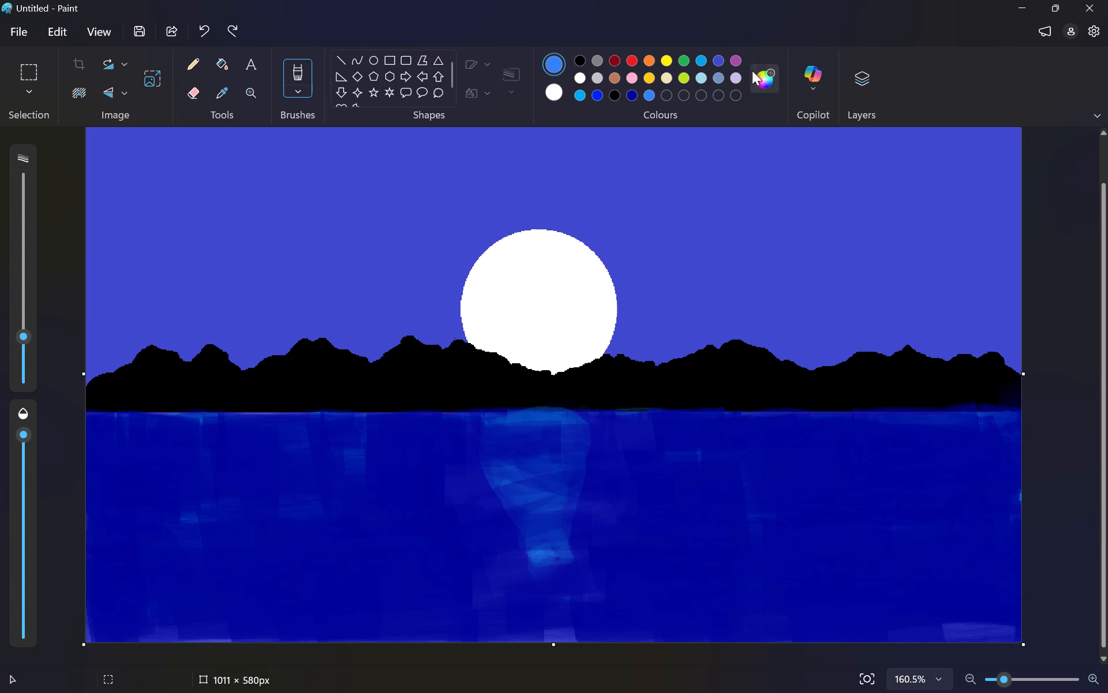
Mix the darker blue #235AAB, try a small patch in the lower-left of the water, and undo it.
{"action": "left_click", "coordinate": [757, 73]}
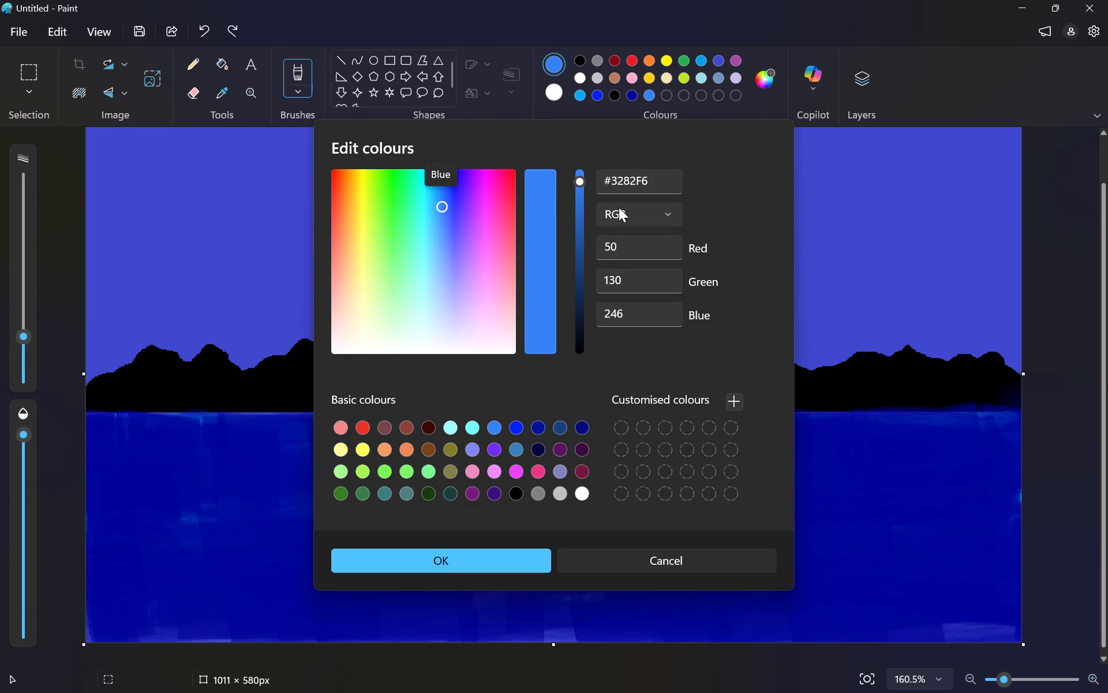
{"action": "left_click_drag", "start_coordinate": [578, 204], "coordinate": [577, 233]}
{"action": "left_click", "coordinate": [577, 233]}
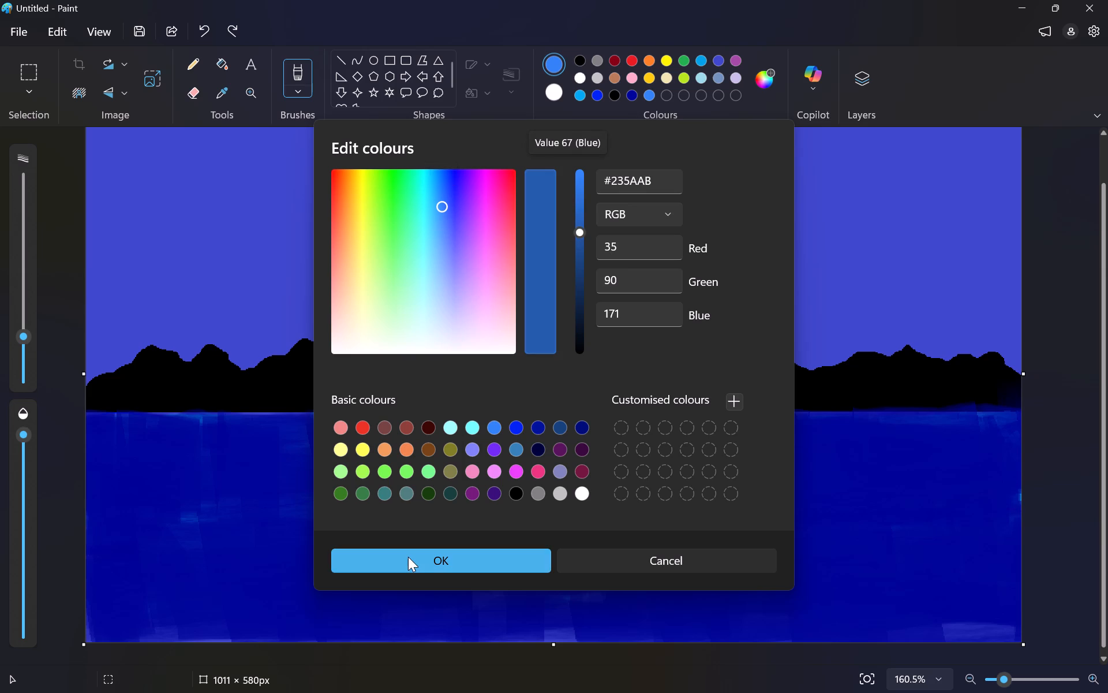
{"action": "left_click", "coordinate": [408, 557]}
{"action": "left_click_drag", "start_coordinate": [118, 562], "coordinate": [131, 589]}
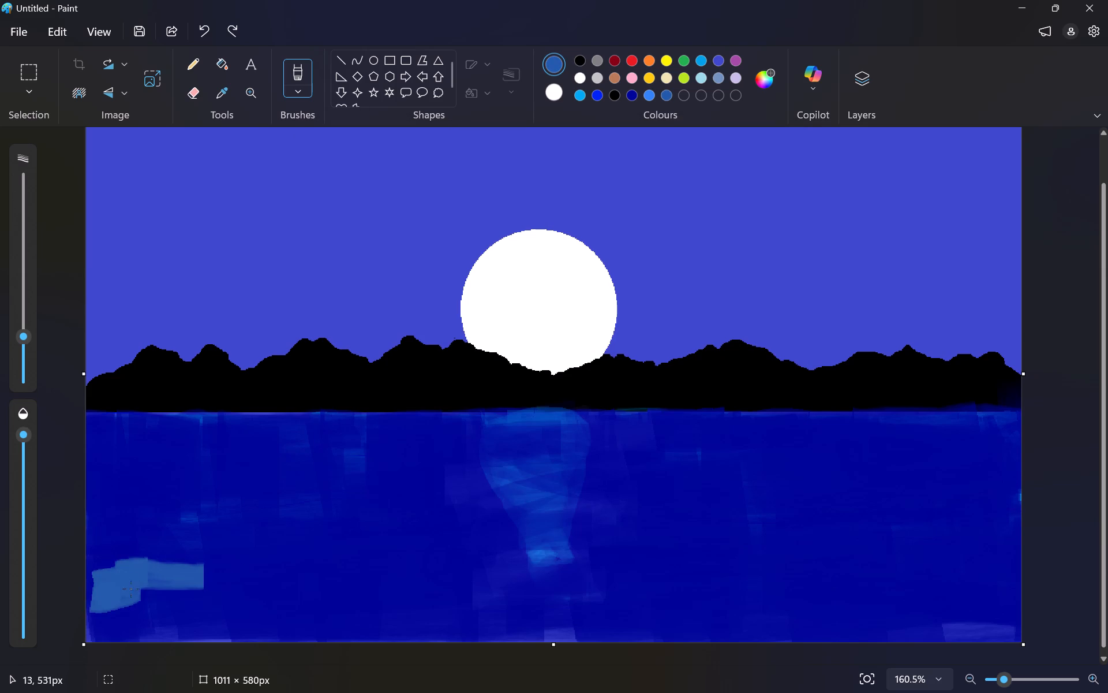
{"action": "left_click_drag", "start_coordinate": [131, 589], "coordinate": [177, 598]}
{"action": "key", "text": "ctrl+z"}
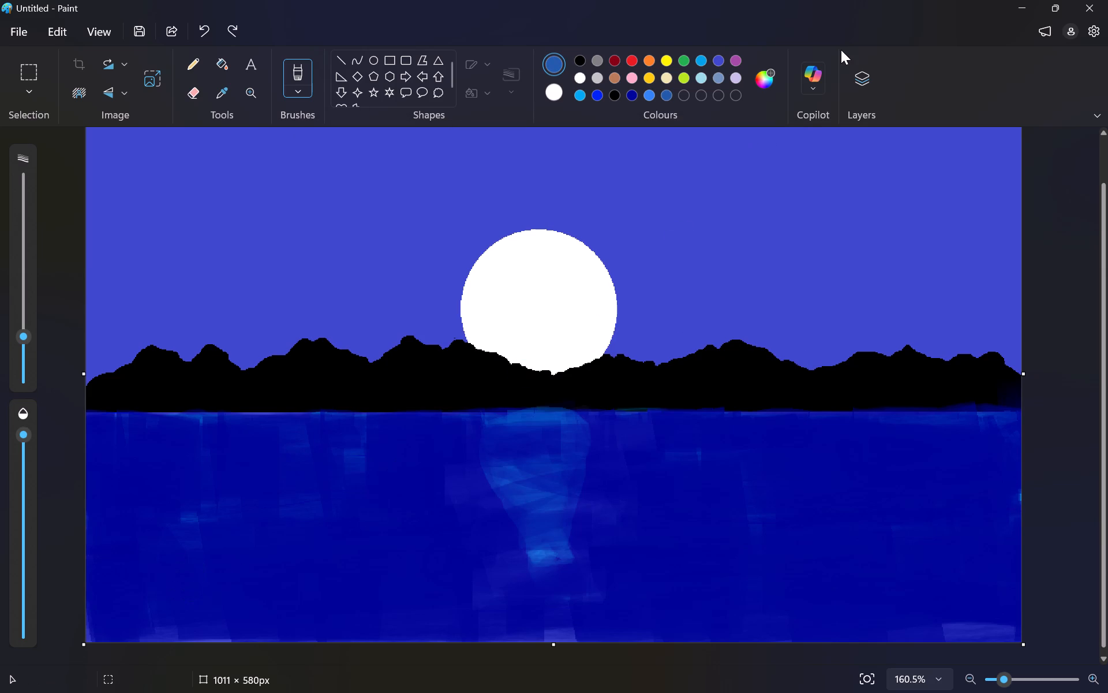
Mix the blue #2867C4 and paint a gently wavy Oil brush band across the full width of the water near its bottom edge.
{"action": "left_click", "coordinate": [760, 76]}
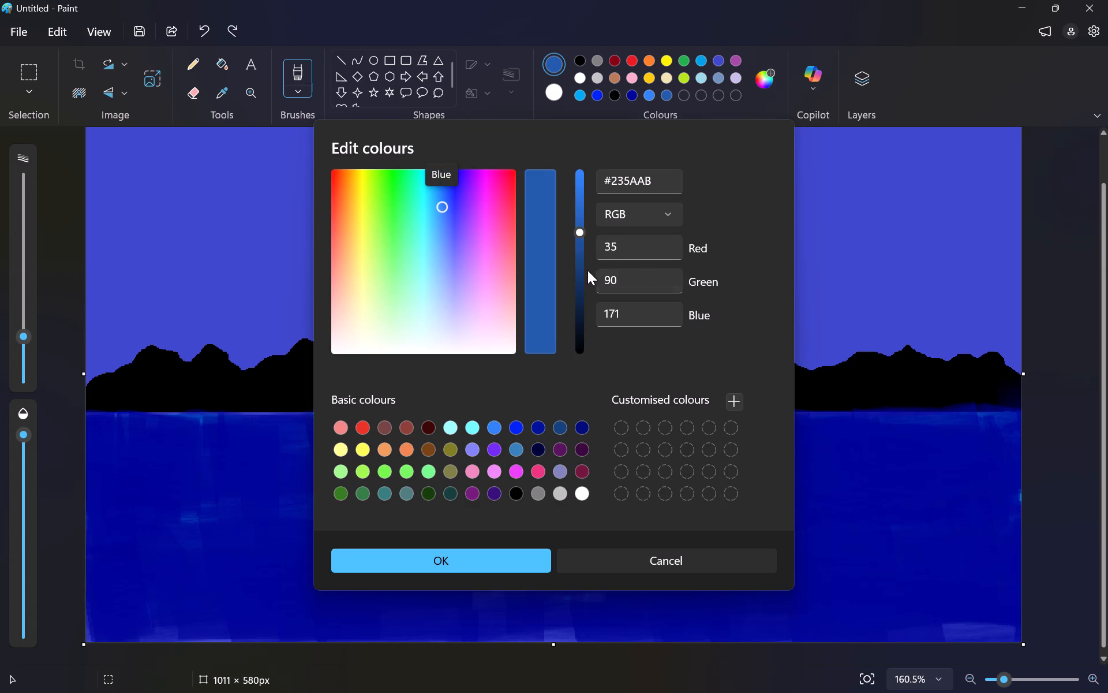
{"action": "left_click", "coordinate": [579, 215]}
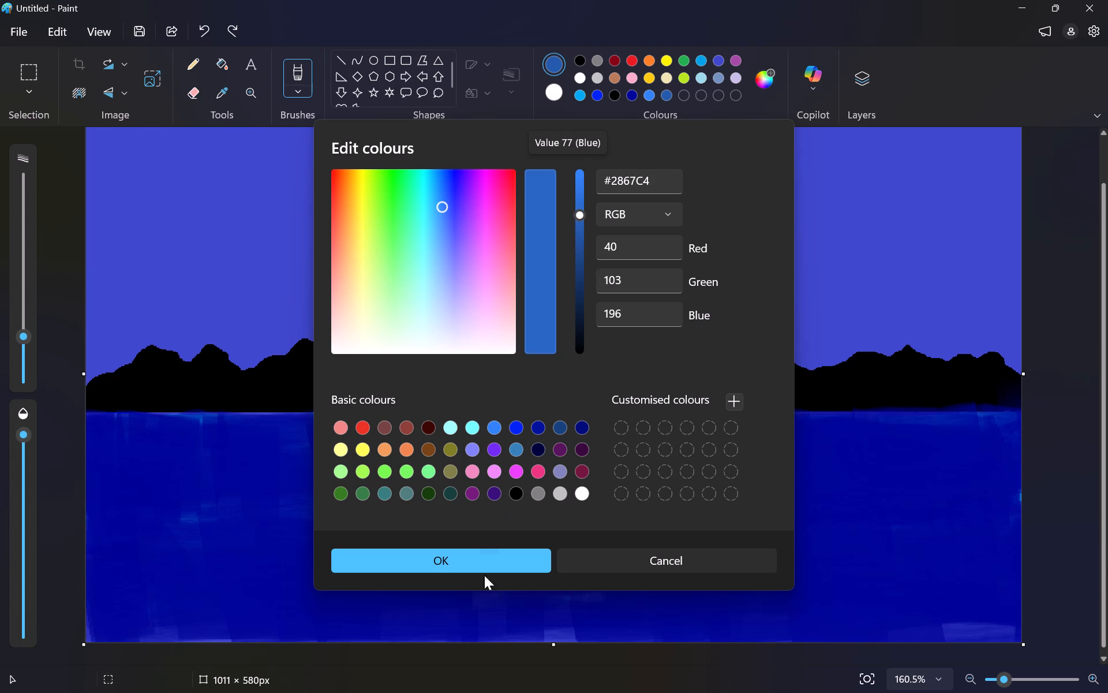
{"action": "left_click", "coordinate": [482, 564]}
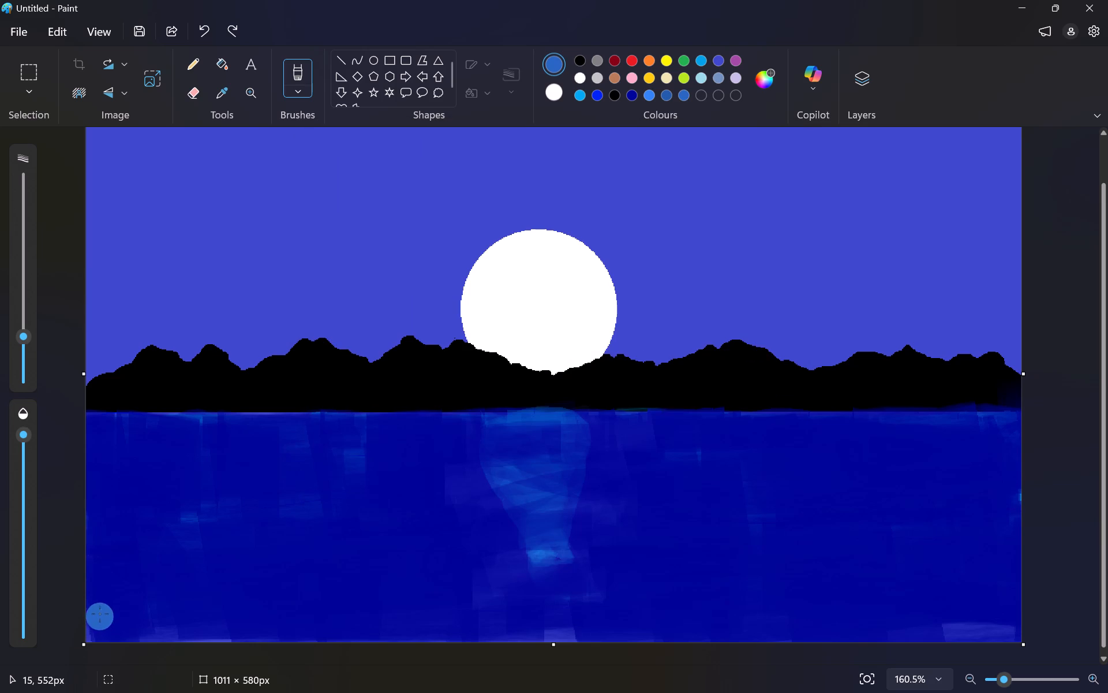
{"action": "left_click_drag", "start_coordinate": [100, 613], "coordinate": [259, 602]}
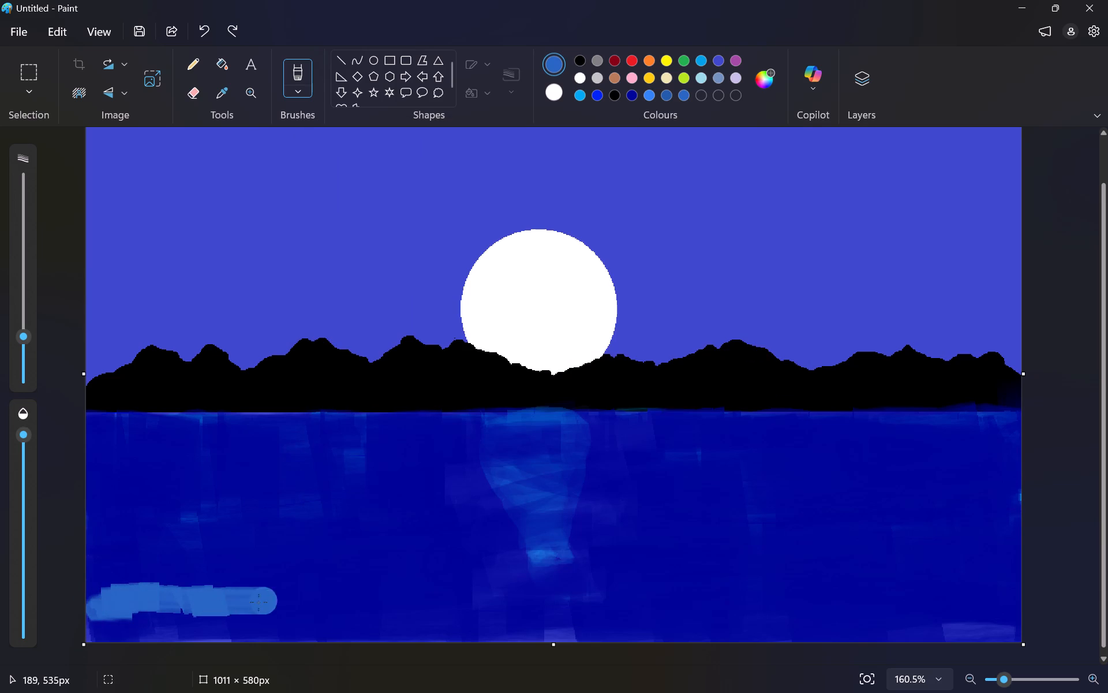
{"action": "left_click_drag", "start_coordinate": [259, 602], "coordinate": [415, 605]}
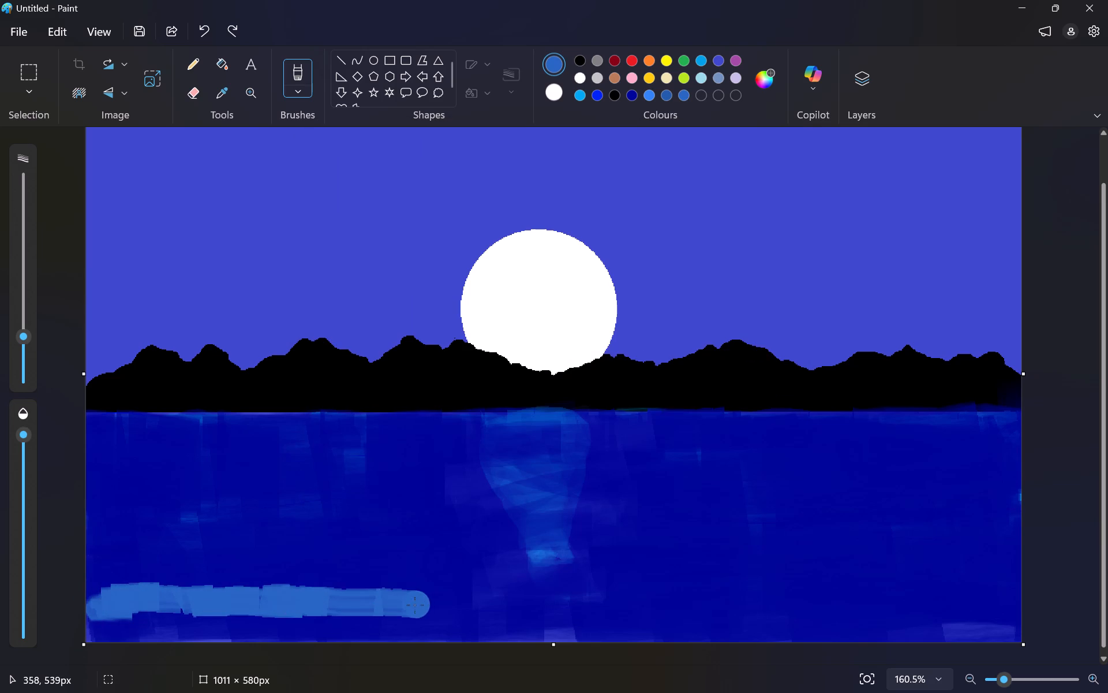
{"action": "left_click_drag", "start_coordinate": [415, 605], "coordinate": [544, 594]}
{"action": "left_click_drag", "start_coordinate": [463, 595], "coordinate": [526, 599]}
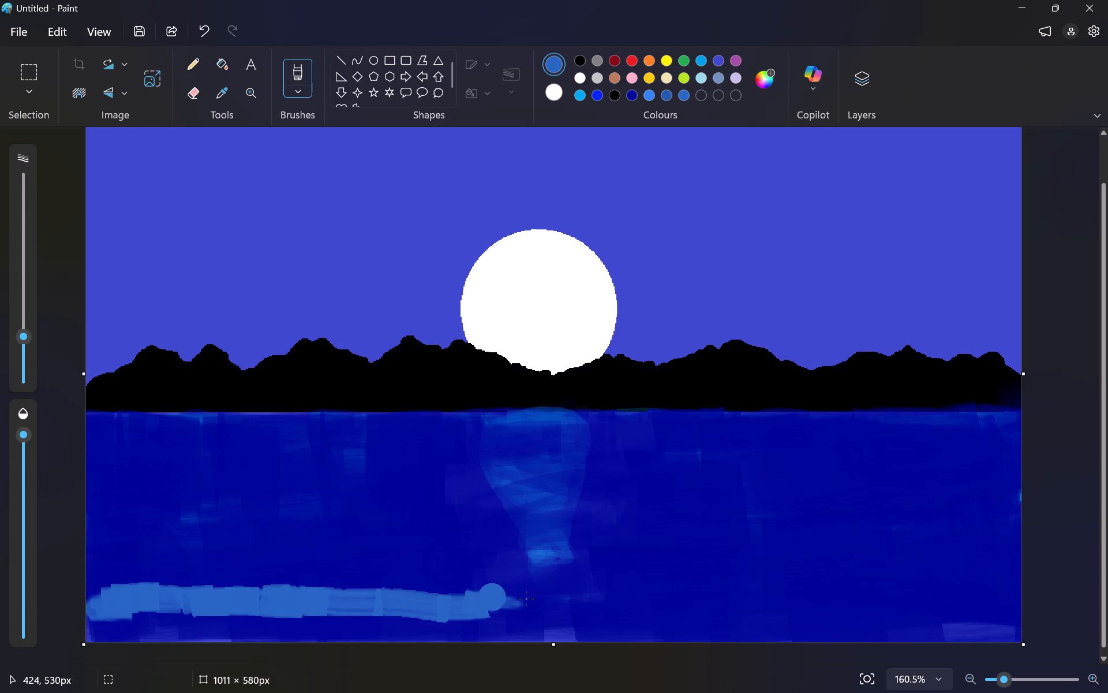
{"action": "left_click_drag", "start_coordinate": [526, 599], "coordinate": [687, 603]}
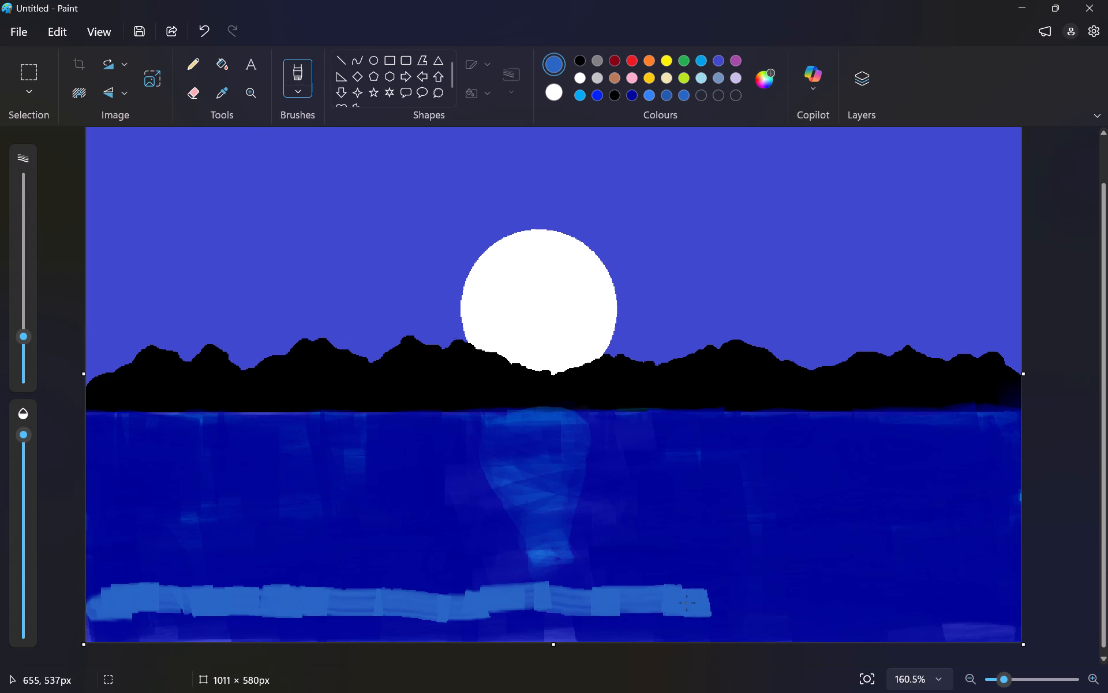
{"action": "left_click_drag", "start_coordinate": [687, 603], "coordinate": [956, 583]}
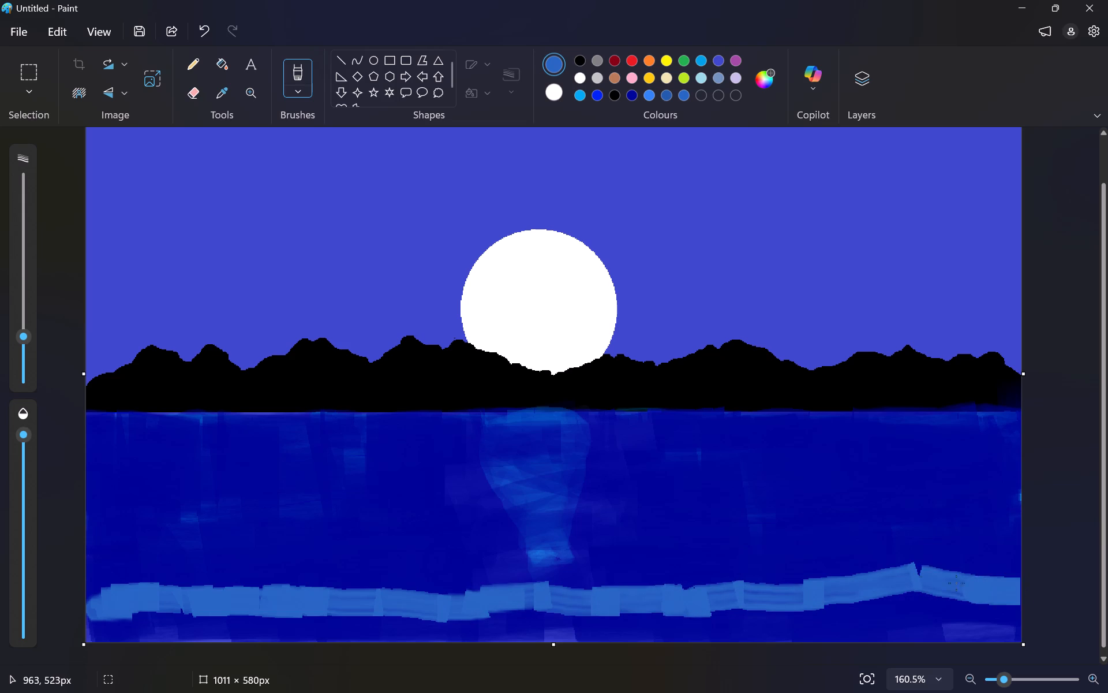
{"action": "left_click_drag", "start_coordinate": [956, 583], "coordinate": [867, 573]}
{"action": "left_click", "coordinate": [1017, 529]}
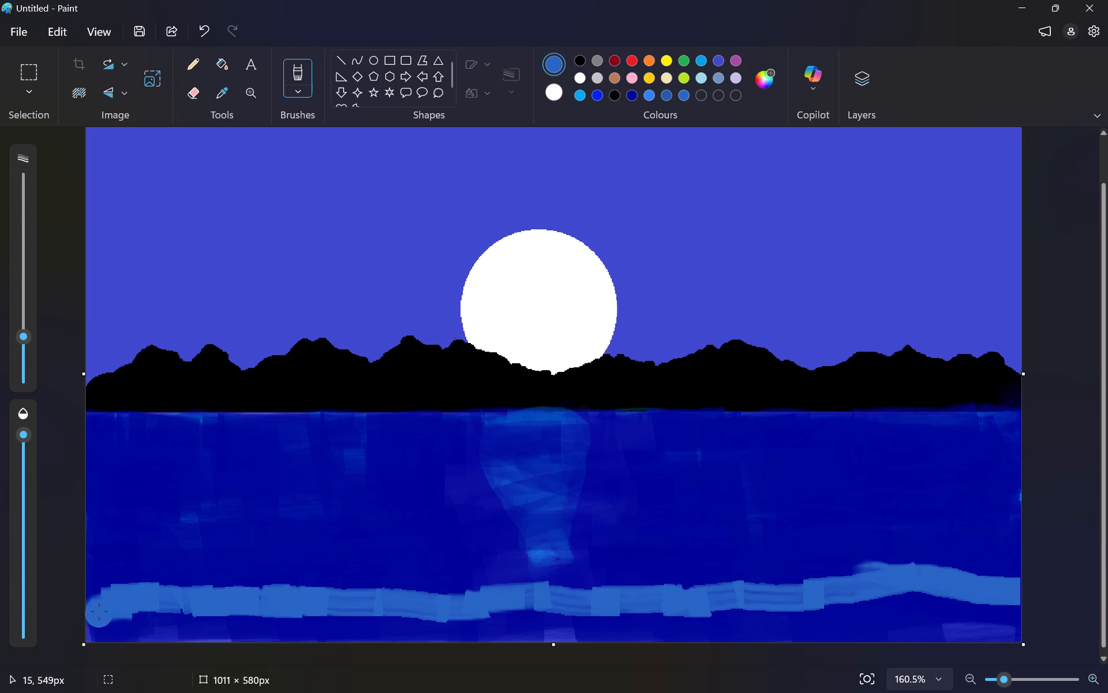
Fill the water below the wavy band down to the bottom edge with blue #2867C4 Oil brush strokes, across the full width.
{"action": "left_click_drag", "start_coordinate": [96, 602], "coordinate": [144, 624]}
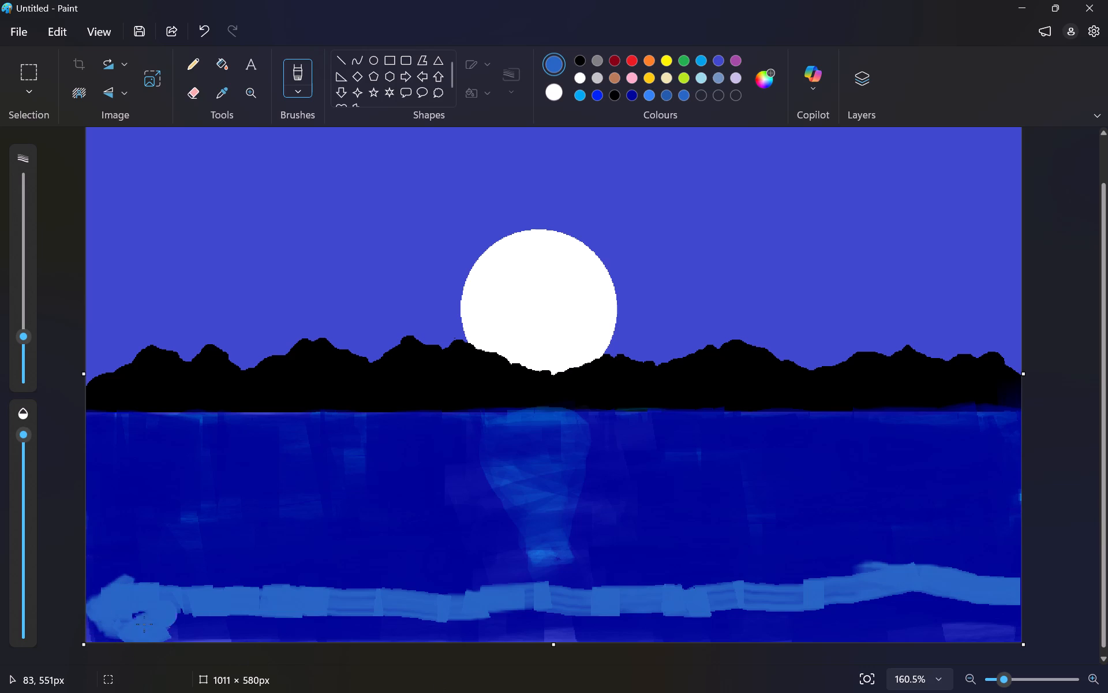
{"action": "left_click_drag", "start_coordinate": [144, 624], "coordinate": [254, 614]}
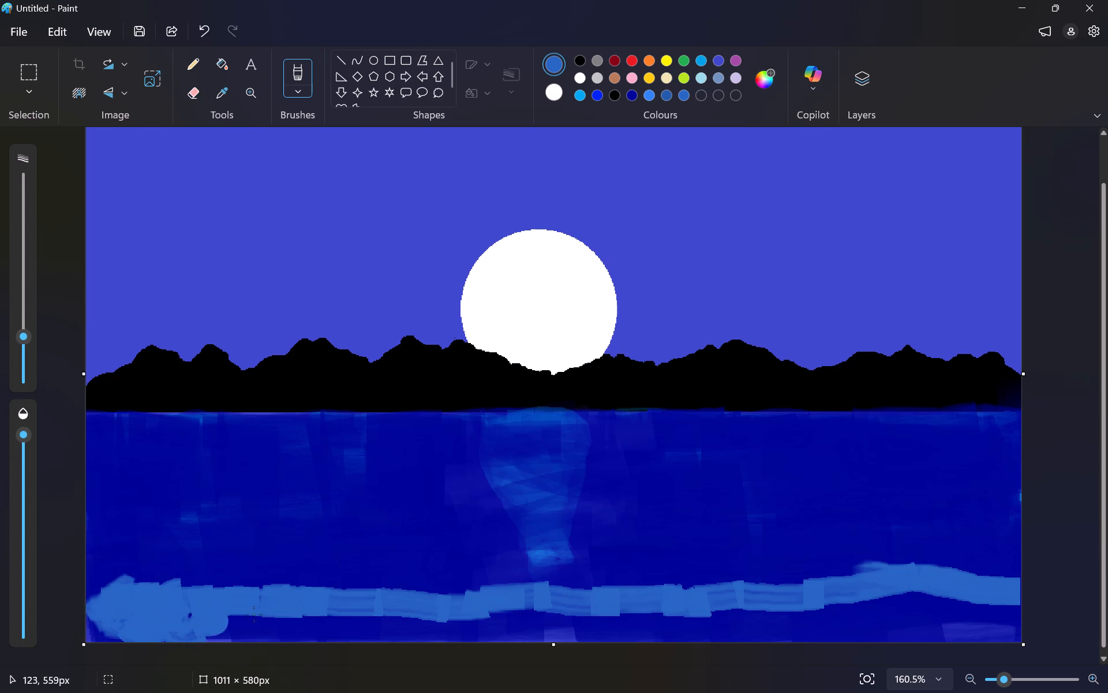
{"action": "left_click_drag", "start_coordinate": [254, 614], "coordinate": [321, 616]}
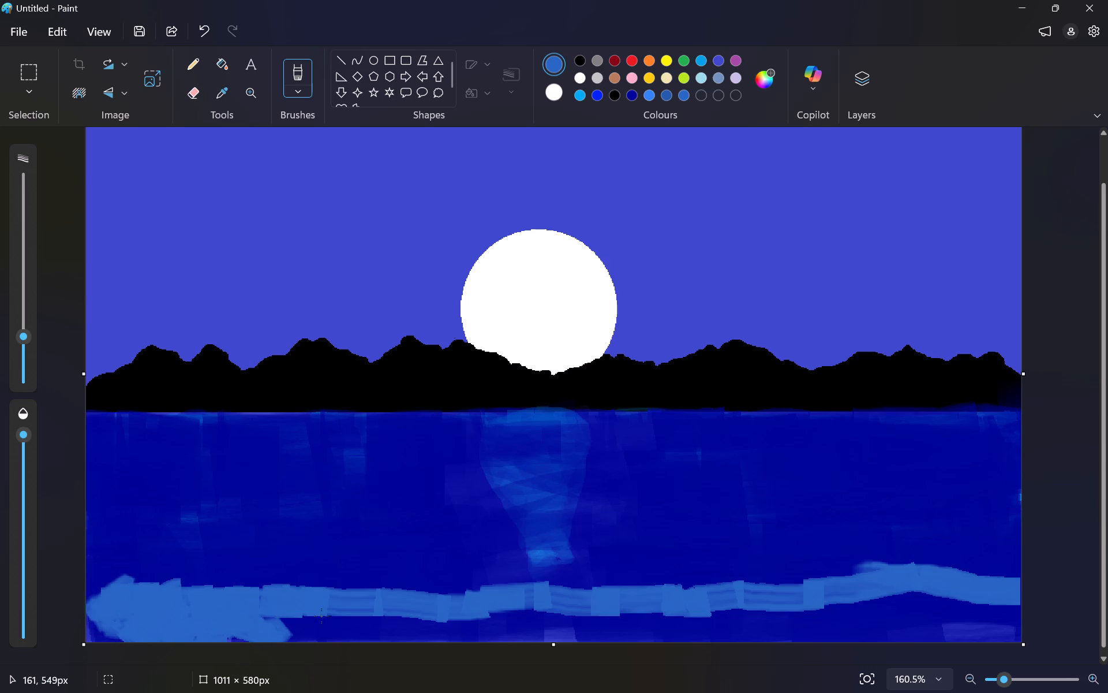
{"action": "left_click_drag", "start_coordinate": [321, 616], "coordinate": [304, 624]}
{"action": "left_click_drag", "start_coordinate": [304, 624], "coordinate": [445, 621]}
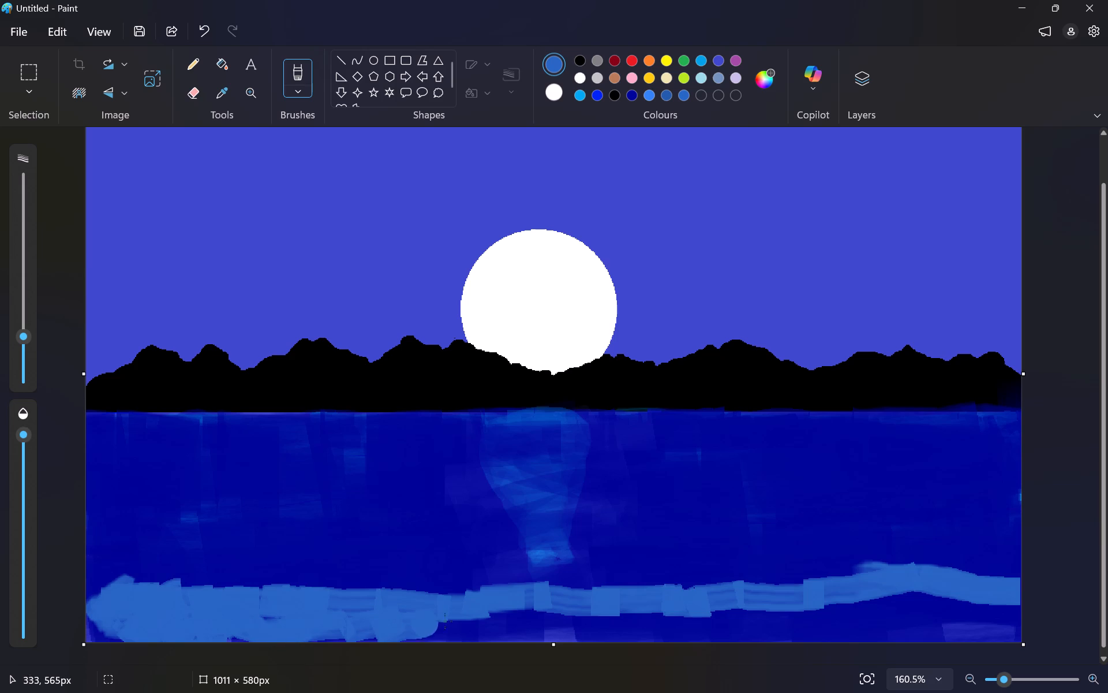
{"action": "left_click_drag", "start_coordinate": [445, 621], "coordinate": [628, 619]}
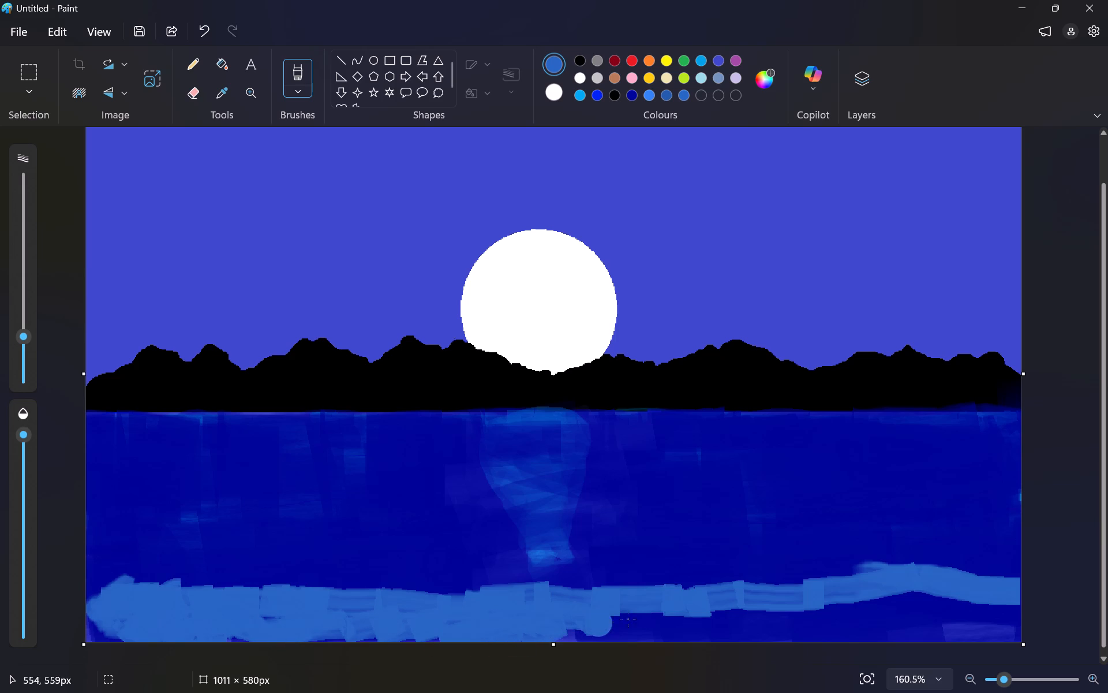
{"action": "left_click_drag", "start_coordinate": [628, 619], "coordinate": [688, 615]}
{"action": "left_click_drag", "start_coordinate": [688, 615], "coordinate": [721, 629]}
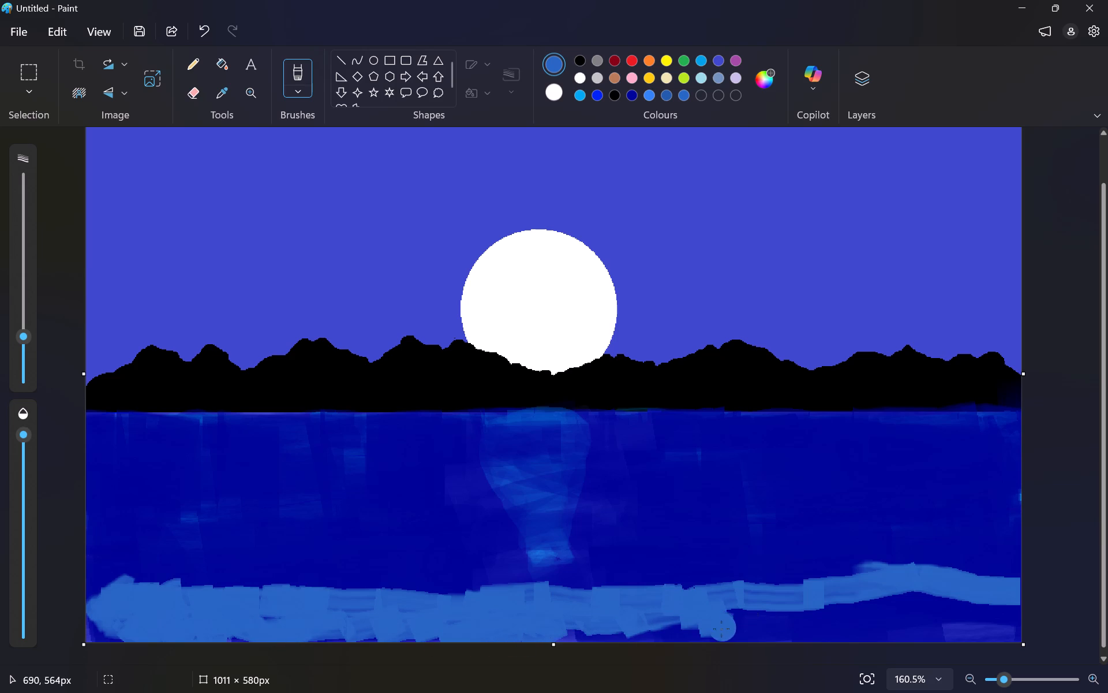
{"action": "left_click_drag", "start_coordinate": [721, 629], "coordinate": [874, 611]}
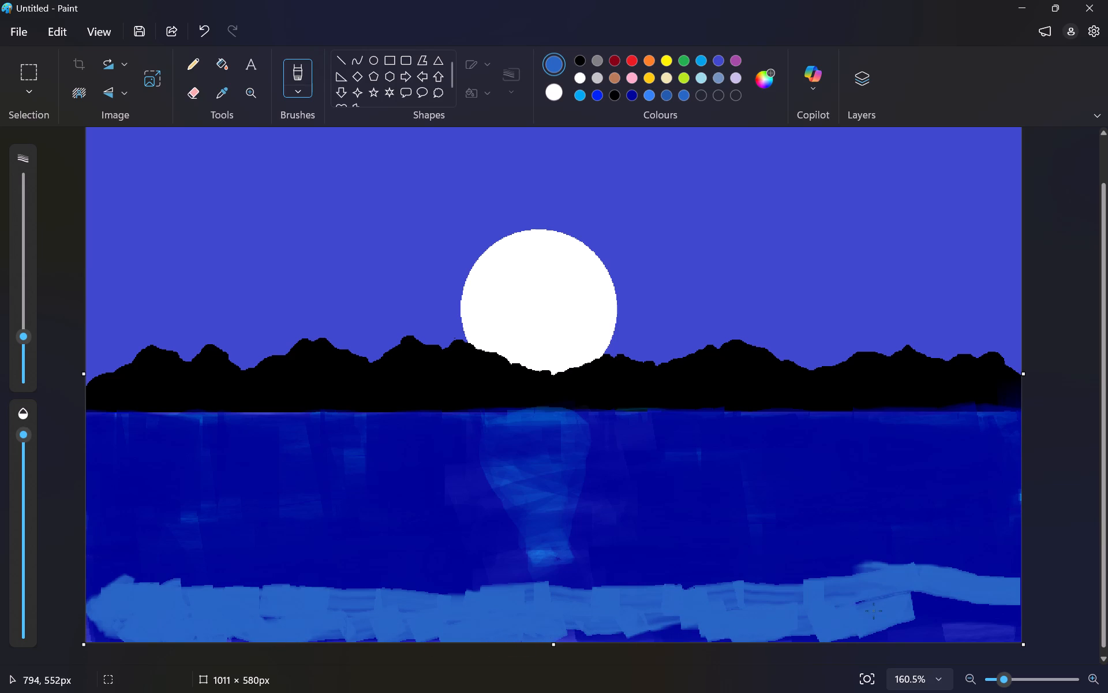
{"action": "left_click_drag", "start_coordinate": [874, 611], "coordinate": [979, 626]}
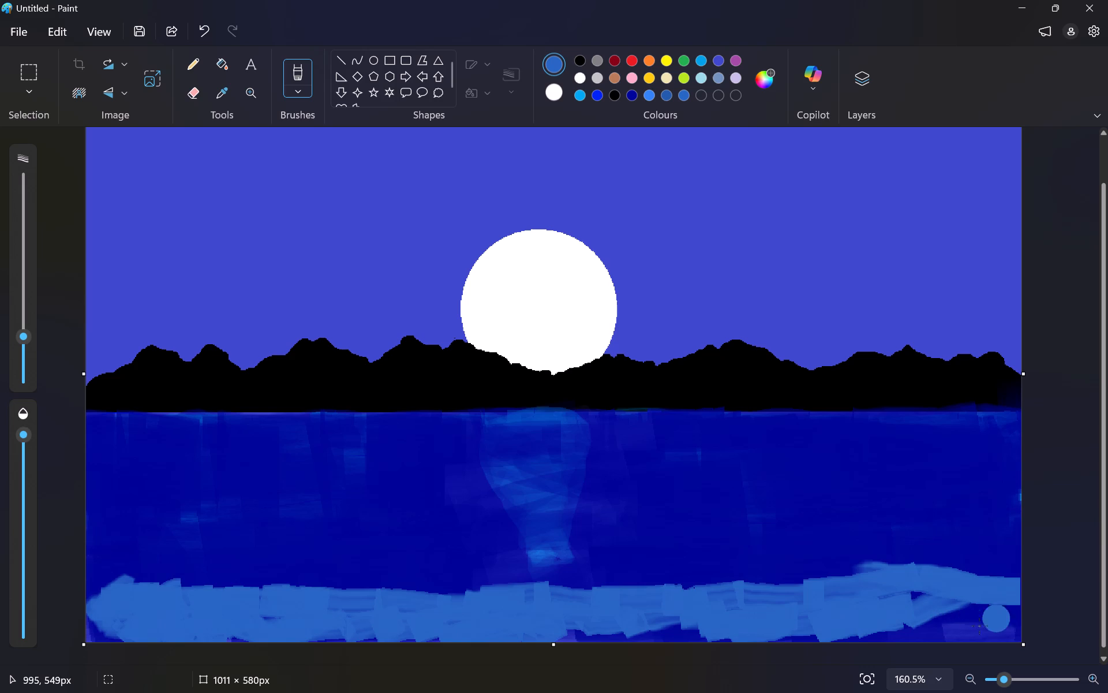
{"action": "left_click_drag", "start_coordinate": [979, 626], "coordinate": [965, 638]}
{"action": "left_click_drag", "start_coordinate": [965, 638], "coordinate": [991, 620]}
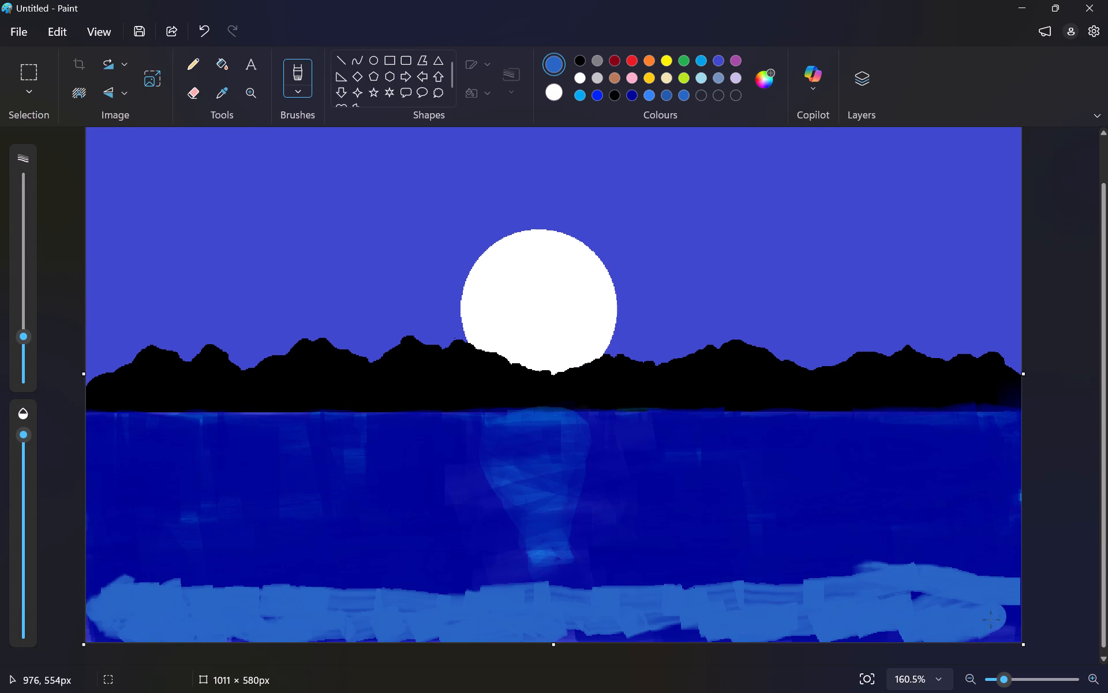
{"action": "left_click_drag", "start_coordinate": [991, 620], "coordinate": [918, 612]}
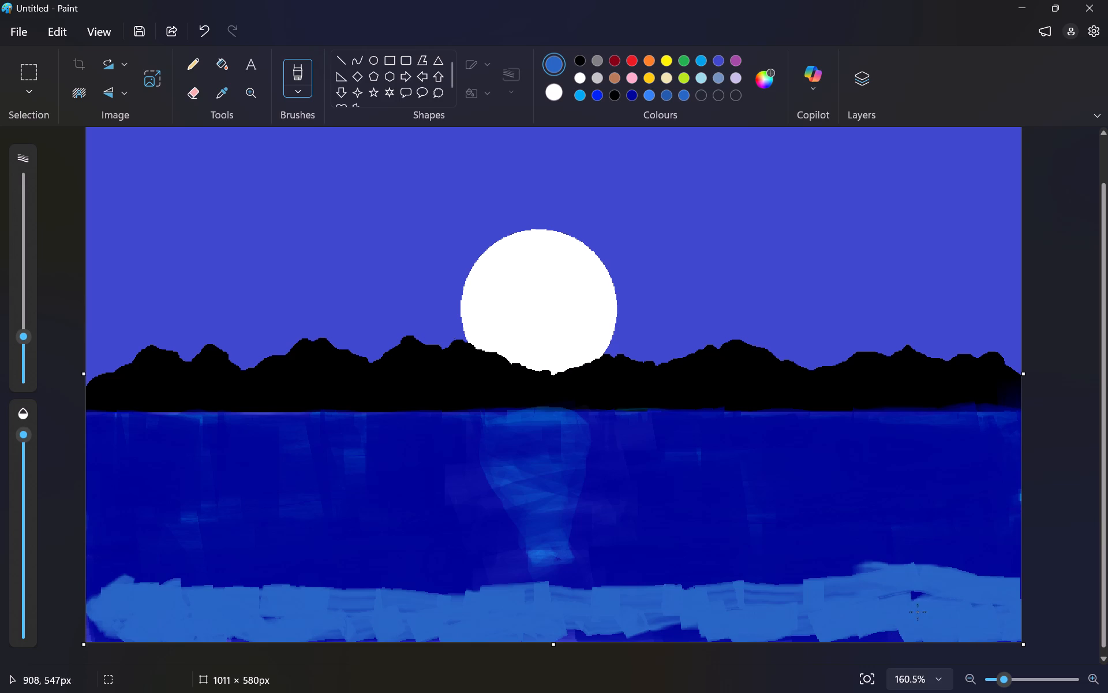
Paint over the gaps and smooth the upper edge of the #2867C4 foreground wave, working from its right-hand crest back across to the left.
{"action": "left_click_drag", "start_coordinate": [918, 612], "coordinate": [867, 577]}
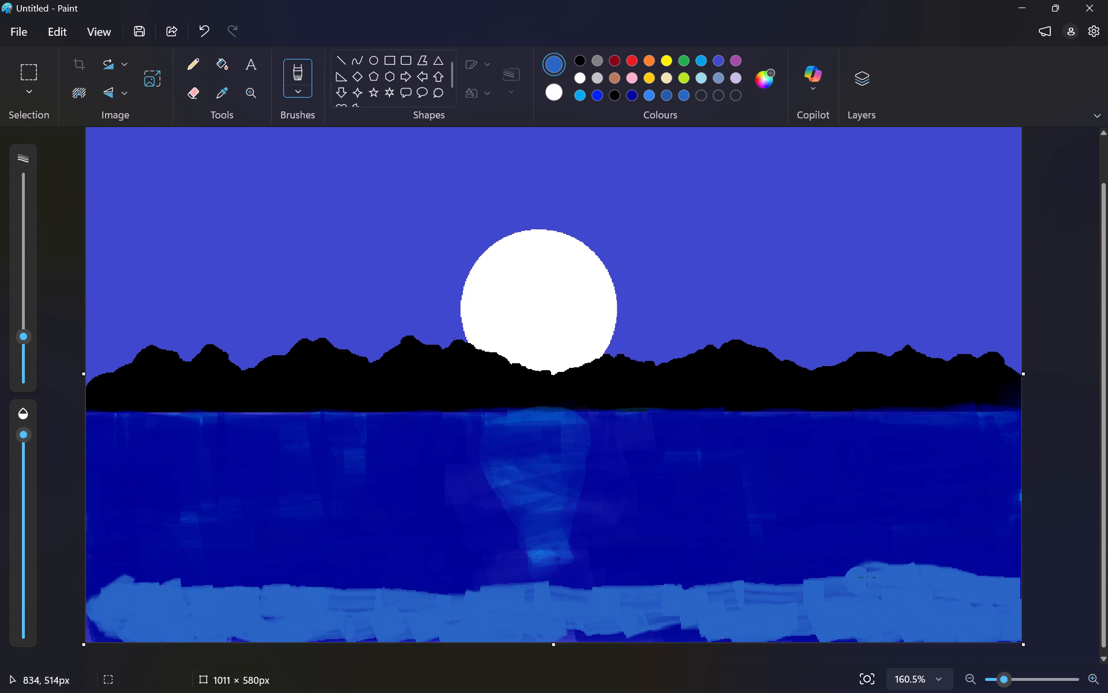
{"action": "left_click_drag", "start_coordinate": [867, 577], "coordinate": [842, 566]}
{"action": "left_click_drag", "start_coordinate": [855, 577], "coordinate": [536, 603]}
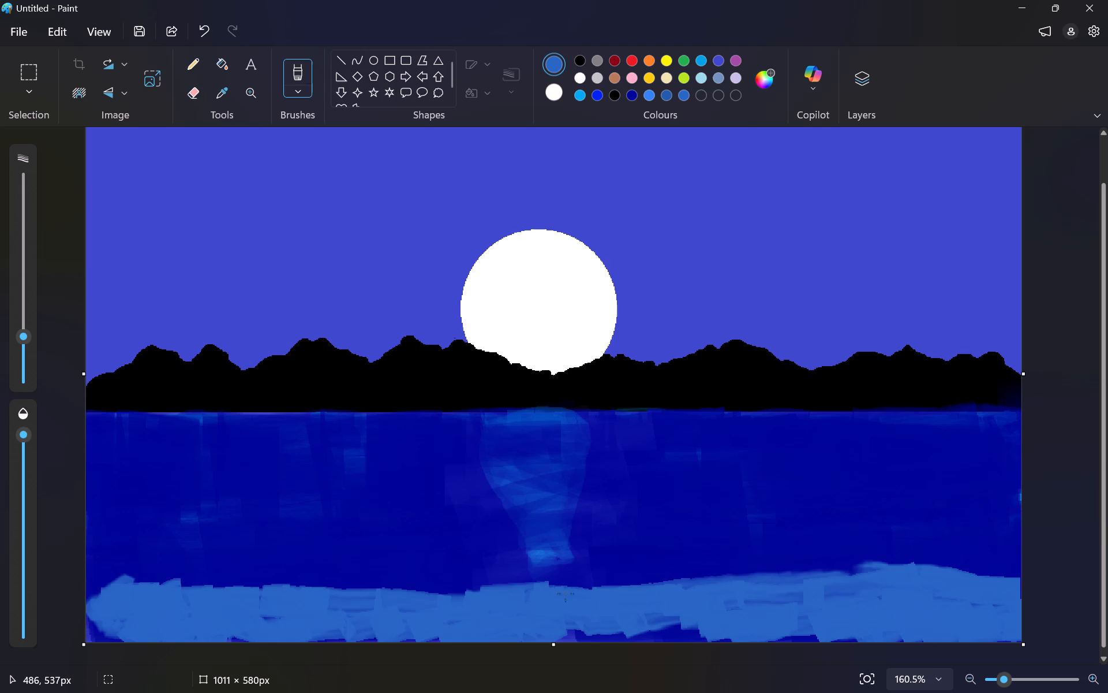
{"action": "left_click_drag", "start_coordinate": [583, 594], "coordinate": [230, 608]}
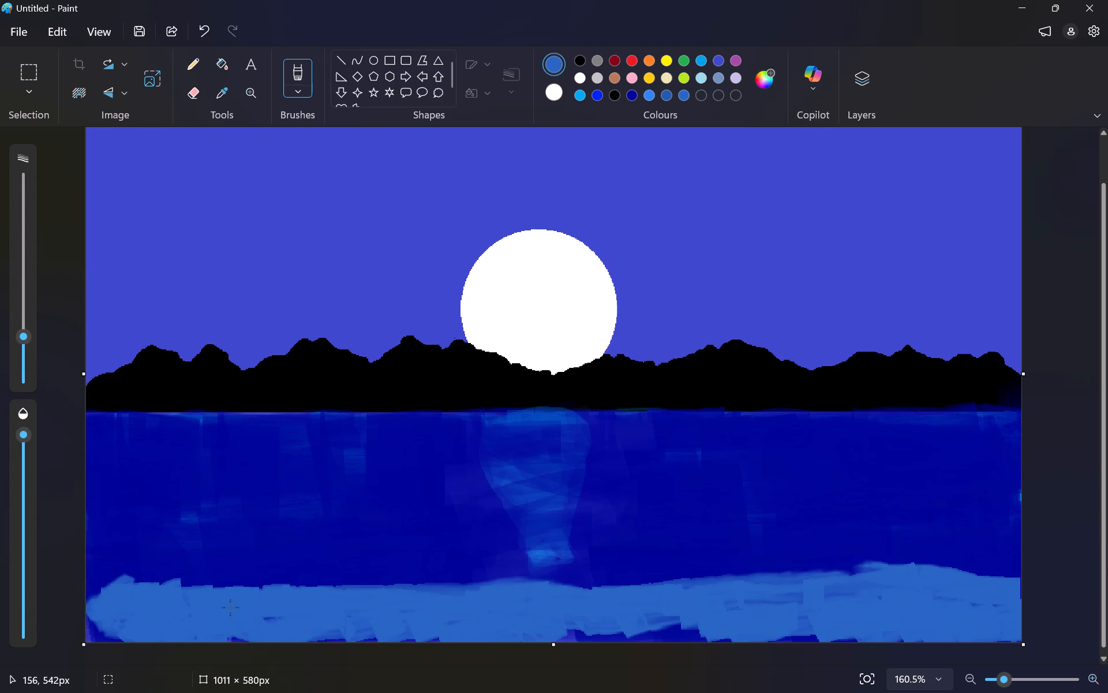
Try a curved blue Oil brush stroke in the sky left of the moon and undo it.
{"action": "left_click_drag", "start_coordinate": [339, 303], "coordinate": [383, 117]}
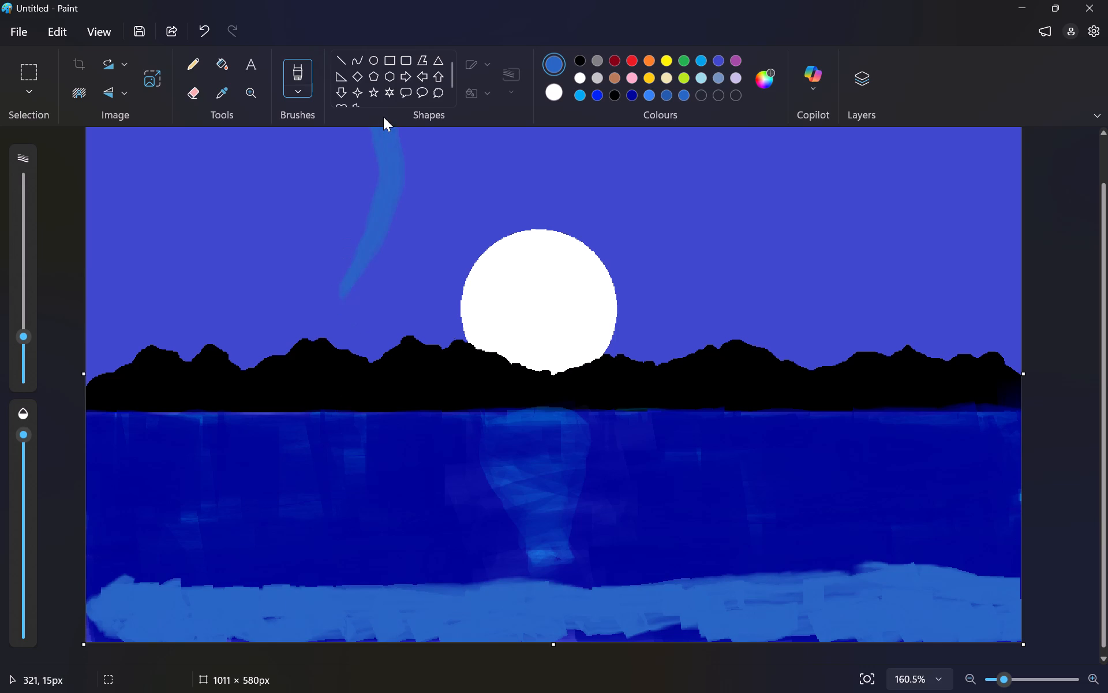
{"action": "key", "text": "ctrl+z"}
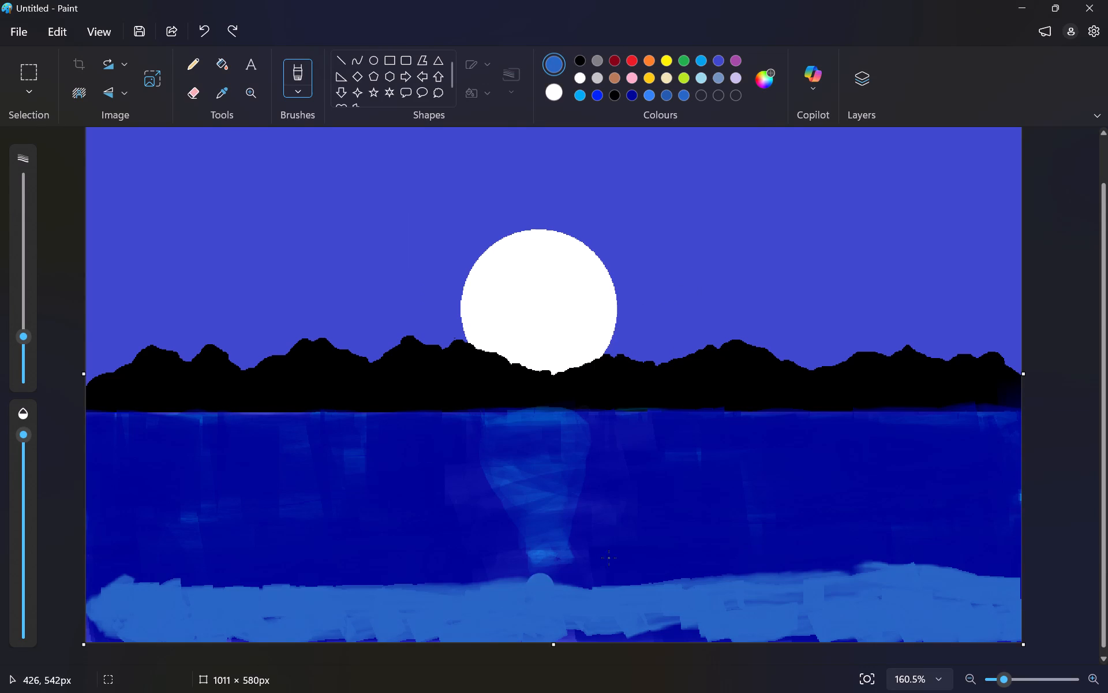
Mix the slightly darker blue #245EB3 as the brush colour.
{"action": "left_click", "coordinate": [763, 75]}
{"action": "left_click_drag", "start_coordinate": [581, 217], "coordinate": [580, 228]}
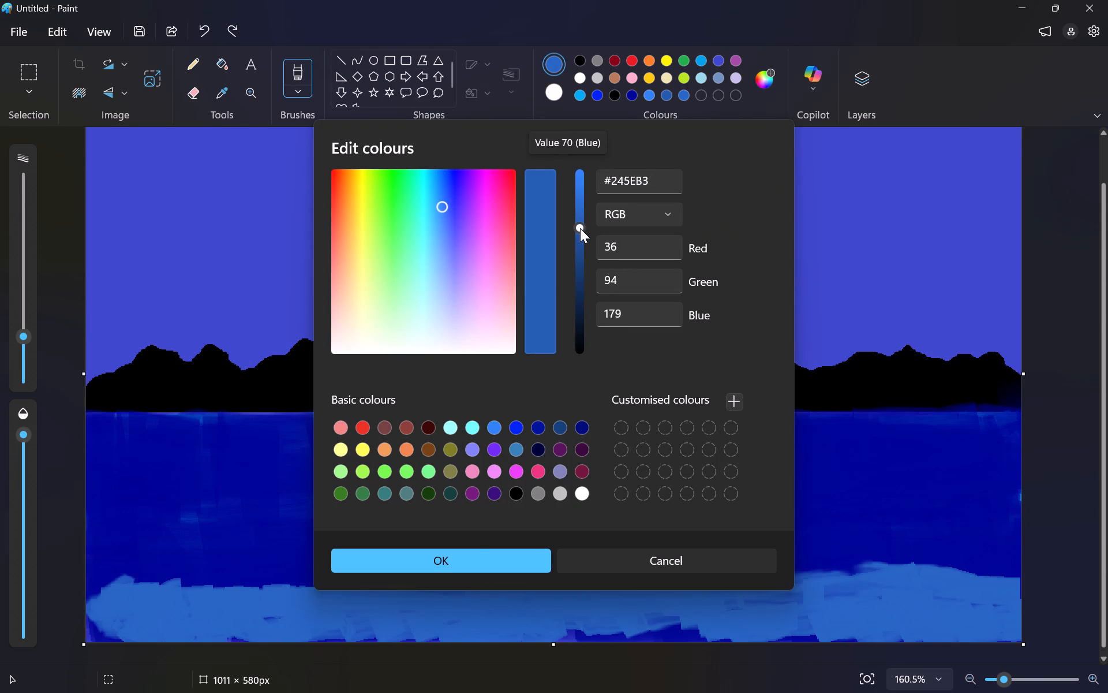
{"action": "left_click", "coordinate": [466, 573]}
{"action": "left_click", "coordinate": [429, 547]}
{"action": "left_click", "coordinate": [380, 555]}
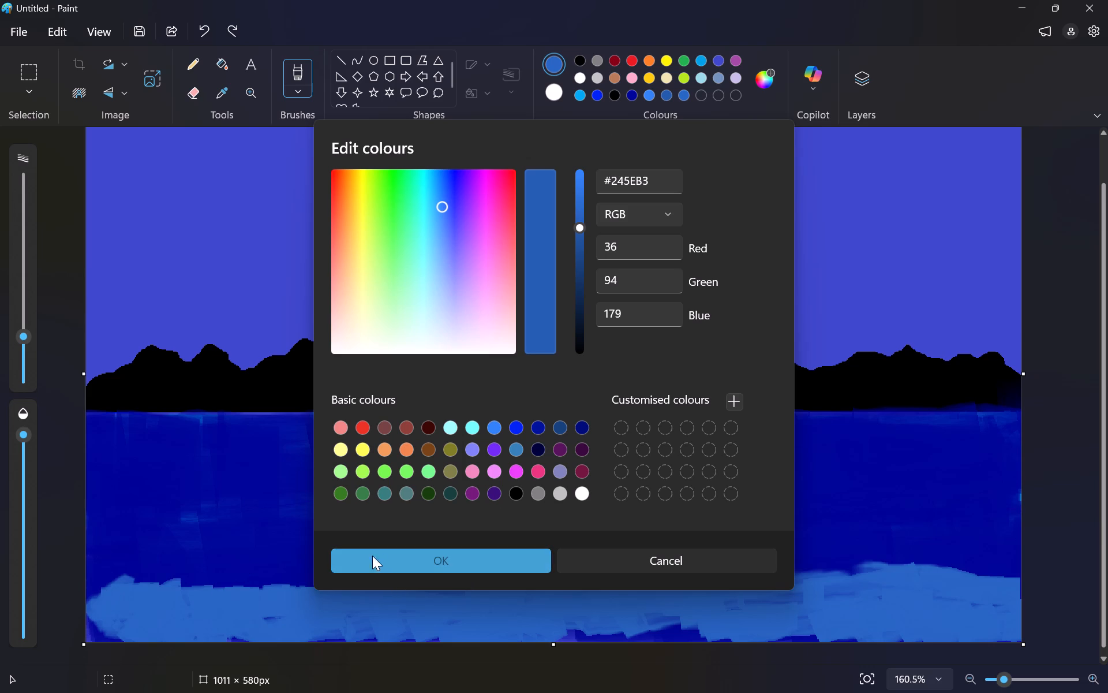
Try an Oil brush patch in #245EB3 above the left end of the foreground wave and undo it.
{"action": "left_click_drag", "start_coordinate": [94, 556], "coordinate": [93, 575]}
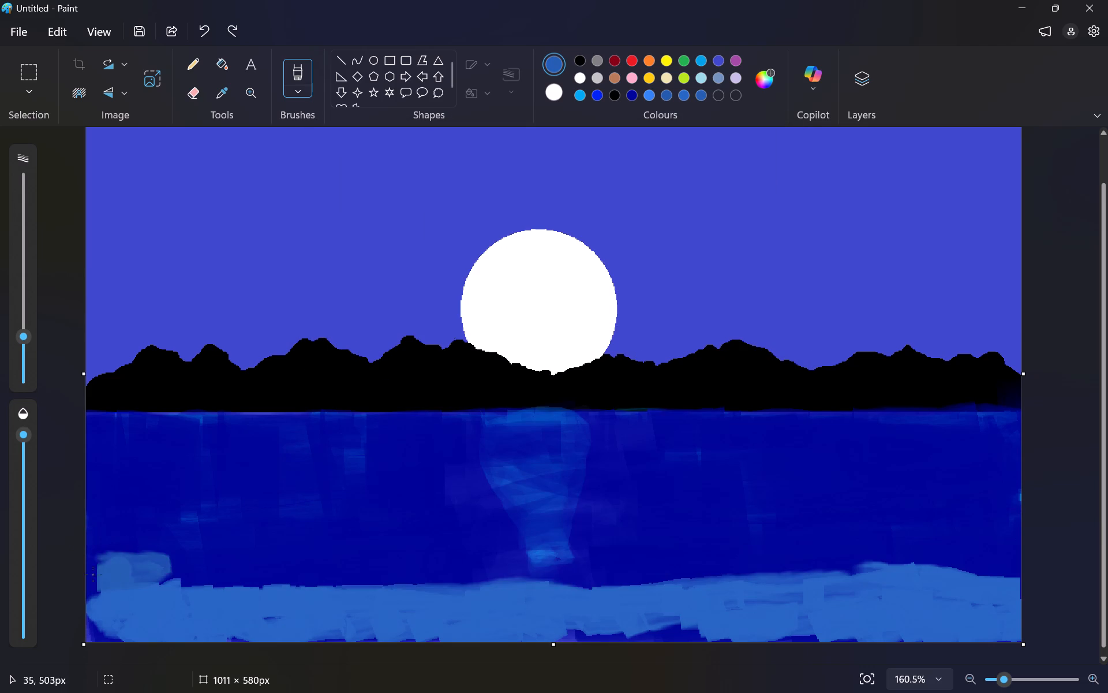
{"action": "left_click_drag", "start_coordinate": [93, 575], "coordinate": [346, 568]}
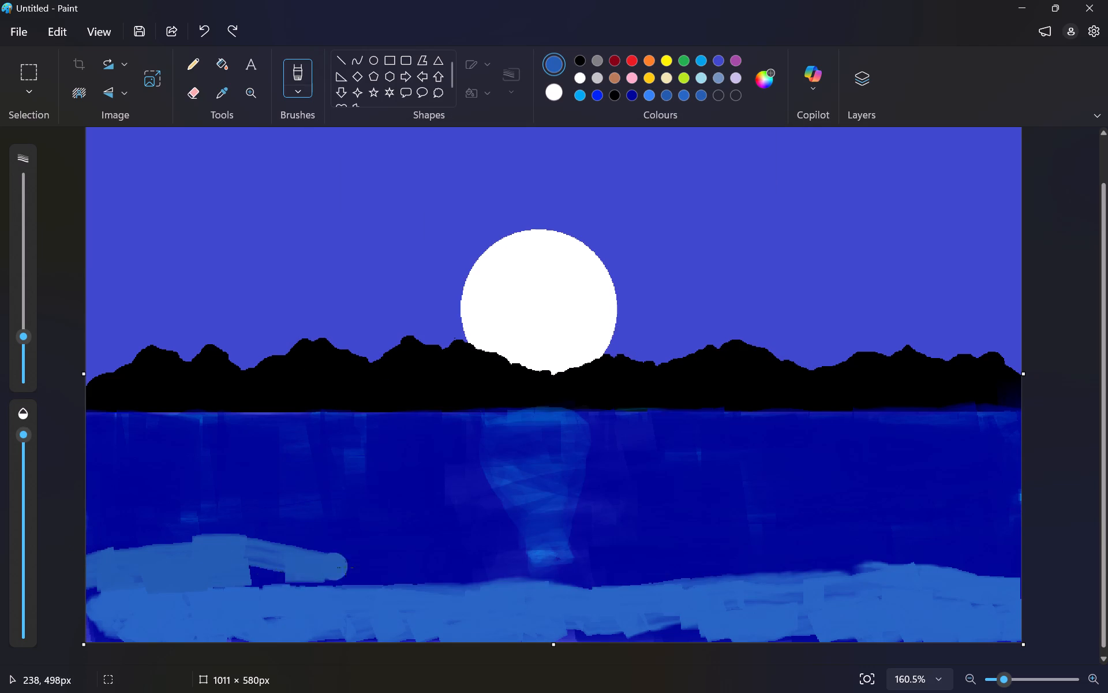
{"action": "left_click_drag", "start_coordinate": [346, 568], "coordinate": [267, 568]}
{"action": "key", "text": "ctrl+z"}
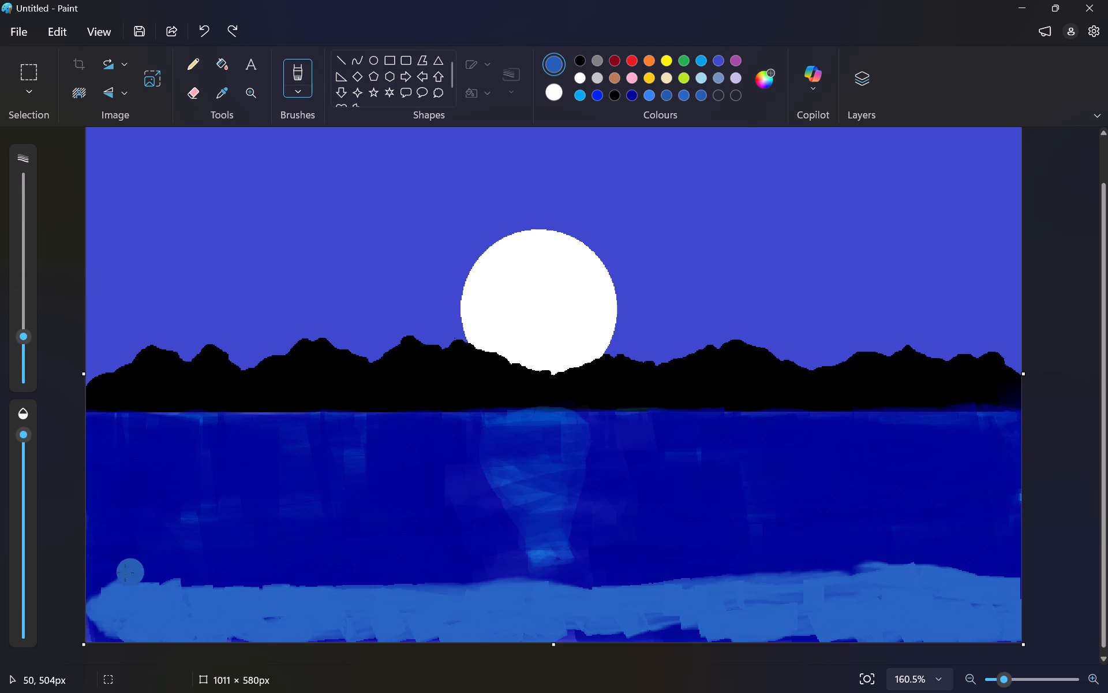
Paint a #245EB3 Oil brush band above the foreground wave from the left side to the moon reflection, undoing and repainting one stretch.
{"action": "left_click_drag", "start_coordinate": [88, 570], "coordinate": [218, 580]}
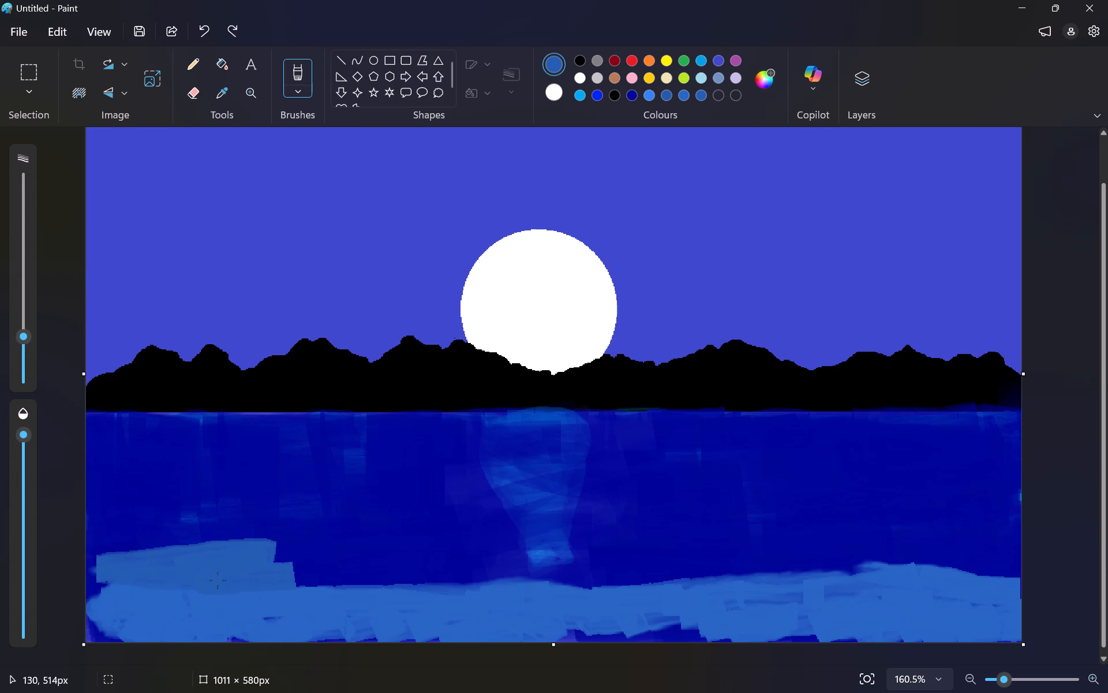
{"action": "left_click_drag", "start_coordinate": [218, 580], "coordinate": [287, 541]}
{"action": "left_click_drag", "start_coordinate": [287, 541], "coordinate": [289, 560]}
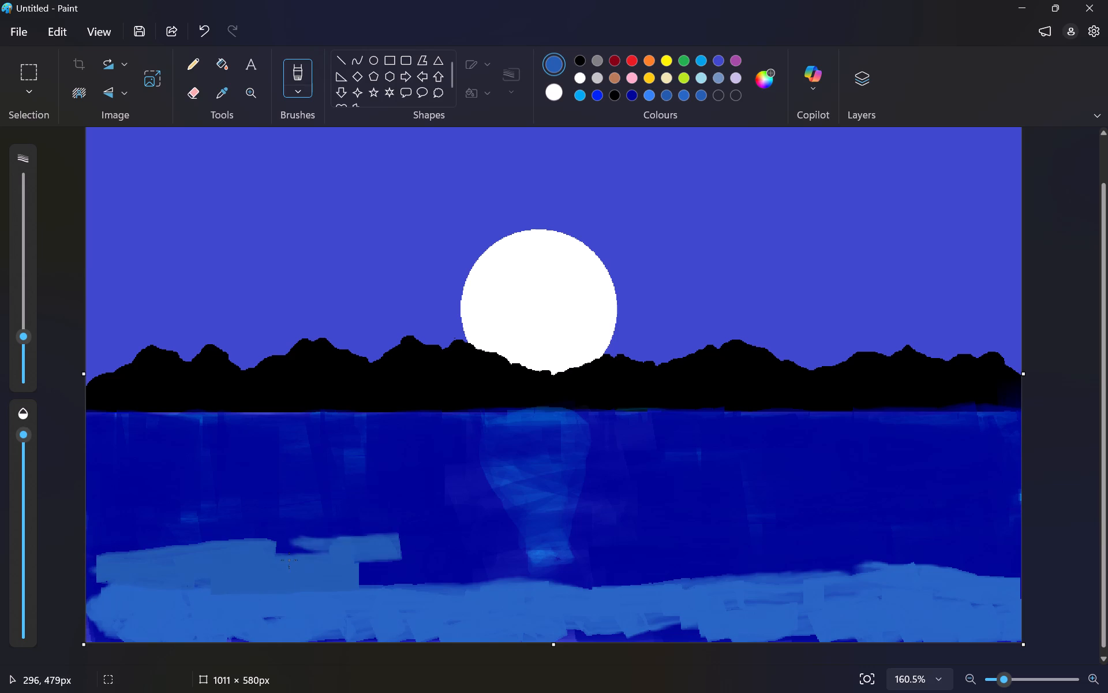
{"action": "left_click_drag", "start_coordinate": [289, 560], "coordinate": [474, 554]}
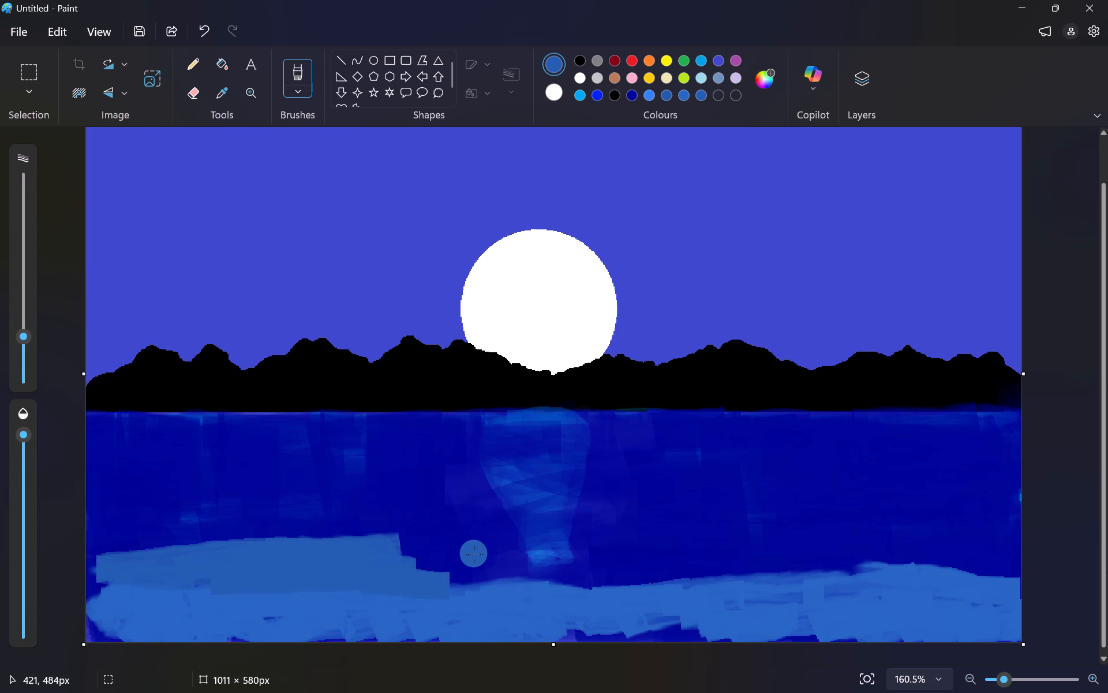
{"action": "key", "text": "ctrl+z"}
{"action": "left_click_drag", "start_coordinate": [308, 549], "coordinate": [517, 560]}
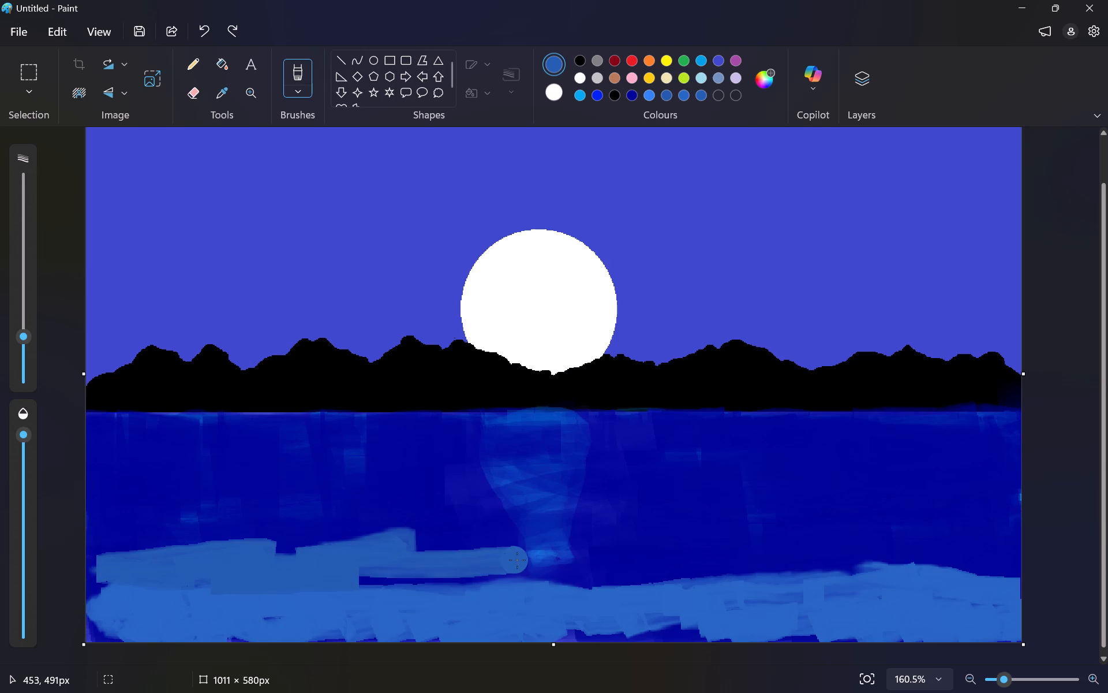
{"action": "left_click_drag", "start_coordinate": [517, 560], "coordinate": [521, 542]}
Extend the #245EB3 band from the moon reflection to the right edge of the water, filling down to the lighter foreground wave.
{"action": "left_click_drag", "start_coordinate": [471, 548], "coordinate": [713, 562]}
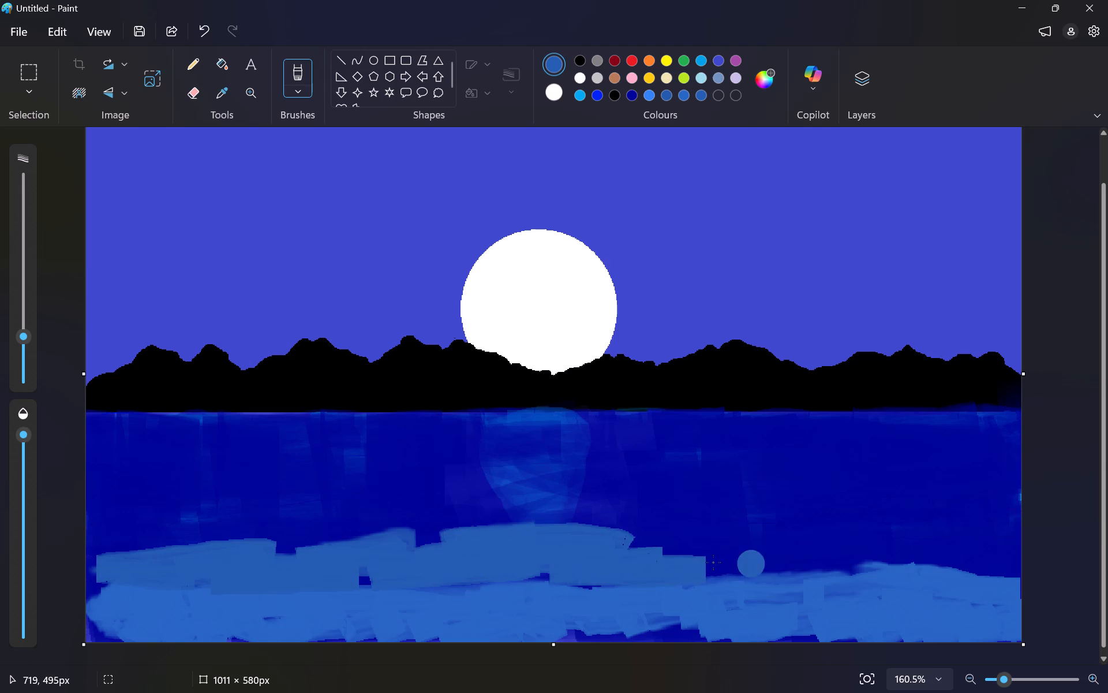
{"action": "left_click_drag", "start_coordinate": [713, 562], "coordinate": [637, 553]}
{"action": "left_click_drag", "start_coordinate": [637, 553], "coordinate": [718, 562]}
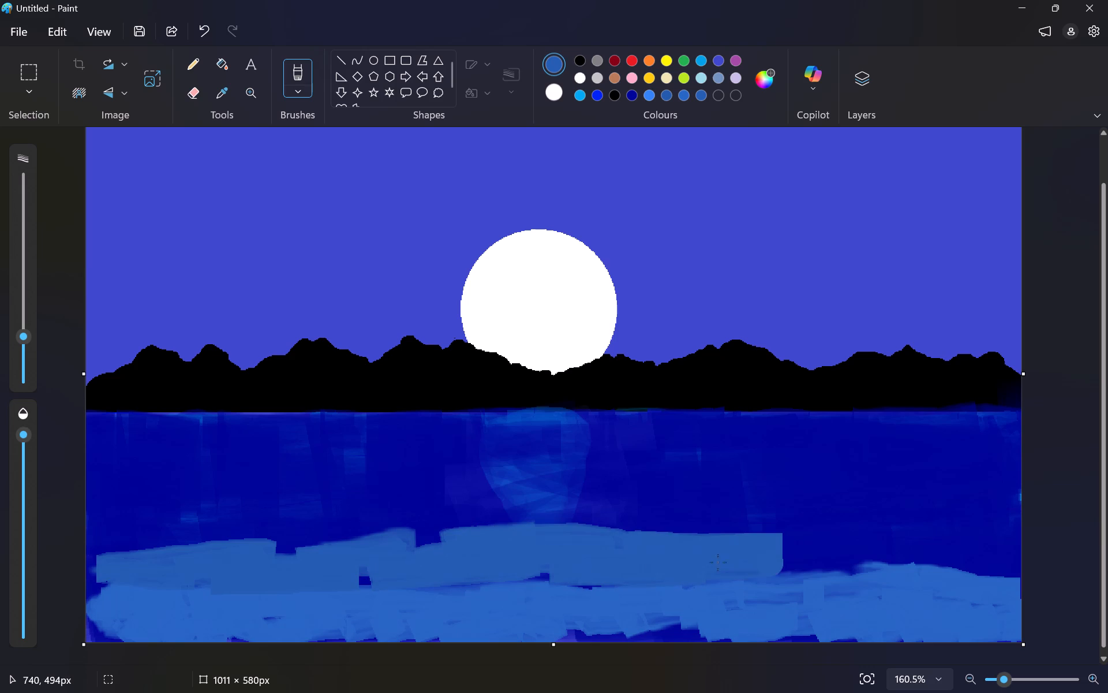
{"action": "left_click_drag", "start_coordinate": [718, 562], "coordinate": [839, 533]}
{"action": "left_click_drag", "start_coordinate": [762, 534], "coordinate": [823, 530]}
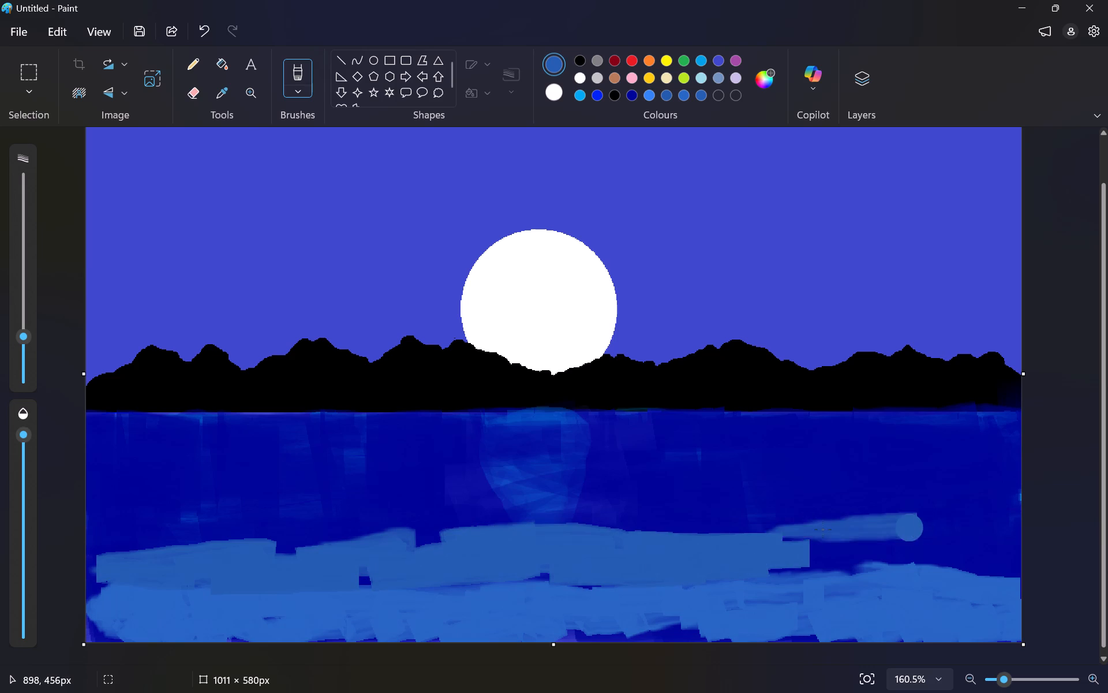
{"action": "left_click_drag", "start_coordinate": [823, 530], "coordinate": [1031, 528]}
{"action": "left_click_drag", "start_coordinate": [975, 530], "coordinate": [972, 528]}
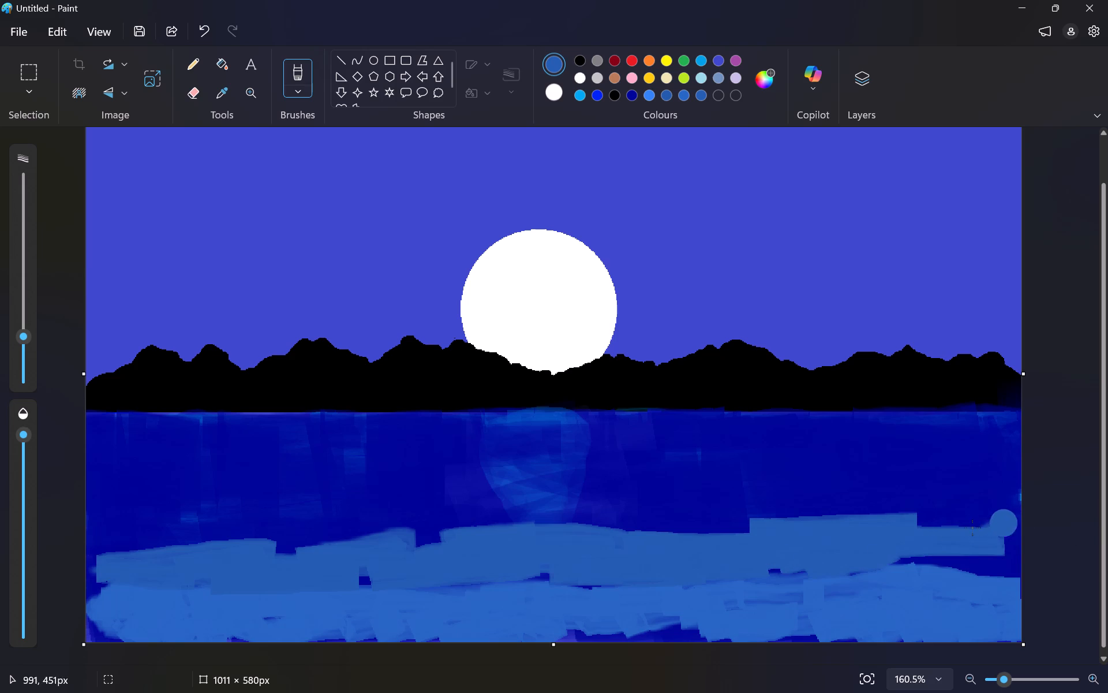
{"action": "left_click_drag", "start_coordinate": [972, 528], "coordinate": [780, 551]}
Mix the darker blue #2156A3 as the brush colour.
{"action": "left_click", "coordinate": [768, 76]}
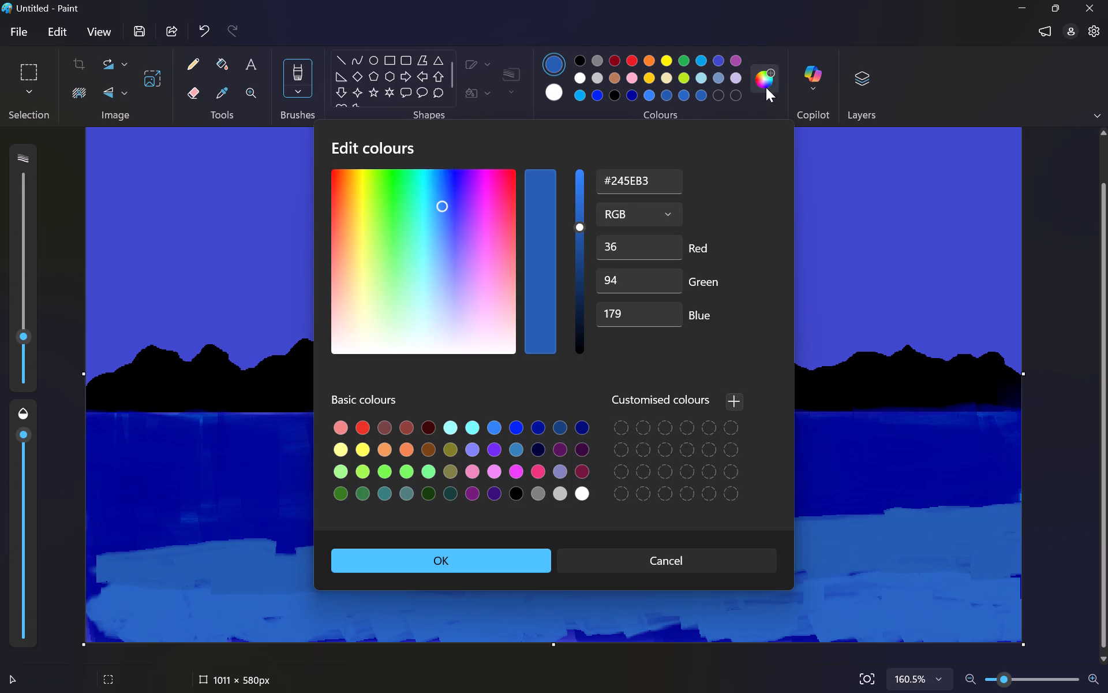
{"action": "left_click", "coordinate": [637, 95]}
{"action": "left_click", "coordinate": [633, 100]}
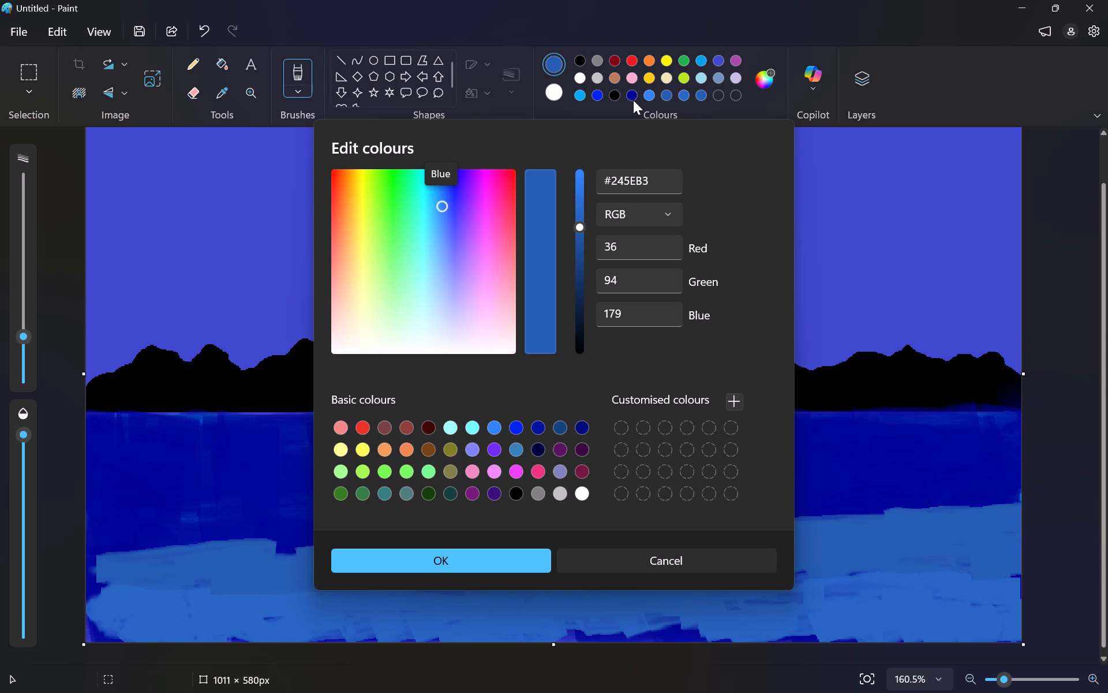
{"action": "left_click", "coordinate": [580, 240]}
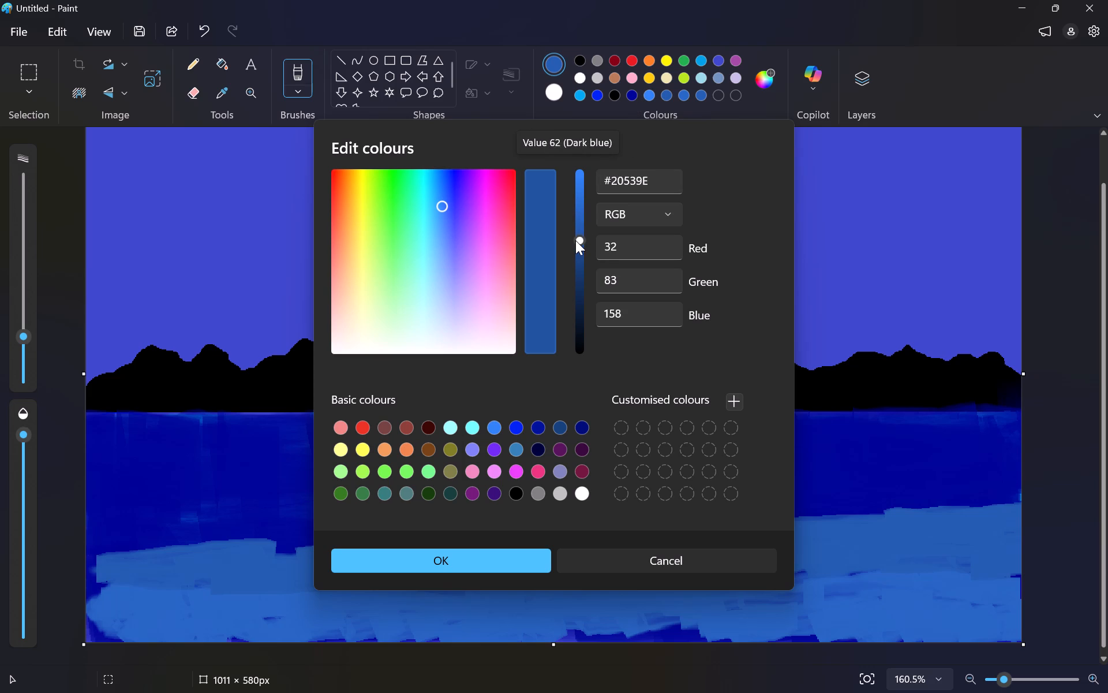
{"action": "left_click", "coordinate": [422, 568]}
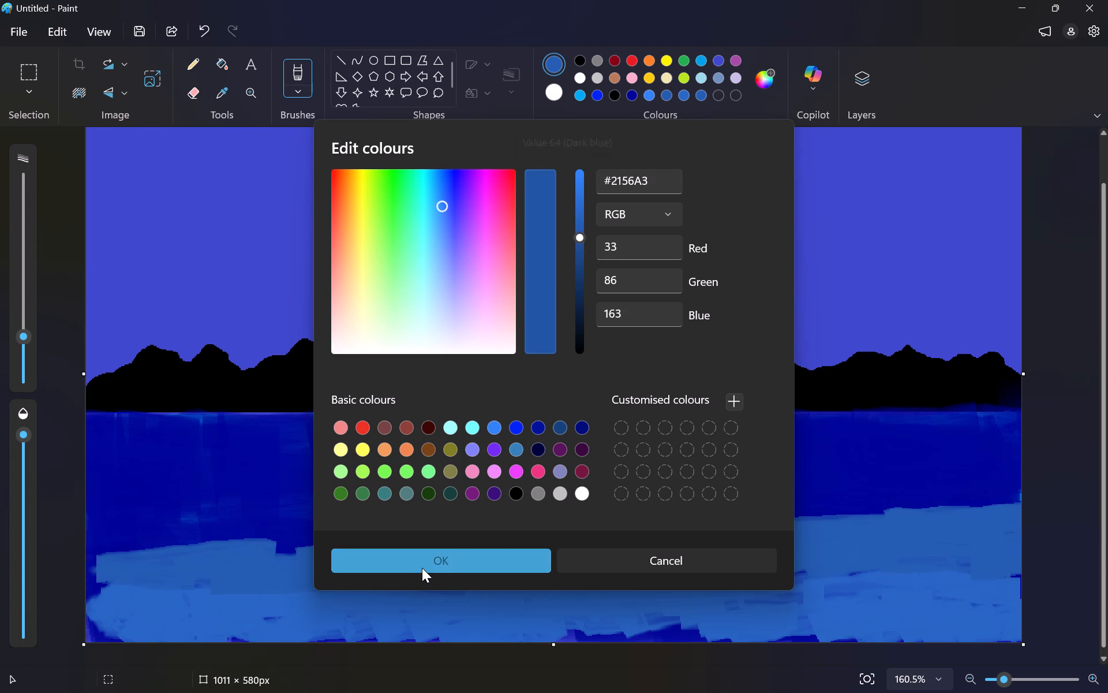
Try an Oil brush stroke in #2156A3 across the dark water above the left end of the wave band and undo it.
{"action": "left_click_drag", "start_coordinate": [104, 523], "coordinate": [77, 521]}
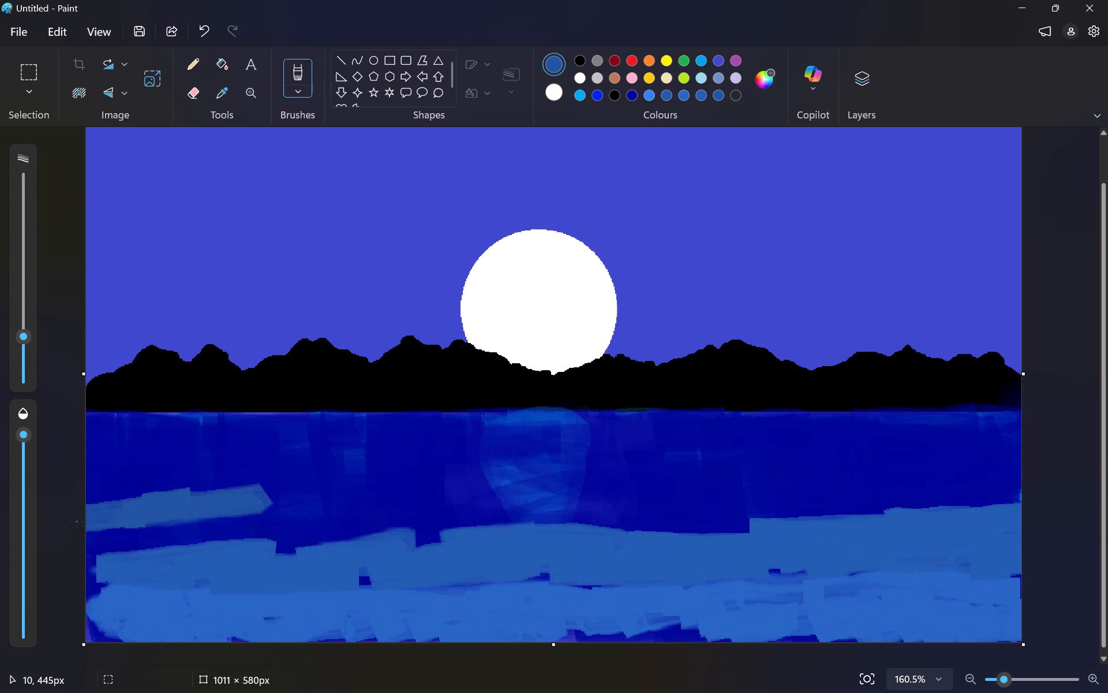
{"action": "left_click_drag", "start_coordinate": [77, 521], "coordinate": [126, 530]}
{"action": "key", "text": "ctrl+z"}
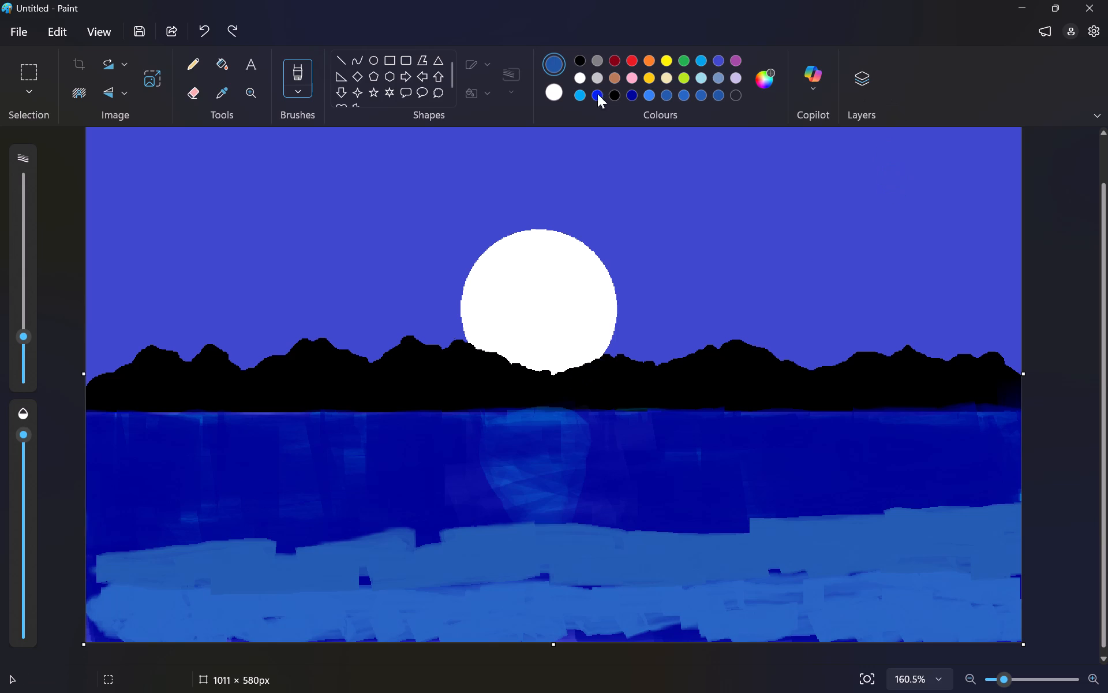
Mix the deep blue #0F15BA as the brush colour, starting from the bright blue swatch.
{"action": "left_click", "coordinate": [597, 91]}
{"action": "left_click", "coordinate": [762, 83]}
{"action": "left_click", "coordinate": [453, 184]}
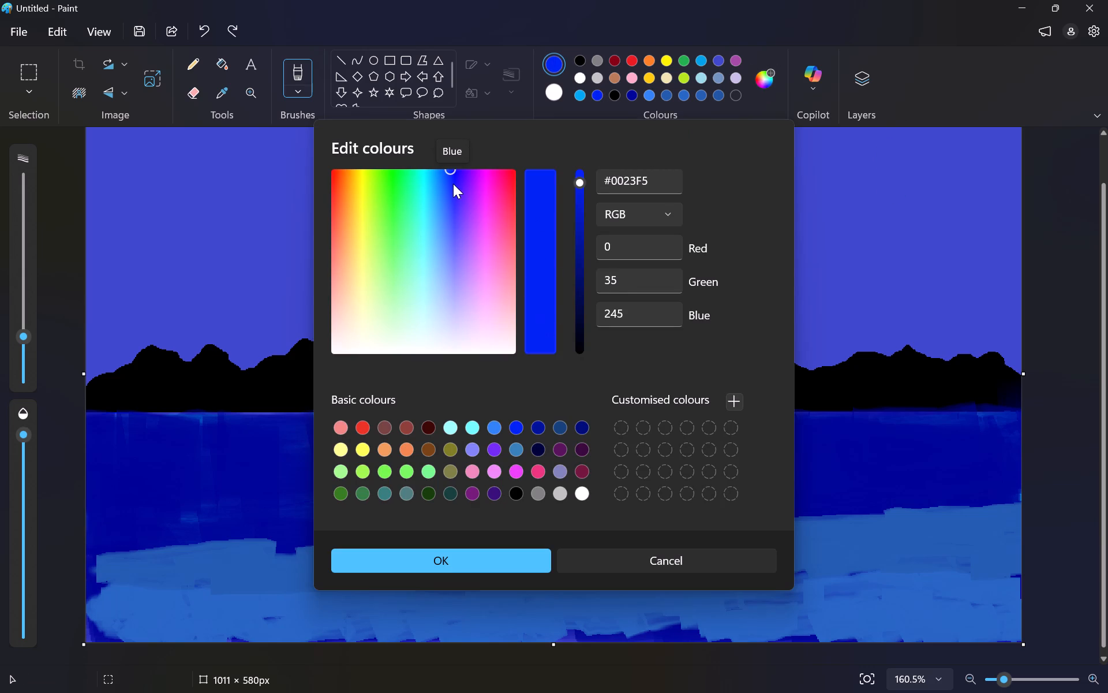
{"action": "left_click_drag", "start_coordinate": [579, 207], "coordinate": [578, 232]}
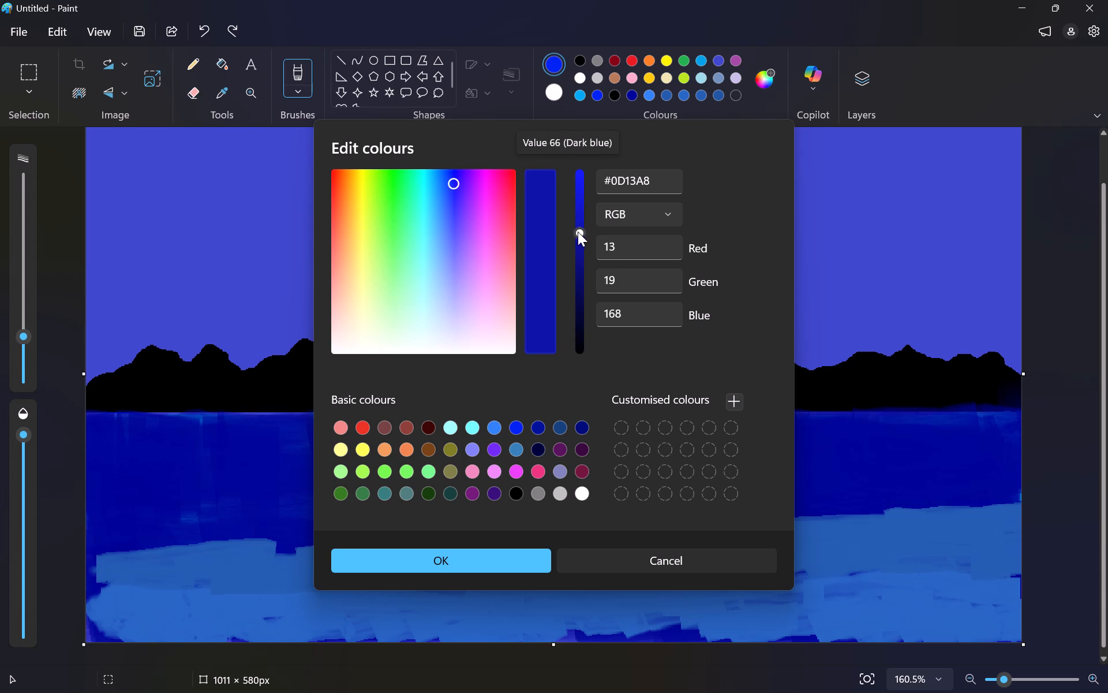
{"action": "left_click_drag", "start_coordinate": [578, 232], "coordinate": [579, 222]}
{"action": "left_click", "coordinate": [486, 566]}
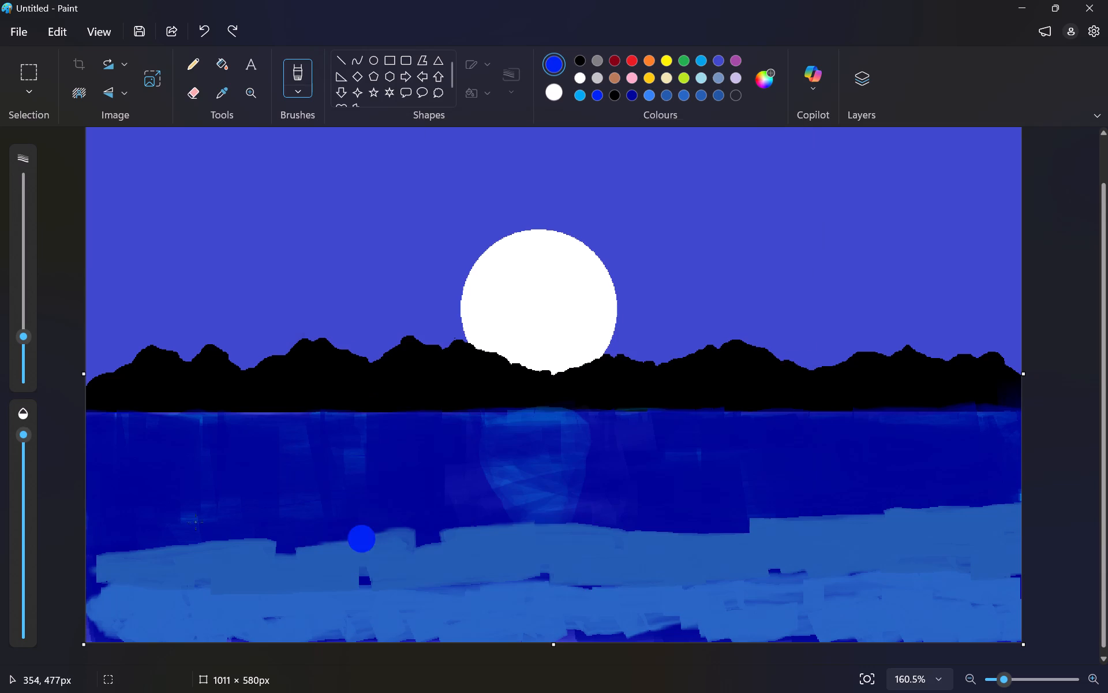
Paint a #0F15BA Oil brush band above the lighter waves from the left edge of the water to below the moon reflection.
{"action": "left_click_drag", "start_coordinate": [100, 537], "coordinate": [230, 518]}
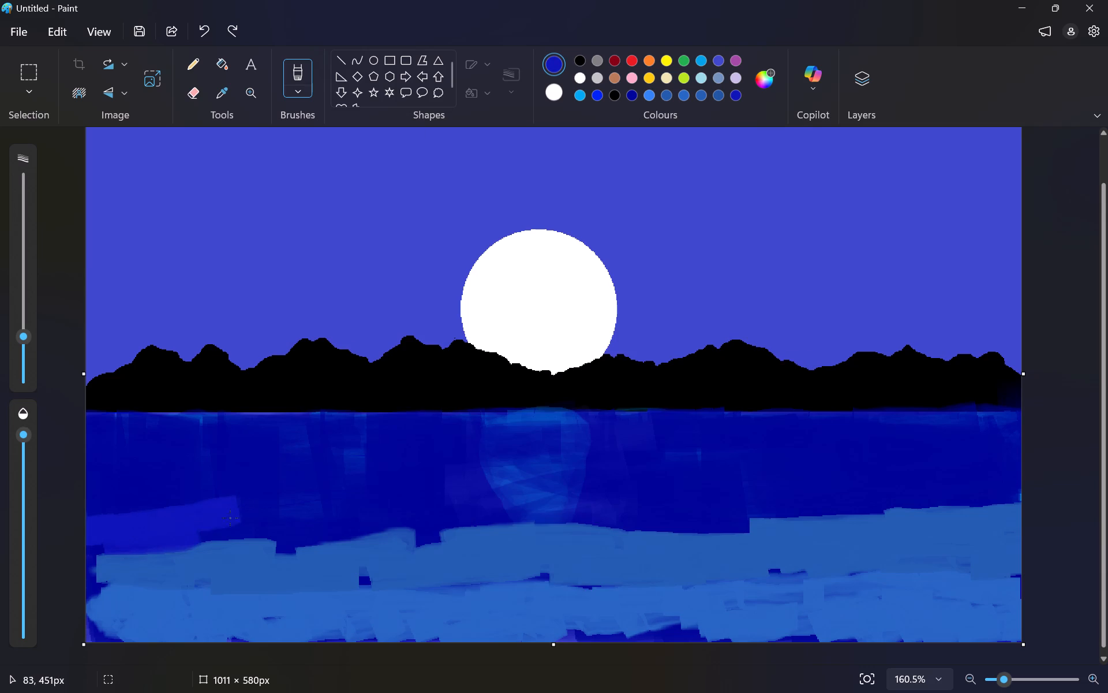
{"action": "left_click_drag", "start_coordinate": [230, 518], "coordinate": [327, 516]}
{"action": "left_click_drag", "start_coordinate": [317, 521], "coordinate": [279, 534]}
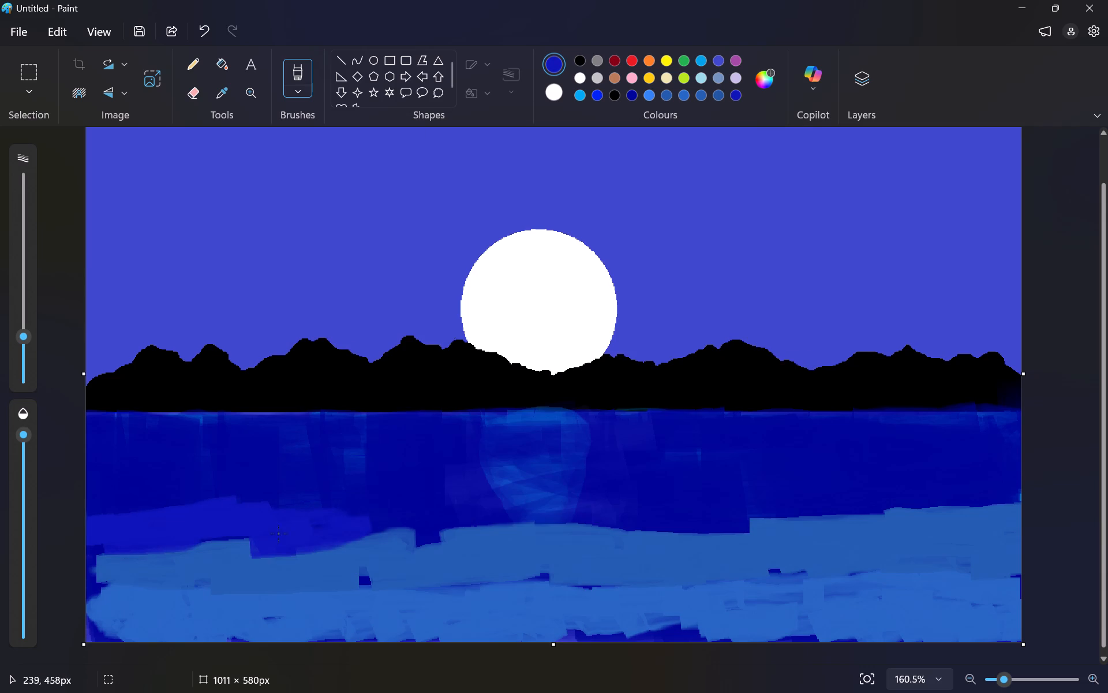
{"action": "left_click_drag", "start_coordinate": [279, 534], "coordinate": [431, 518]}
{"action": "left_click_drag", "start_coordinate": [405, 519], "coordinate": [421, 518]}
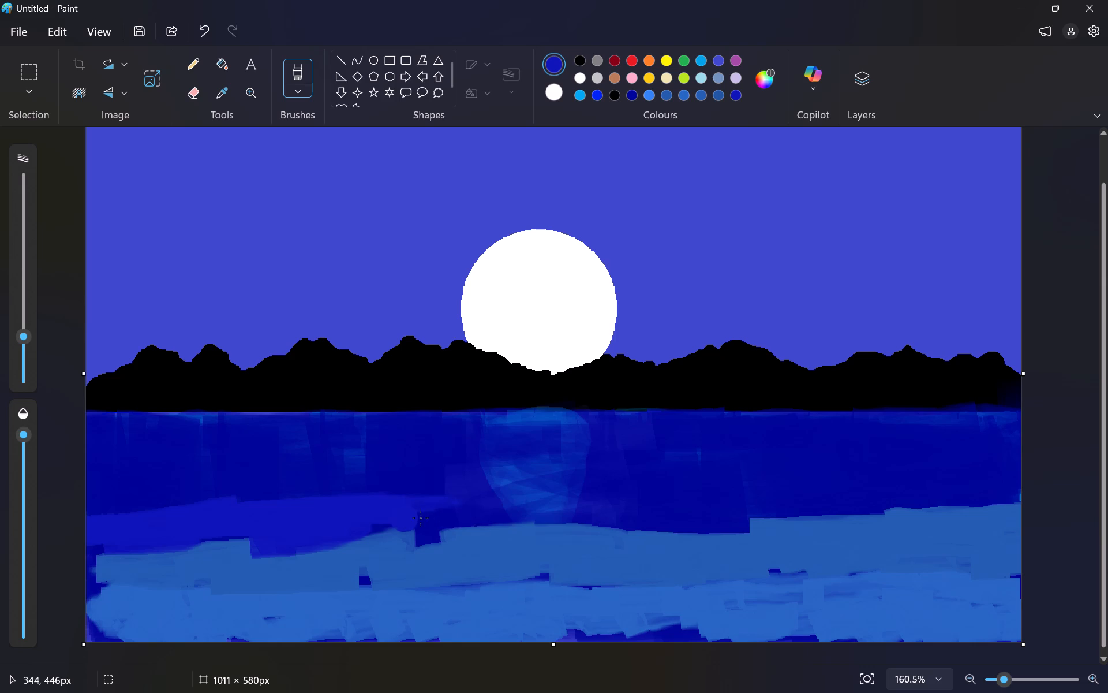
{"action": "left_click_drag", "start_coordinate": [421, 518], "coordinate": [614, 502]}
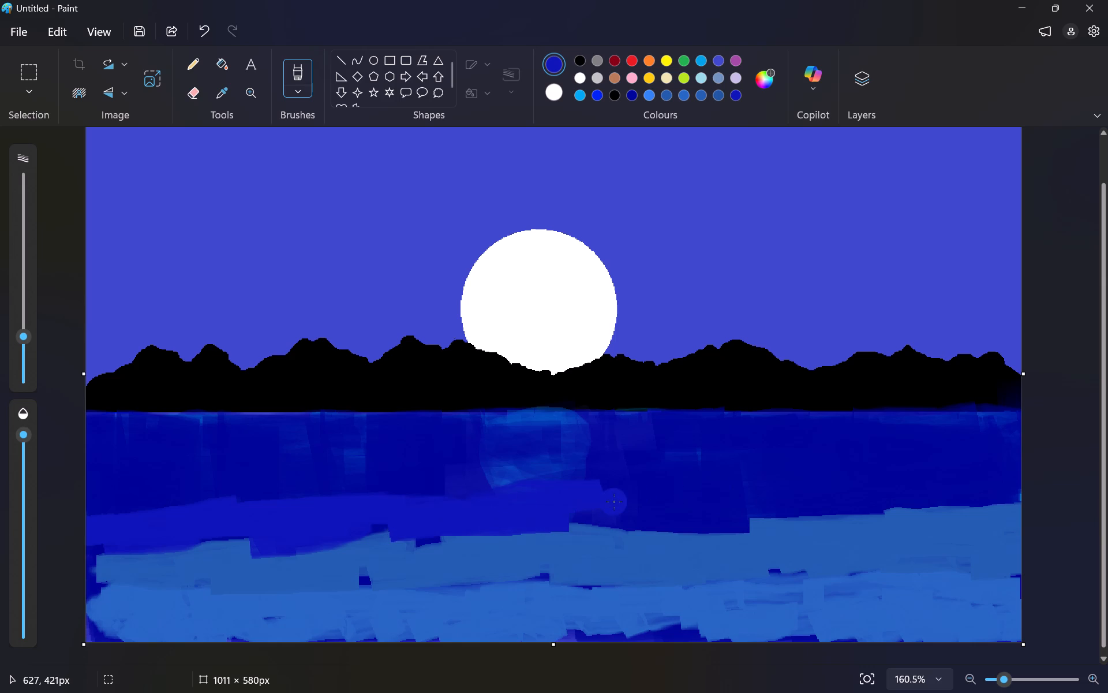
Extend the #0F15BA band from the moon reflection to the right edge of the water, filling down to the lighter wave.
{"action": "left_click_drag", "start_coordinate": [614, 502], "coordinate": [673, 525]}
{"action": "left_click_drag", "start_coordinate": [706, 525], "coordinate": [874, 502]}
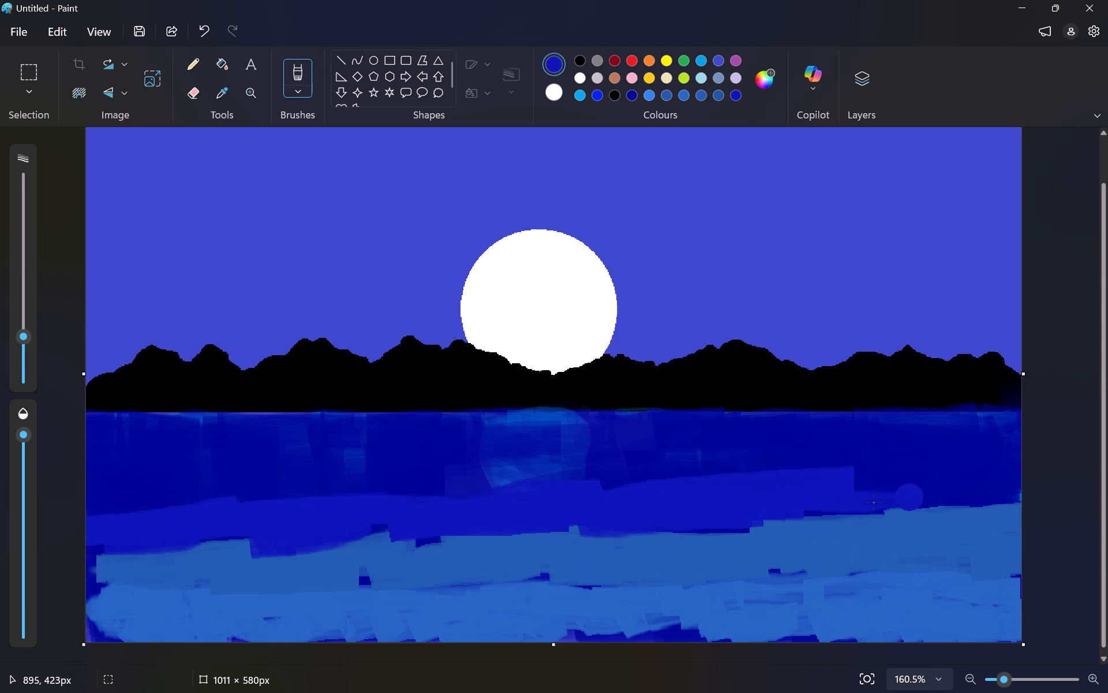
{"action": "left_click_drag", "start_coordinate": [874, 502], "coordinate": [888, 469]}
{"action": "left_click_drag", "start_coordinate": [866, 477], "coordinate": [1020, 487]}
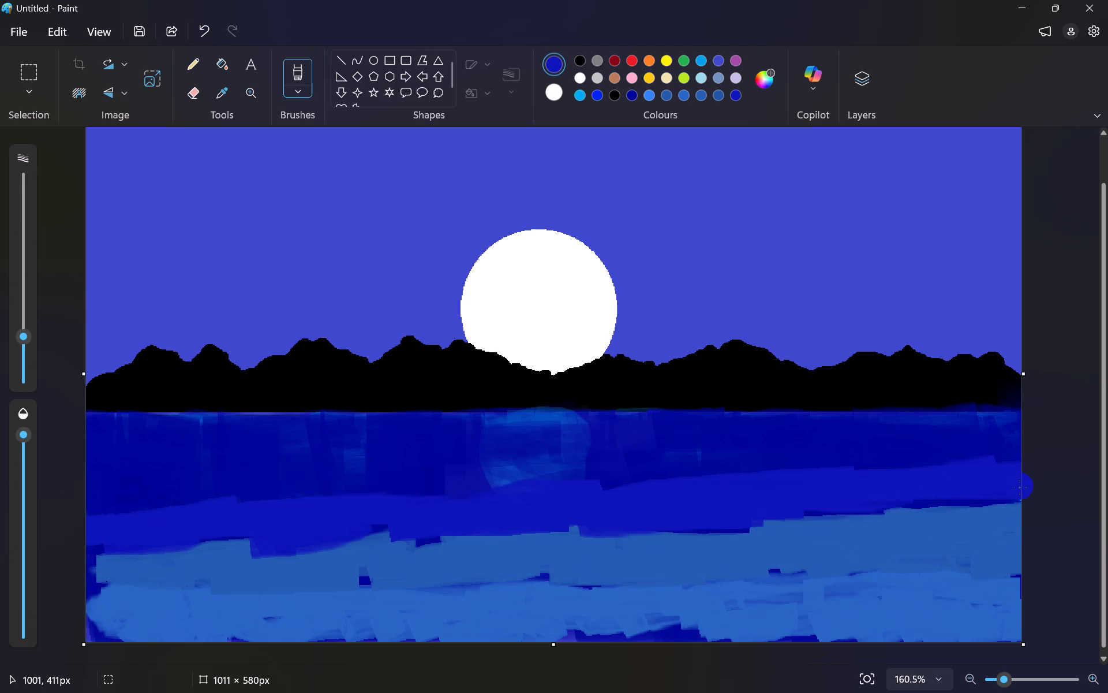
{"action": "left_click_drag", "start_coordinate": [1020, 487], "coordinate": [588, 497]}
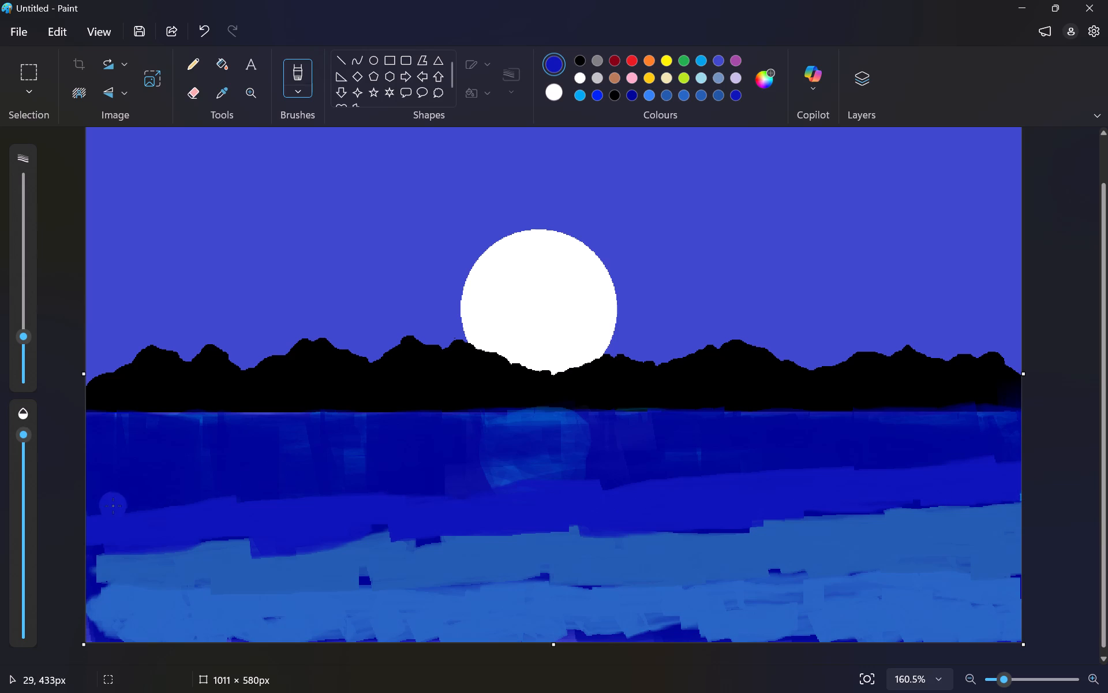
Thicken the #0F15BA band upward from the left edge of the water to the lower part of the moon reflection.
{"action": "left_click_drag", "start_coordinate": [84, 506], "coordinate": [84, 500]}
{"action": "left_click_drag", "start_coordinate": [193, 501], "coordinate": [100, 500]}
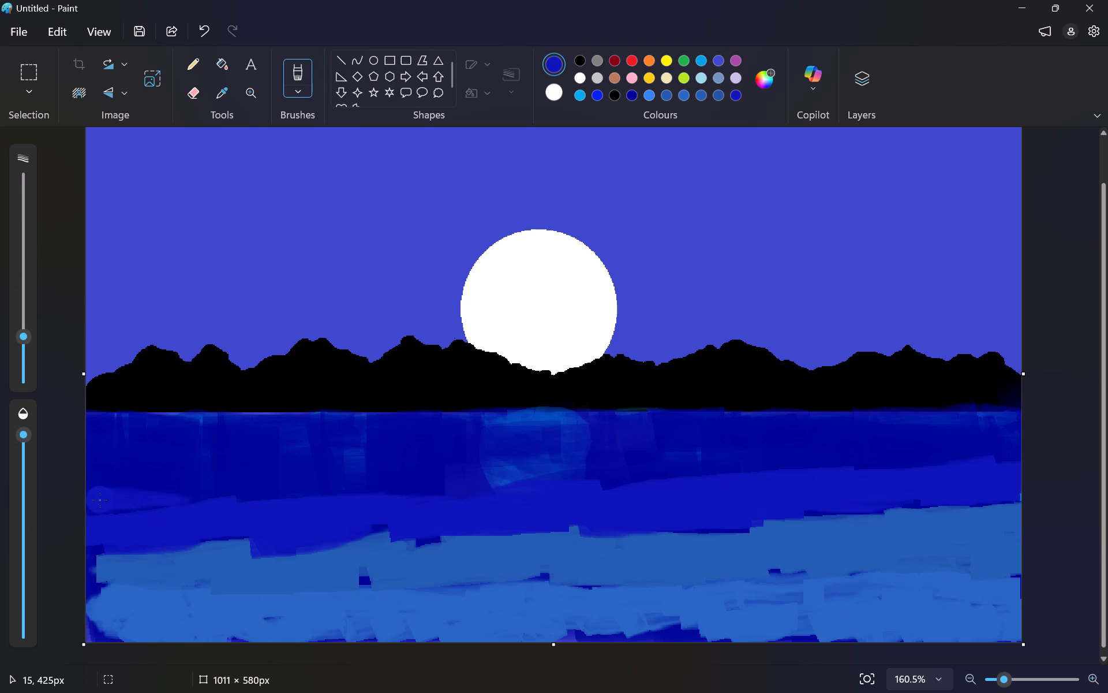
{"action": "left_click_drag", "start_coordinate": [100, 500], "coordinate": [244, 494]}
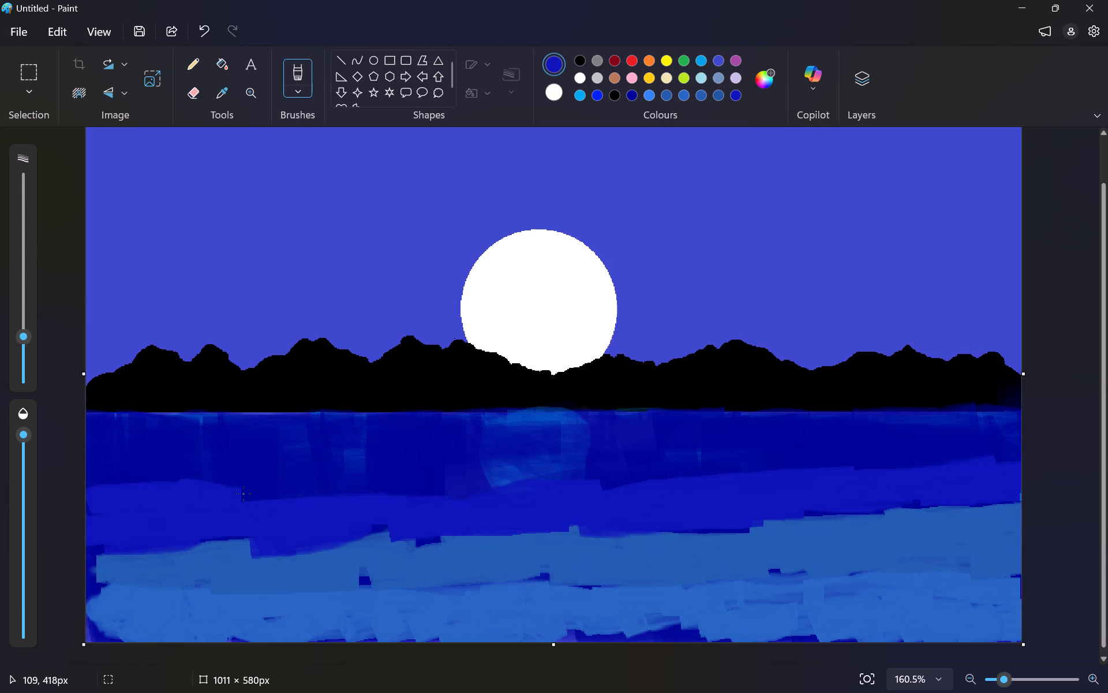
{"action": "left_click_drag", "start_coordinate": [244, 494], "coordinate": [590, 478]}
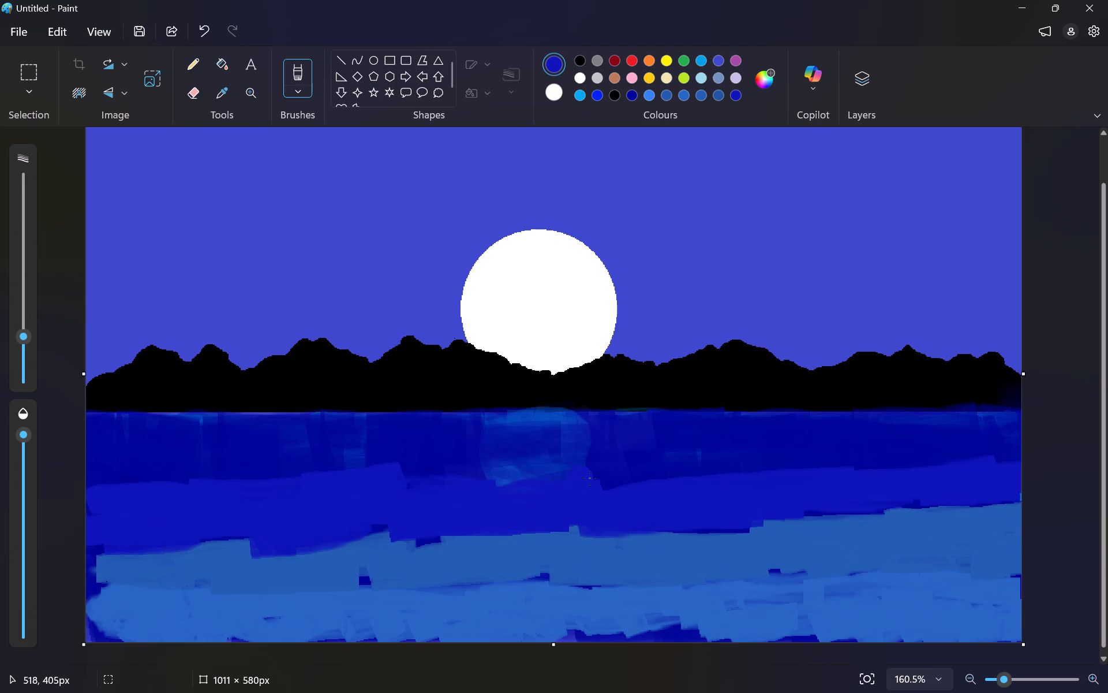
{"action": "left_click_drag", "start_coordinate": [590, 478], "coordinate": [738, 513]}
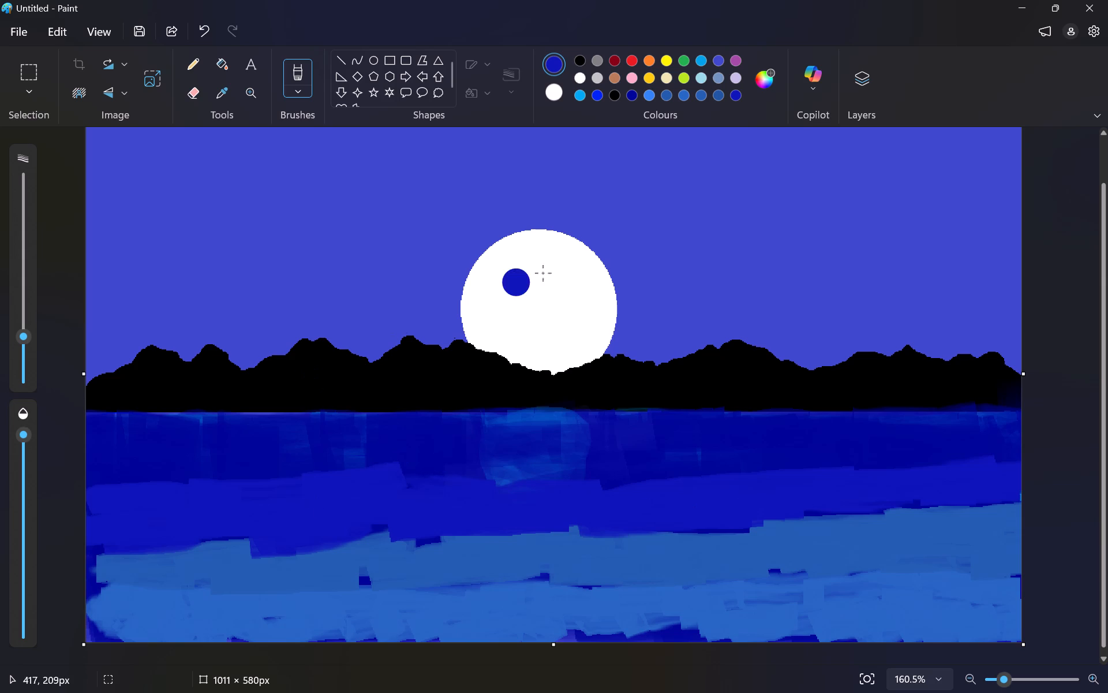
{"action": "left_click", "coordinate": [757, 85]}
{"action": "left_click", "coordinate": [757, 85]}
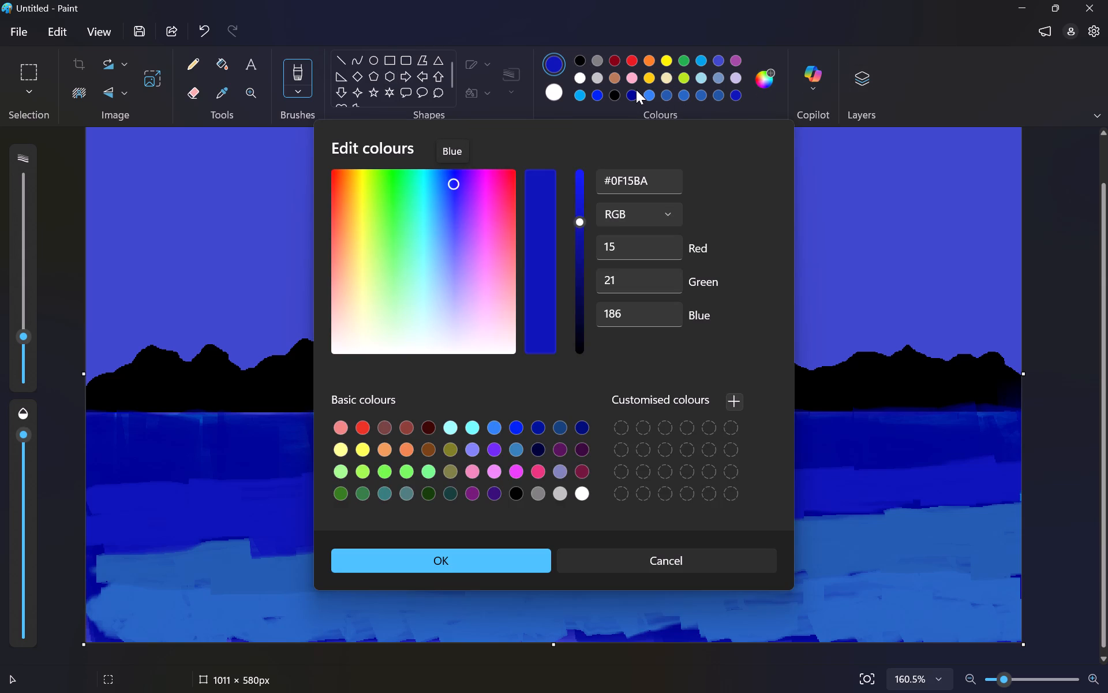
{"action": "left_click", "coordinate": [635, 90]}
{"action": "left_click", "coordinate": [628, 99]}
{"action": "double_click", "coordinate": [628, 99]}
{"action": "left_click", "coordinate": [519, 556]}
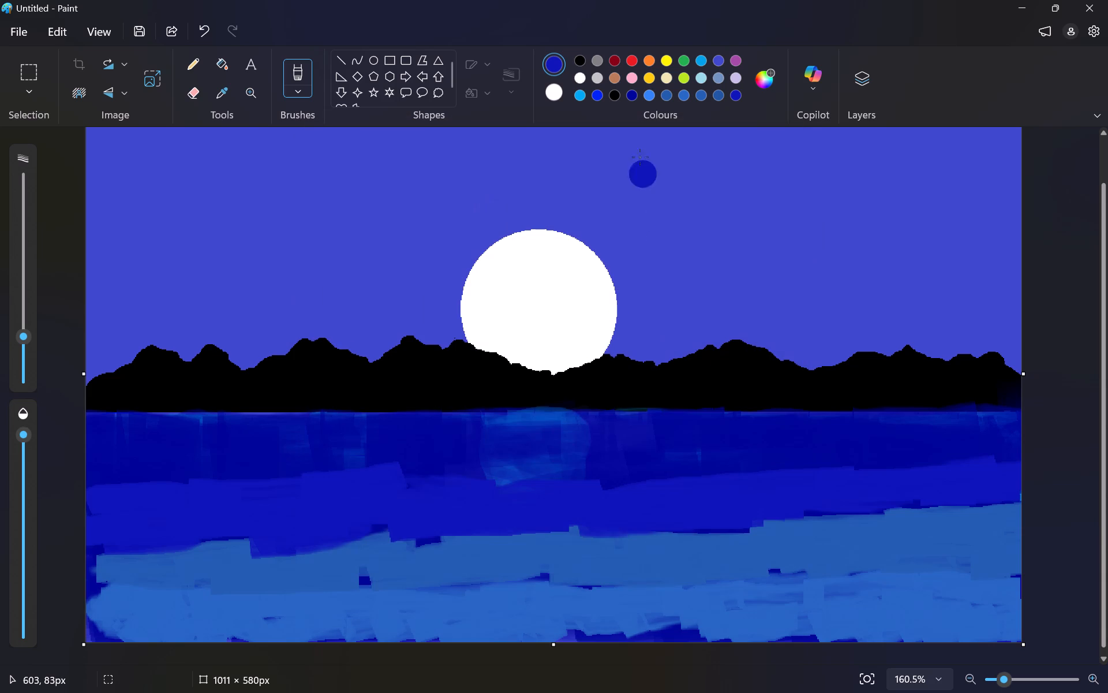
Paint dark blue over the upper left part of the #0F15BA band, at full opacity and again at 39% opacity.
{"action": "left_click", "coordinate": [637, 91]}
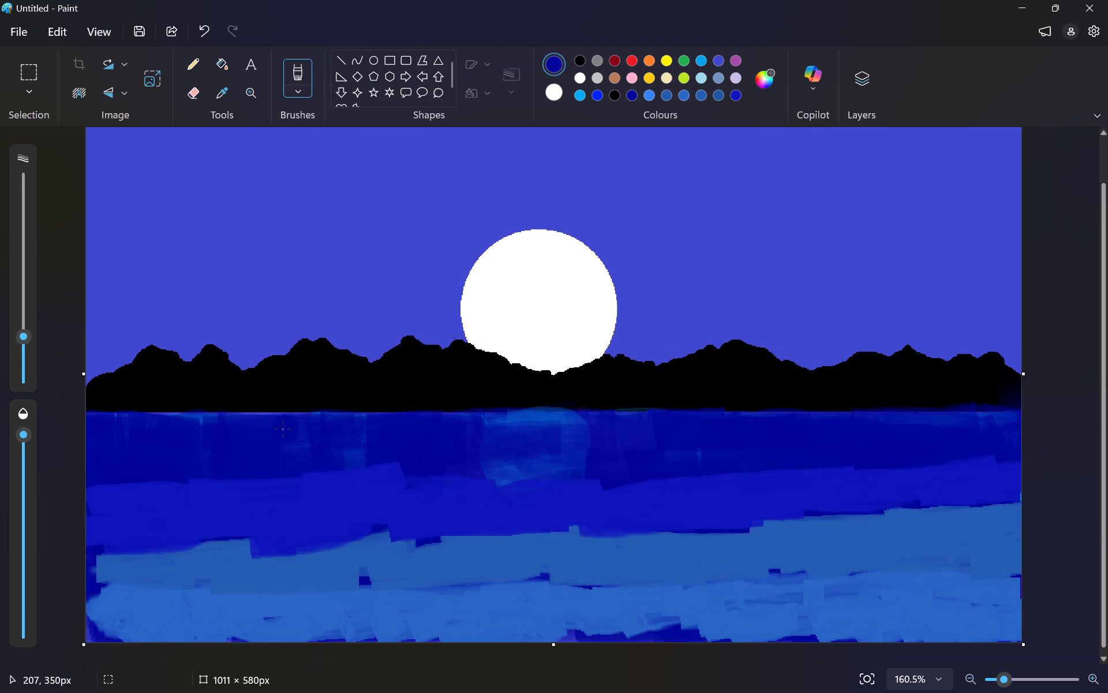
{"action": "left_click_drag", "start_coordinate": [166, 430], "coordinate": [209, 471]}
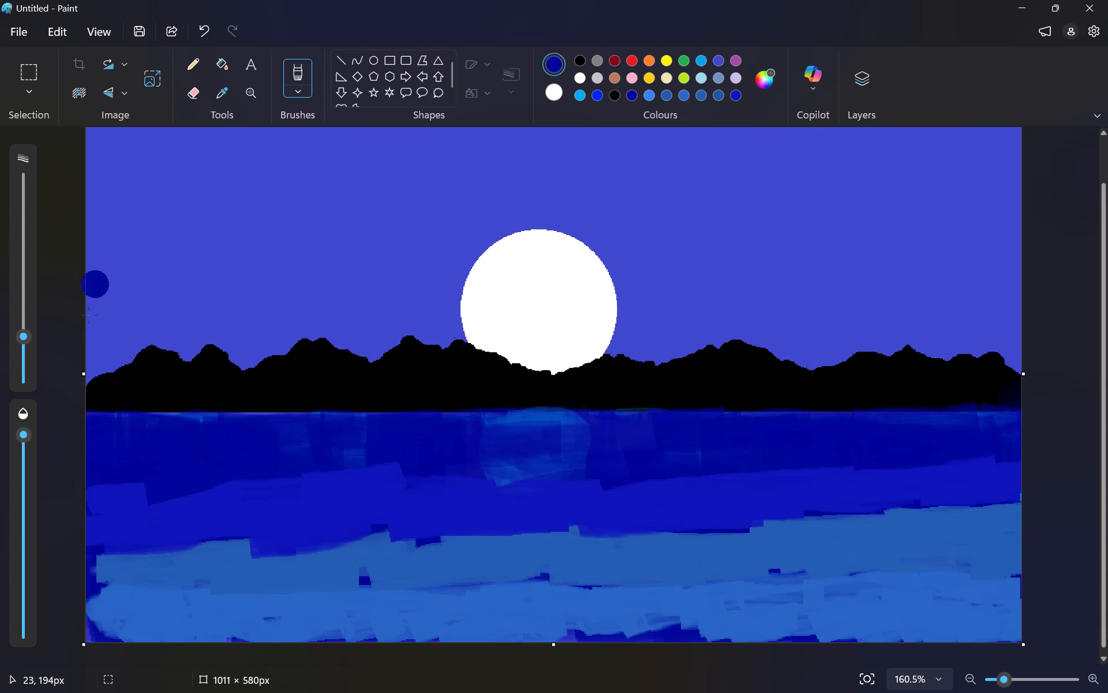
{"action": "left_click_drag", "start_coordinate": [23, 442], "coordinate": [31, 562]}
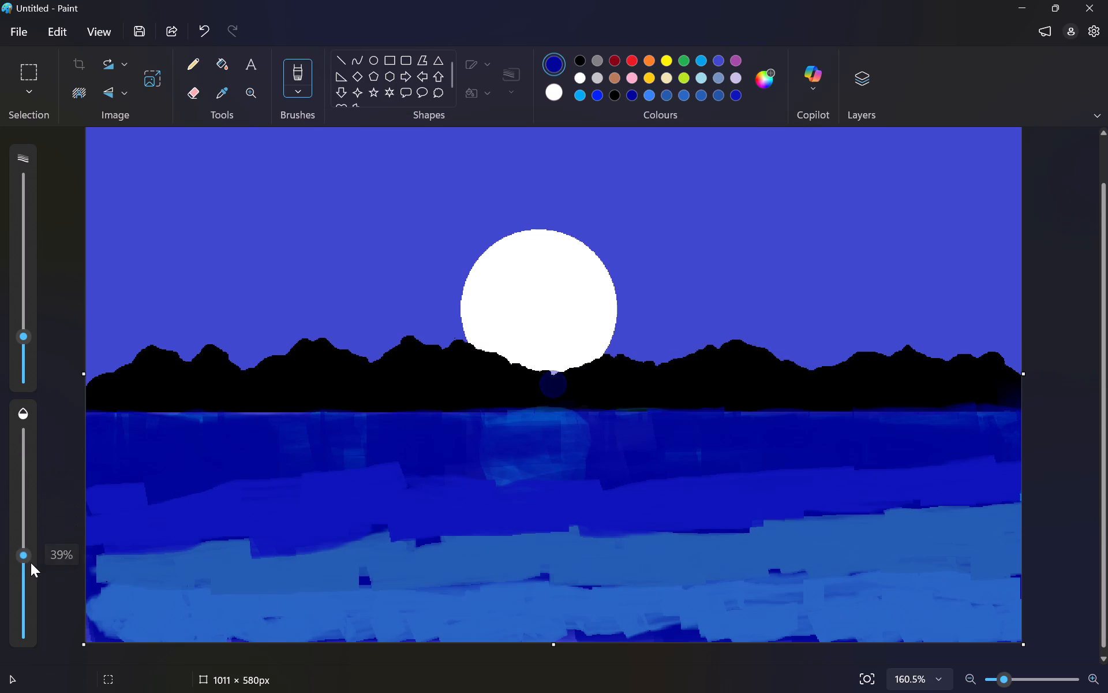
{"action": "left_click_drag", "start_coordinate": [75, 507], "coordinate": [245, 499]}
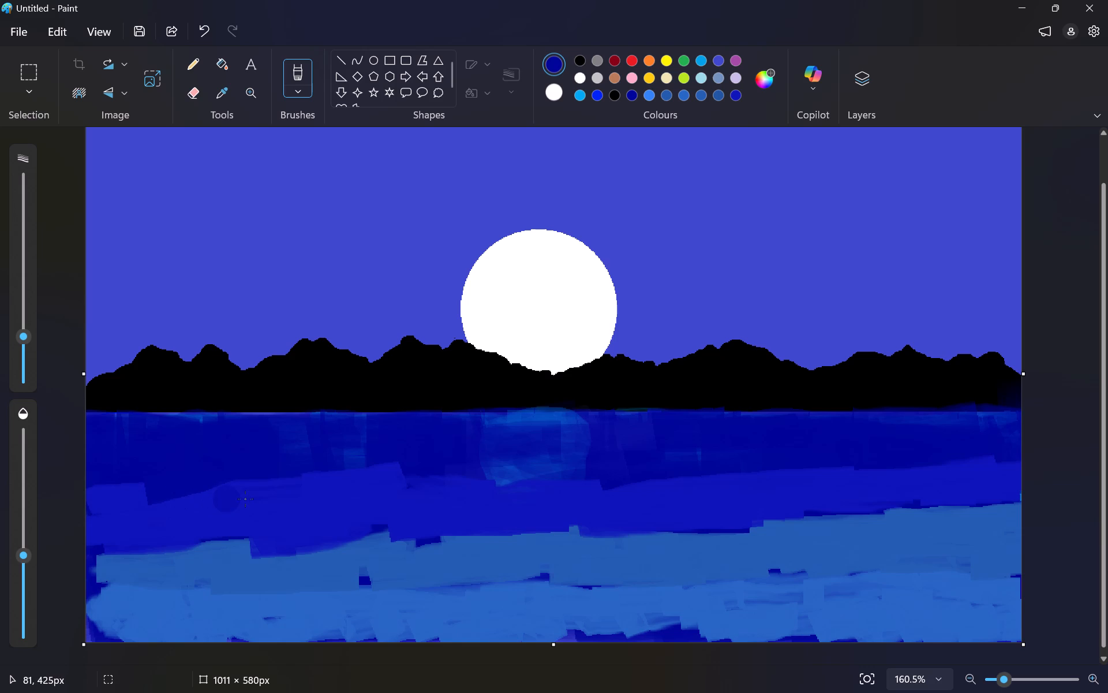
Blend semi-transparent dark blue over the #0F15BA band with a larger brush from the left towards the right edge, undoing the first pass.
{"action": "right_click", "coordinate": [24, 527]}
{"action": "left_click", "coordinate": [24, 527]}
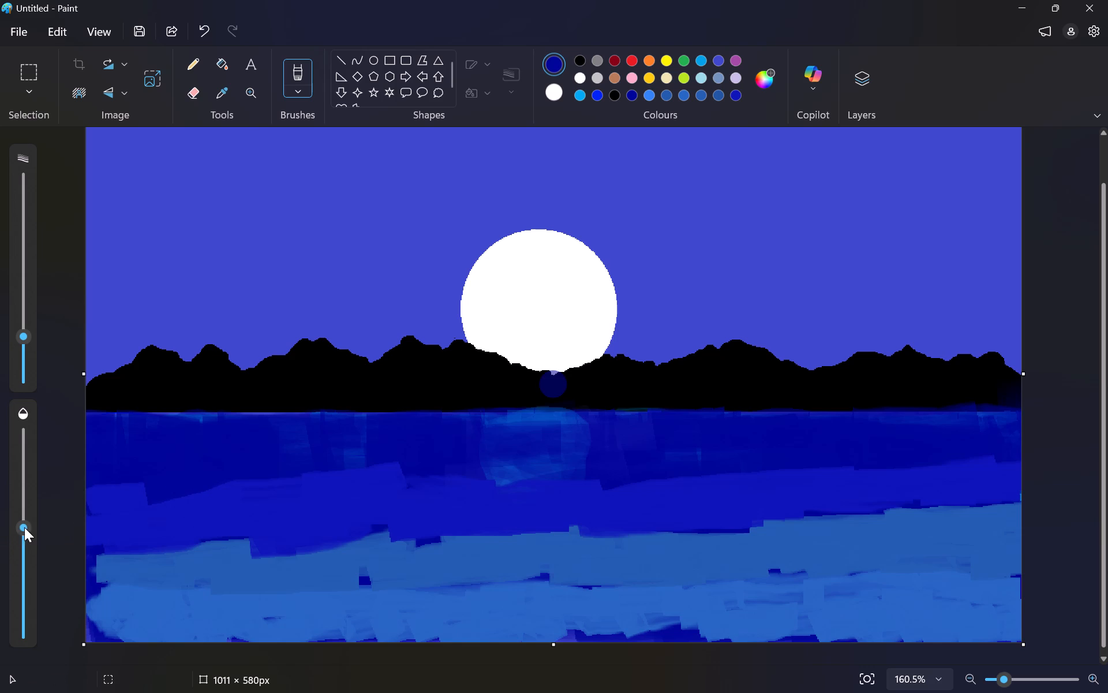
{"action": "left_click_drag", "start_coordinate": [21, 333], "coordinate": [24, 299]}
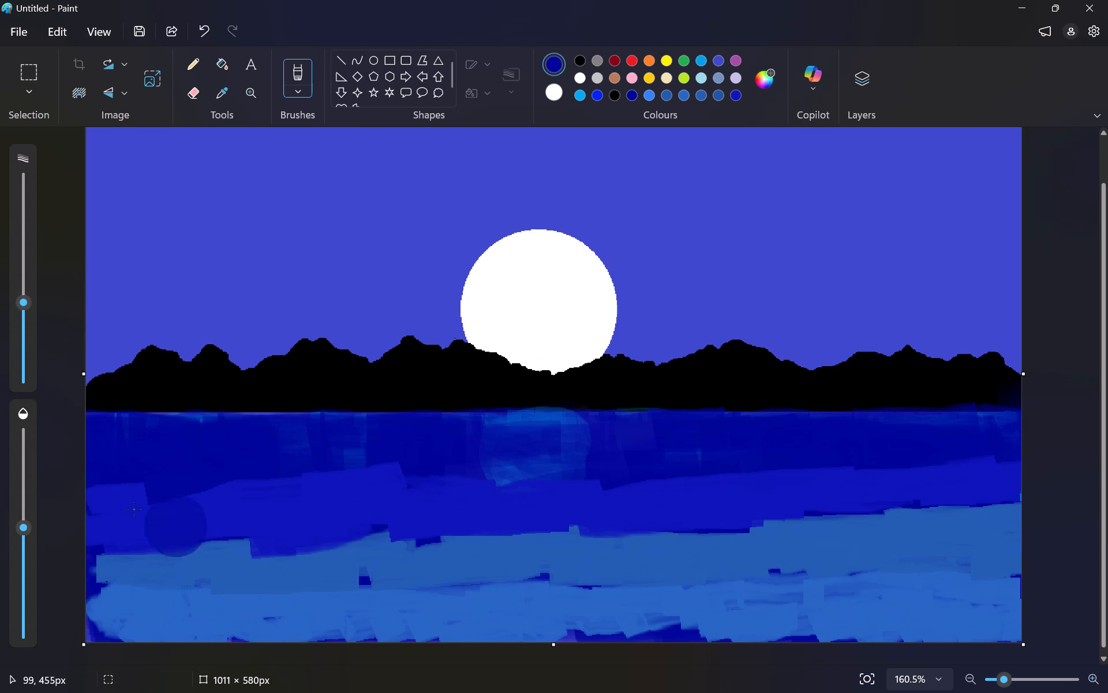
{"action": "left_click_drag", "start_coordinate": [123, 506], "coordinate": [263, 517]}
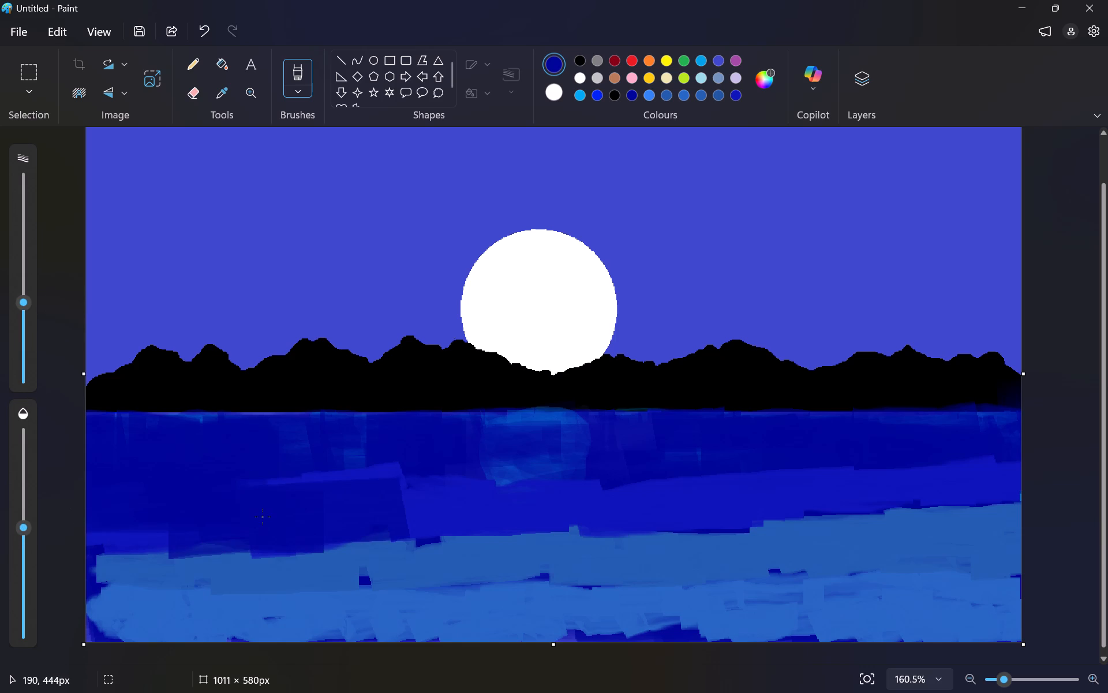
{"action": "key", "text": "ctrl+z"}
{"action": "left_click", "coordinate": [29, 546]}
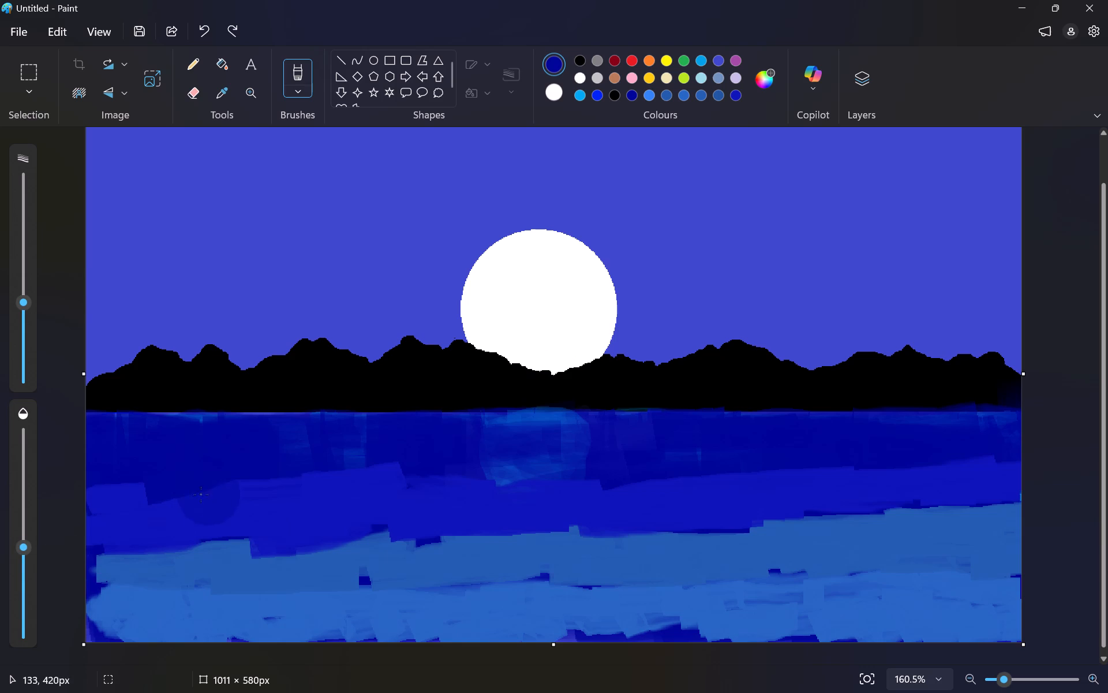
{"action": "left_click_drag", "start_coordinate": [107, 476], "coordinate": [377, 492]}
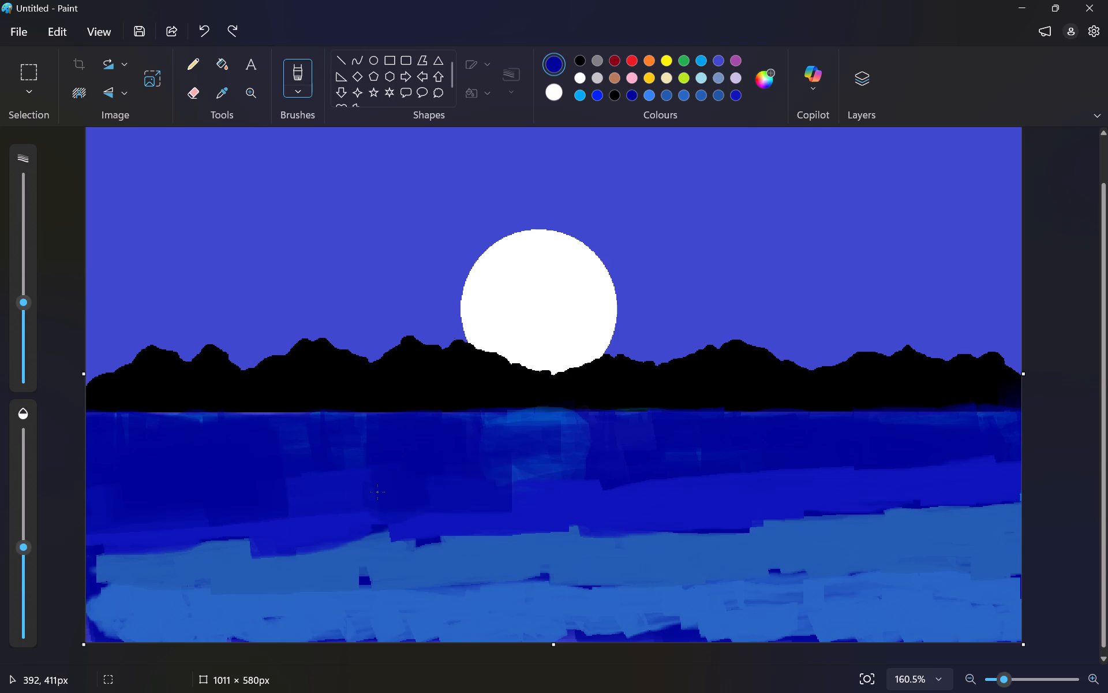
{"action": "left_click_drag", "start_coordinate": [377, 492], "coordinate": [377, 491]}
{"action": "left_click_drag", "start_coordinate": [316, 485], "coordinate": [302, 498]}
{"action": "left_click_drag", "start_coordinate": [302, 498], "coordinate": [954, 470]}
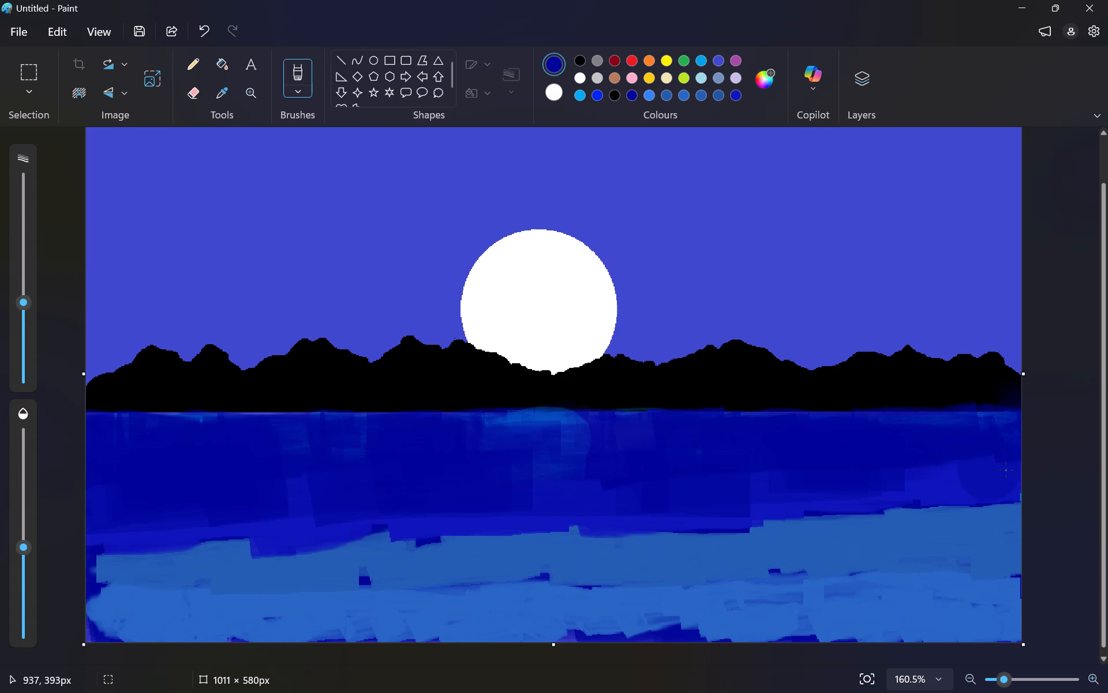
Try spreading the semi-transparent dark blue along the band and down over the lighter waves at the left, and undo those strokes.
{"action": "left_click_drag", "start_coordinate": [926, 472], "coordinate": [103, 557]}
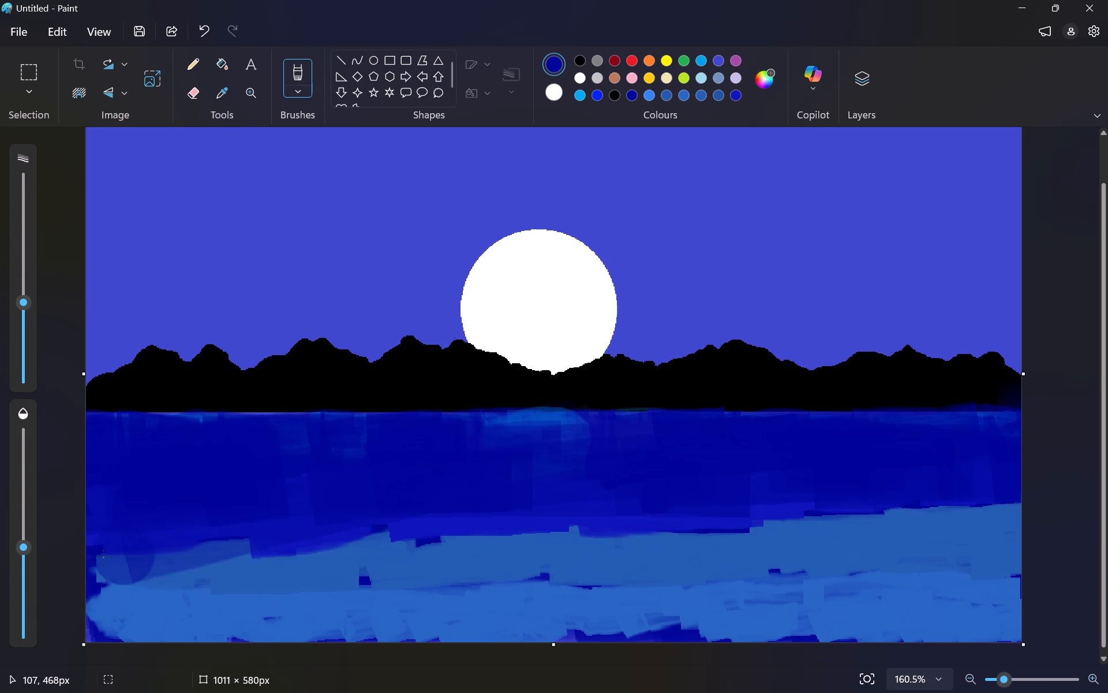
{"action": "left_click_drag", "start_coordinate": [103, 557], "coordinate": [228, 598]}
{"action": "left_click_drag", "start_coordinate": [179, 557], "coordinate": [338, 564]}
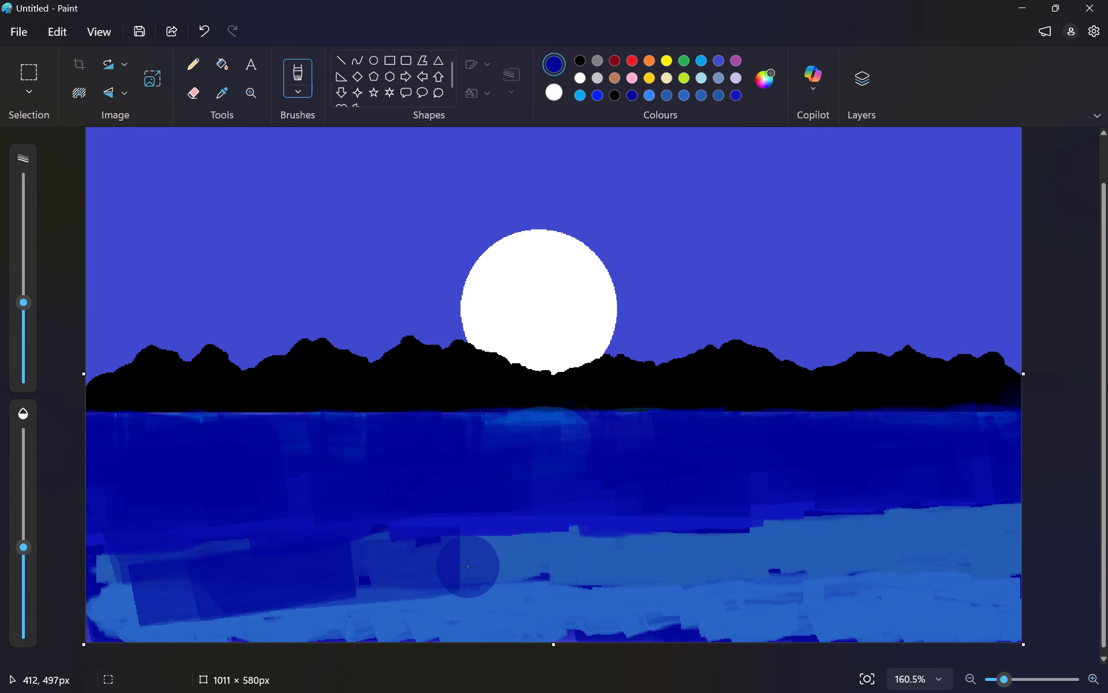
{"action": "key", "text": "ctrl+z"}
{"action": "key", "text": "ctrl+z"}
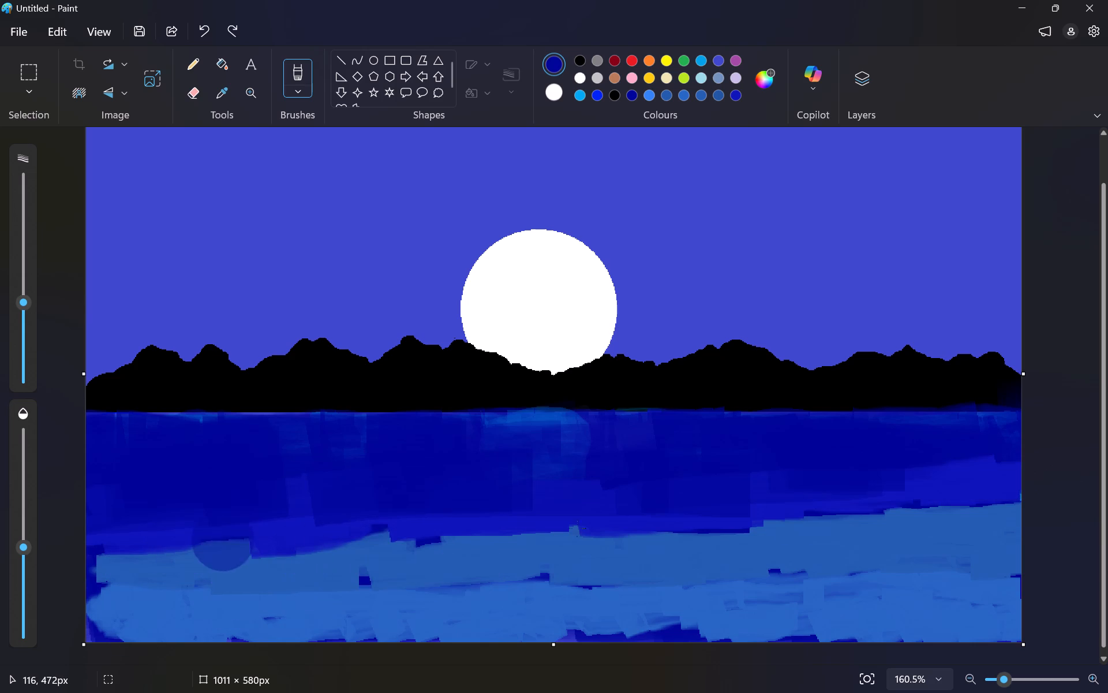
Blend semi-transparent dark blue over the right part of the #0F15BA band, down to the edge of the lighter waves.
{"action": "left_click_drag", "start_coordinate": [784, 472], "coordinate": [810, 505]}
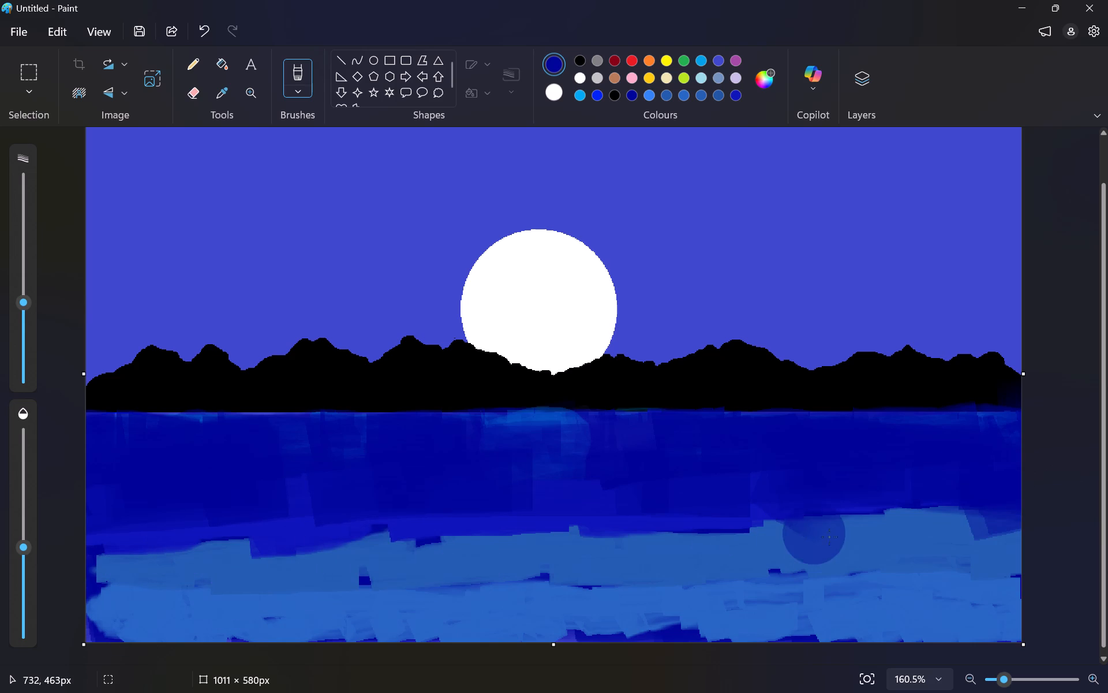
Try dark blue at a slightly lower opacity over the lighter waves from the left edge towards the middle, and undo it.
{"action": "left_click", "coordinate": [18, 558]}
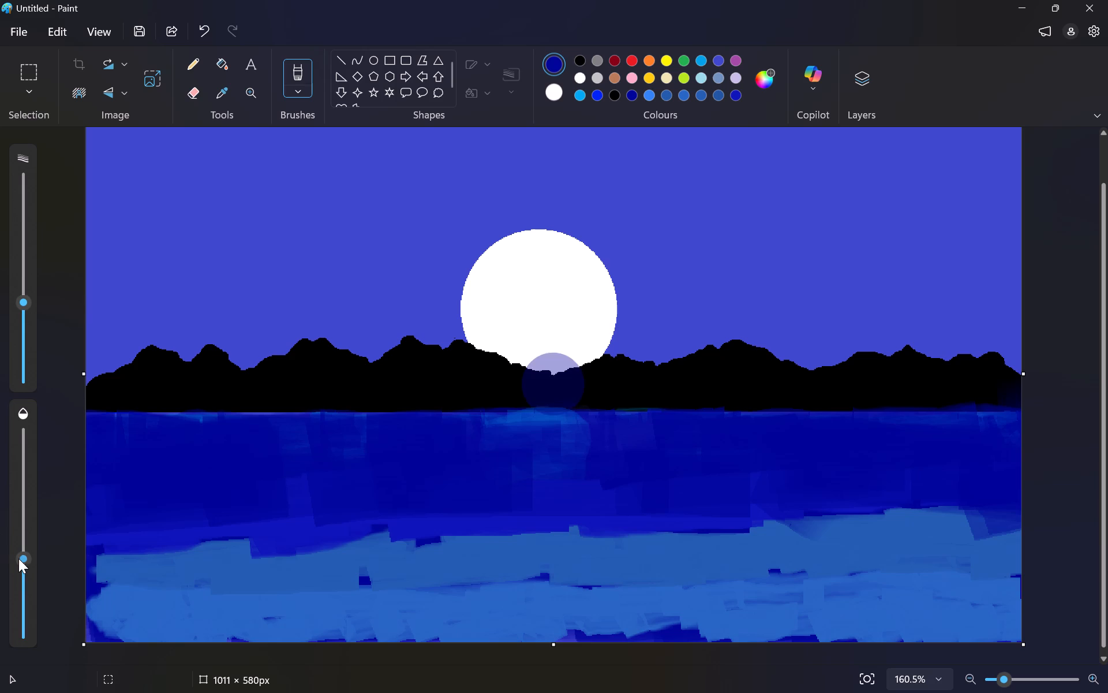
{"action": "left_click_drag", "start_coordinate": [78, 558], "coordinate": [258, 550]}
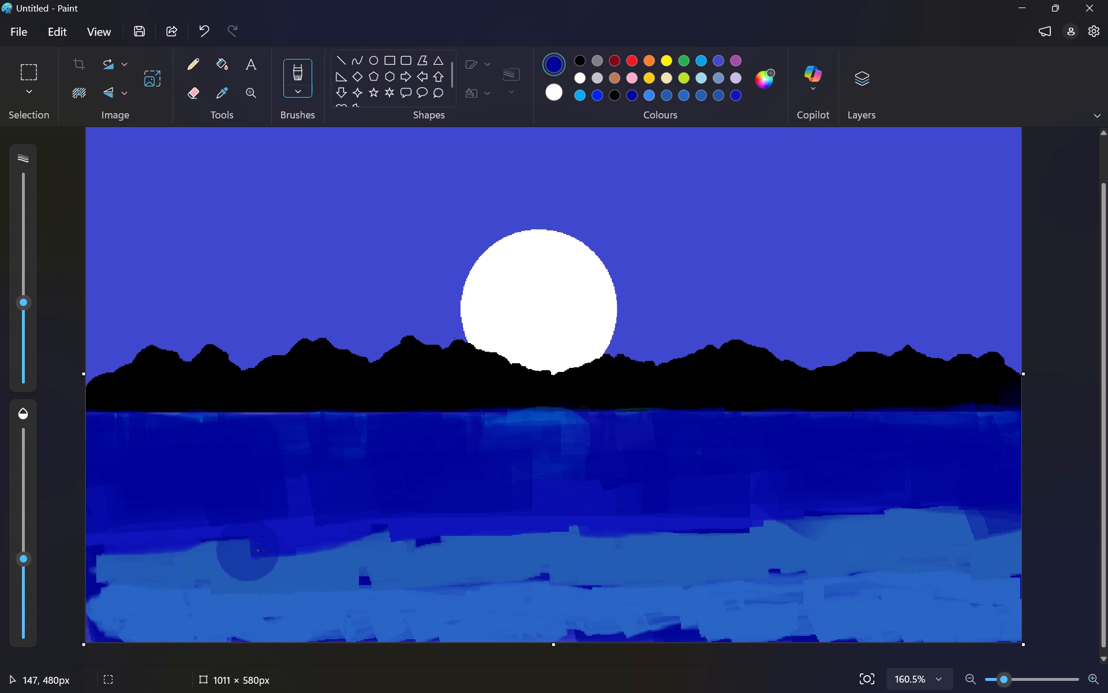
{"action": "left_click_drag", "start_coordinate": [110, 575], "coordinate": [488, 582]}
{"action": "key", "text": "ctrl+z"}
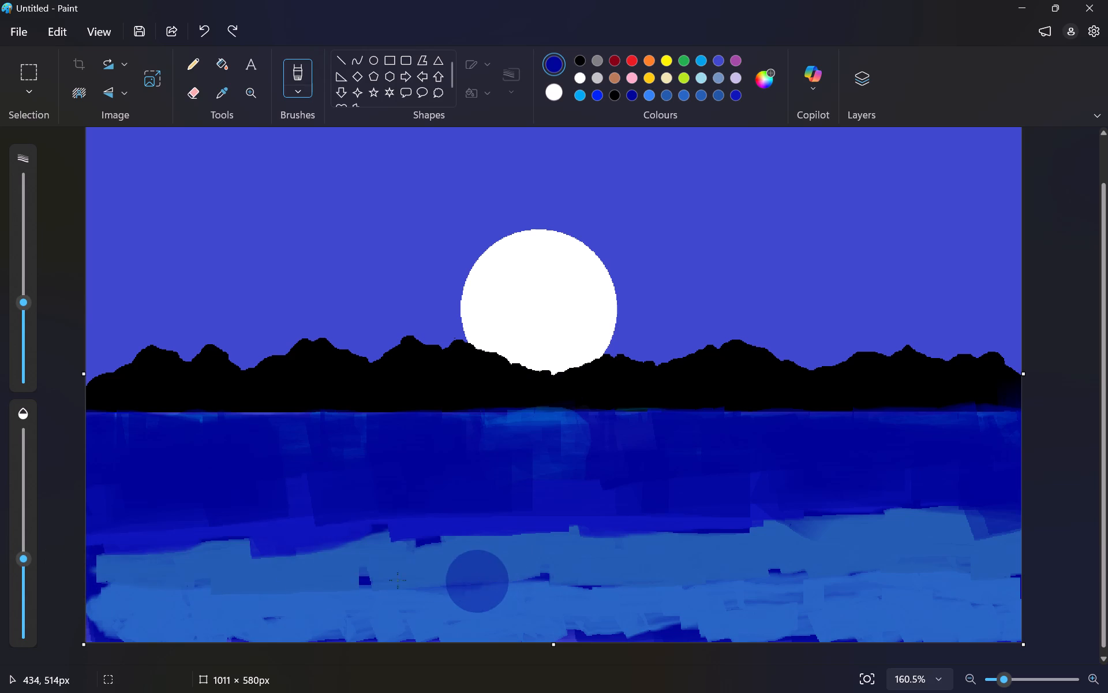
Lower the dark blue brush's opacity a little further.
{"action": "left_click_drag", "start_coordinate": [14, 570], "coordinate": [15, 579]}
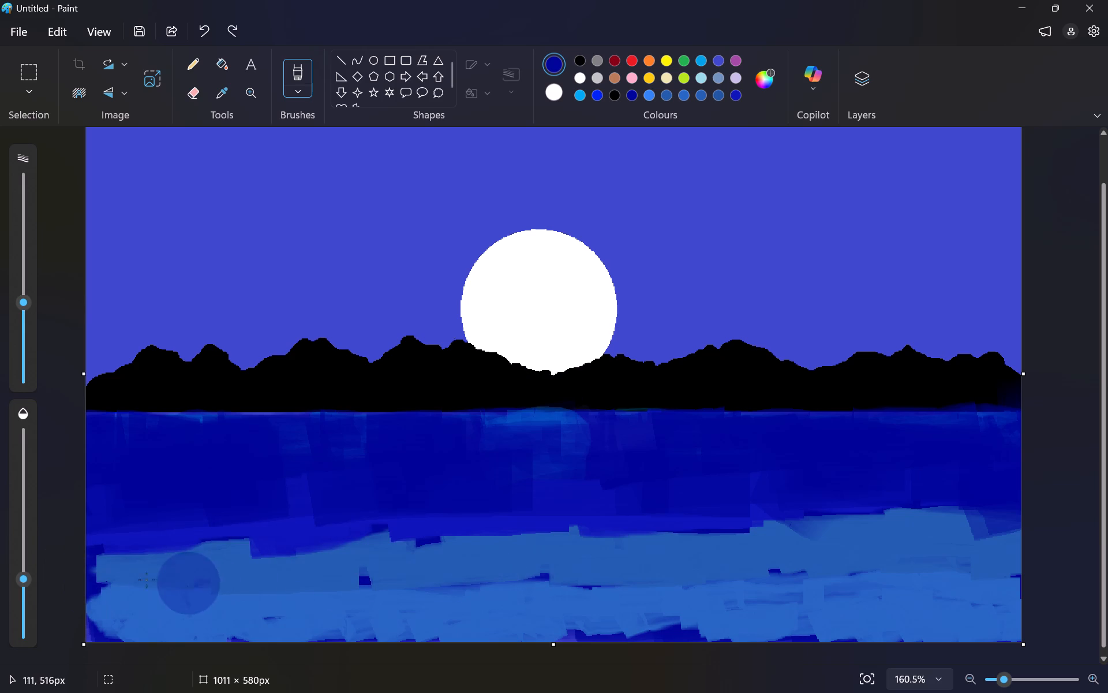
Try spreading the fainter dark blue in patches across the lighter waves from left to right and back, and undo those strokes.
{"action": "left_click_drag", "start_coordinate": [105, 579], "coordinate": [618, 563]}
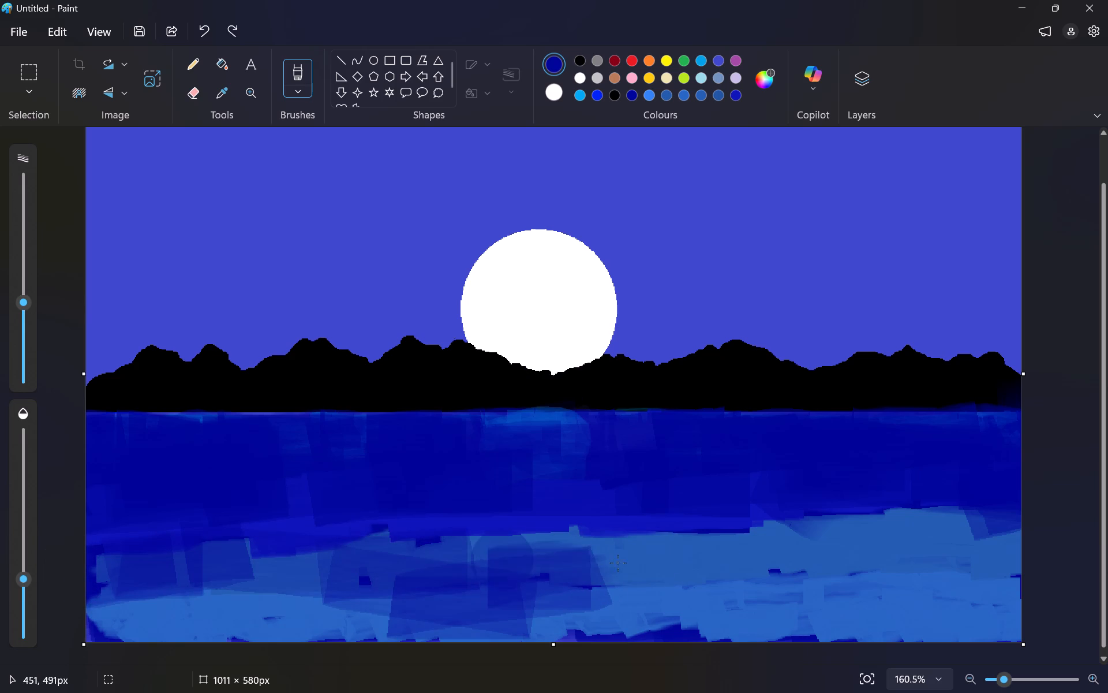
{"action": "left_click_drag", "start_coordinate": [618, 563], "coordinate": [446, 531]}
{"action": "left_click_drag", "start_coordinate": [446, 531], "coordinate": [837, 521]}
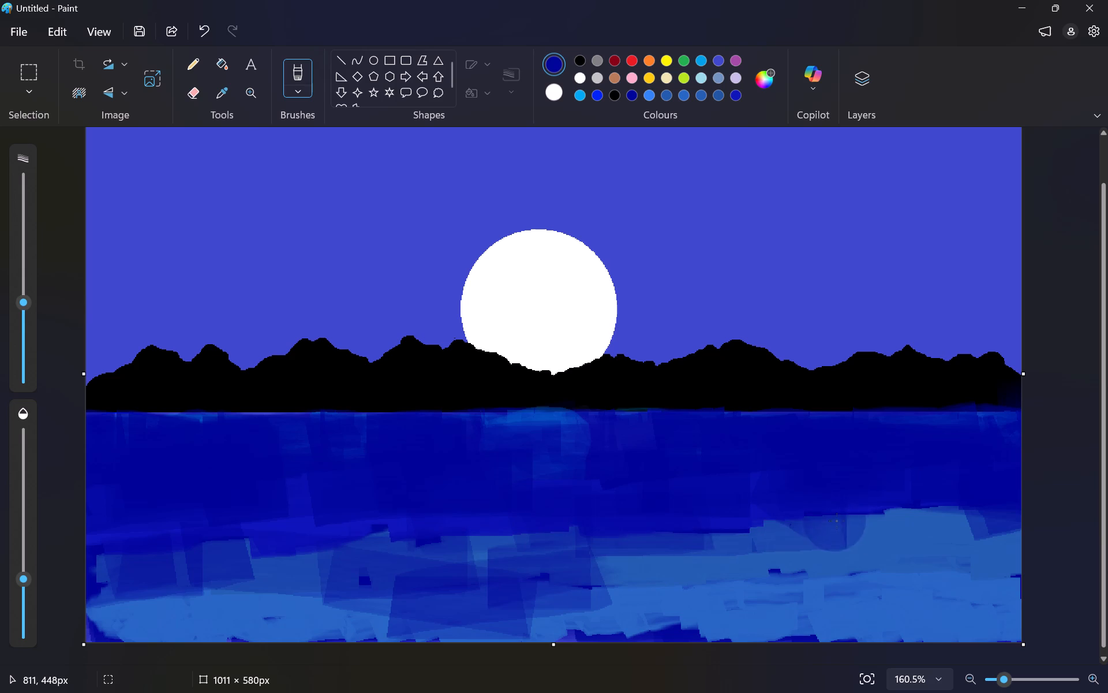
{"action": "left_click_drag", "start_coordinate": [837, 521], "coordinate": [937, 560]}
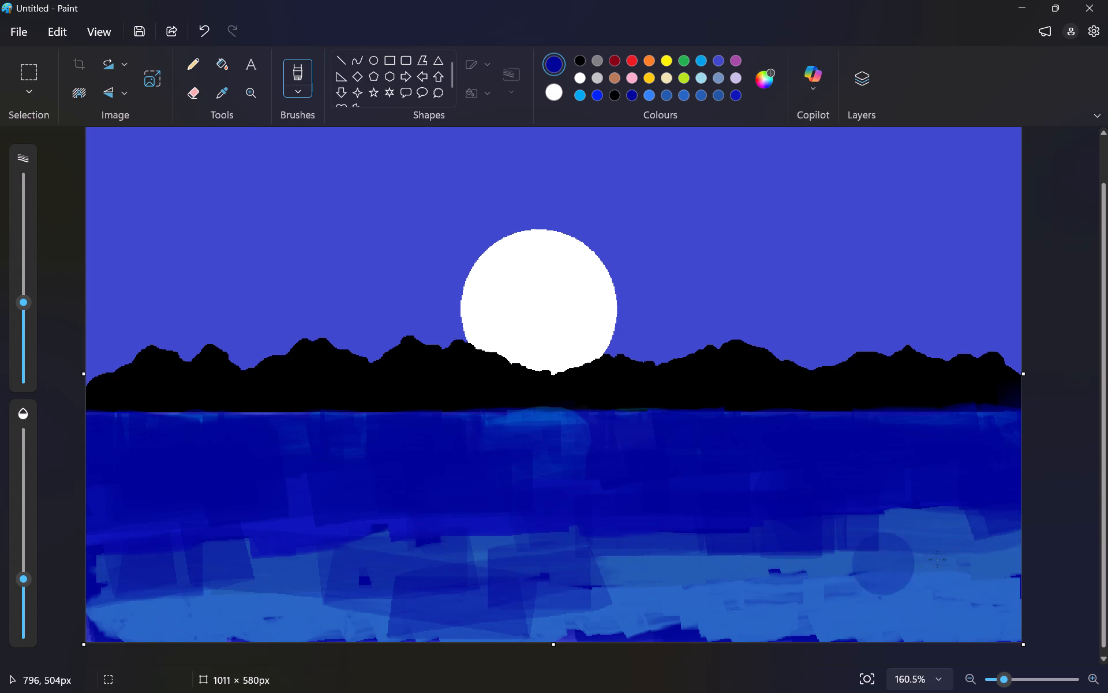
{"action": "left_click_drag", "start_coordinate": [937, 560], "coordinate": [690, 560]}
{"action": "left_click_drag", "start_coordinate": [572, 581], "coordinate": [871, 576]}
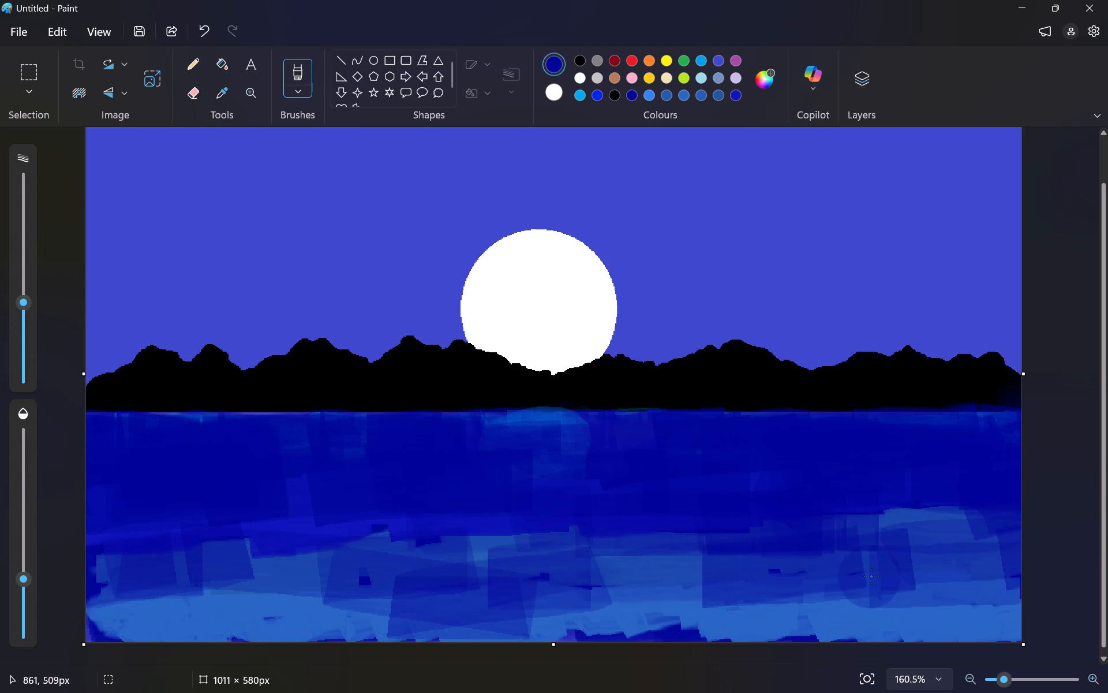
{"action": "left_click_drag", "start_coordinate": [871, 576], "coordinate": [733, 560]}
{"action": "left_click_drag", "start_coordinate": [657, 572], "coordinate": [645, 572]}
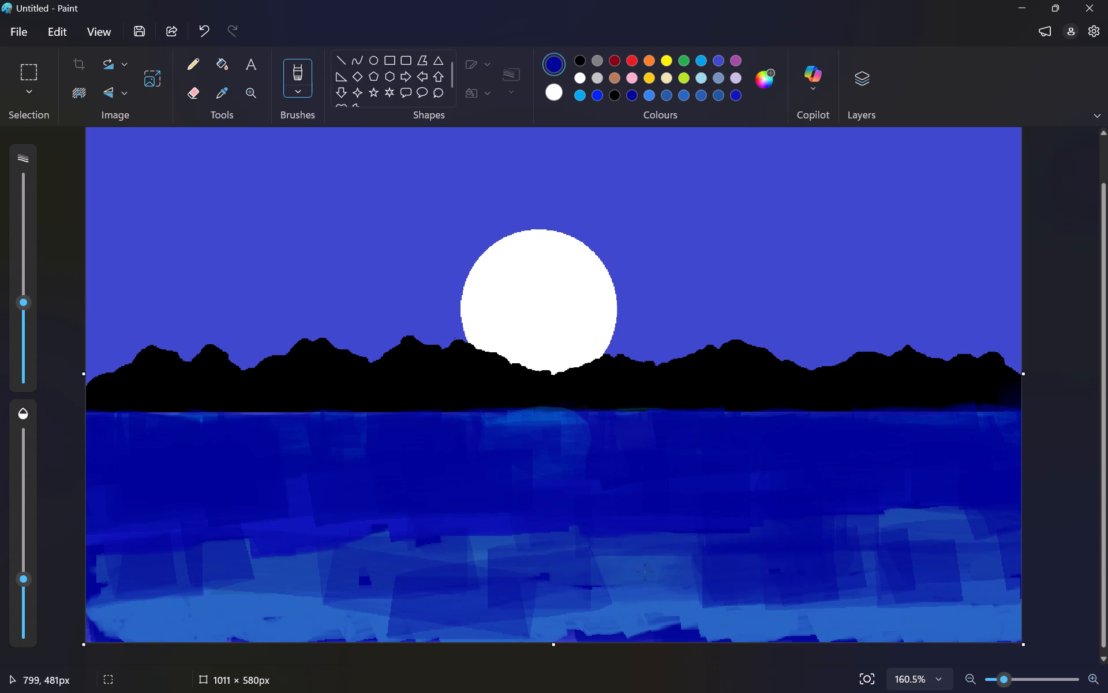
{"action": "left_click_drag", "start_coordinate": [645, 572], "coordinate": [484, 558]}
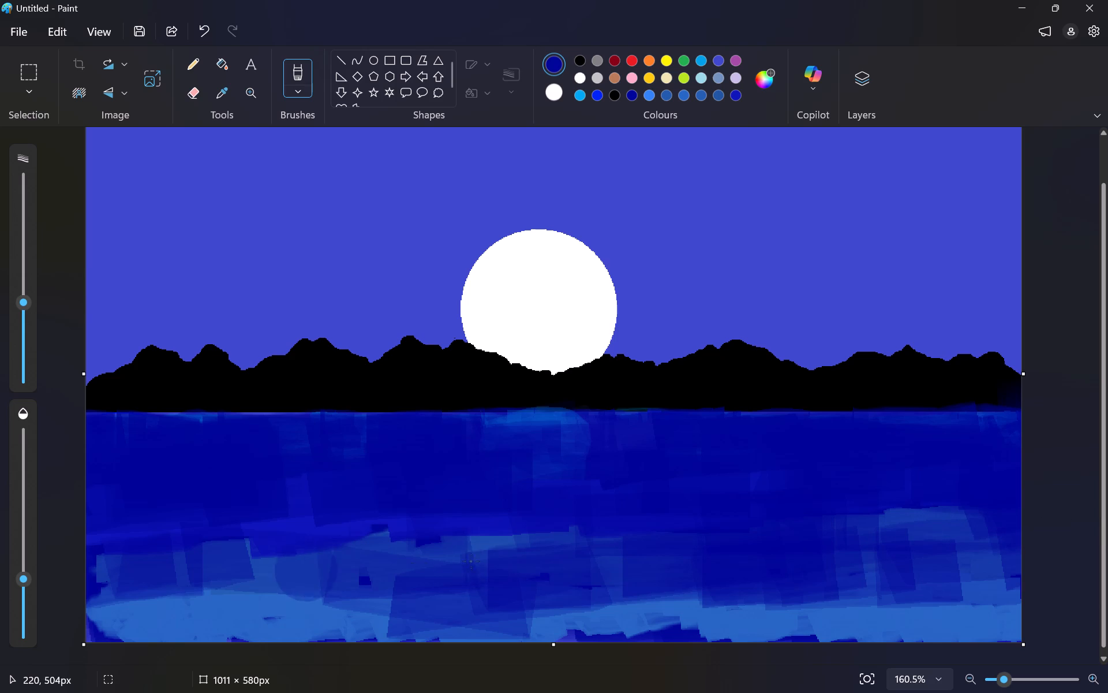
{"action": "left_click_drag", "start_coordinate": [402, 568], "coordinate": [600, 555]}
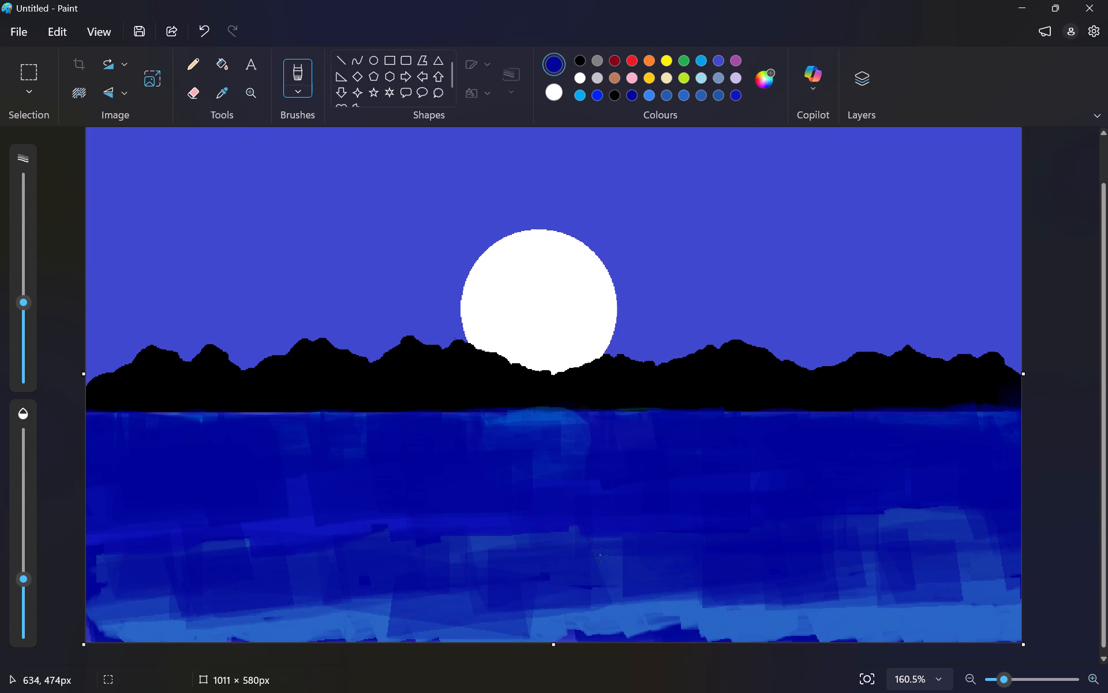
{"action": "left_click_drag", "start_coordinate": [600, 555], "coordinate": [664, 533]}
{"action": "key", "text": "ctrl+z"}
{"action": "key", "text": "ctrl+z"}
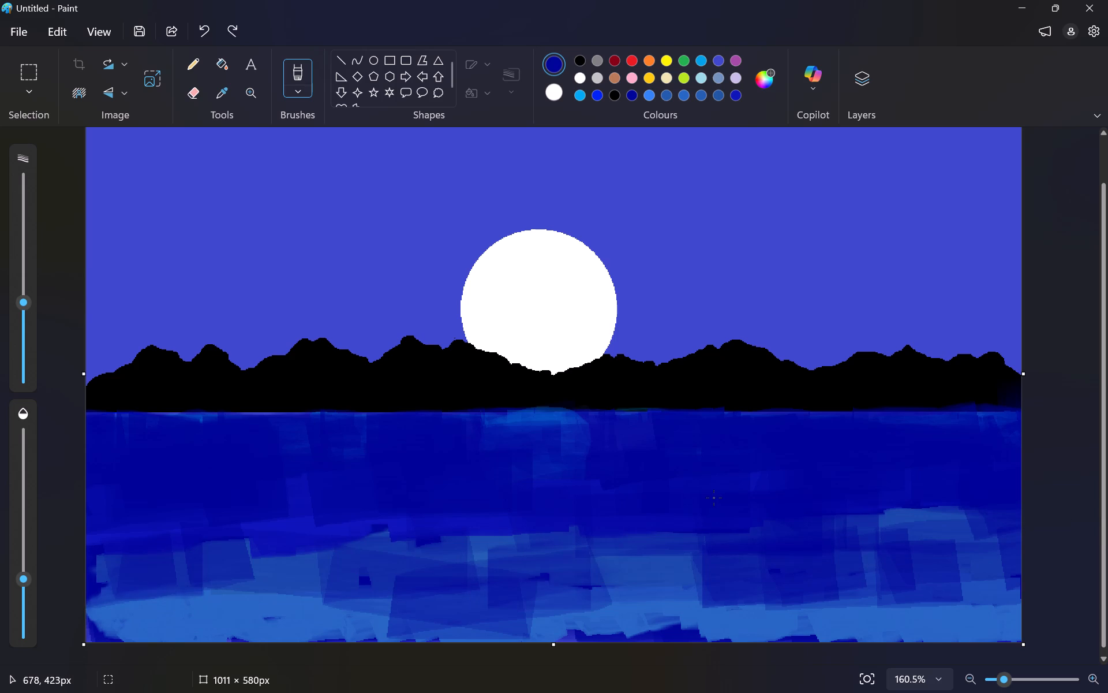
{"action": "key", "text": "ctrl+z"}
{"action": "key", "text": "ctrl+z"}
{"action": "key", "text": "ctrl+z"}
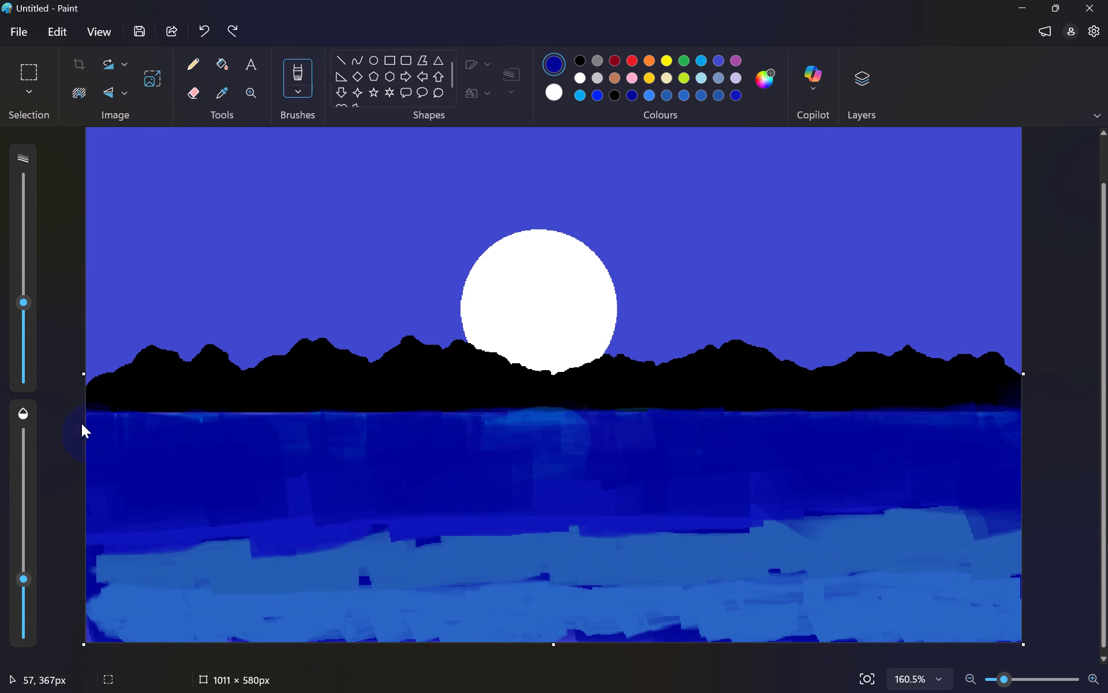
Blend faint dark blue along the #0F15BA band and the upper edge of the lighter waves, from left towards the right edge.
{"action": "left_click_drag", "start_coordinate": [89, 543], "coordinate": [204, 543]}
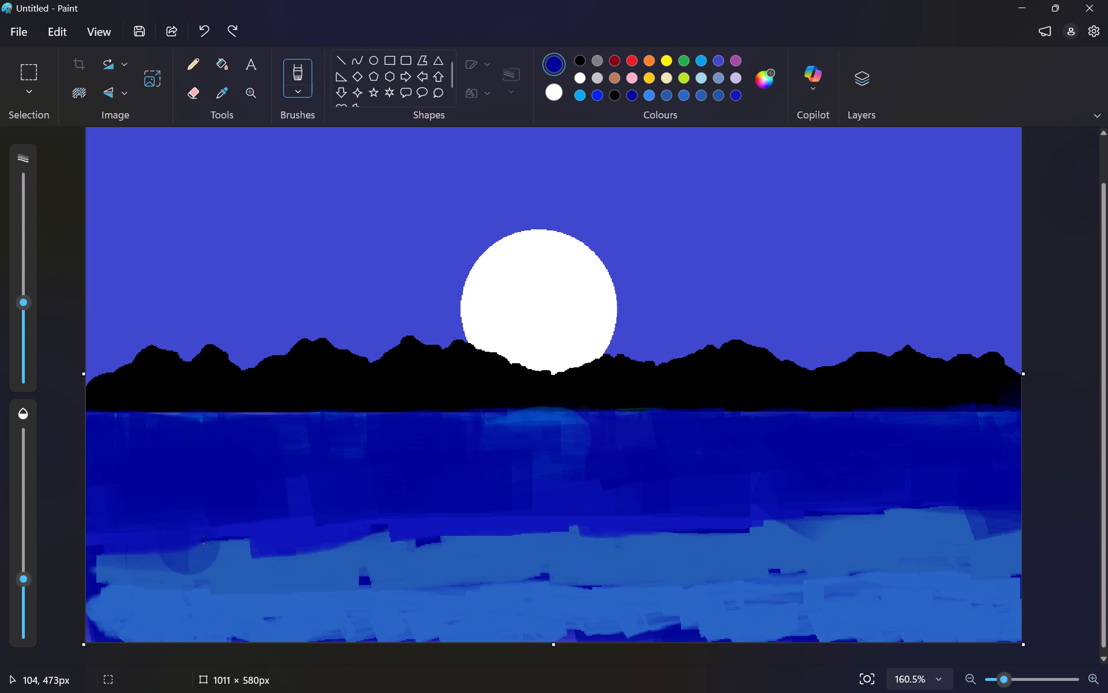
{"action": "left_click_drag", "start_coordinate": [204, 543], "coordinate": [267, 542]}
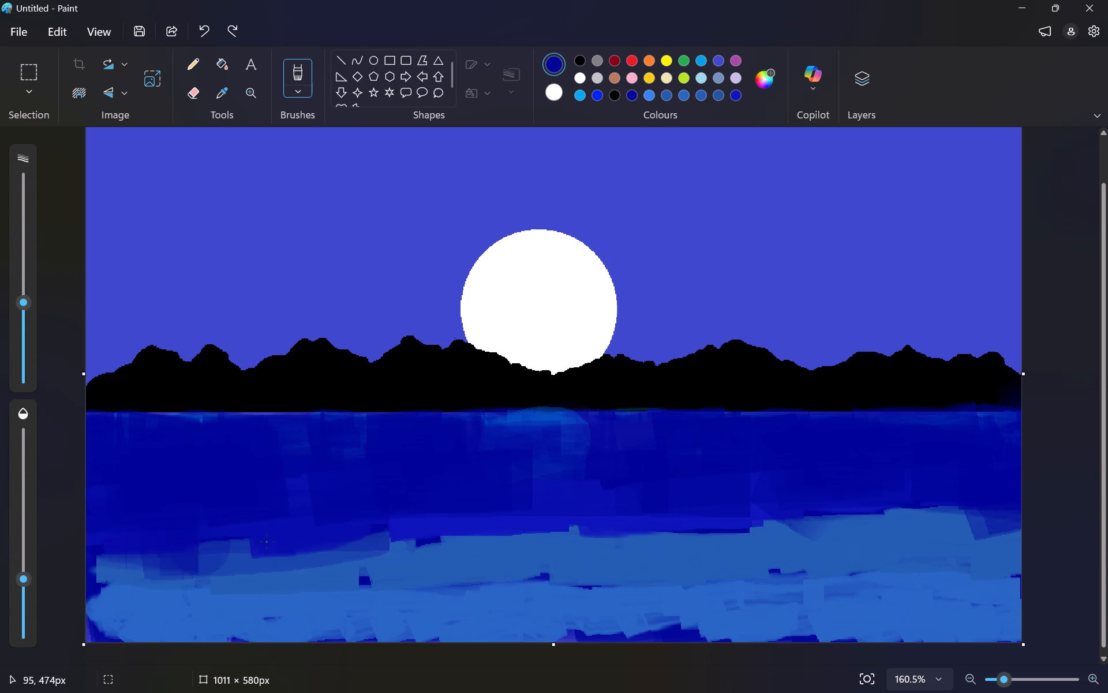
{"action": "left_click_drag", "start_coordinate": [267, 542], "coordinate": [753, 512]}
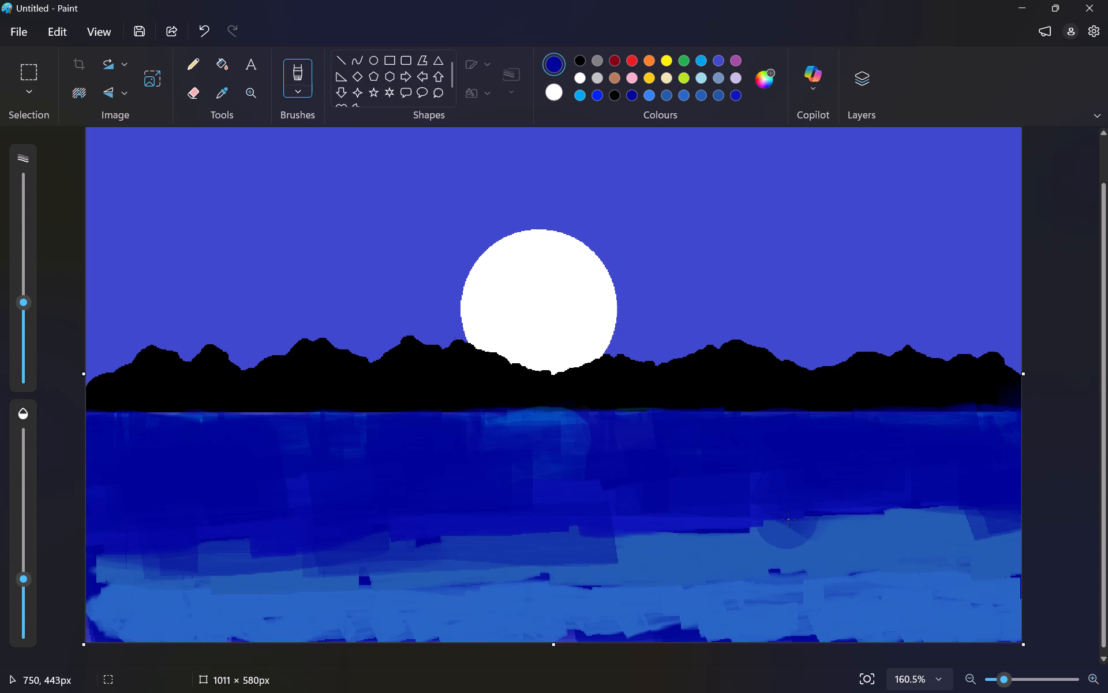
{"action": "left_click_drag", "start_coordinate": [606, 520], "coordinate": [929, 528]}
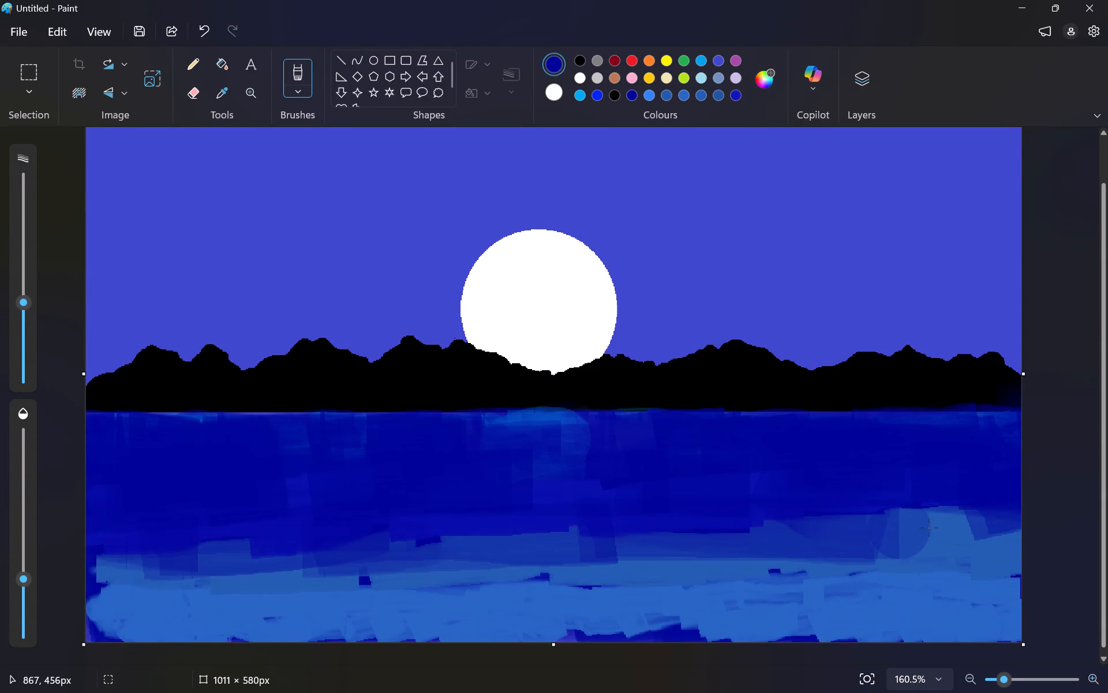
{"action": "left_click_drag", "start_coordinate": [929, 528], "coordinate": [961, 538]}
Spread the faint dark blue over the middle of the lighter waves, working from the right edge back to the left edge.
{"action": "left_click_drag", "start_coordinate": [1008, 561], "coordinate": [792, 557]}
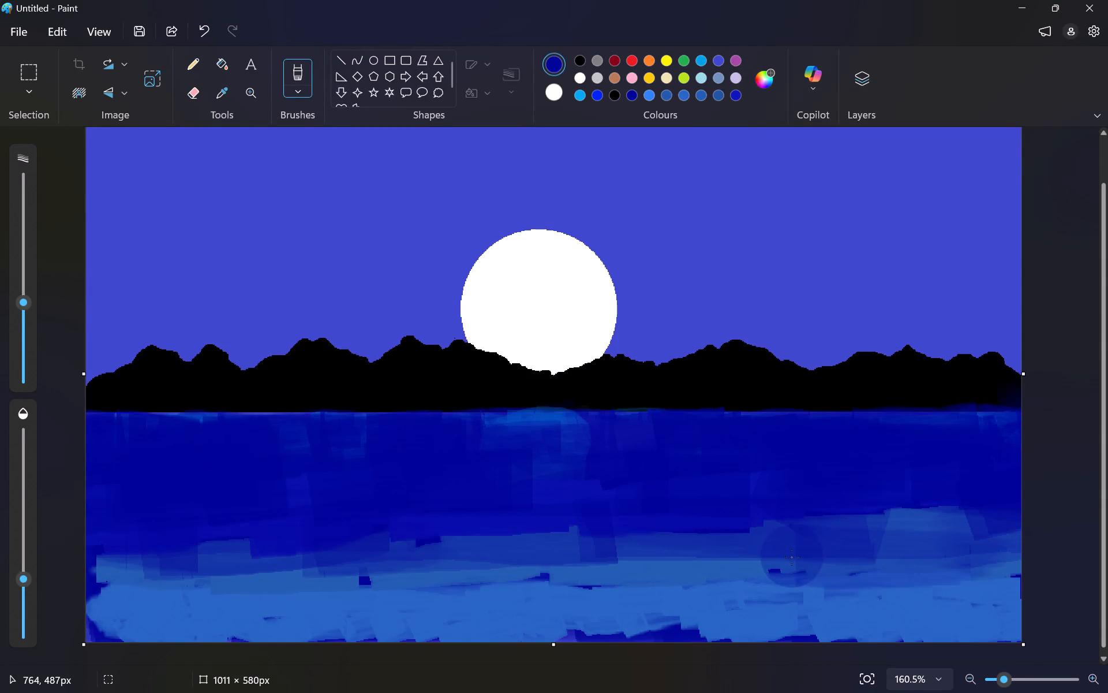
{"action": "left_click_drag", "start_coordinate": [792, 557], "coordinate": [725, 571]}
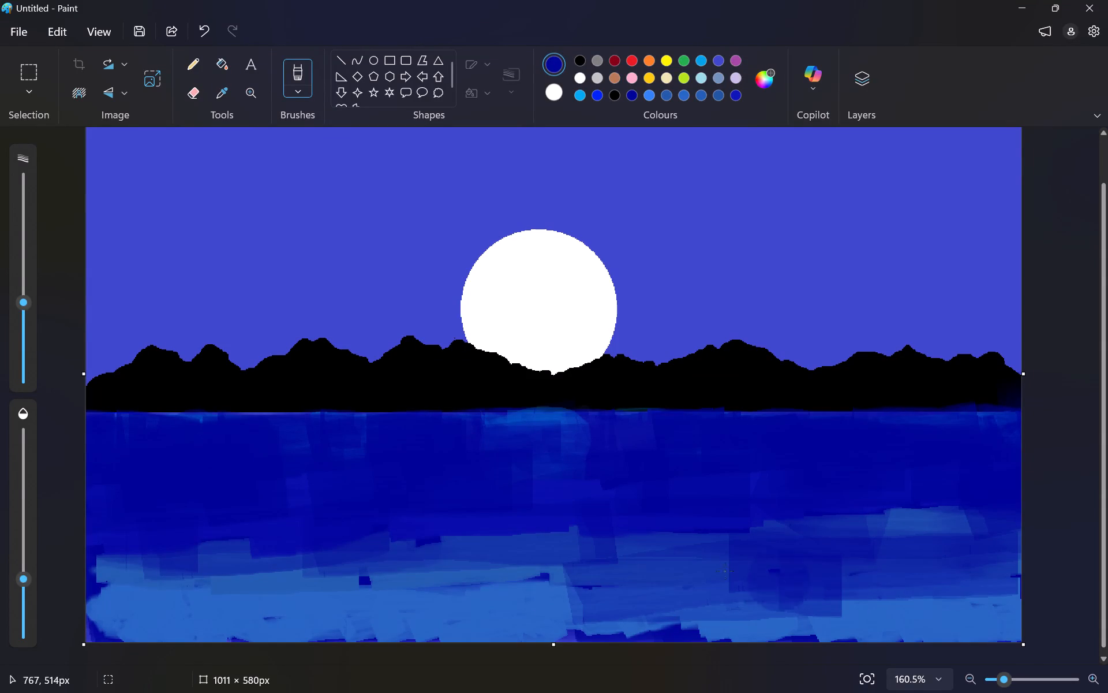
{"action": "left_click_drag", "start_coordinate": [725, 571], "coordinate": [548, 581]}
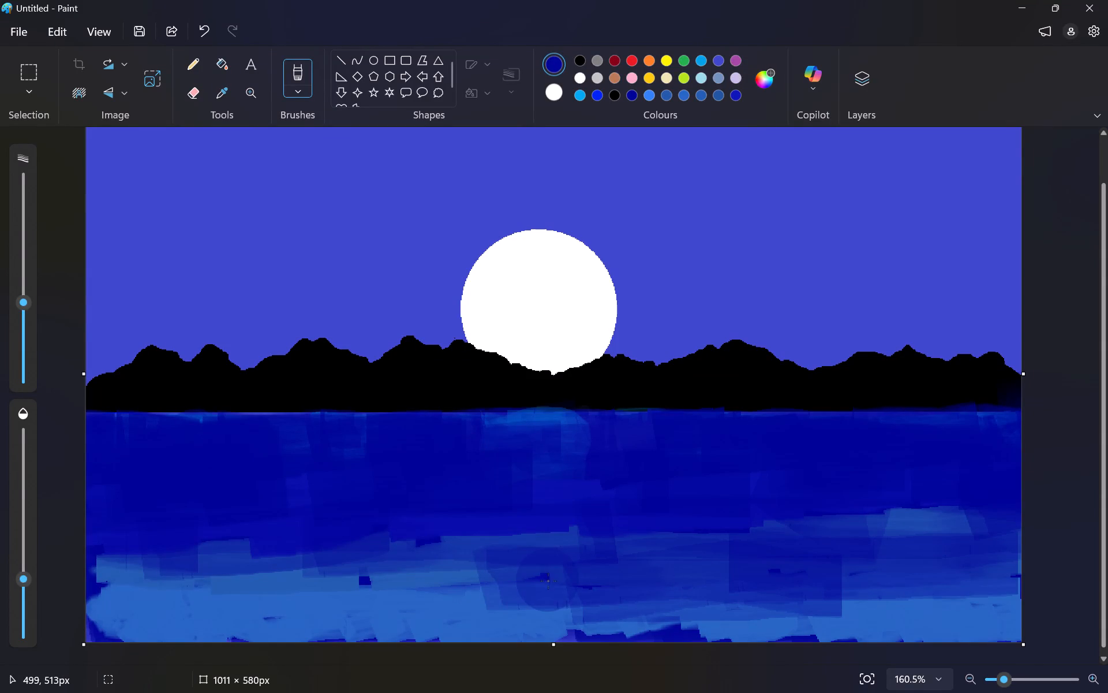
{"action": "left_click_drag", "start_coordinate": [548, 581], "coordinate": [112, 593]}
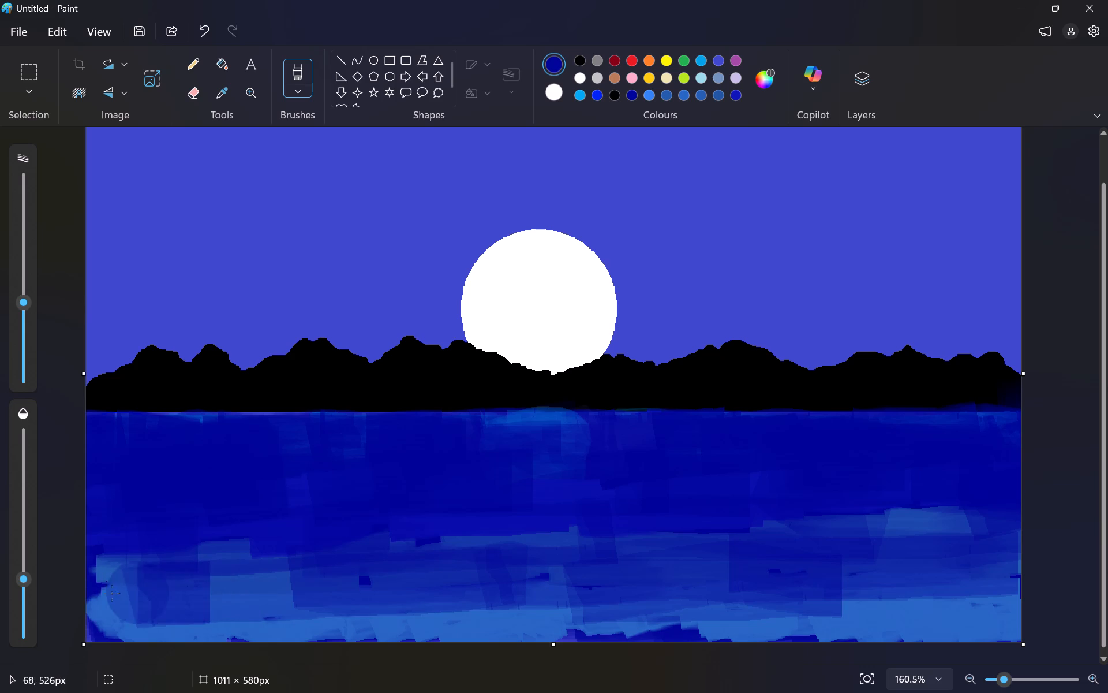
{"action": "left_click_drag", "start_coordinate": [112, 593], "coordinate": [86, 588]}
{"action": "left_click_drag", "start_coordinate": [86, 588], "coordinate": [115, 584]}
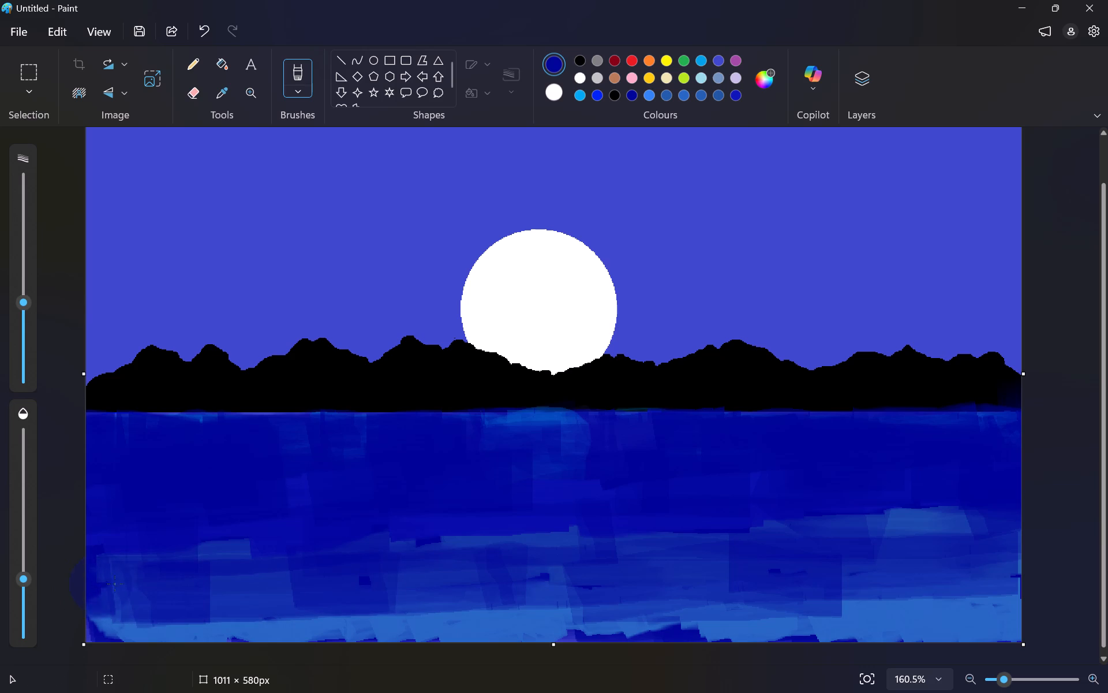
Darken the lightest waves along the canvas bottom with faint dark blue, from the lower left corner to the right edge.
{"action": "left_click_drag", "start_coordinate": [115, 584], "coordinate": [88, 599]}
{"action": "left_click_drag", "start_coordinate": [88, 599], "coordinate": [159, 632]}
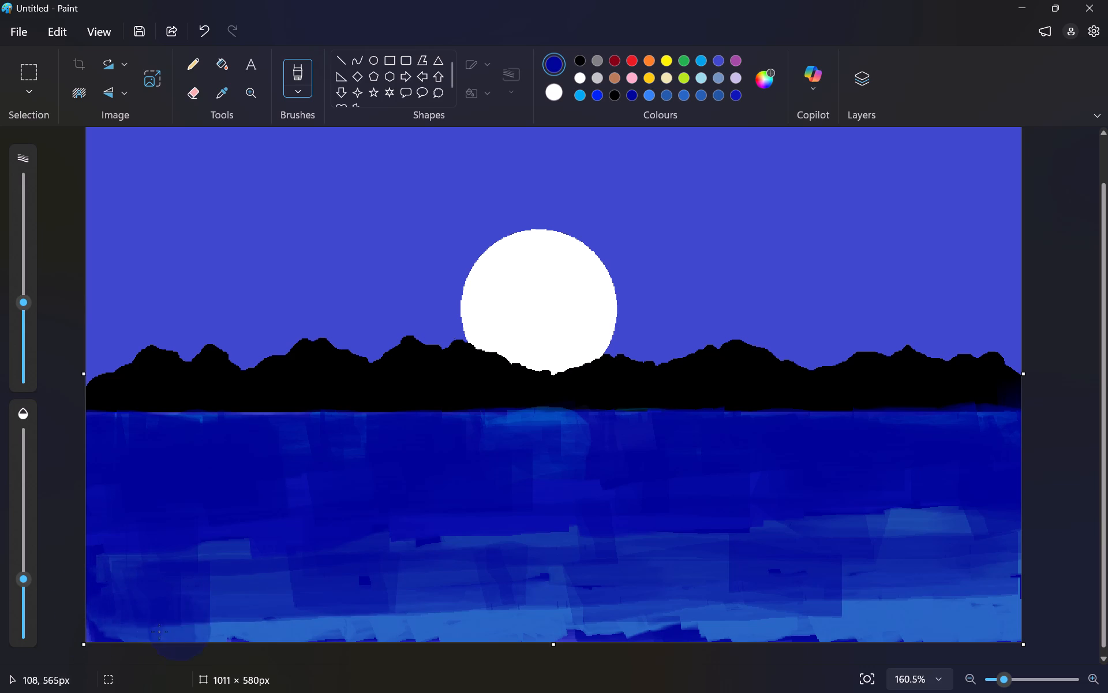
{"action": "left_click_drag", "start_coordinate": [159, 632], "coordinate": [497, 607]}
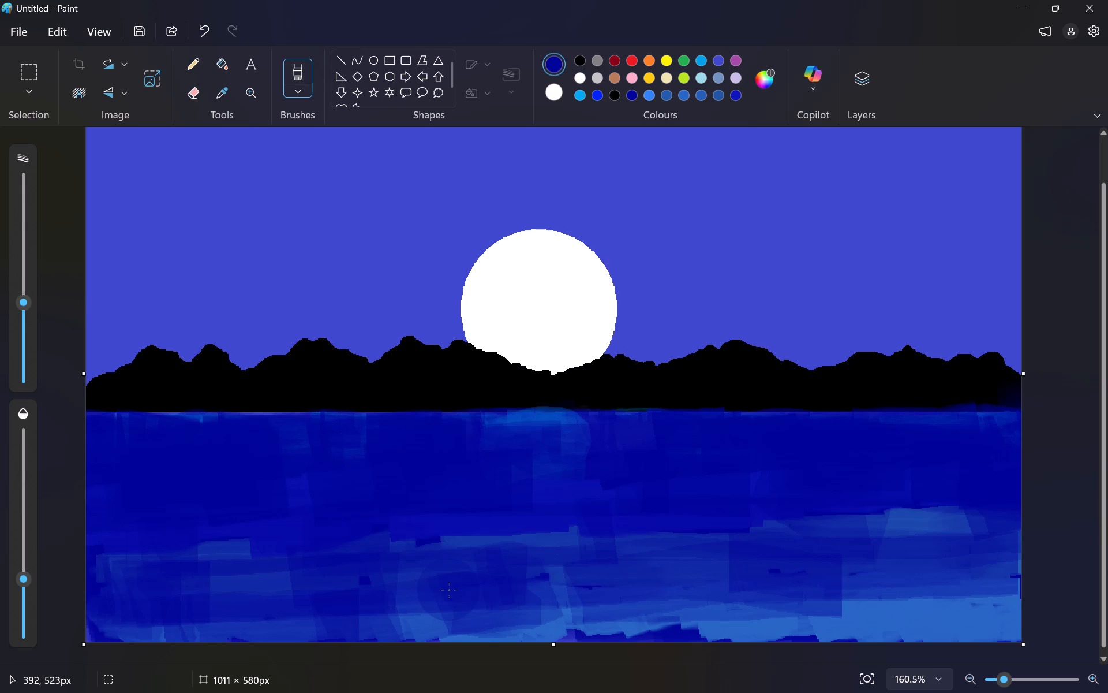
{"action": "left_click_drag", "start_coordinate": [452, 634], "coordinate": [668, 628]}
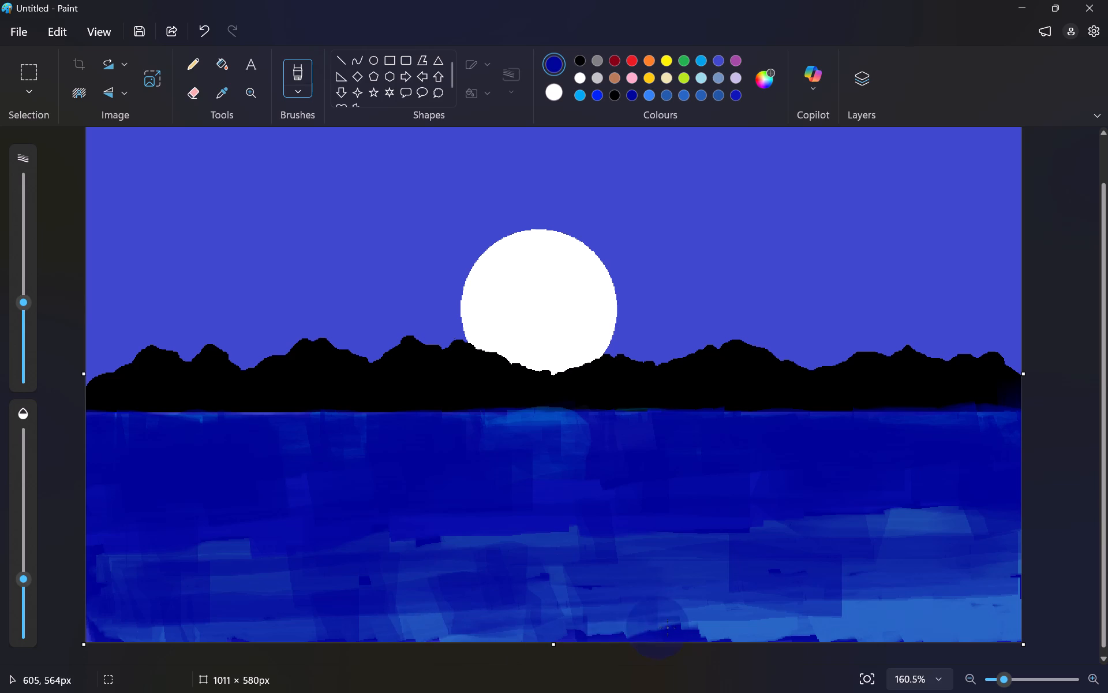
{"action": "left_click_drag", "start_coordinate": [668, 628], "coordinate": [1018, 618]}
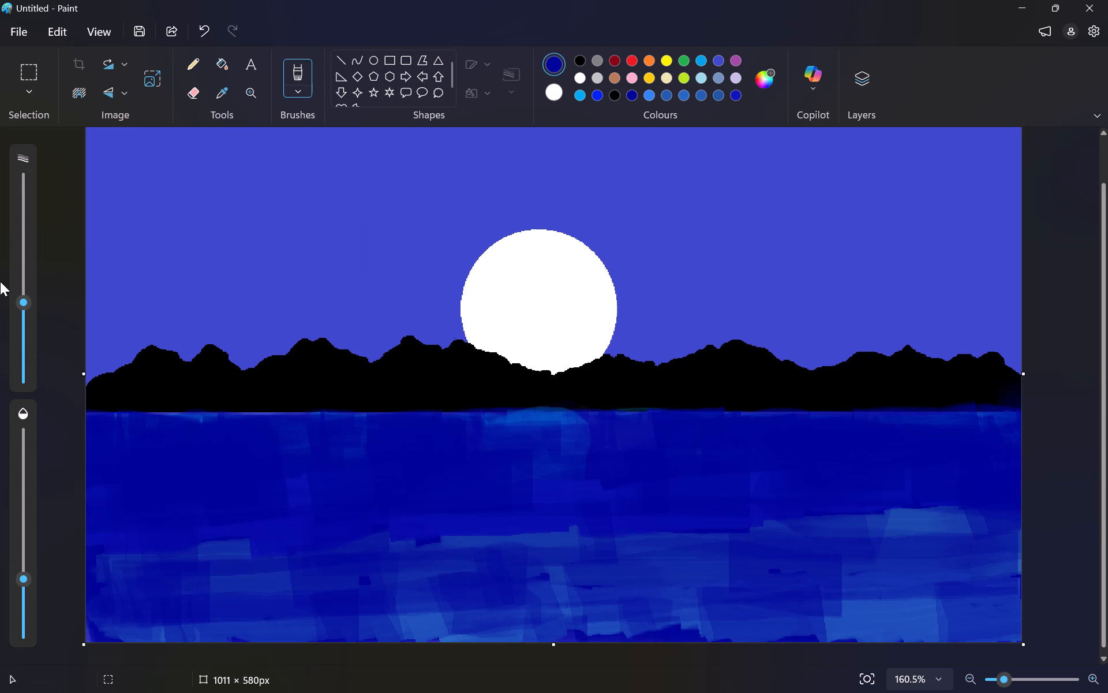
Draw short, thin white ripple lines with the Pencil in the moon's reflection, from just below the mountains down to the middle of the water.
{"action": "left_click", "coordinate": [189, 59]}
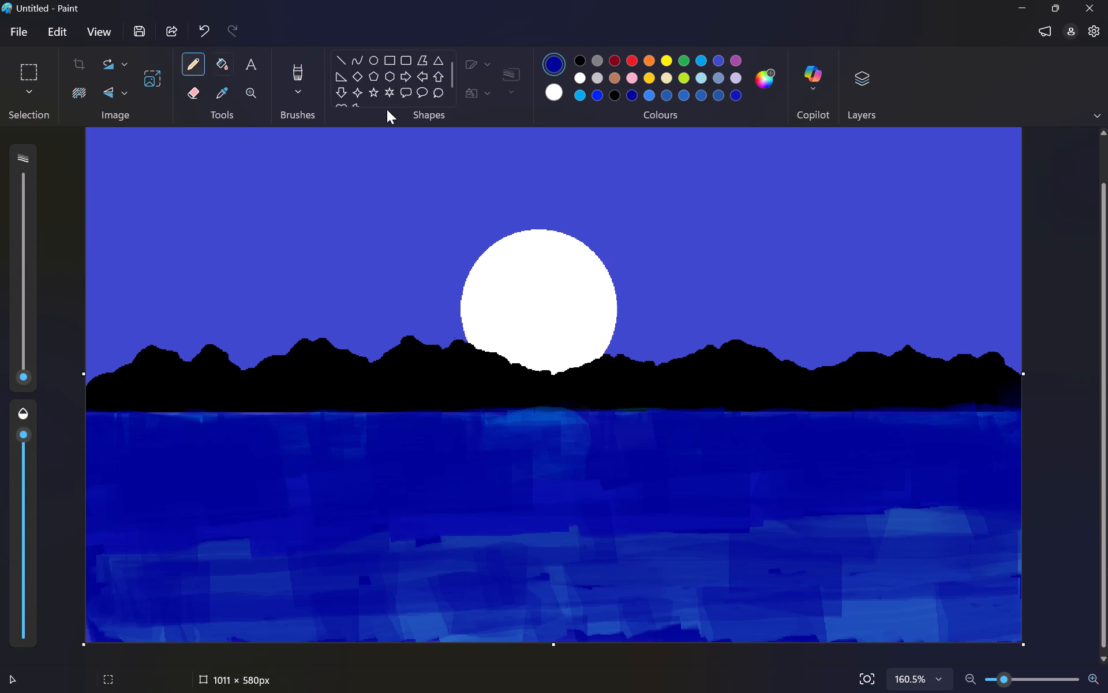
{"action": "left_click", "coordinate": [587, 73]}
{"action": "left_click", "coordinate": [583, 76]}
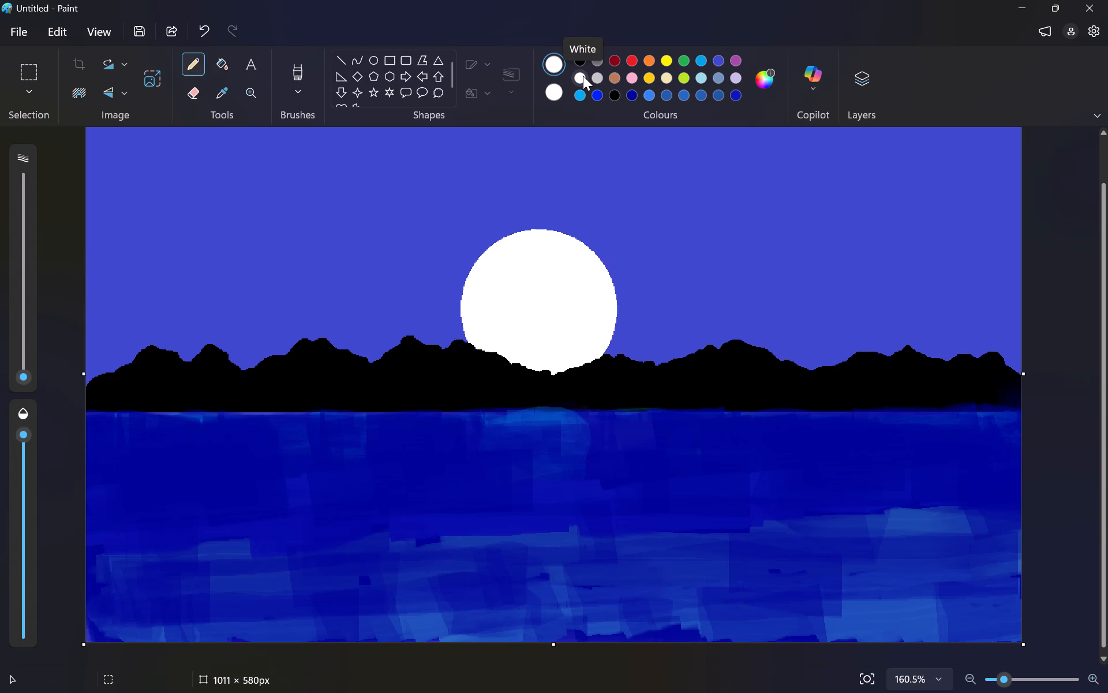
{"action": "left_click_drag", "start_coordinate": [109, 427], "coordinate": [301, 430]}
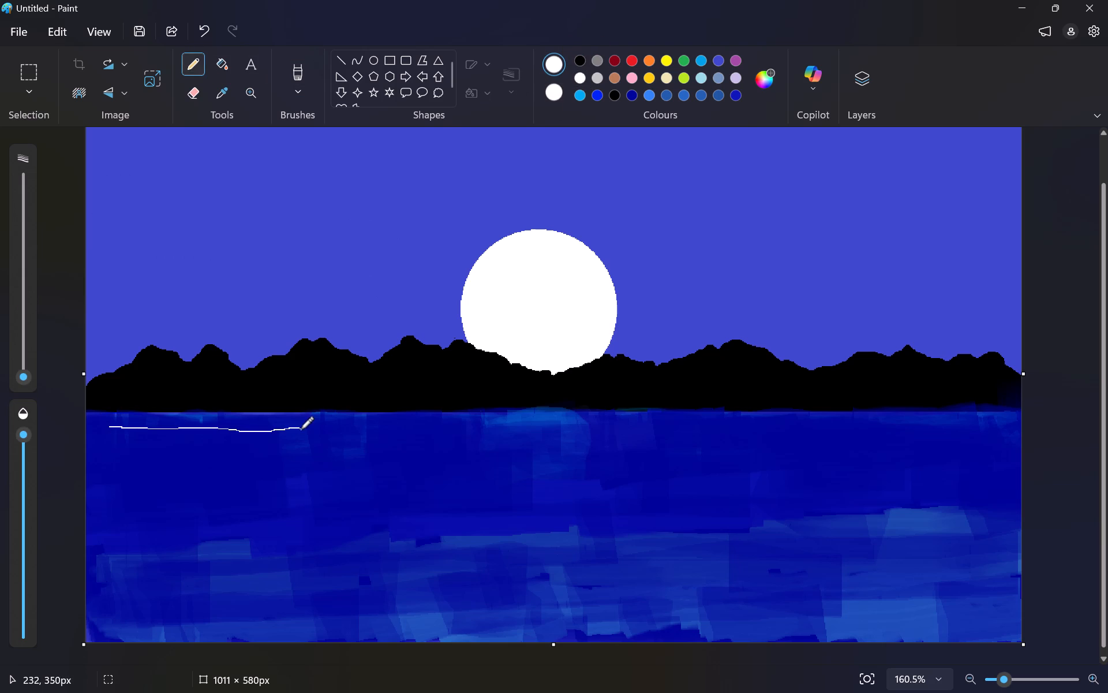
{"action": "left_click", "coordinate": [212, 35]}
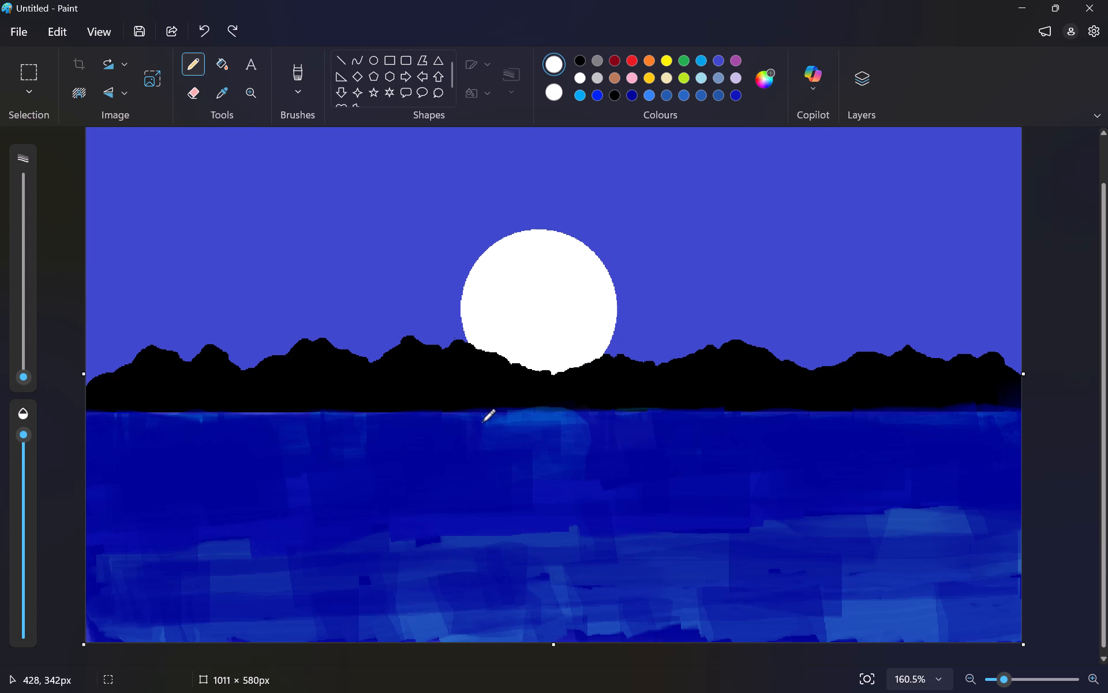
{"action": "left_click_drag", "start_coordinate": [482, 422], "coordinate": [550, 430]}
{"action": "left_click_drag", "start_coordinate": [515, 441], "coordinate": [591, 439]}
{"action": "left_click_drag", "start_coordinate": [565, 426], "coordinate": [619, 420]}
{"action": "left_click_drag", "start_coordinate": [555, 454], "coordinate": [635, 449]}
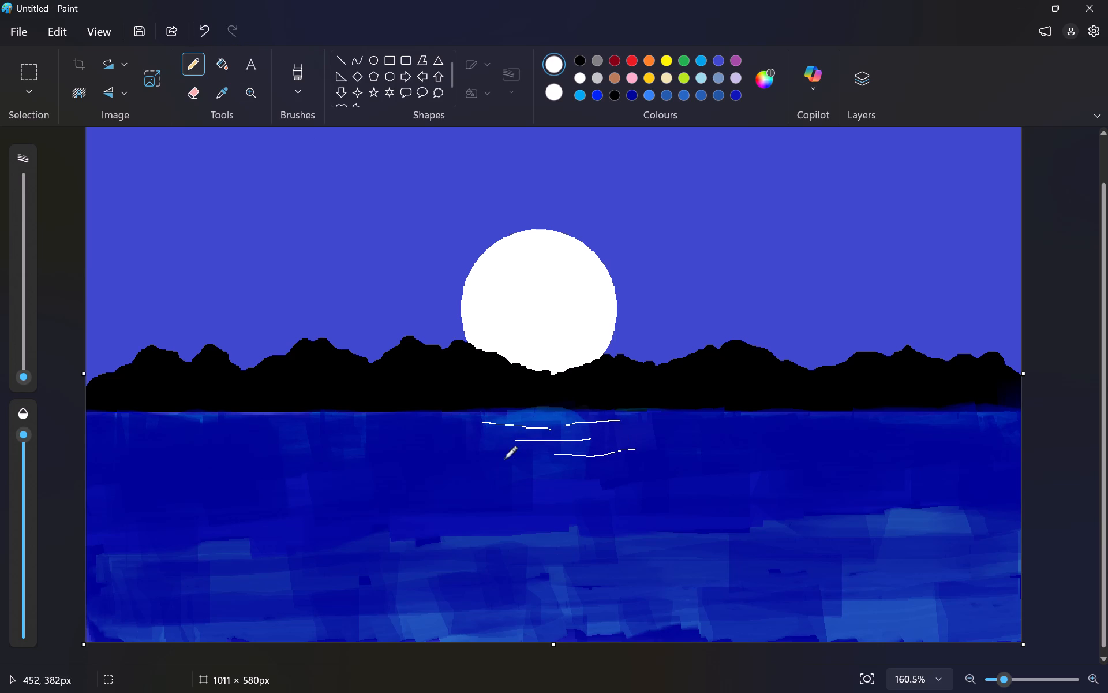
{"action": "left_click_drag", "start_coordinate": [504, 459], "coordinate": [530, 459]}
{"action": "left_click_drag", "start_coordinate": [517, 480], "coordinate": [572, 478]}
{"action": "left_click_drag", "start_coordinate": [548, 505], "coordinate": [577, 508]}
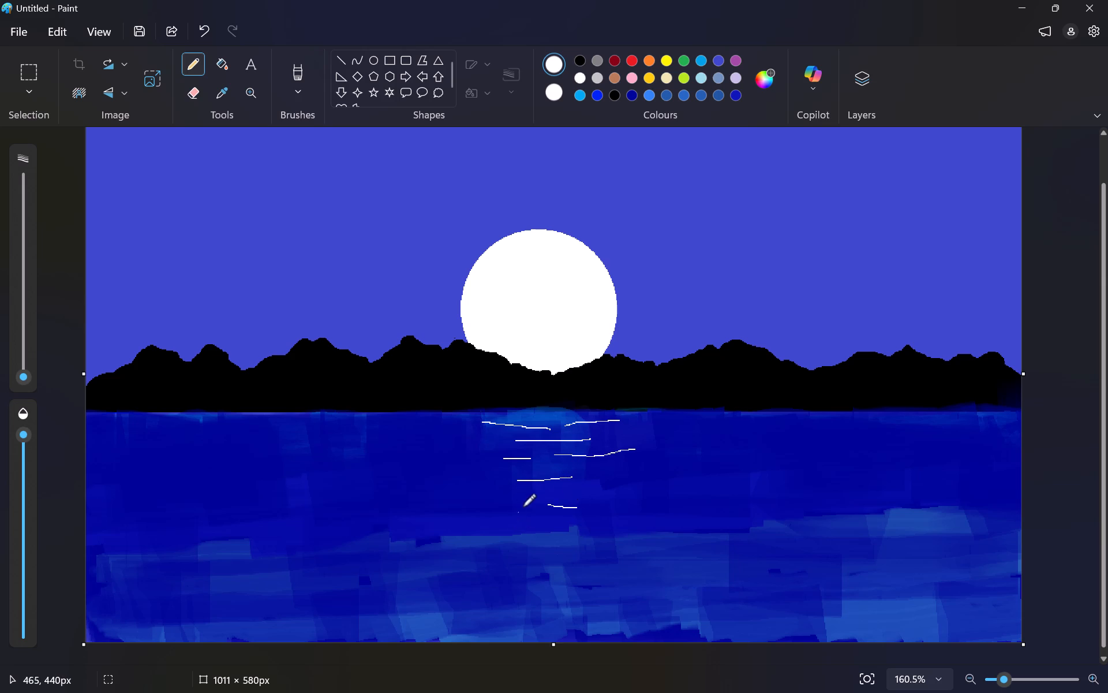
{"action": "left_click_drag", "start_coordinate": [578, 497], "coordinate": [612, 485]}
Draw long, thin light blue ripple lines with the Pencil across the upper water left of the moon's reflection.
{"action": "left_click", "coordinate": [580, 95]}
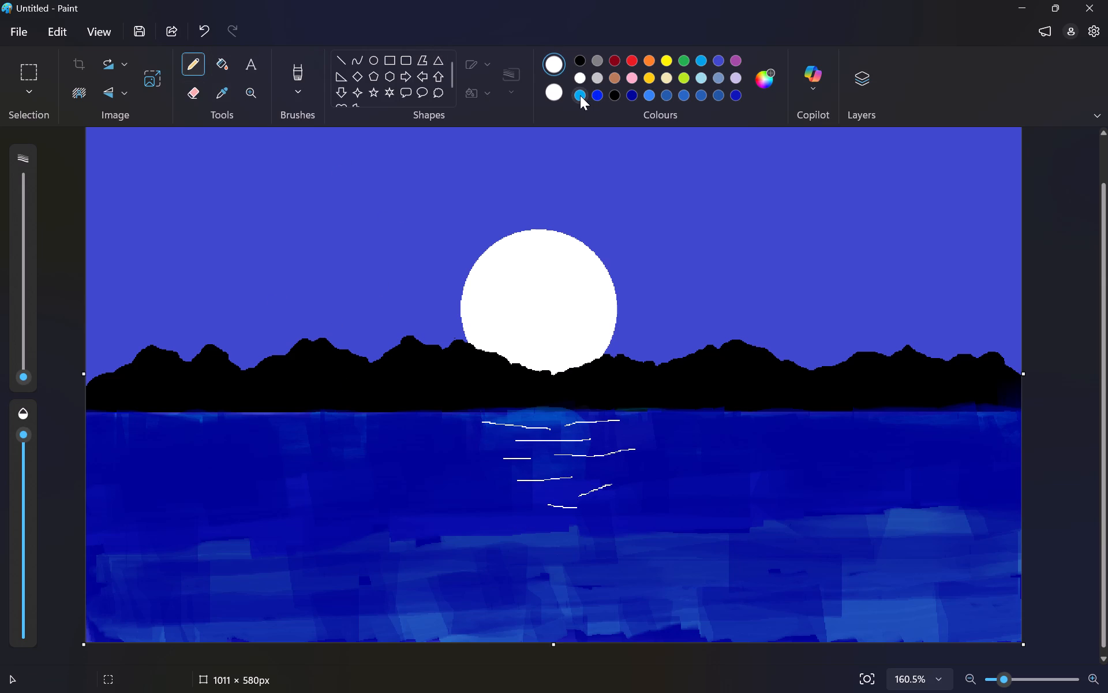
{"action": "left_click_drag", "start_coordinate": [117, 441], "coordinate": [311, 439]}
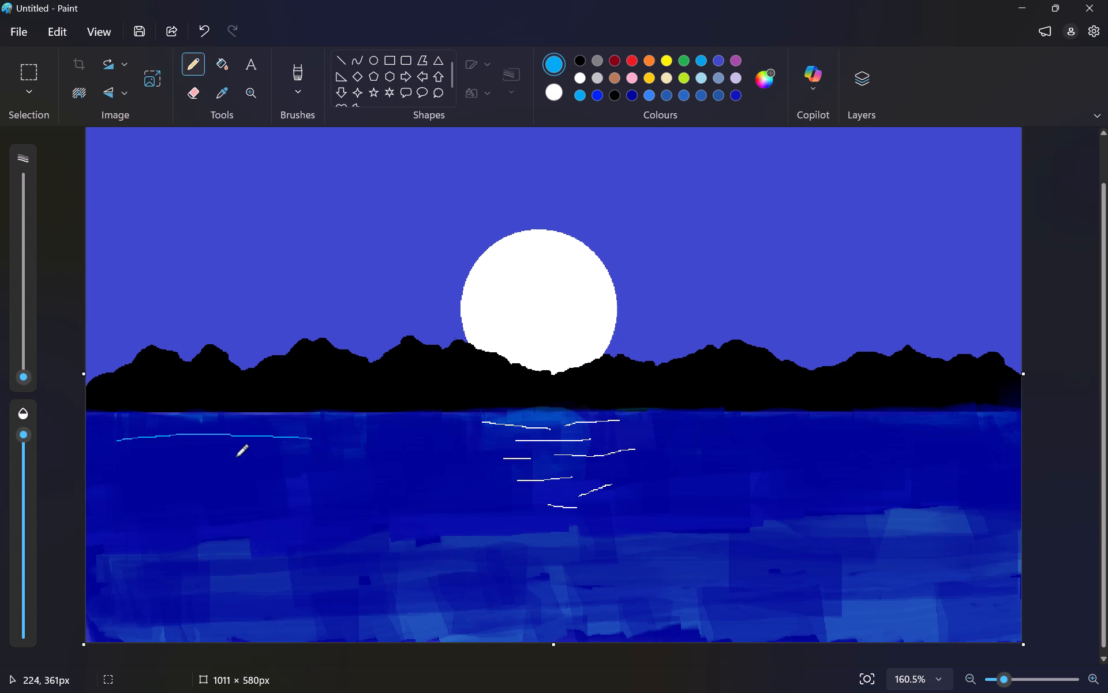
{"action": "left_click_drag", "start_coordinate": [191, 468], "coordinate": [438, 449]}
{"action": "left_click_drag", "start_coordinate": [315, 495], "coordinate": [476, 481]}
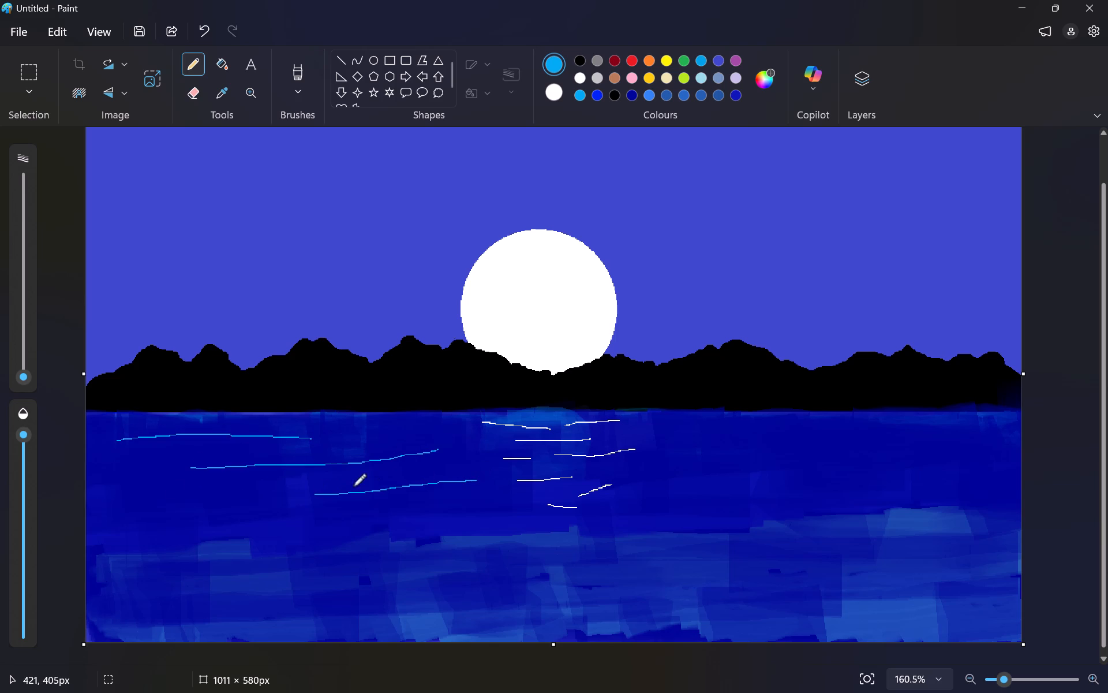
{"action": "left_click_drag", "start_coordinate": [129, 493], "coordinate": [270, 498]}
{"action": "left_click_drag", "start_coordinate": [368, 517], "coordinate": [510, 509]}
{"action": "left_click_drag", "start_coordinate": [383, 429], "coordinate": [474, 433]}
Continue the light blue ripple lines through the moon's reflection and across the upper water to the canvas's right edge.
{"action": "left_click_drag", "start_coordinate": [512, 439], "coordinate": [583, 435]}
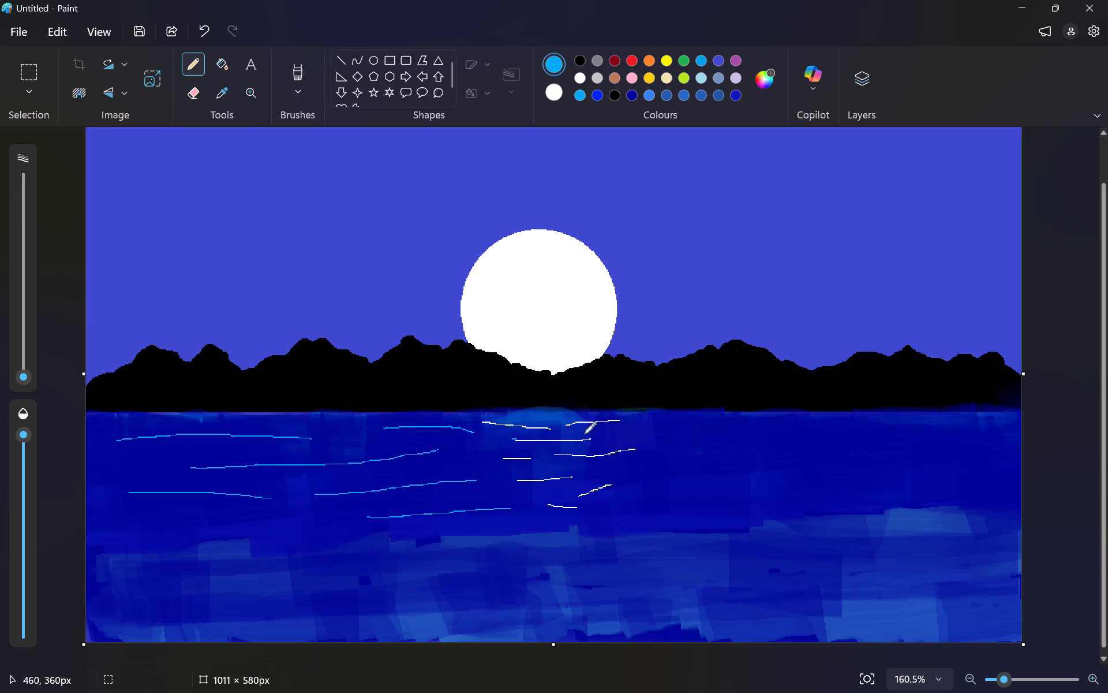
{"action": "left_click_drag", "start_coordinate": [583, 435], "coordinate": [717, 422]}
{"action": "left_click_drag", "start_coordinate": [592, 440], "coordinate": [762, 444]}
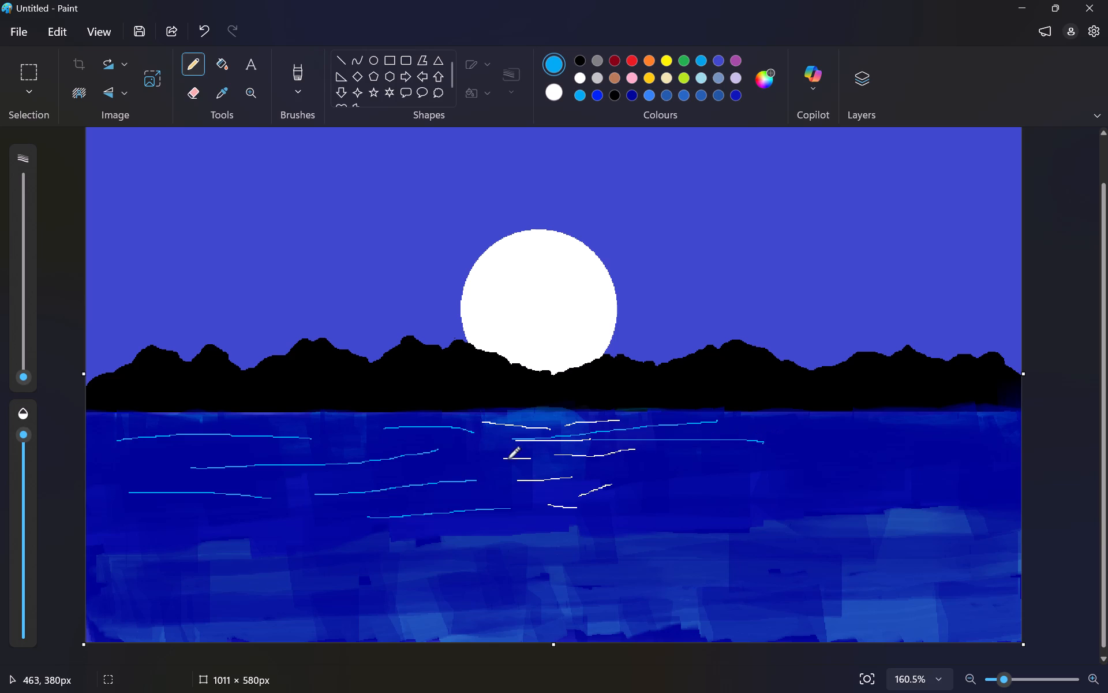
{"action": "left_click_drag", "start_coordinate": [499, 471], "coordinate": [612, 476]}
{"action": "left_click_drag", "start_coordinate": [614, 506], "coordinate": [867, 459]}
{"action": "left_click_drag", "start_coordinate": [701, 461], "coordinate": [866, 445]}
{"action": "left_click_drag", "start_coordinate": [804, 430], "coordinate": [965, 426]}
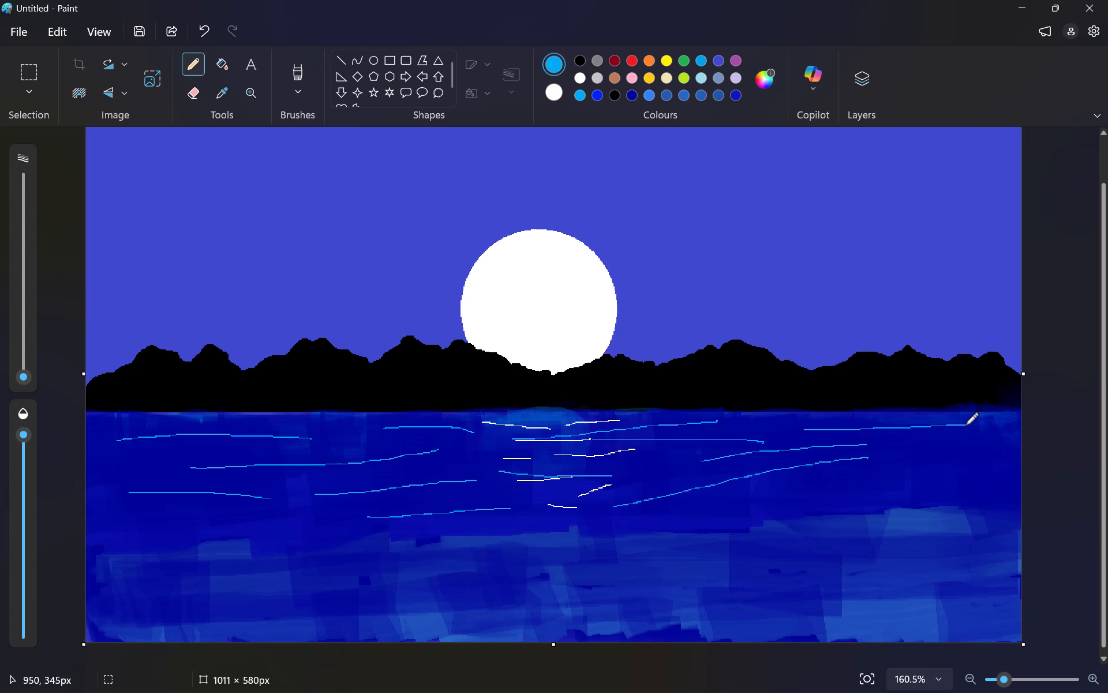
{"action": "left_click_drag", "start_coordinate": [873, 483], "coordinate": [990, 470]}
{"action": "left_click_drag", "start_coordinate": [763, 506], "coordinate": [862, 505]}
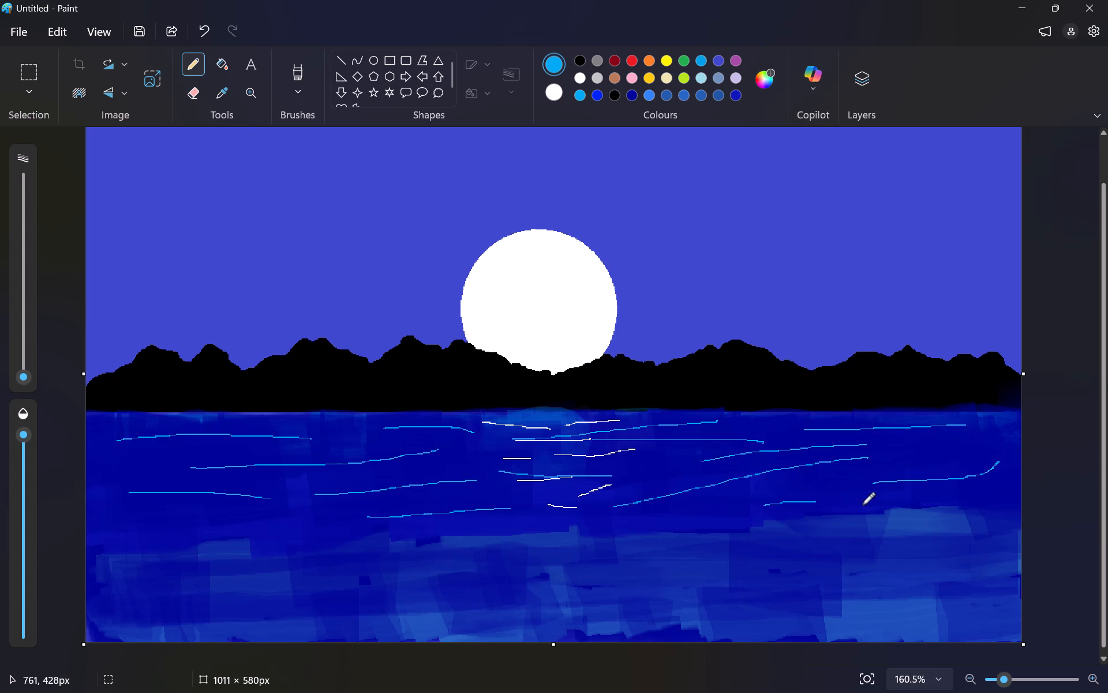
{"action": "left_click_drag", "start_coordinate": [862, 505], "coordinate": [908, 512]}
{"action": "left_click_drag", "start_coordinate": [903, 468], "coordinate": [1107, 468]}
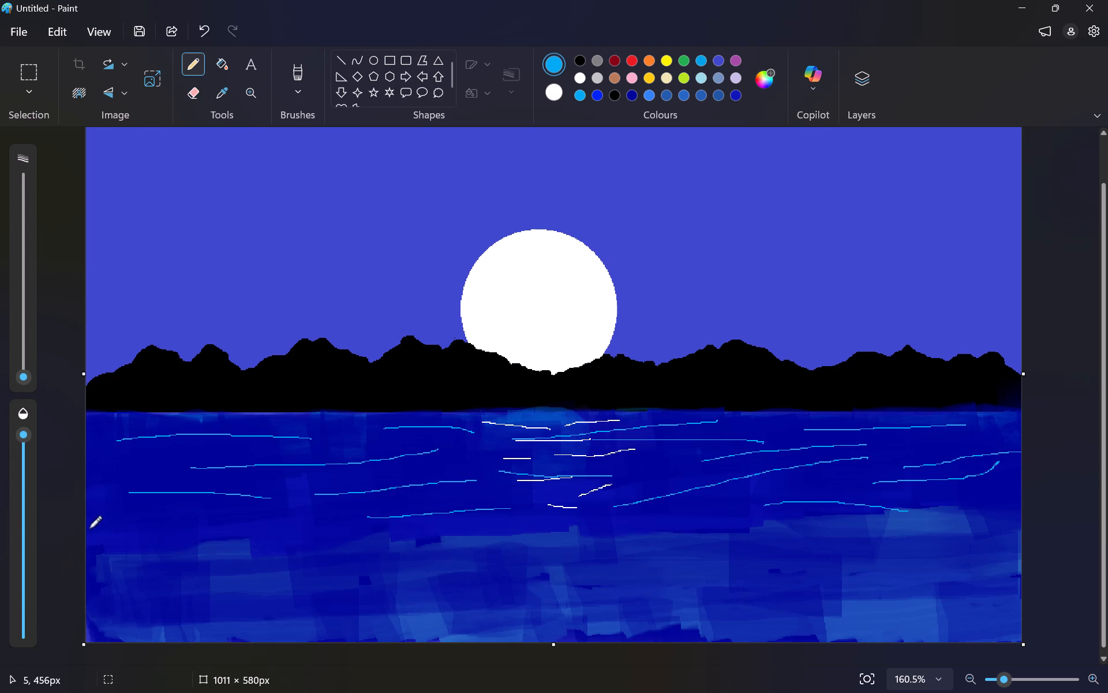
Add long light blue ripple lines across the middle of the water and a short one near the canvas's upper-left water edge.
{"action": "left_click_drag", "start_coordinate": [85, 533], "coordinate": [260, 524]}
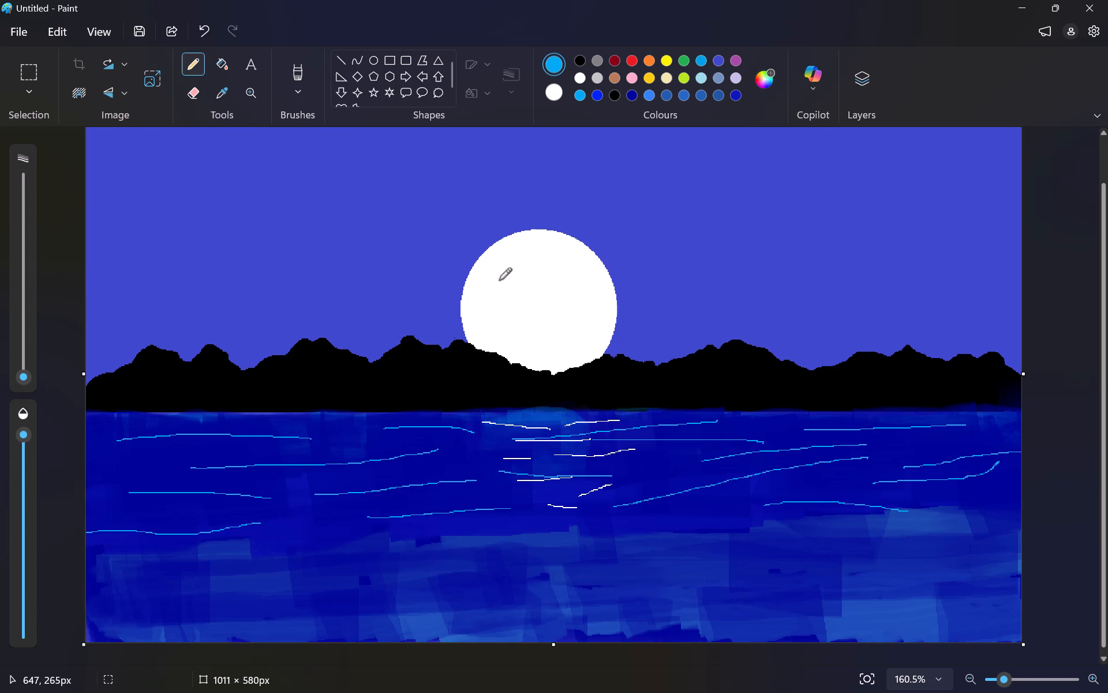
{"action": "left_click_drag", "start_coordinate": [420, 557], "coordinate": [609, 542]}
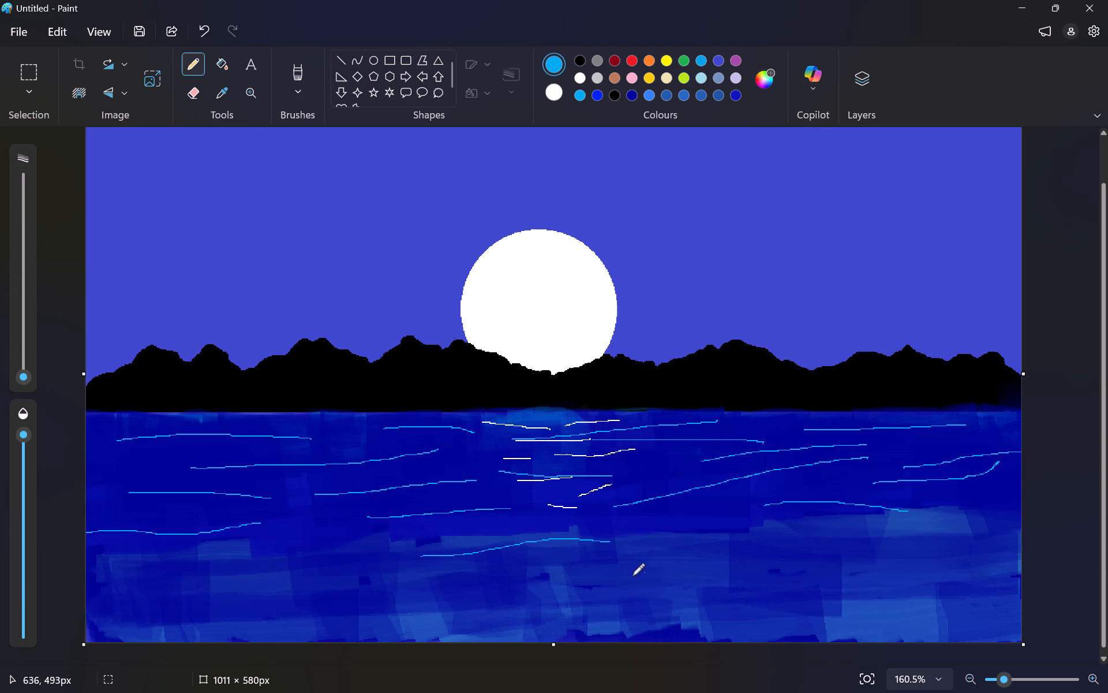
{"action": "left_click_drag", "start_coordinate": [634, 571], "coordinate": [878, 554]}
{"action": "left_click_drag", "start_coordinate": [697, 531], "coordinate": [951, 526]}
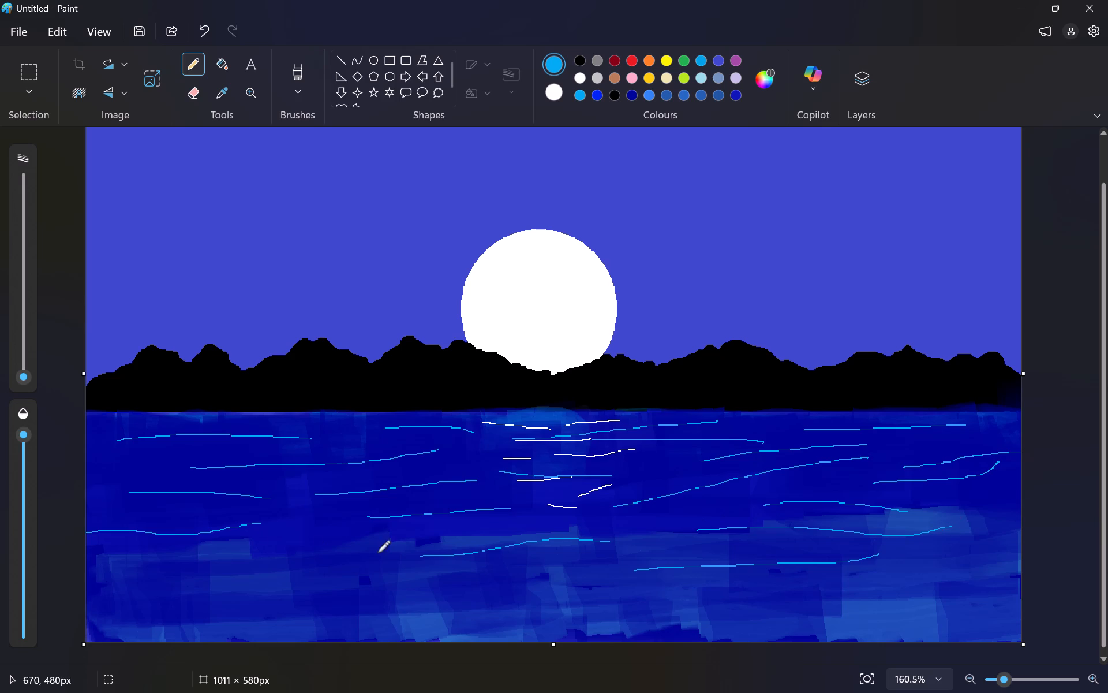
{"action": "left_click_drag", "start_coordinate": [175, 554], "coordinate": [346, 556]}
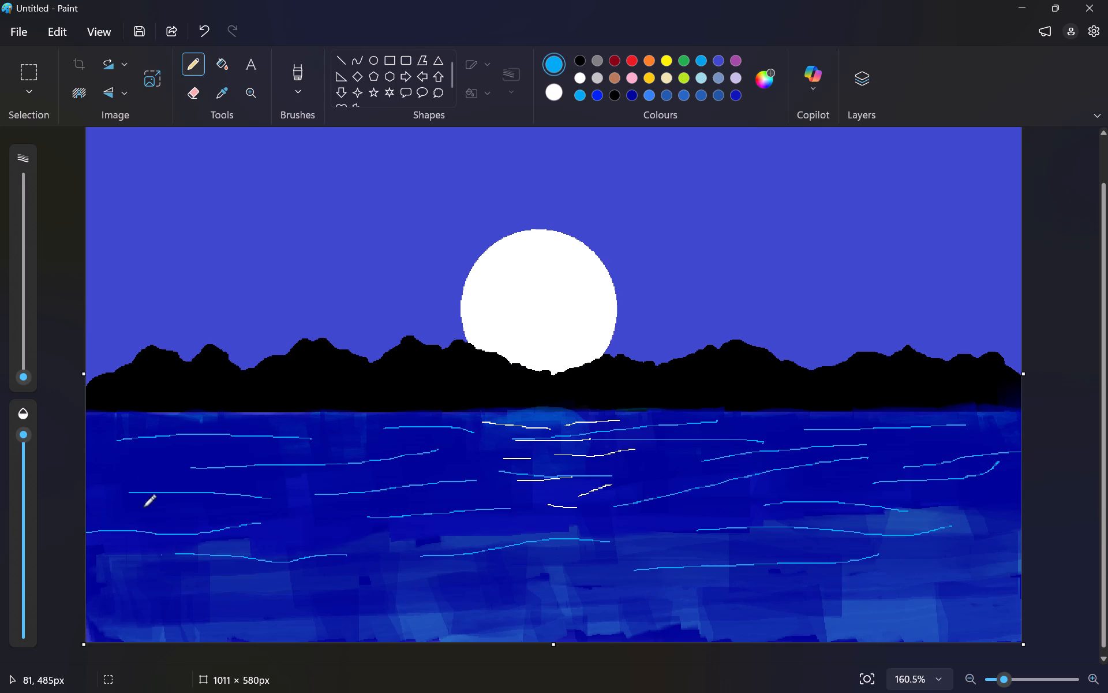
{"action": "left_click_drag", "start_coordinate": [95, 471], "coordinate": [176, 455]}
Add short white highlight strokes beside the light blue ripples left of the moon's reflection, undoing and redrawing the overly long ones.
{"action": "left_click", "coordinate": [560, 87]}
{"action": "left_click_drag", "start_coordinate": [183, 442], "coordinate": [212, 436]}
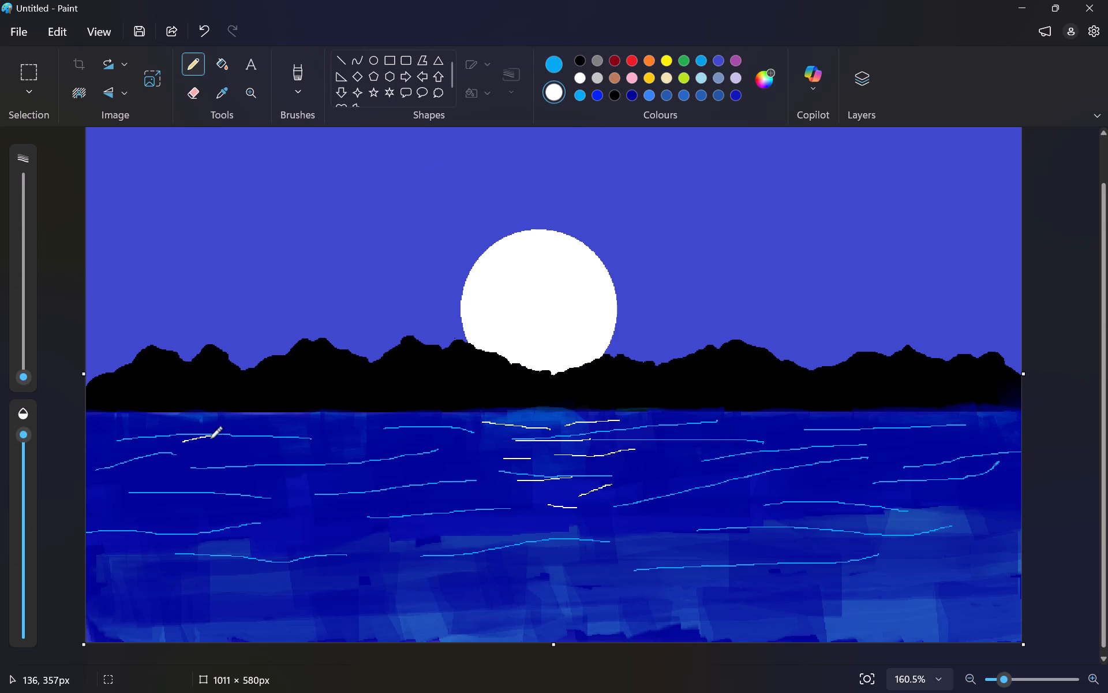
{"action": "left_click_drag", "start_coordinate": [266, 464], "coordinate": [336, 458]}
{"action": "left_click_drag", "start_coordinate": [220, 524], "coordinate": [328, 513]}
{"action": "key", "text": "ctrl+z"}
{"action": "key", "text": "ctrl+z"}
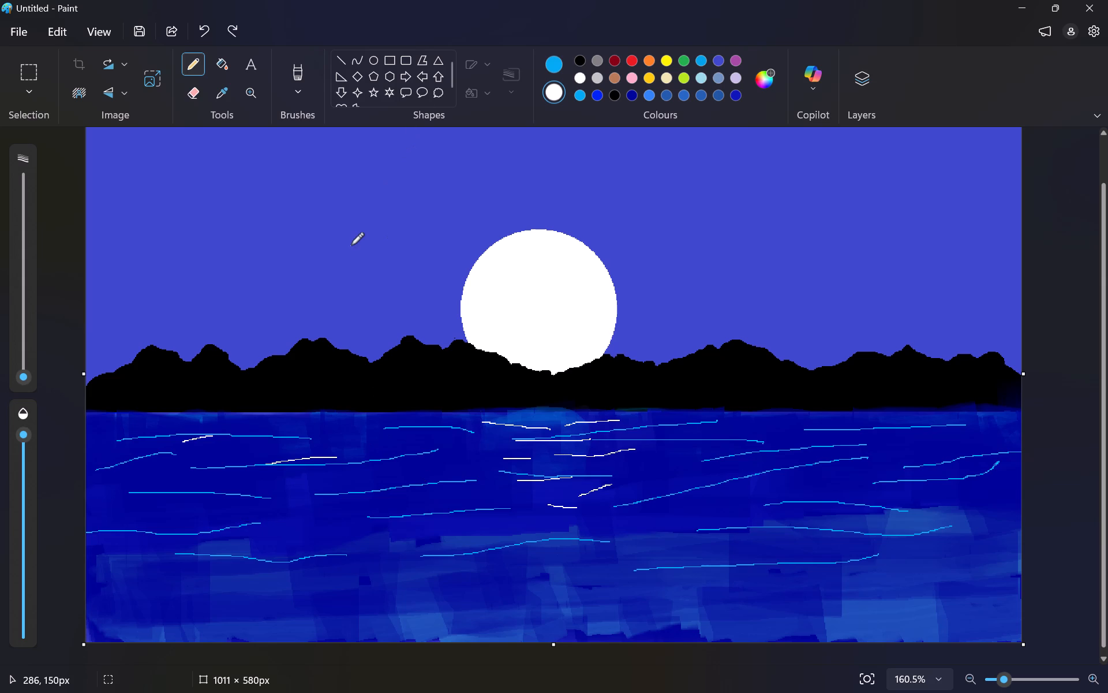
{"action": "left_click_drag", "start_coordinate": [297, 459], "coordinate": [332, 457]}
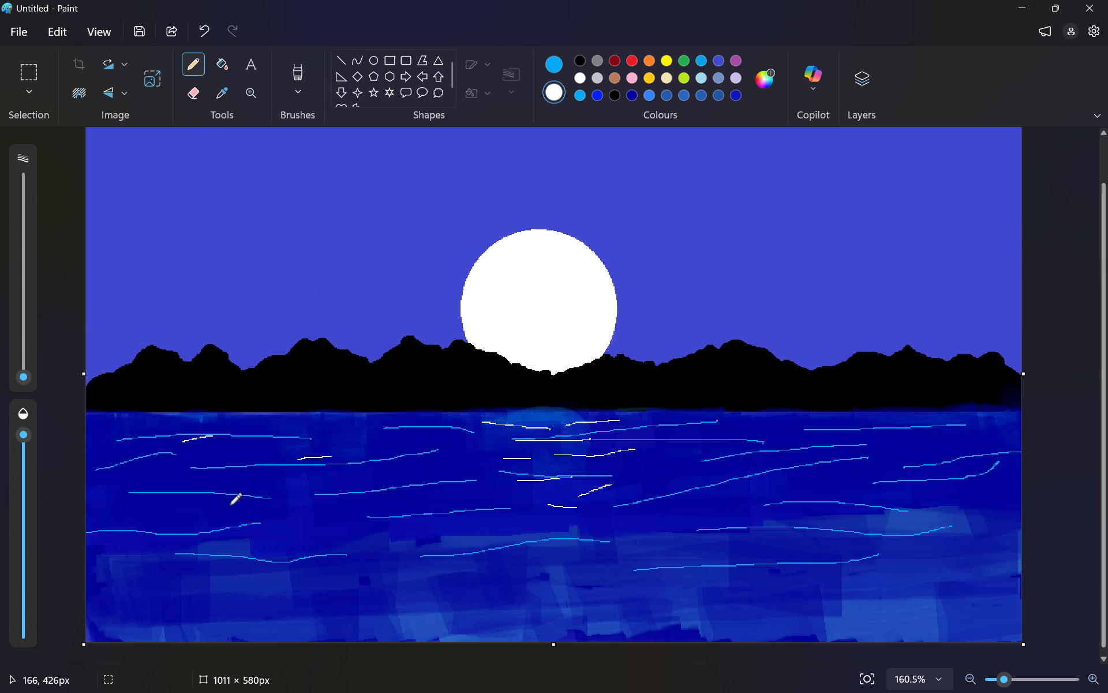
{"action": "left_click_drag", "start_coordinate": [219, 517], "coordinate": [257, 518]}
{"action": "left_click_drag", "start_coordinate": [340, 528], "coordinate": [405, 513]}
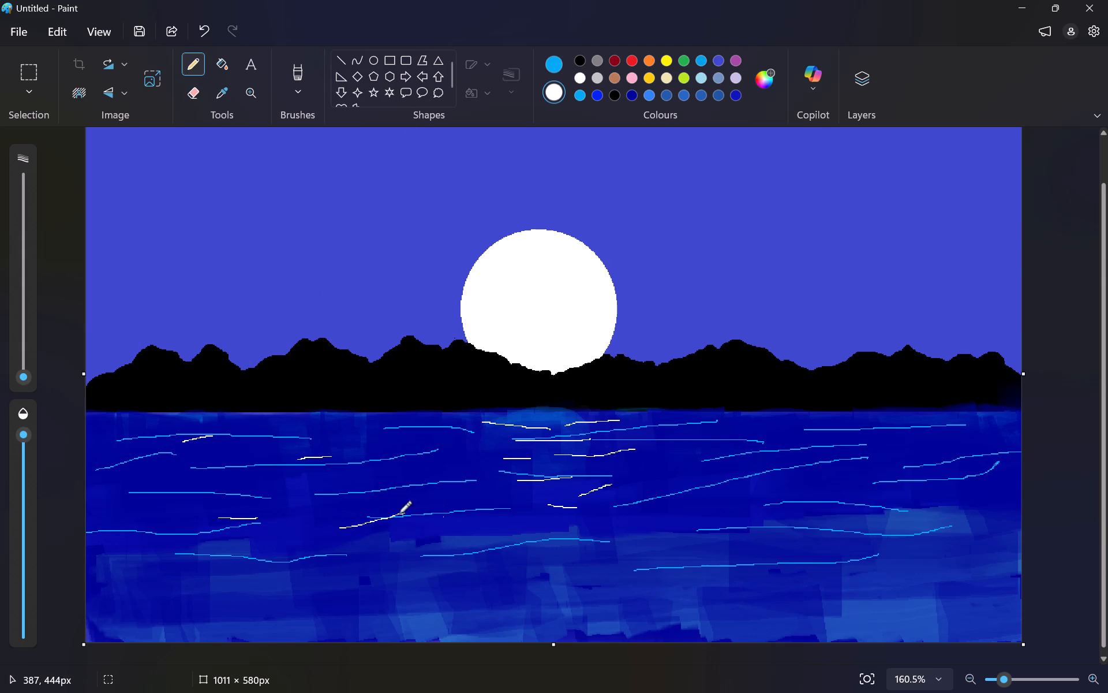
{"action": "key", "text": "ctrl+z"}
{"action": "left_click_drag", "start_coordinate": [367, 513], "coordinate": [415, 506]}
Add short white highlight strokes along the light blue ripples right of the moon's reflection.
{"action": "left_click_drag", "start_coordinate": [792, 563], "coordinate": [830, 560]}
{"action": "left_click_drag", "start_coordinate": [840, 496], "coordinate": [897, 489]}
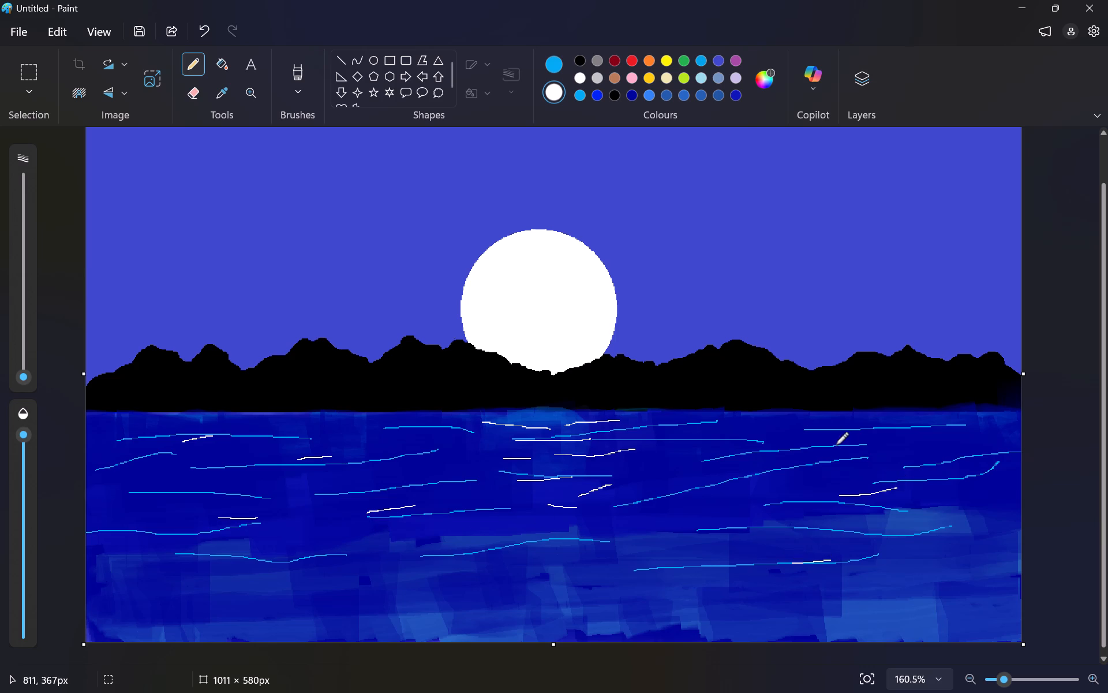
{"action": "left_click_drag", "start_coordinate": [836, 445], "coordinate": [851, 445]}
{"action": "left_click_drag", "start_coordinate": [948, 424], "coordinate": [979, 426]}
Draw a thin dark blue line along the lowest light blue ripple on the left side of the water.
{"action": "left_click", "coordinate": [633, 99]}
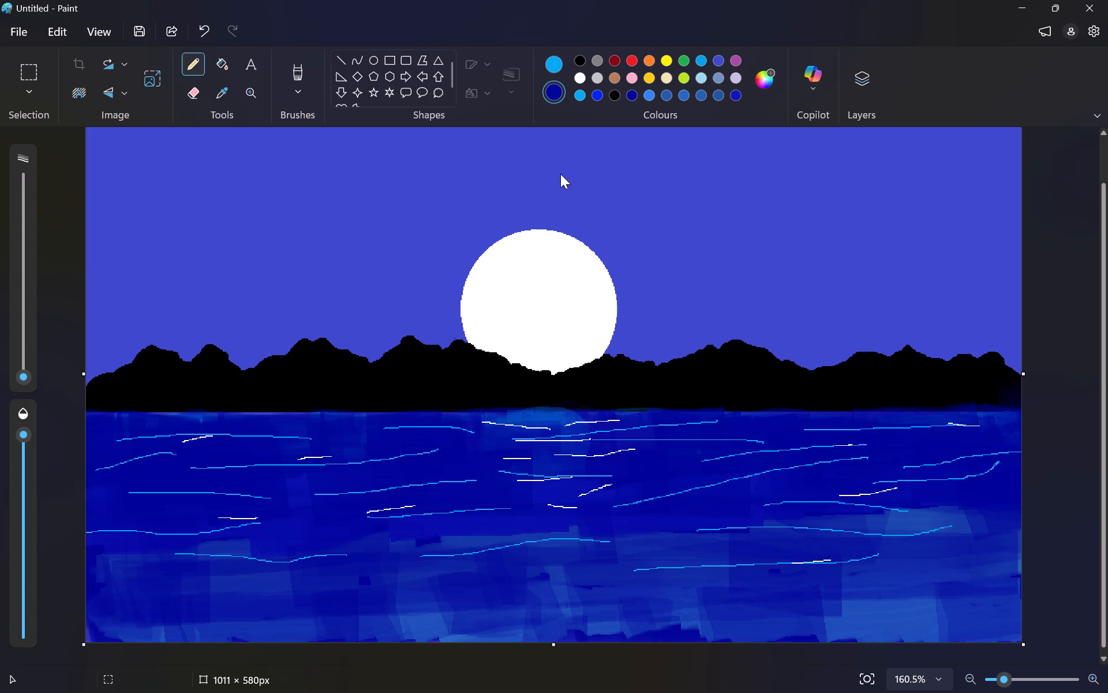
{"action": "left_click_drag", "start_coordinate": [165, 554], "coordinate": [288, 553]}
Draw thin bright blue ripple lines across the left side of the water, including short ones reaching the canvas's left edge.
{"action": "left_click", "coordinate": [602, 102]}
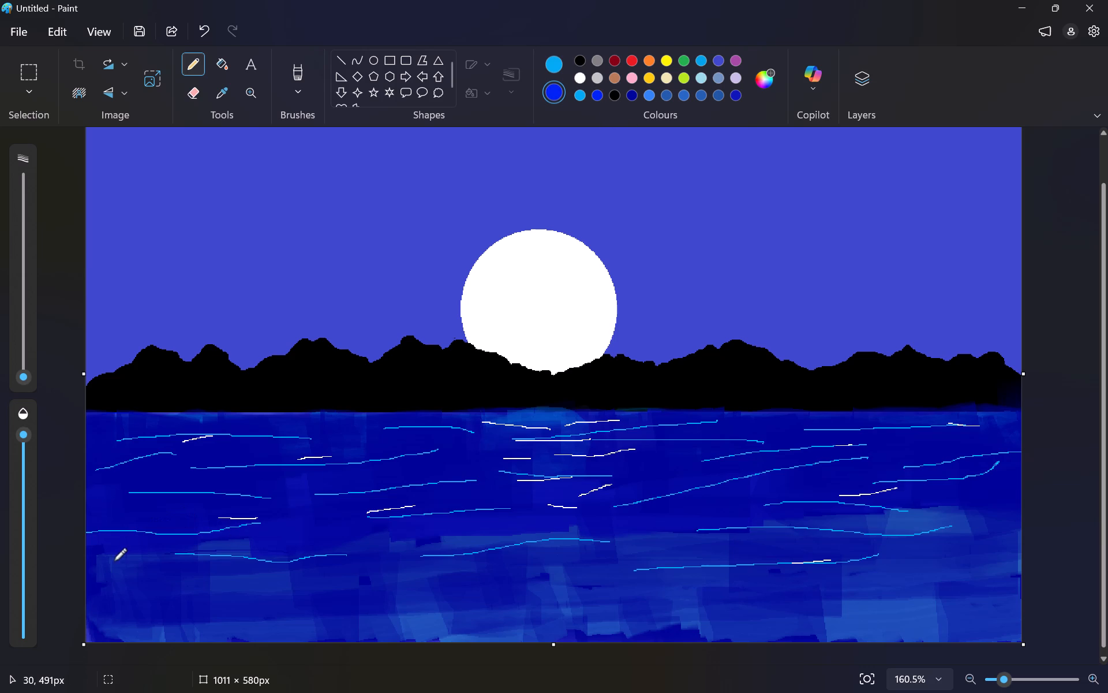
{"action": "left_click_drag", "start_coordinate": [114, 561], "coordinate": [290, 558]}
{"action": "left_click_drag", "start_coordinate": [264, 536], "coordinate": [437, 535]}
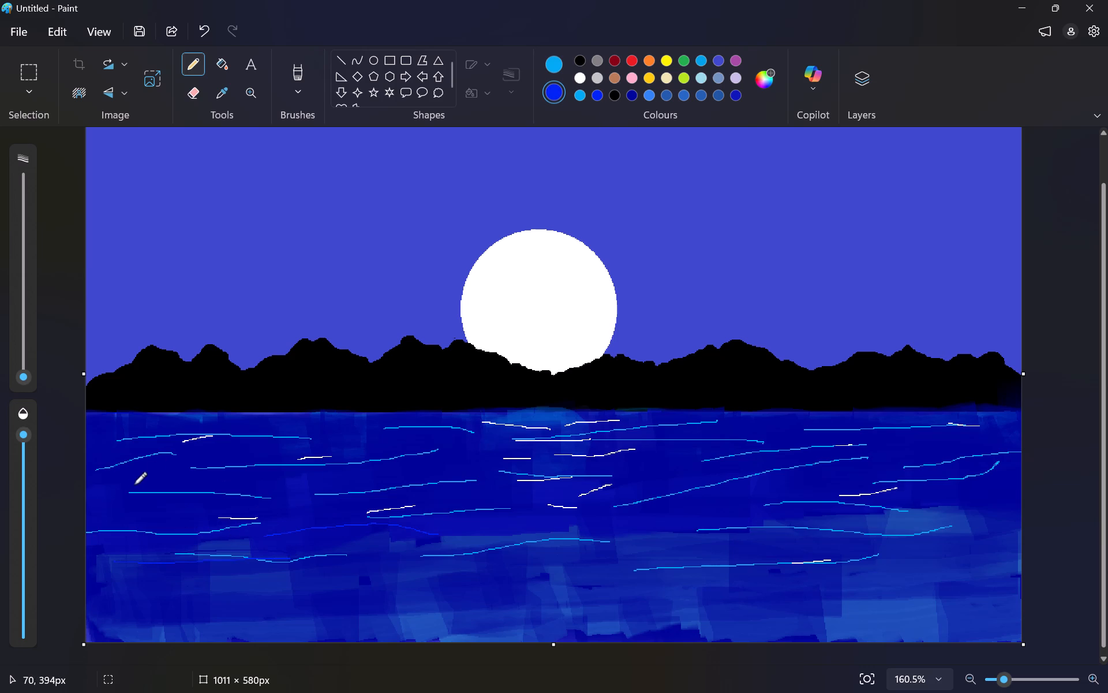
{"action": "left_click_drag", "start_coordinate": [131, 486], "coordinate": [258, 481]}
{"action": "left_click_drag", "start_coordinate": [313, 423], "coordinate": [546, 432]}
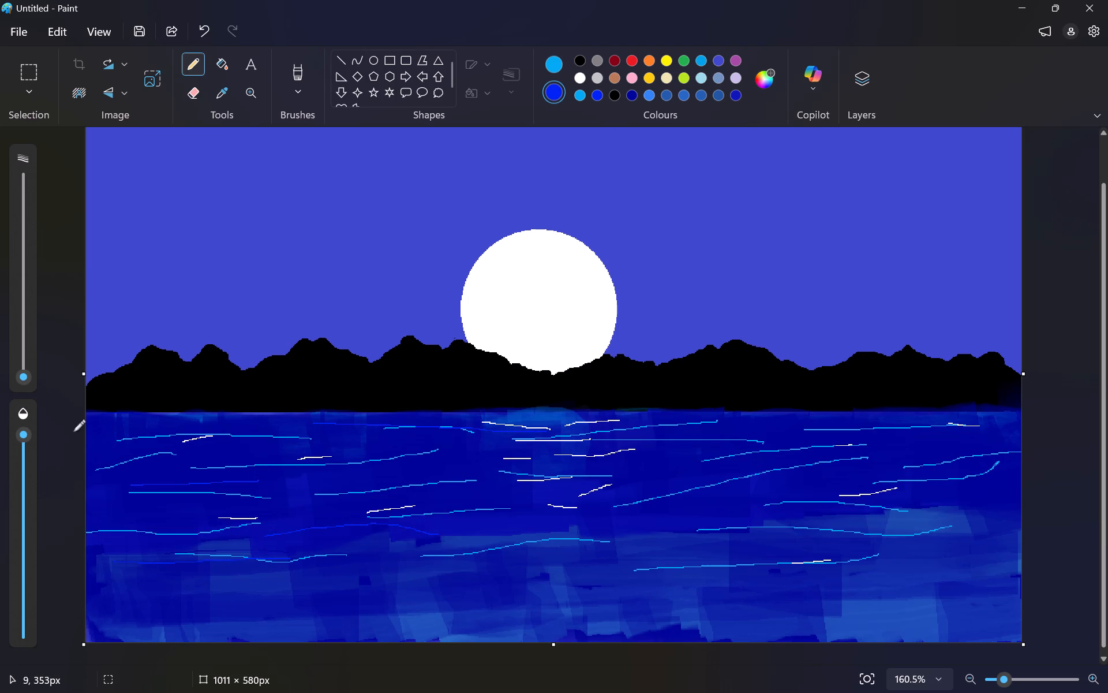
{"action": "left_click_drag", "start_coordinate": [84, 437], "coordinate": [162, 435]}
{"action": "left_click_drag", "start_coordinate": [163, 429], "coordinate": [60, 441]}
{"action": "left_click_drag", "start_coordinate": [60, 441], "coordinate": [59, 441]}
{"action": "left_click_drag", "start_coordinate": [73, 504], "coordinate": [160, 506]}
{"action": "left_click_drag", "start_coordinate": [175, 508], "coordinate": [76, 508]}
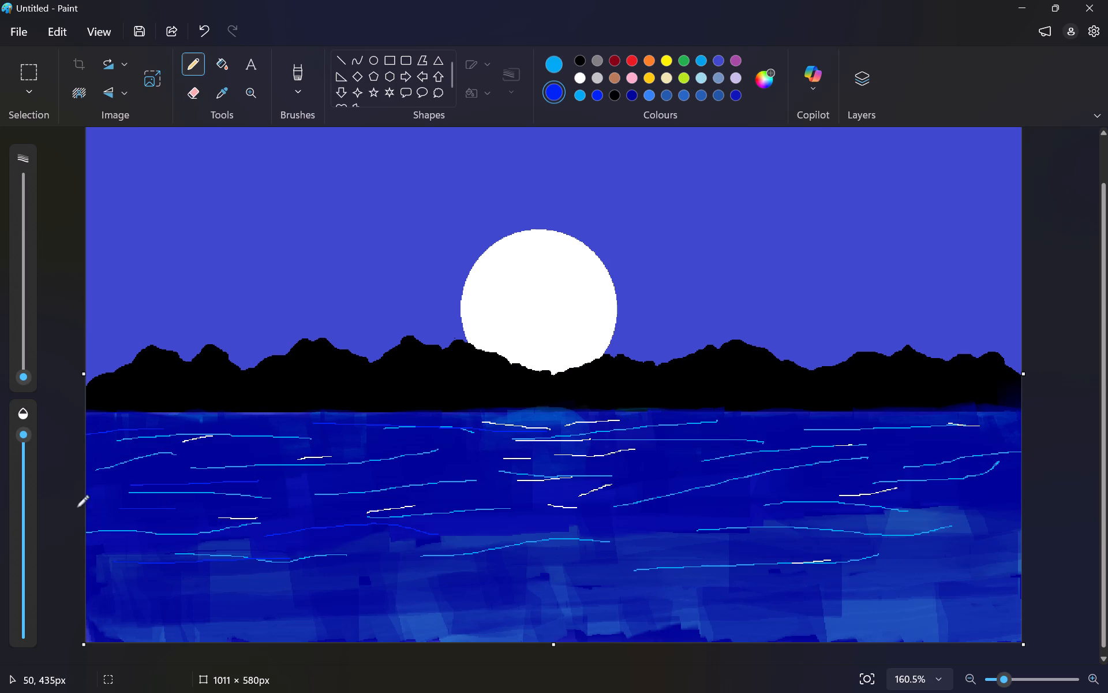
{"action": "left_click_drag", "start_coordinate": [76, 508], "coordinate": [46, 511]}
Add thin bright blue ripple lines through the moon's reflection and across the right side of the water to the canvas edge.
{"action": "left_click_drag", "start_coordinate": [368, 445], "coordinate": [478, 454]}
{"action": "left_click_drag", "start_coordinate": [440, 474], "coordinate": [587, 474]}
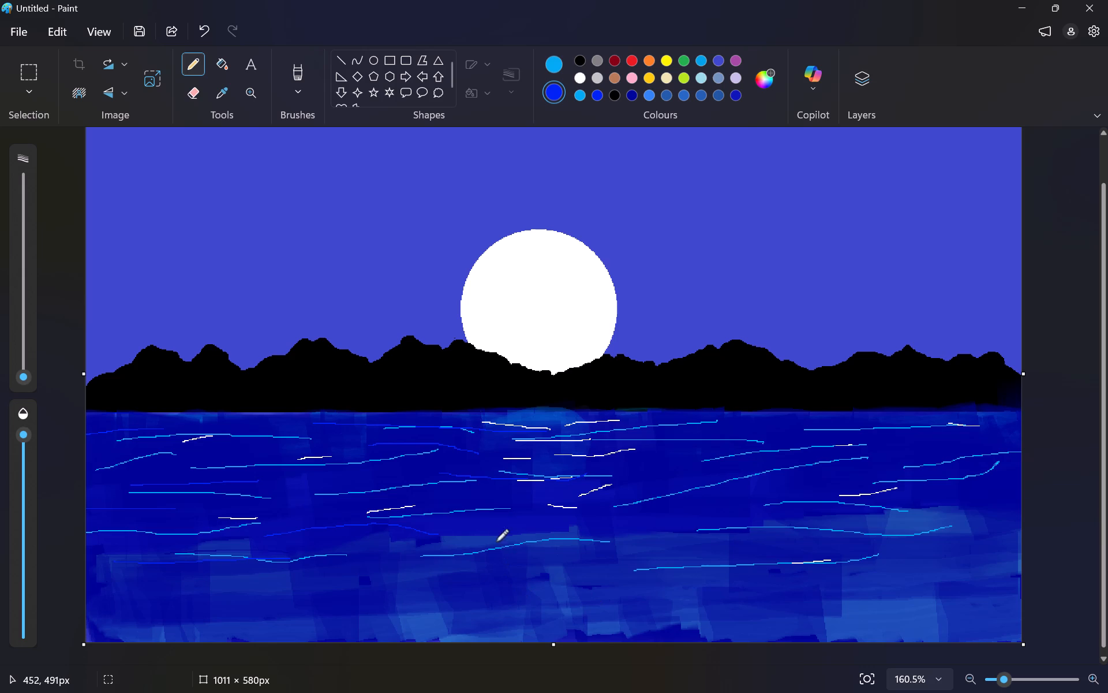
{"action": "left_click_drag", "start_coordinate": [489, 538], "coordinate": [650, 531]}
{"action": "left_click_drag", "start_coordinate": [623, 484], "coordinate": [785, 478]}
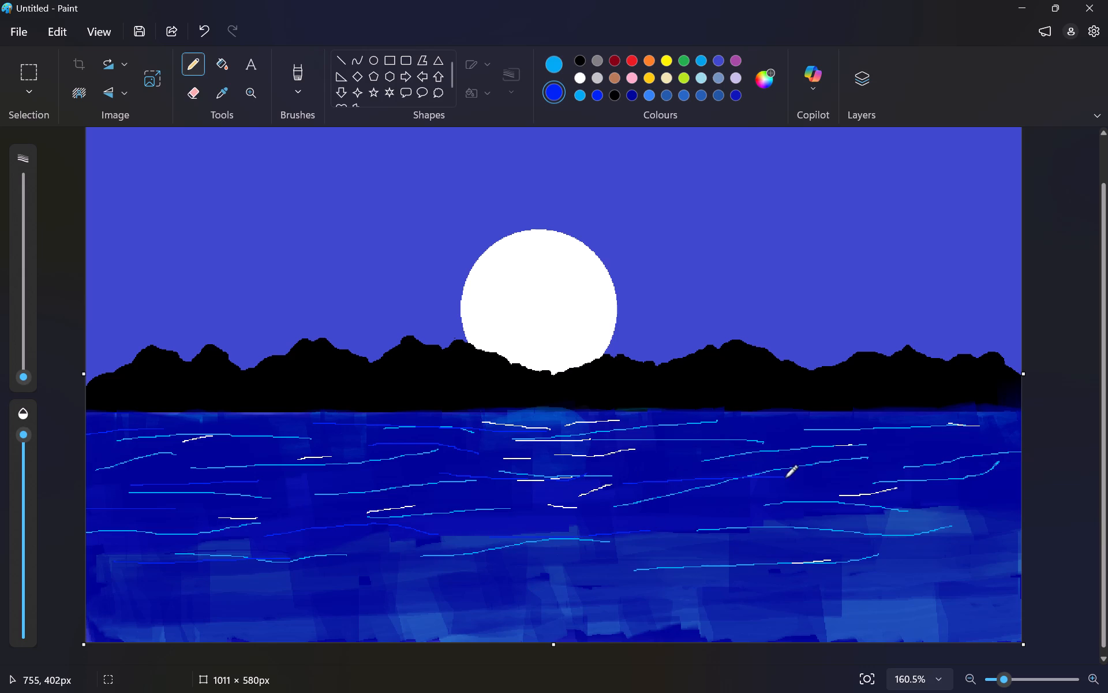
{"action": "left_click_drag", "start_coordinate": [692, 437], "coordinate": [815, 428]}
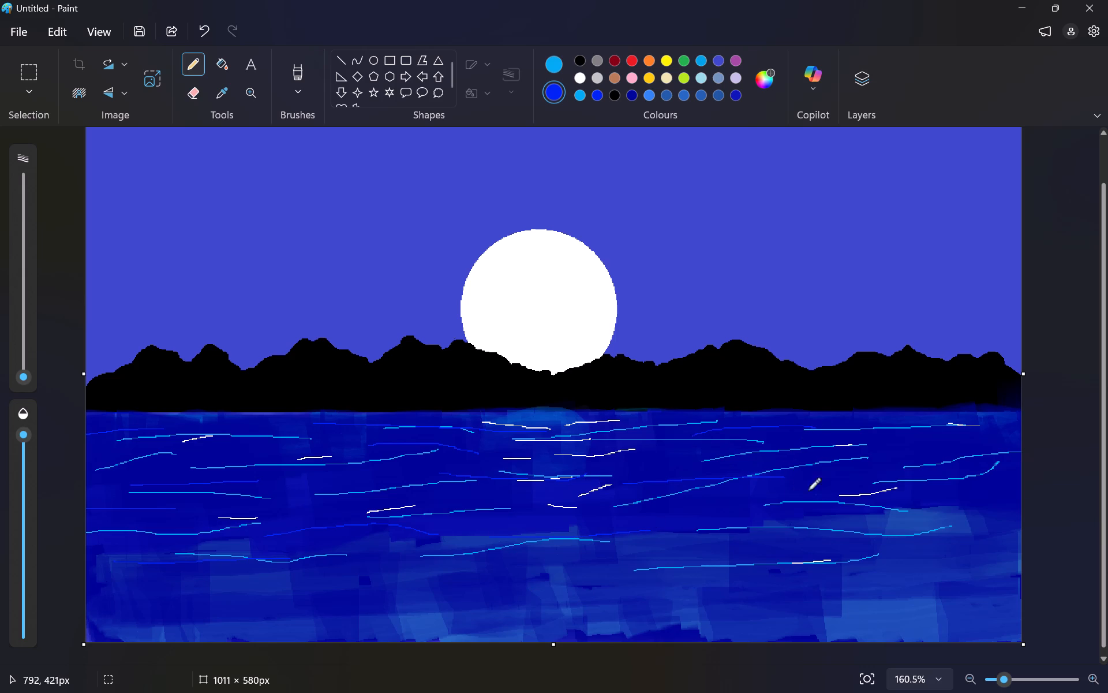
{"action": "left_click_drag", "start_coordinate": [761, 525], "coordinate": [1019, 510]}
{"action": "left_click_drag", "start_coordinate": [789, 553], "coordinate": [1096, 553]}
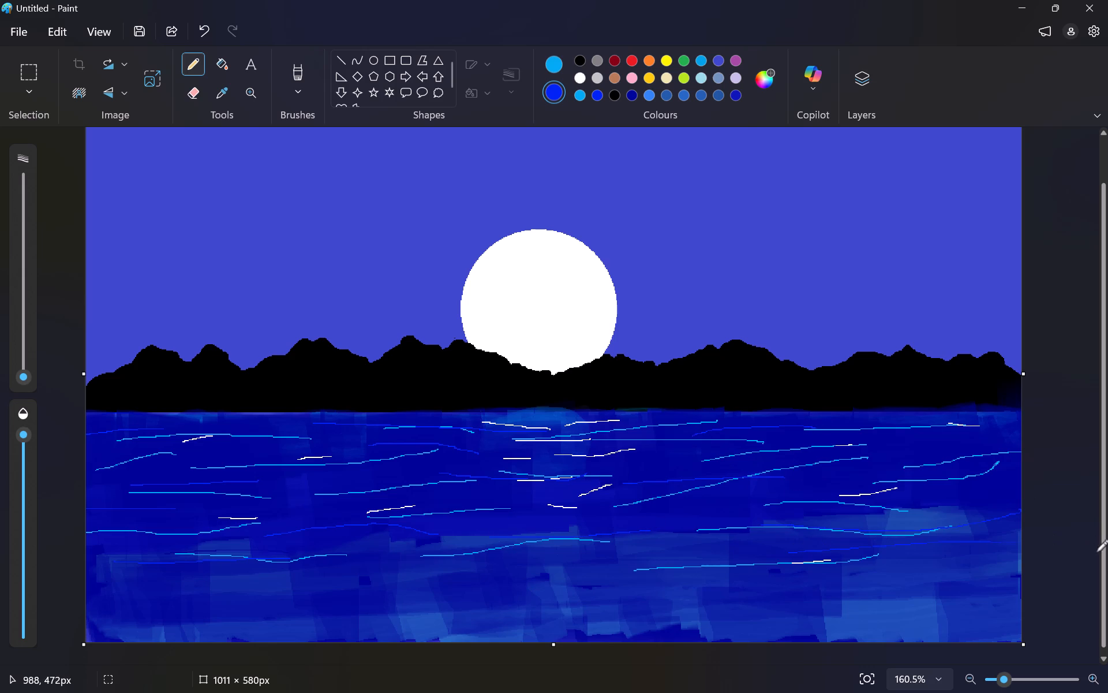
{"action": "left_click_drag", "start_coordinate": [1096, 553], "coordinate": [1096, 553]}
Add bright blue ripples near the water's upper-right edge and just right of the moon's reflection, undoing and redrawing the unwanted strokes.
{"action": "left_click_drag", "start_coordinate": [860, 448], "coordinate": [1107, 482]}
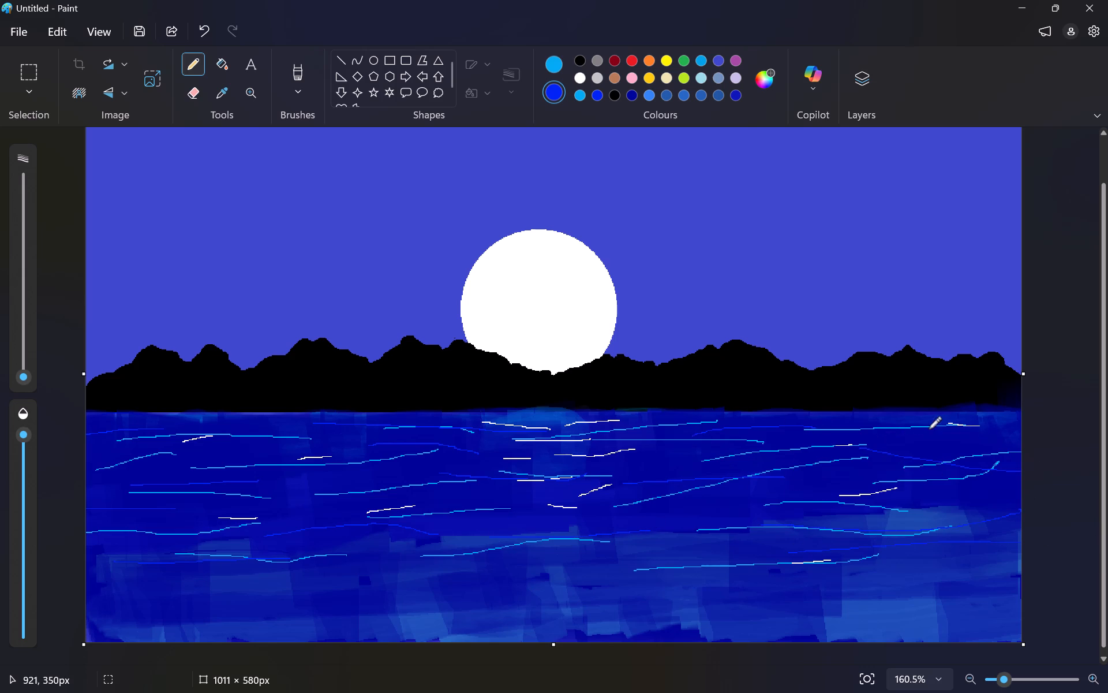
{"action": "key", "text": "ctrl+z"}
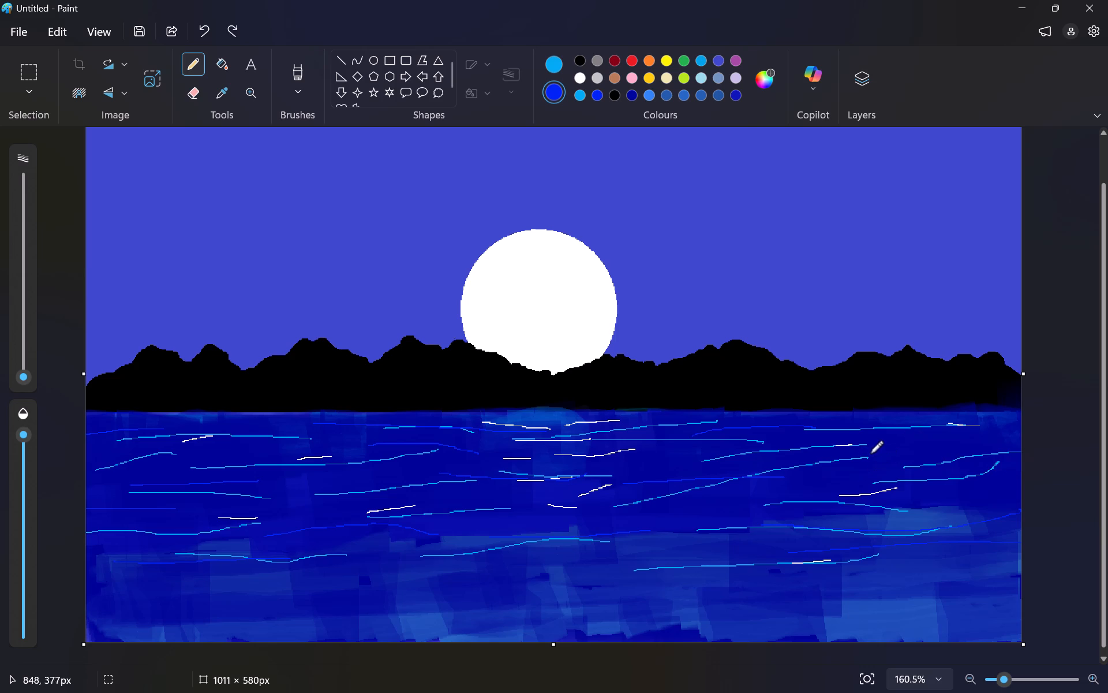
{"action": "left_click_drag", "start_coordinate": [870, 454], "coordinate": [1094, 426]}
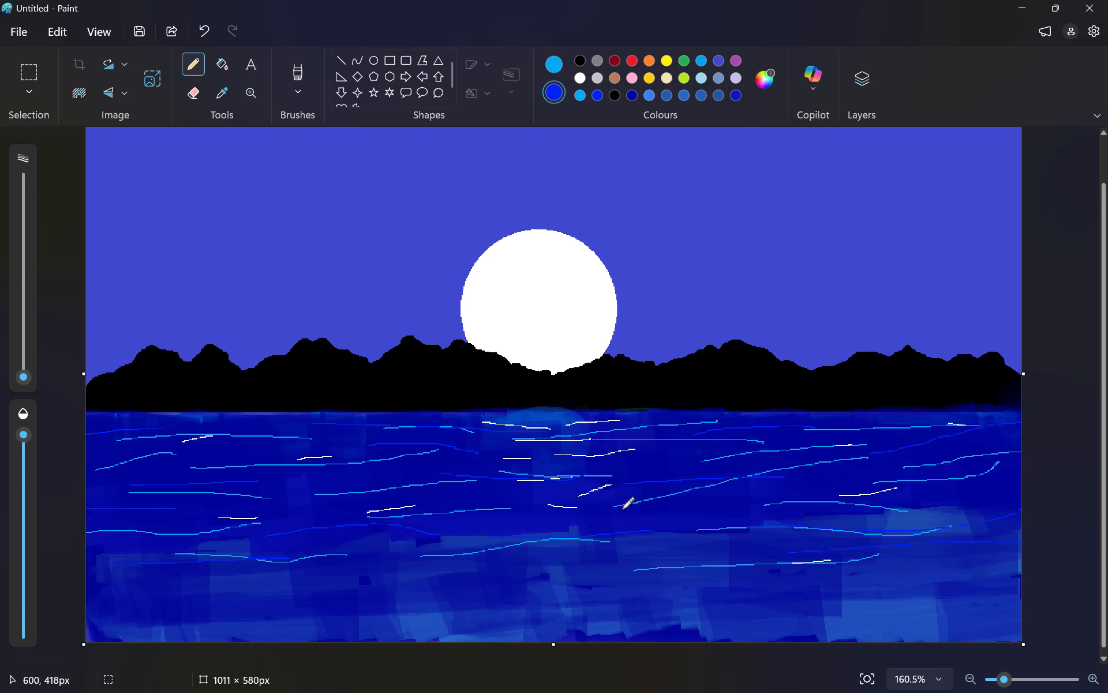
{"action": "left_click_drag", "start_coordinate": [626, 469], "coordinate": [798, 455]}
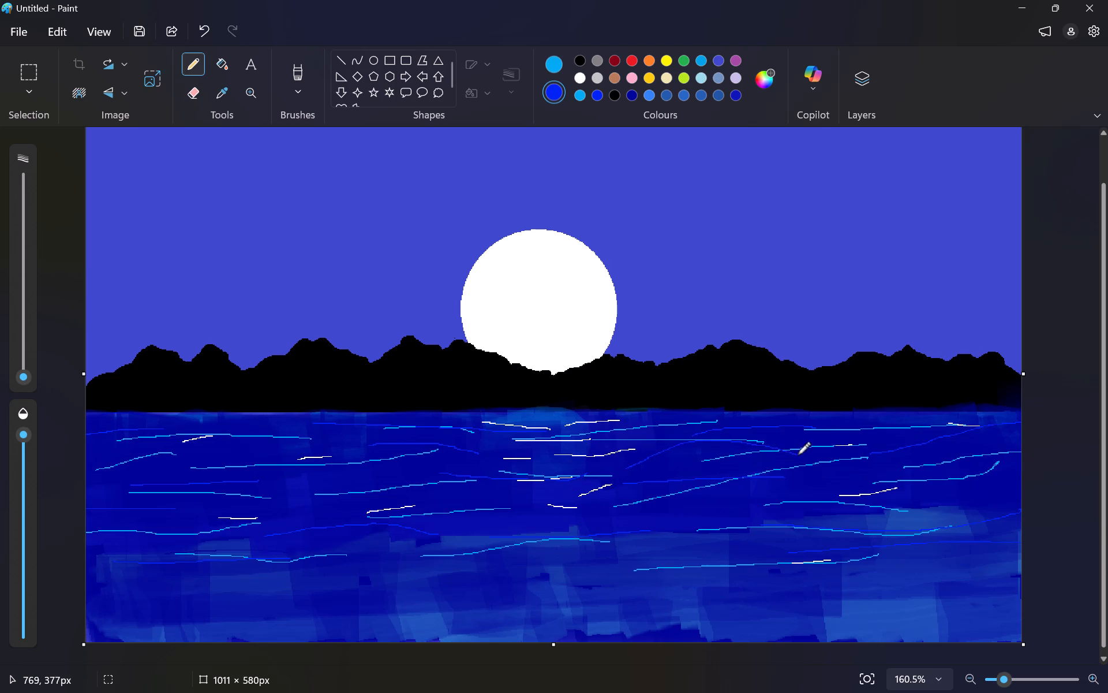
{"action": "key", "text": "ctrl+x"}
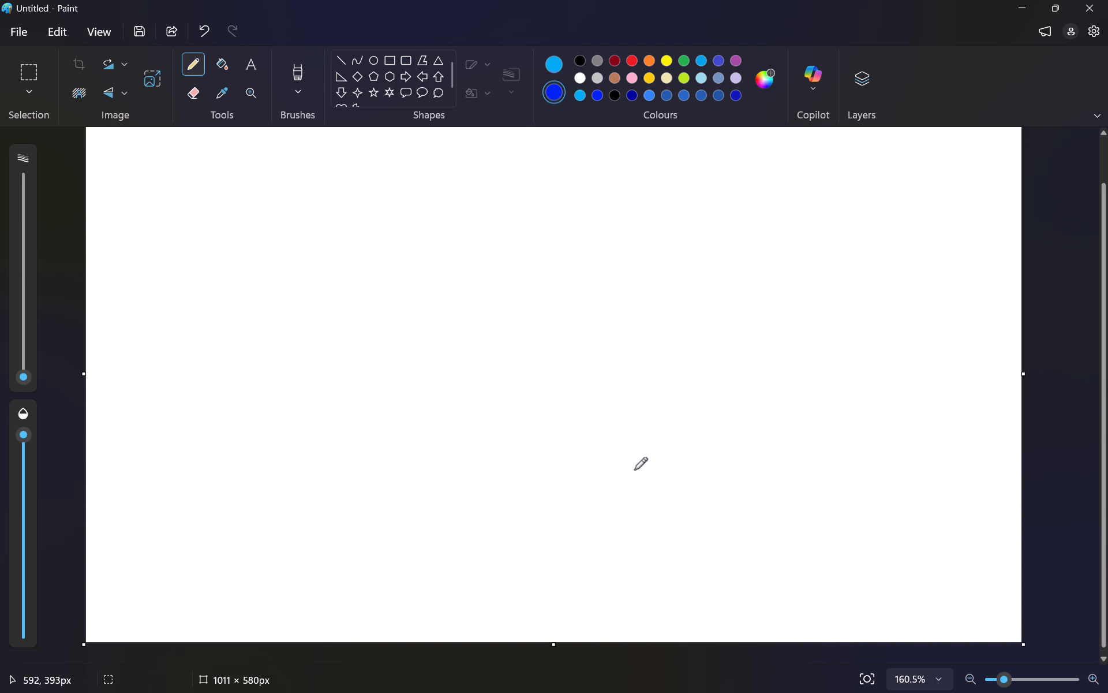
{"action": "key", "text": "ctrl+z"}
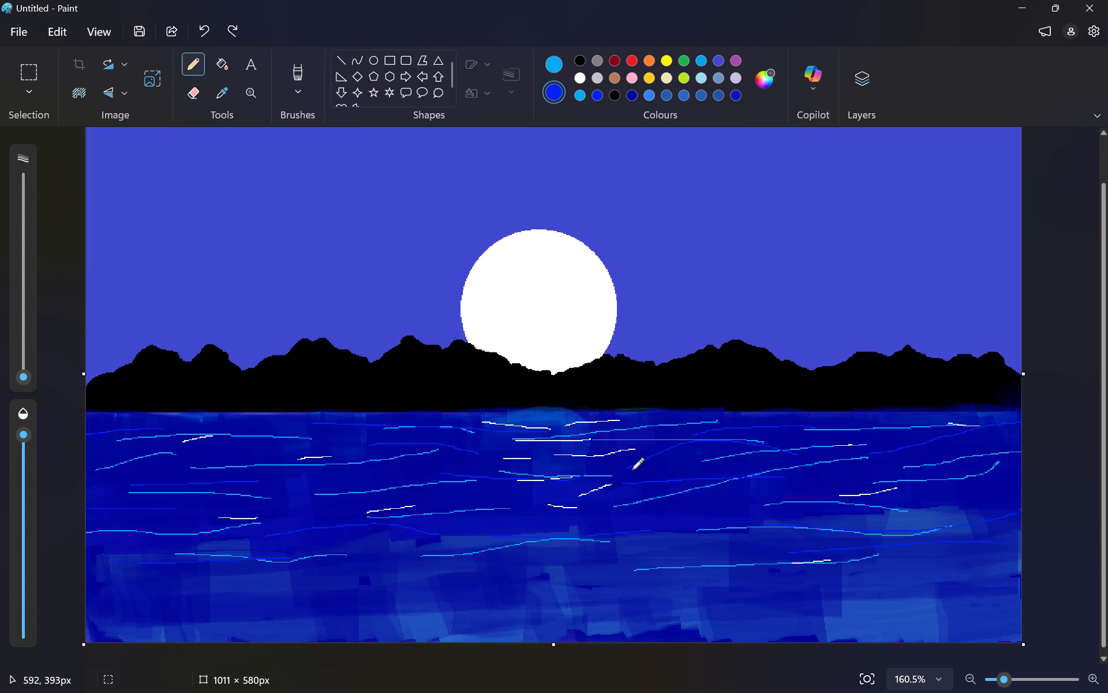
{"action": "key", "text": "ctrl+z"}
{"action": "left_click_drag", "start_coordinate": [617, 469], "coordinate": [743, 464]}
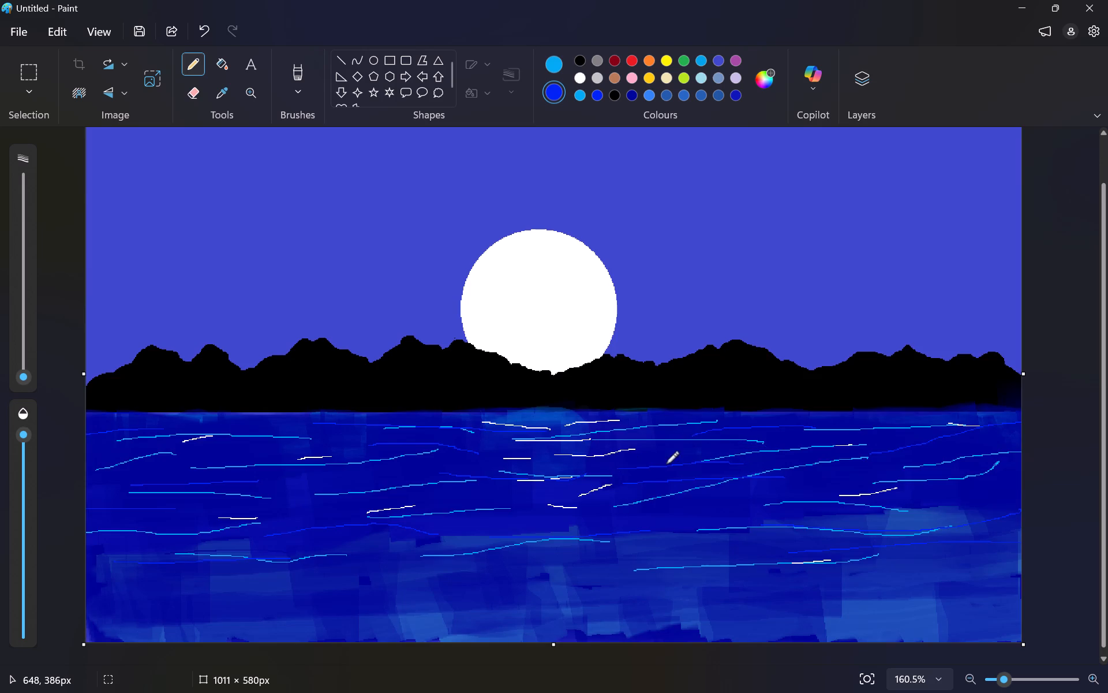
Add bright blue ripples in the upper-left water and a row of longer ones across the lower part of the water.
{"action": "left_click_drag", "start_coordinate": [226, 427], "coordinate": [290, 434]}
{"action": "left_click_drag", "start_coordinate": [268, 483], "coordinate": [473, 488]}
{"action": "left_click_drag", "start_coordinate": [252, 583], "coordinate": [499, 584]}
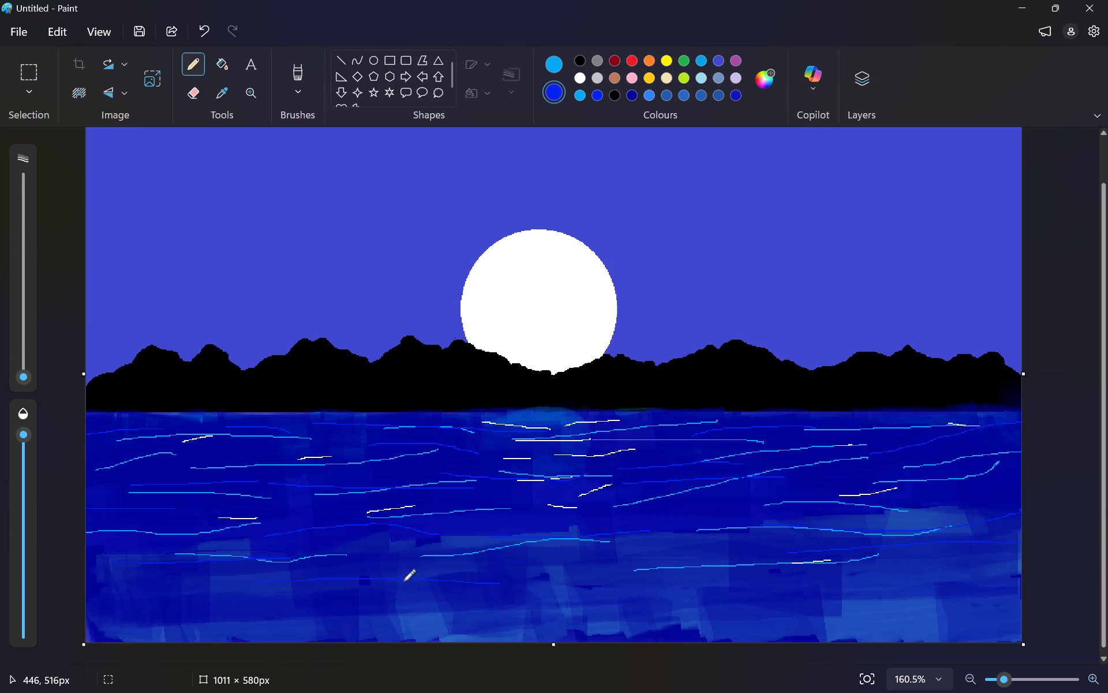
{"action": "left_click_drag", "start_coordinate": [101, 581], "coordinate": [260, 563]}
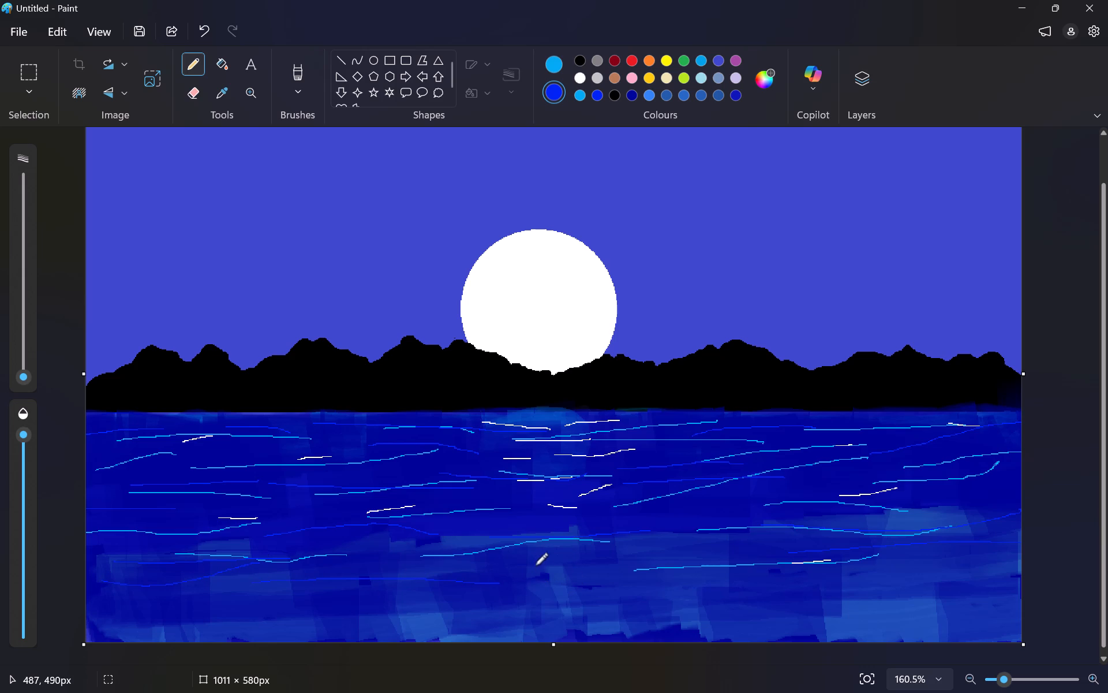
{"action": "left_click_drag", "start_coordinate": [536, 583], "coordinate": [710, 556]}
{"action": "left_click_drag", "start_coordinate": [671, 587], "coordinate": [1008, 572]}
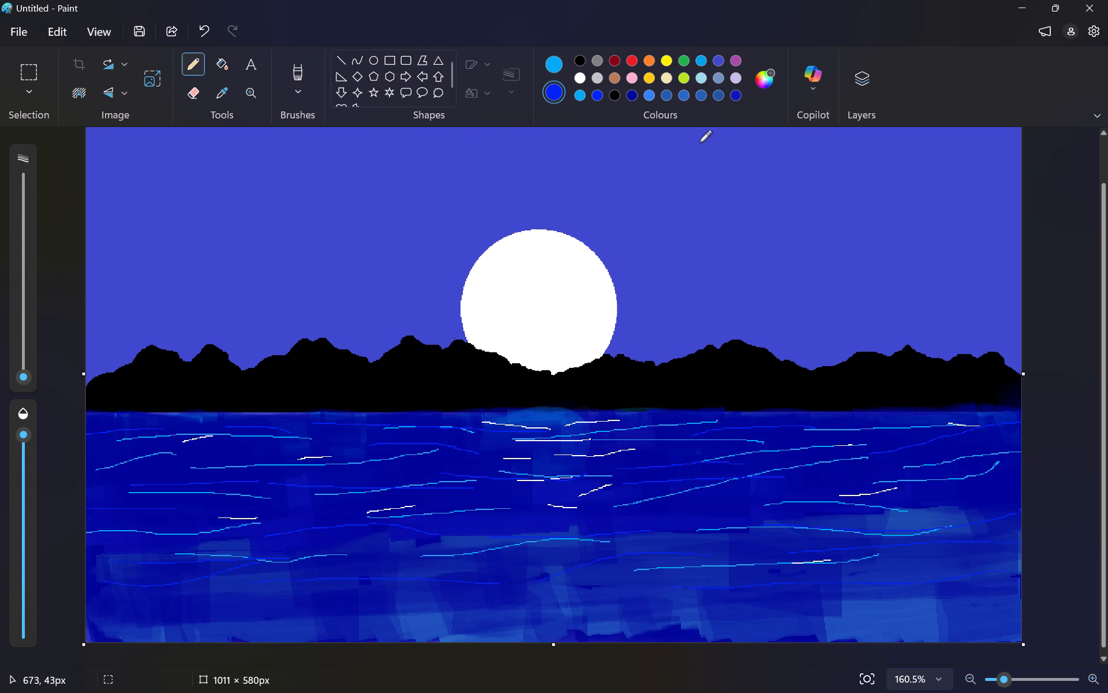
Draw thin medium blue ripple lines around the moon's reflection and over the right side of the water, undoing and redrawing the first one.
{"action": "left_click", "coordinate": [686, 102]}
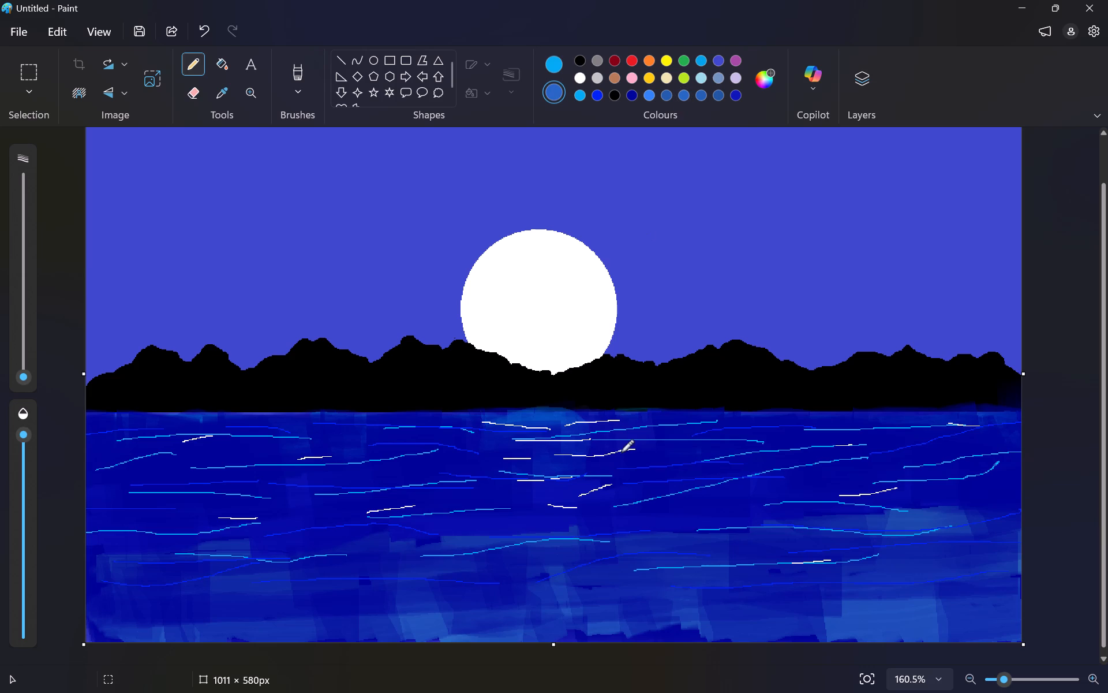
{"action": "left_click_drag", "start_coordinate": [552, 527], "coordinate": [785, 524]}
{"action": "key", "text": "ctrl+z"}
{"action": "left_click_drag", "start_coordinate": [671, 520], "coordinate": [867, 519]}
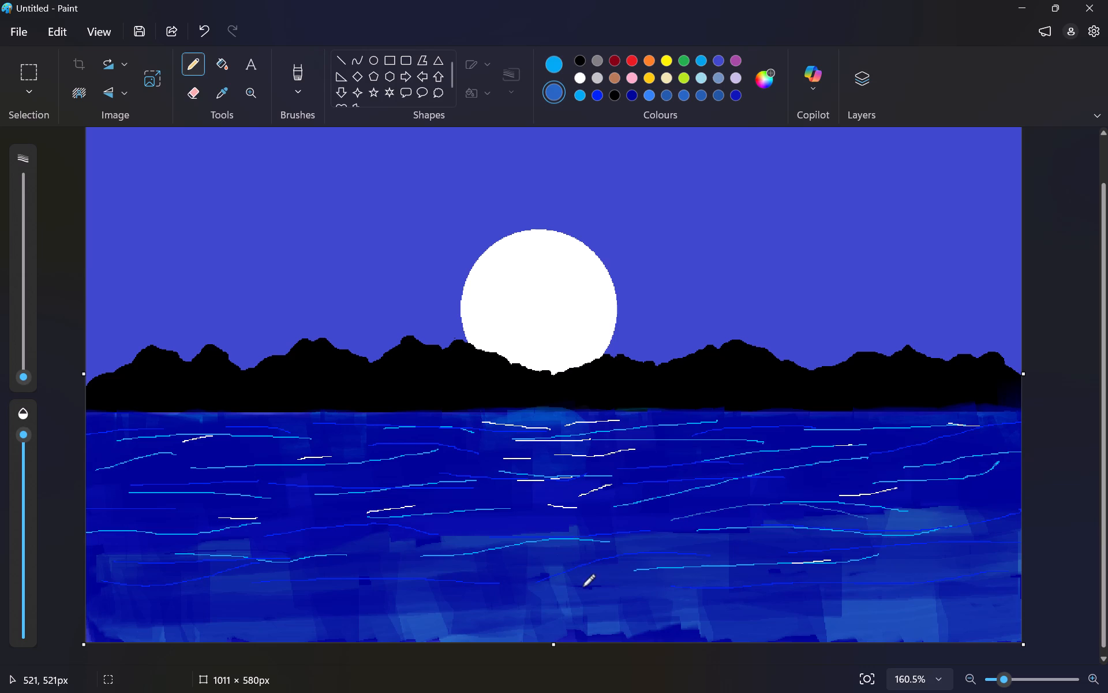
{"action": "left_click_drag", "start_coordinate": [563, 586], "coordinate": [718, 579]}
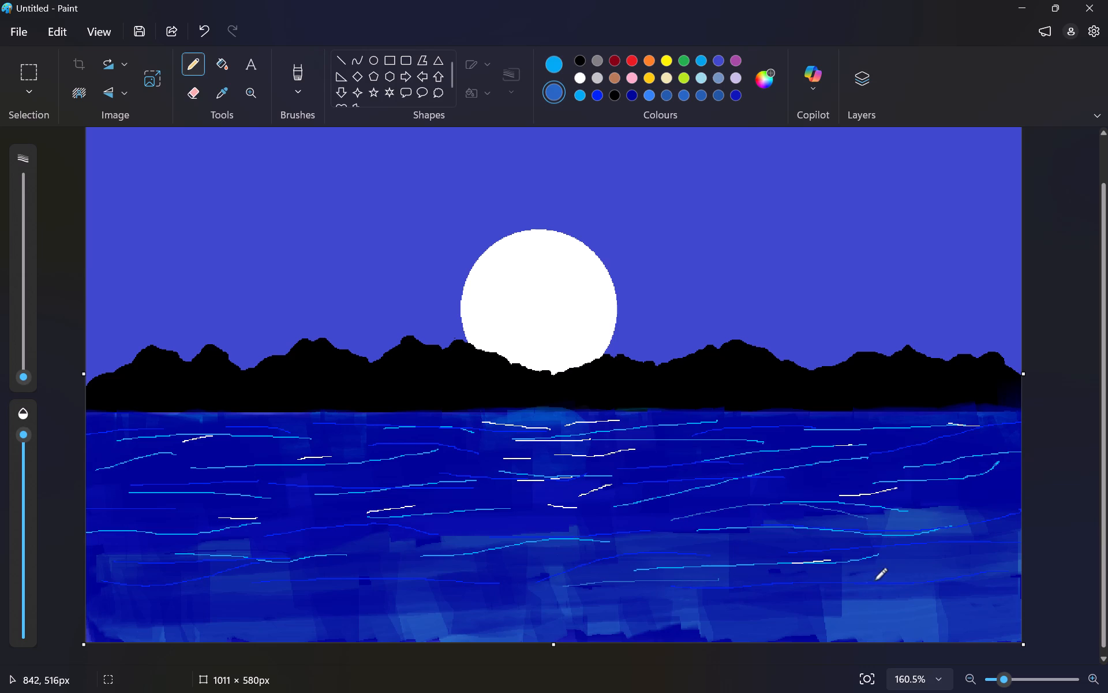
{"action": "left_click_drag", "start_coordinate": [875, 580], "coordinate": [1028, 548]}
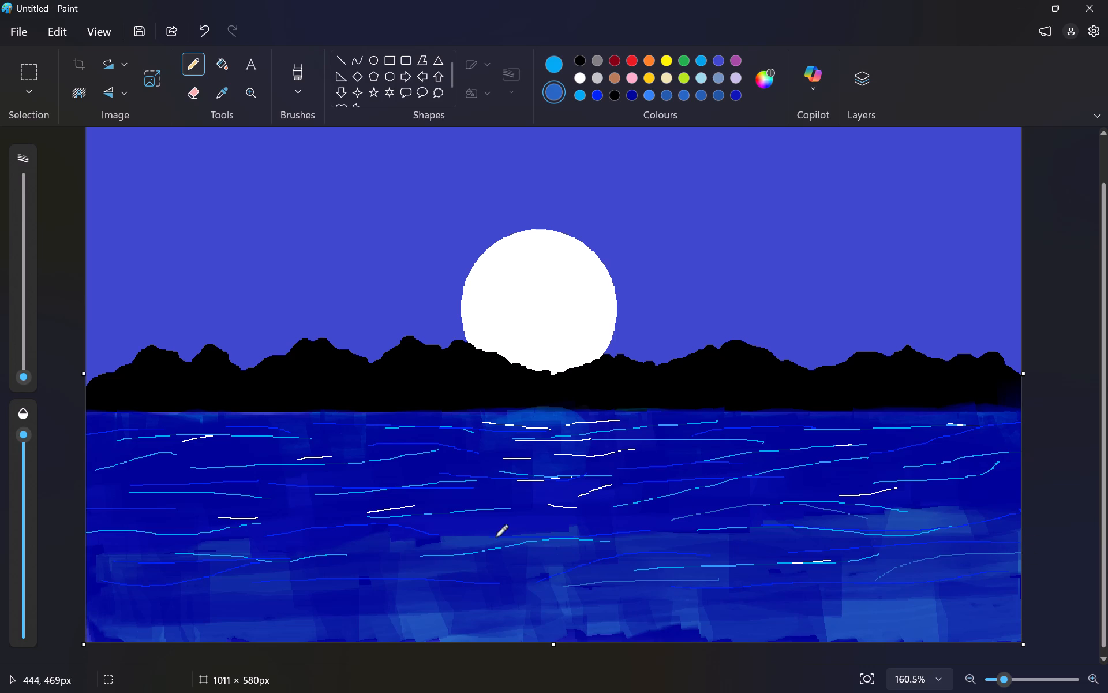
{"action": "left_click_drag", "start_coordinate": [495, 536], "coordinate": [665, 511]}
{"action": "left_click_drag", "start_coordinate": [735, 426], "coordinate": [978, 418]}
{"action": "left_click_drag", "start_coordinate": [452, 497], "coordinate": [579, 490]}
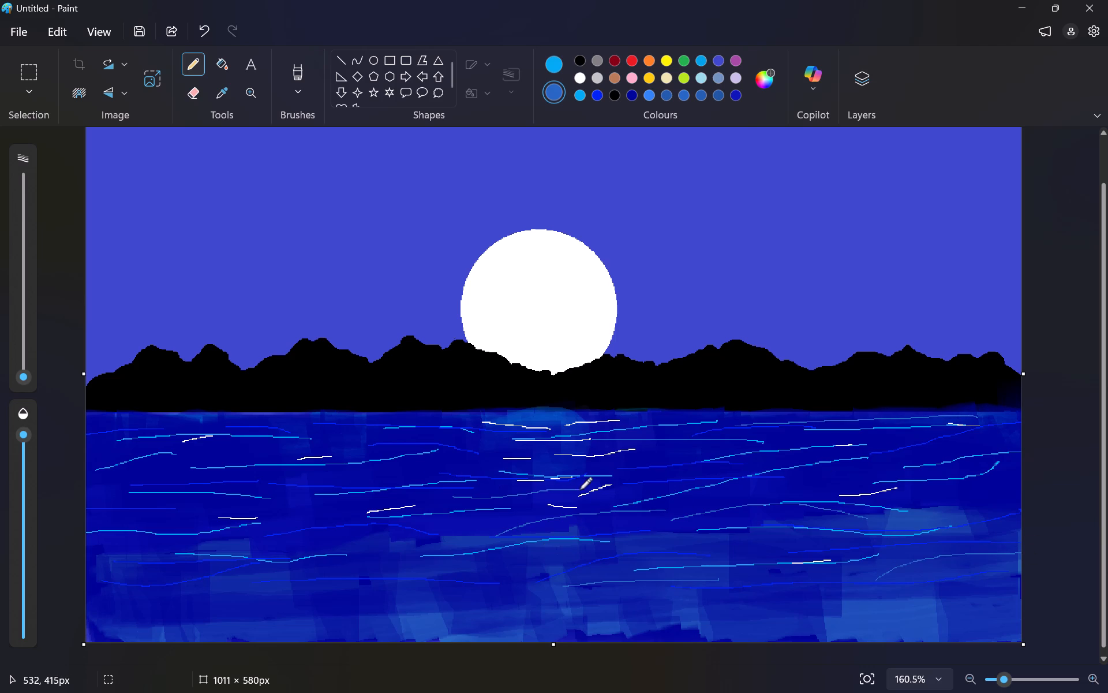
Add thin medium blue ripple lines between the existing ripples on the left side of the water.
{"action": "left_click_drag", "start_coordinate": [84, 451], "coordinate": [230, 454]}
{"action": "left_click_drag", "start_coordinate": [227, 453], "coordinate": [71, 464]}
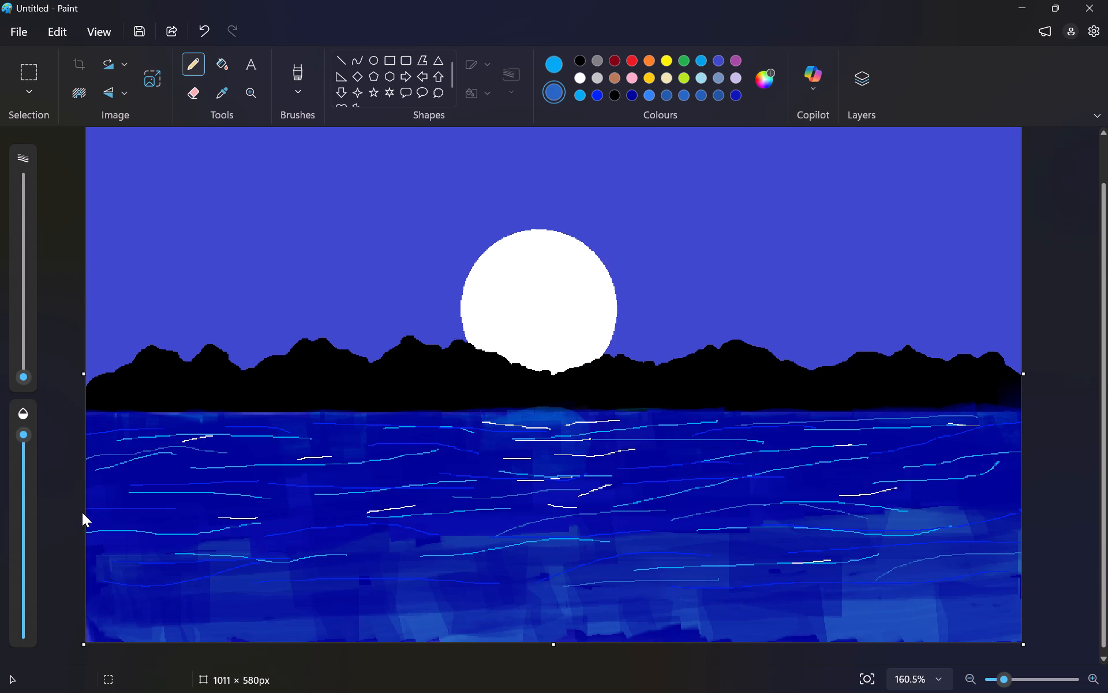
{"action": "left_click", "coordinate": [83, 512]}
{"action": "left_click_drag", "start_coordinate": [200, 517], "coordinate": [61, 511]}
{"action": "left_click_drag", "start_coordinate": [361, 516], "coordinate": [188, 504]}
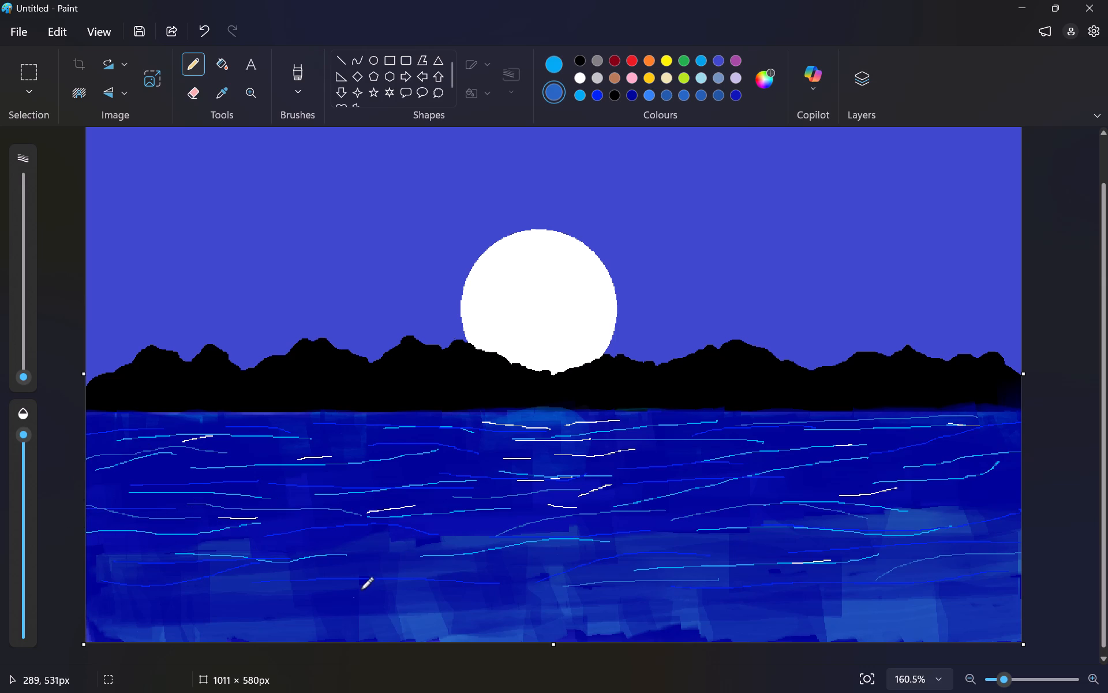
{"action": "left_click_drag", "start_coordinate": [426, 552], "coordinate": [254, 550]}
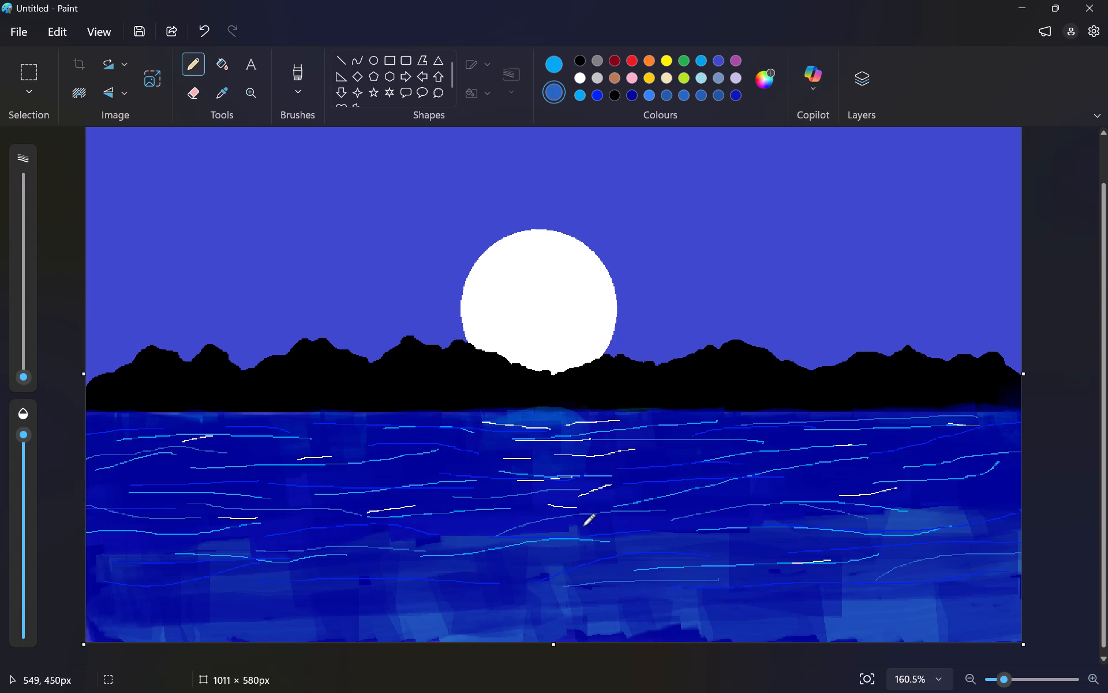
Add medium blue ripple lines below the moon's reflection and along the lower-left and lower-middle water.
{"action": "left_click_drag", "start_coordinate": [580, 527], "coordinate": [739, 533]}
{"action": "left_click_drag", "start_coordinate": [380, 576], "coordinate": [620, 561]}
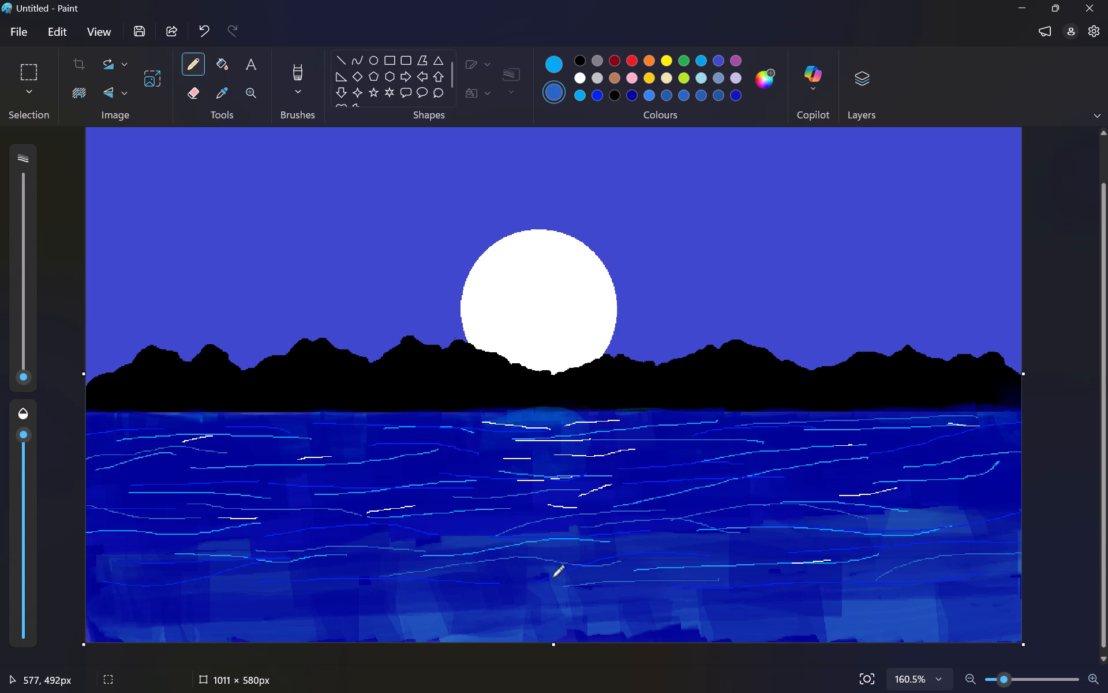
{"action": "left_click_drag", "start_coordinate": [256, 594], "coordinate": [511, 579]}
{"action": "left_click_drag", "start_coordinate": [224, 599], "coordinate": [114, 597]}
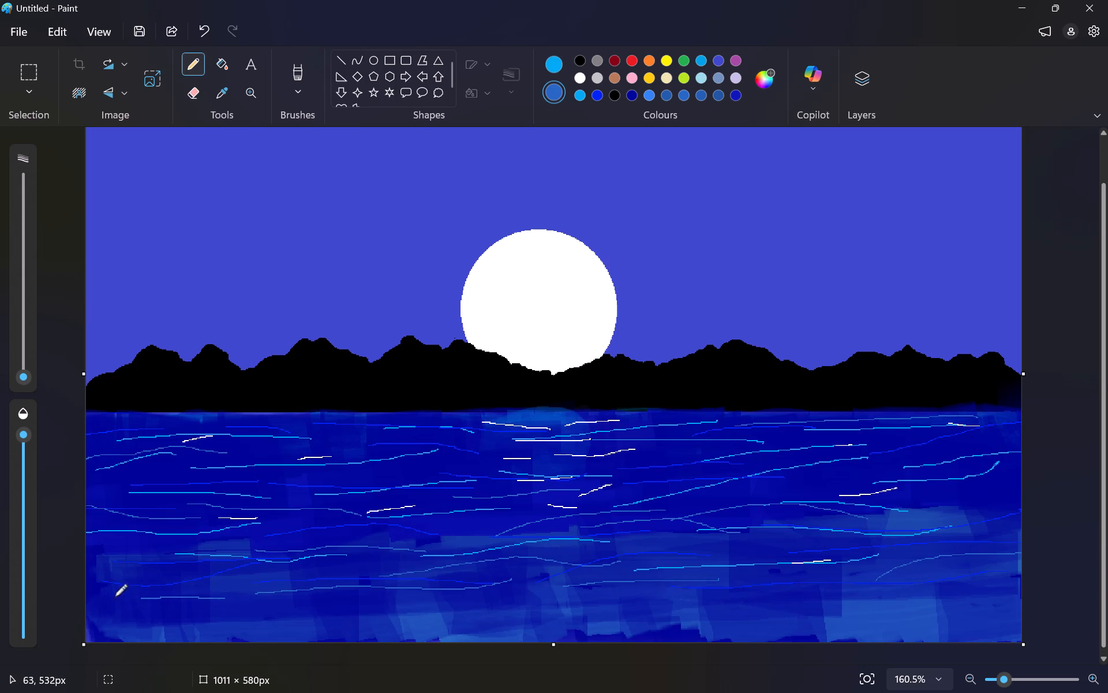
{"action": "left_click_drag", "start_coordinate": [114, 597], "coordinate": [82, 587]}
{"action": "left_click_drag", "start_coordinate": [551, 580], "coordinate": [776, 578]}
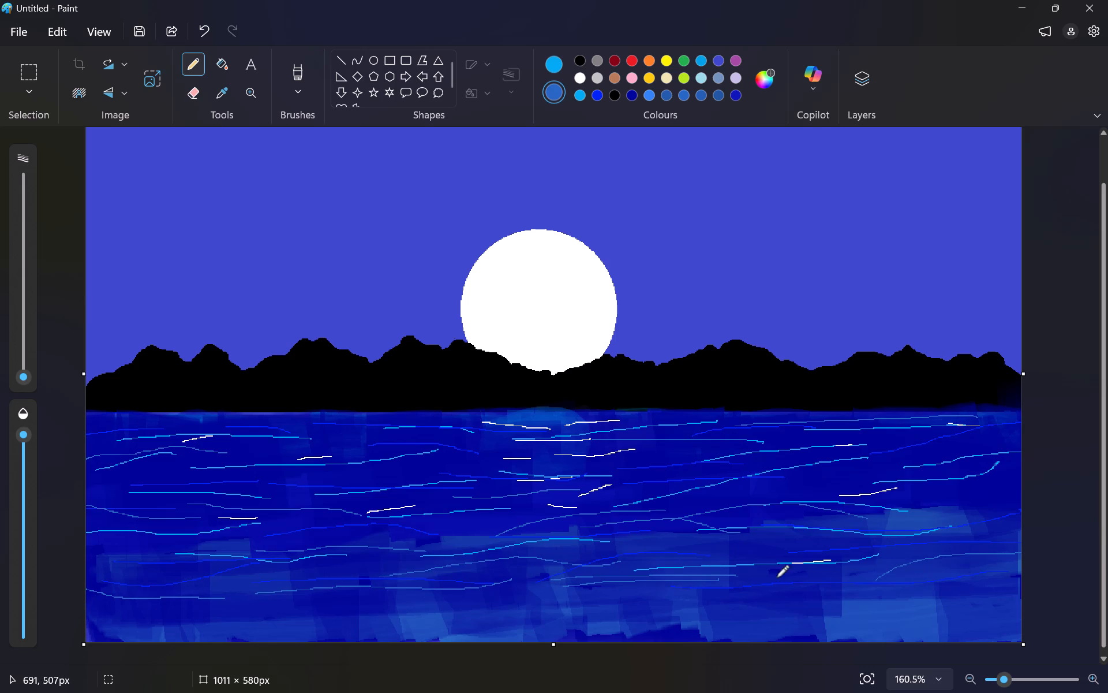
{"action": "left_click_drag", "start_coordinate": [776, 578], "coordinate": [789, 579]}
Draw a straight, nearly level black line across the full canvas width near the bottom of the water, extending both ends past the edges.
{"action": "left_click", "coordinate": [339, 62]}
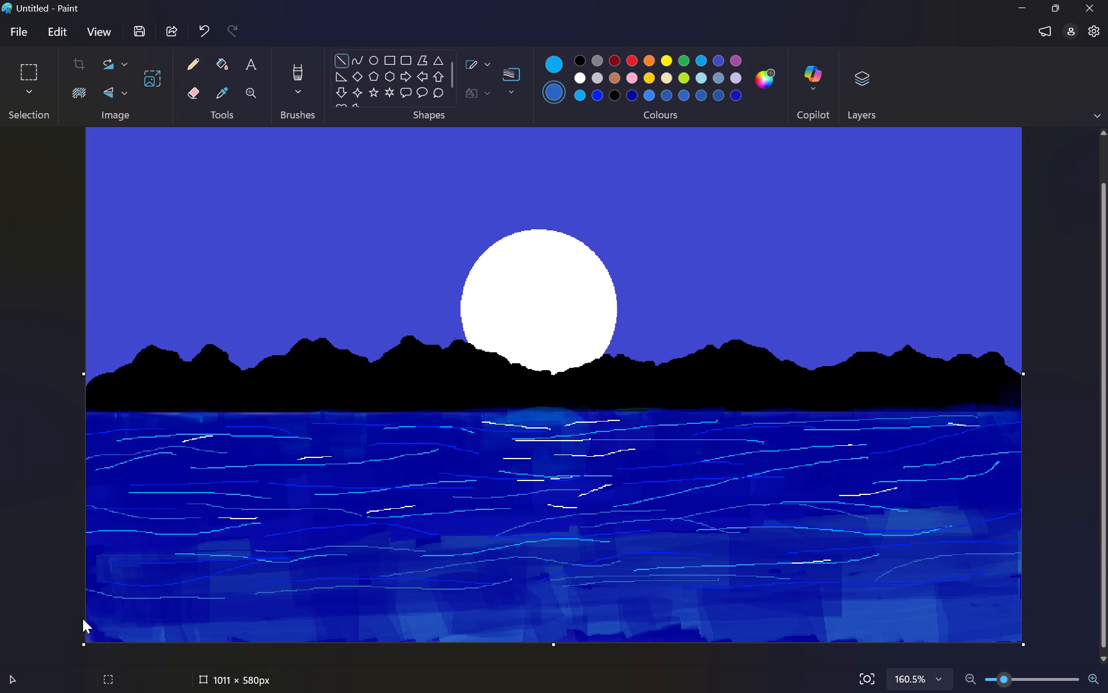
{"action": "left_click_drag", "start_coordinate": [91, 617], "coordinate": [1024, 616]}
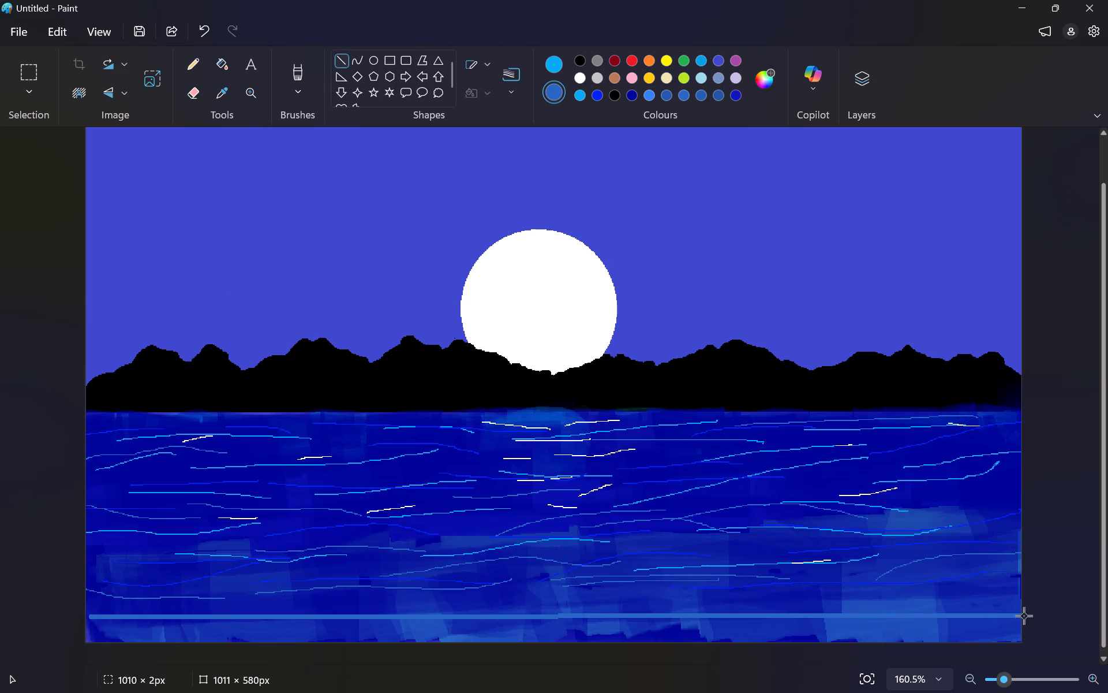
{"action": "left_click_drag", "start_coordinate": [1024, 616], "coordinate": [1023, 616]}
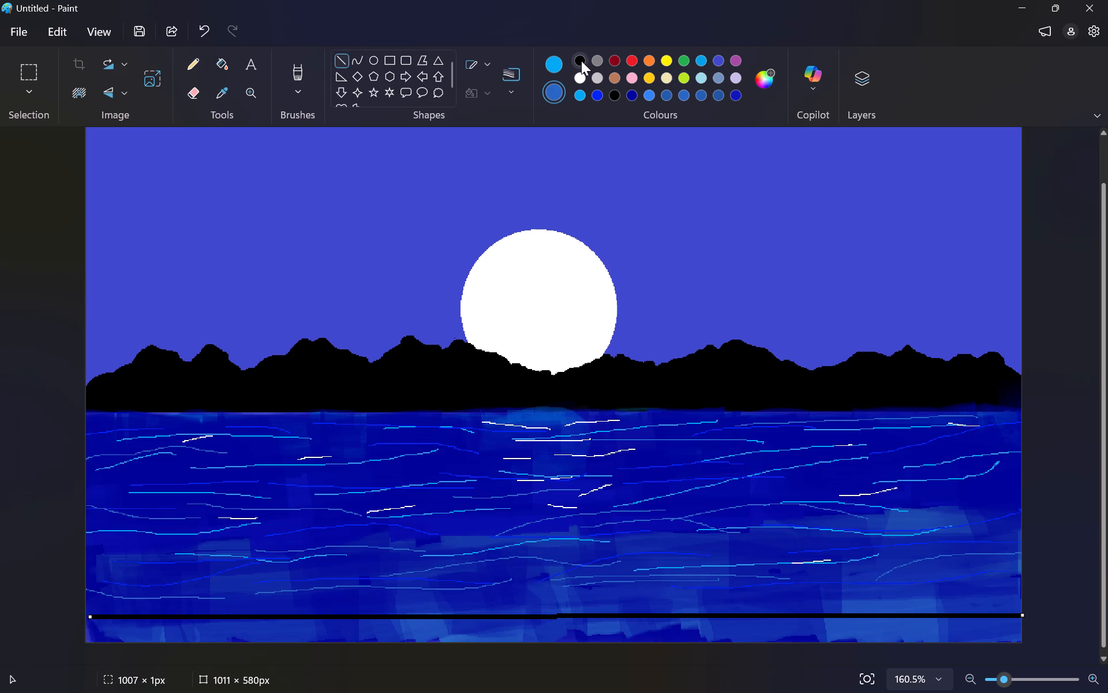
{"action": "left_click", "coordinate": [581, 61]}
{"action": "left_click_drag", "start_coordinate": [91, 617], "coordinate": [83, 620]}
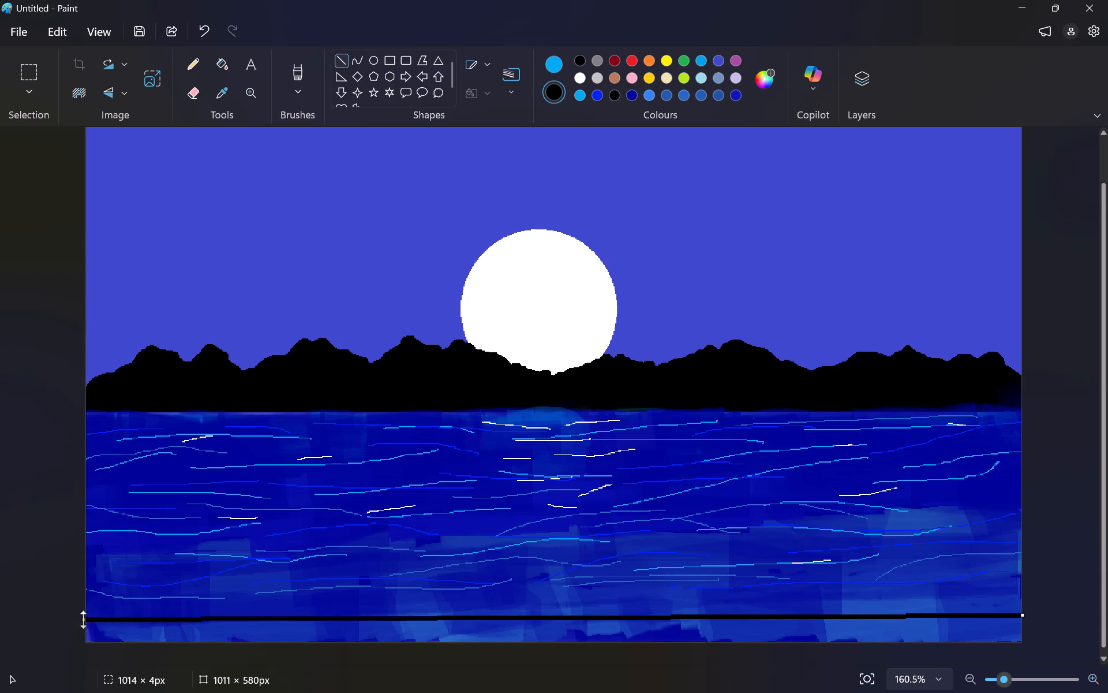
{"action": "left_click_drag", "start_coordinate": [83, 620], "coordinate": [78, 626]}
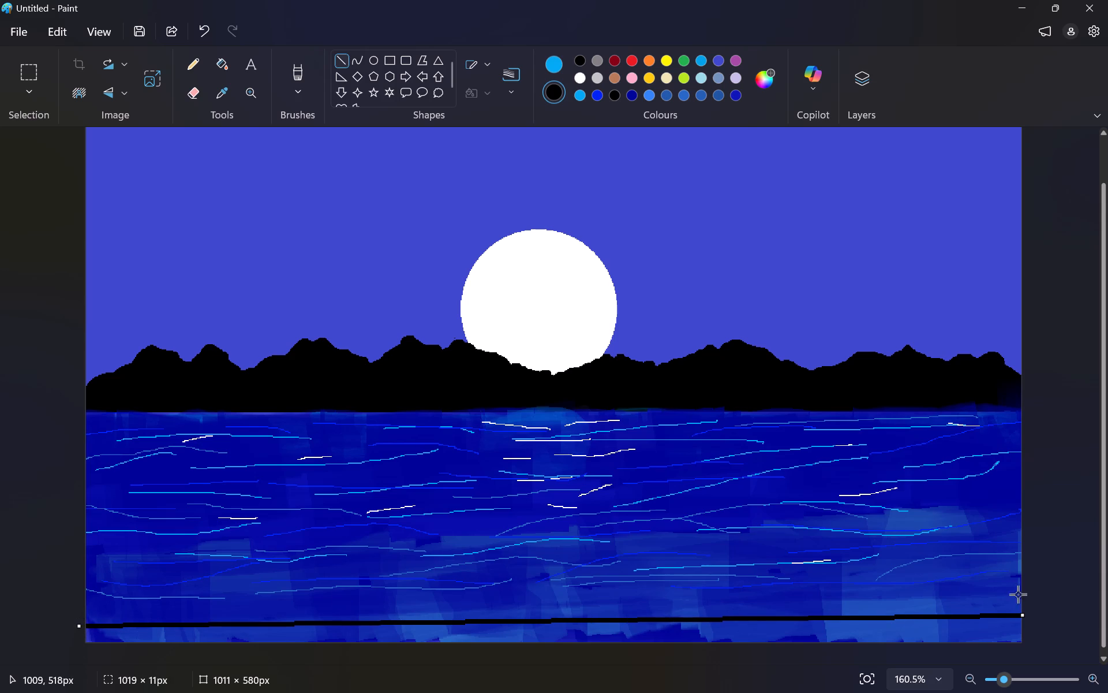
{"action": "left_click_drag", "start_coordinate": [1022, 613], "coordinate": [1039, 623]}
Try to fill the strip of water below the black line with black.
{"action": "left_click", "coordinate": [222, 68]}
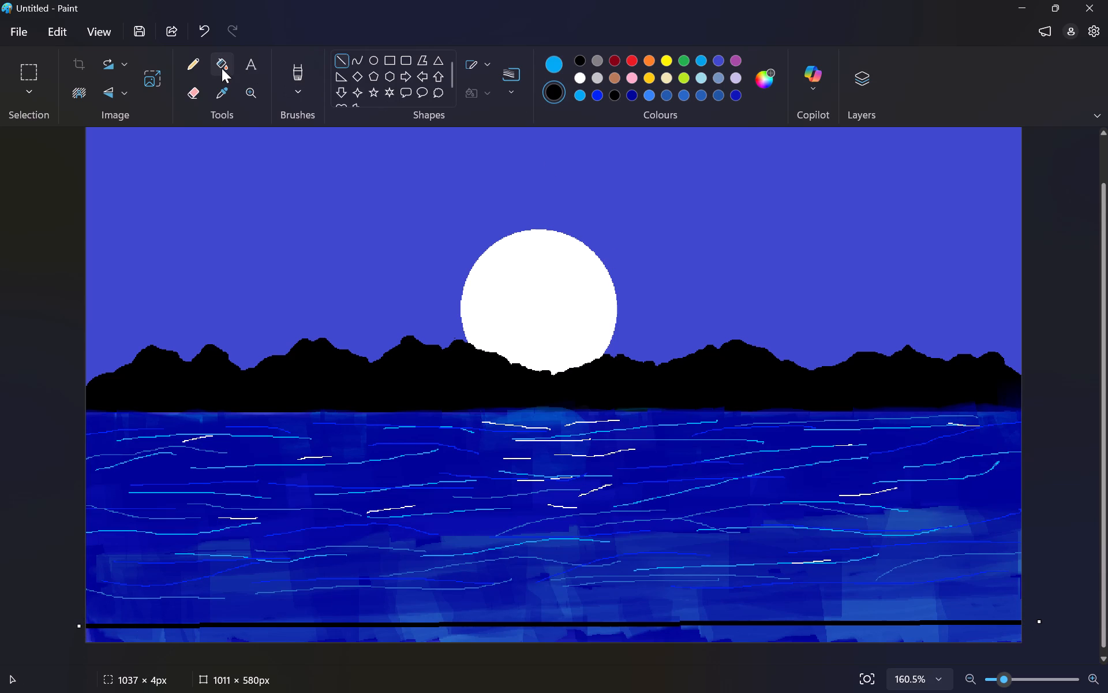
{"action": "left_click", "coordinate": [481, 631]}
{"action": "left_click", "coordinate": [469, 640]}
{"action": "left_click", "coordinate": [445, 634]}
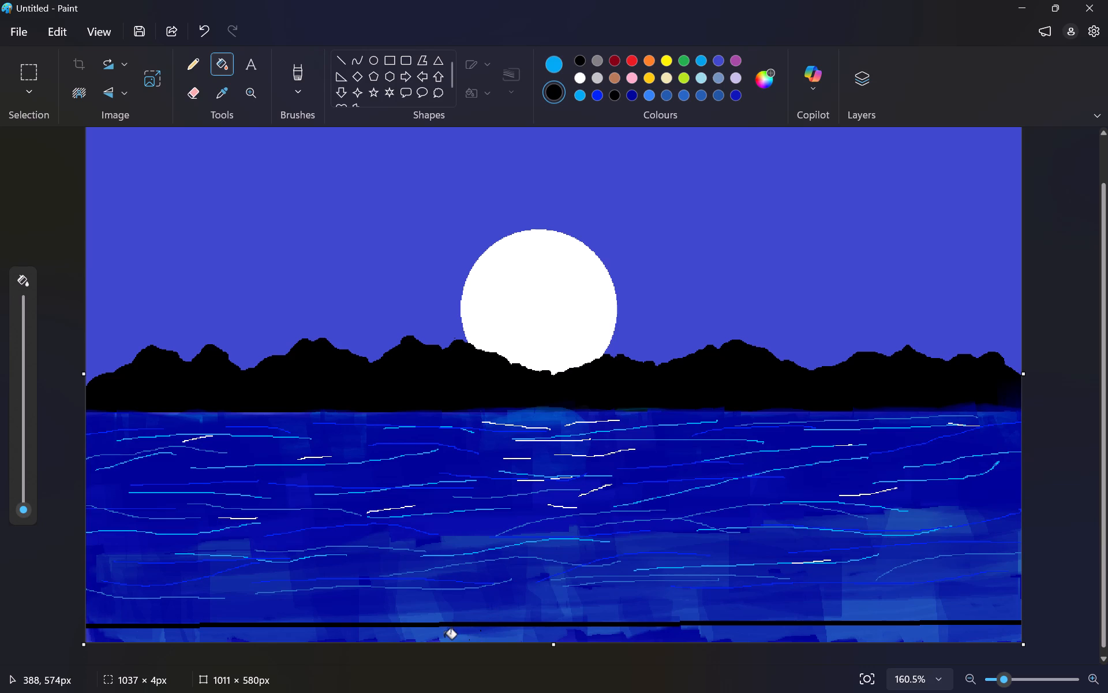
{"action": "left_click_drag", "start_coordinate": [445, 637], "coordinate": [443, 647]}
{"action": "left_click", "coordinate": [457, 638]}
Using a thicker black Pencil, paint over the left quarter of the water strip beneath the black line.
{"action": "left_click", "coordinate": [201, 69]}
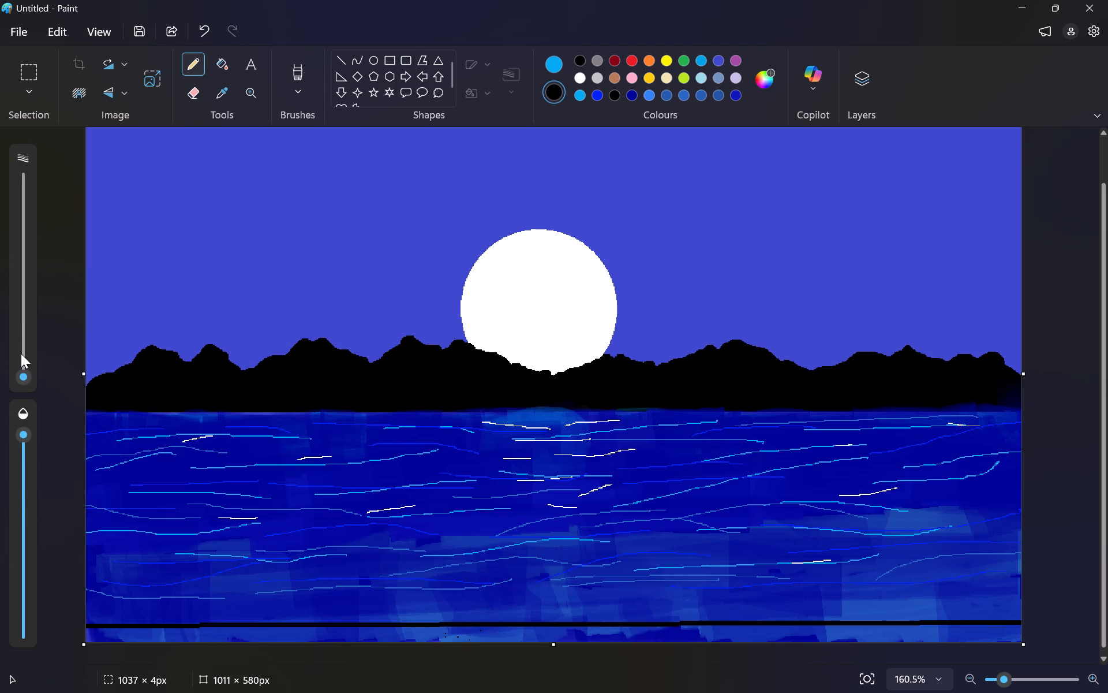
{"action": "left_click", "coordinate": [21, 353]}
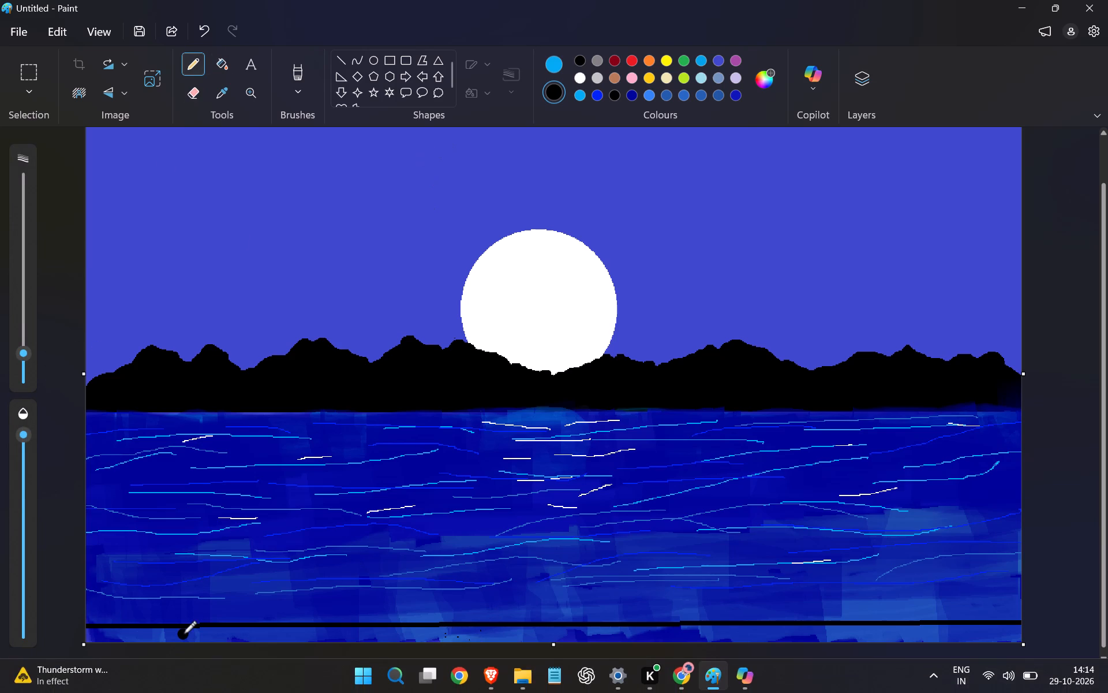
{"action": "left_click_drag", "start_coordinate": [184, 634], "coordinate": [130, 629]}
{"action": "scroll", "coordinate": [130, 629], "scroll_direction": "up", "scroll_amount": 3, "text": "ctrl"}
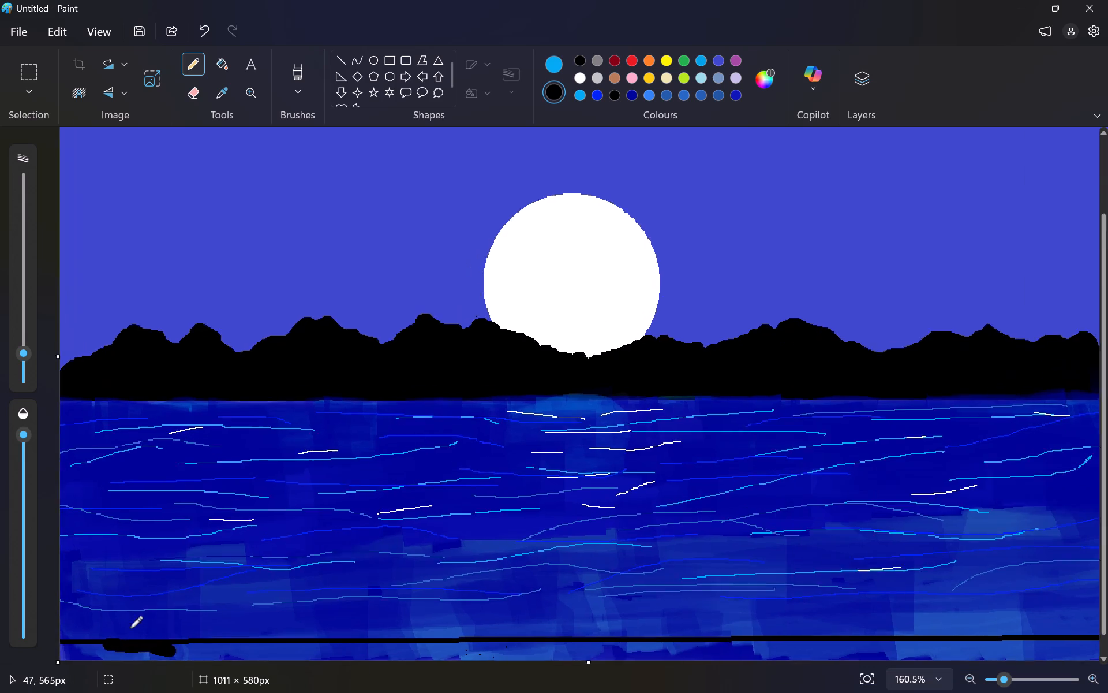
{"action": "scroll", "coordinate": [130, 629], "scroll_direction": "down", "scroll_amount": 3}
{"action": "left_click_drag", "start_coordinate": [124, 613], "coordinate": [103, 610]}
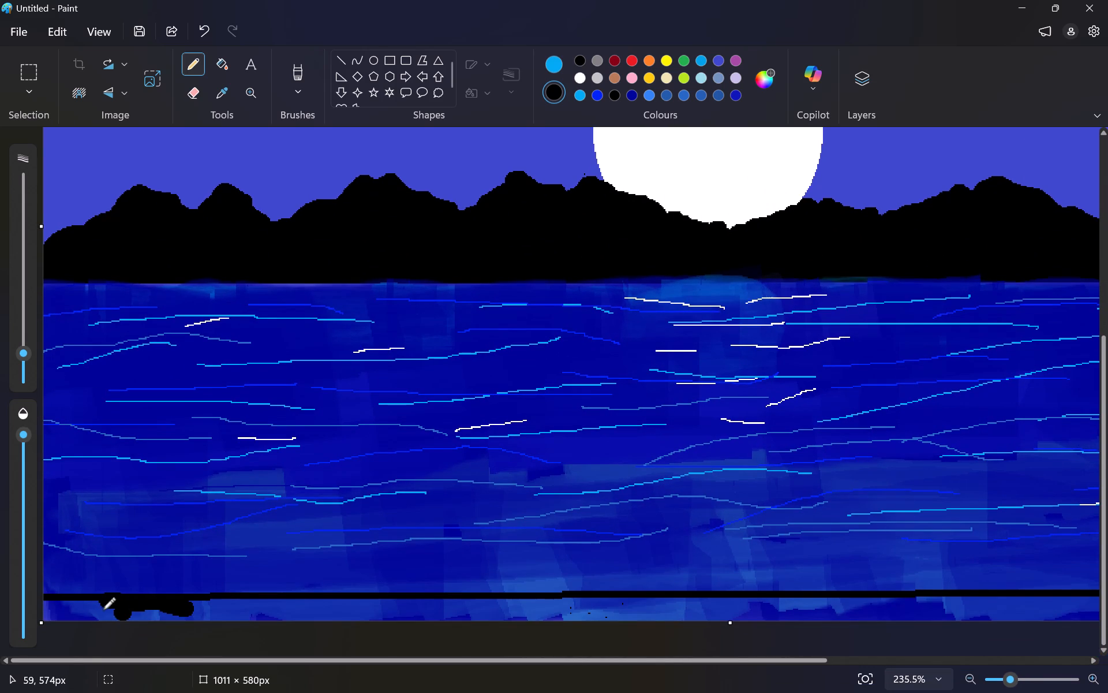
{"action": "left_click_drag", "start_coordinate": [103, 610], "coordinate": [100, 628]}
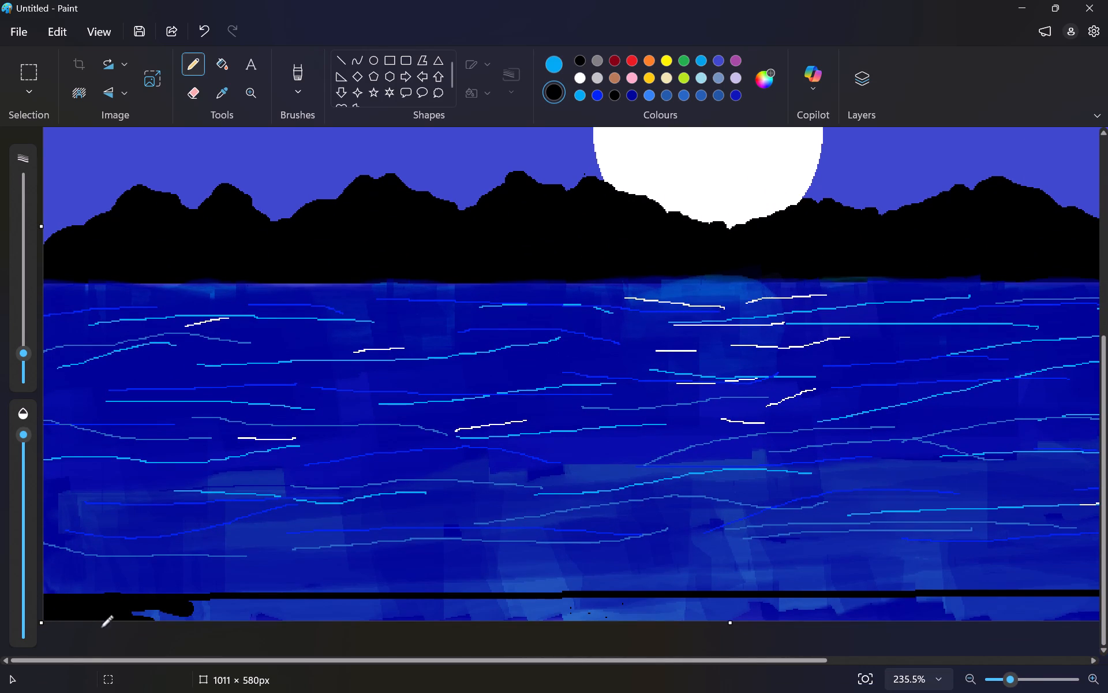
{"action": "left_click_drag", "start_coordinate": [100, 628], "coordinate": [234, 611]}
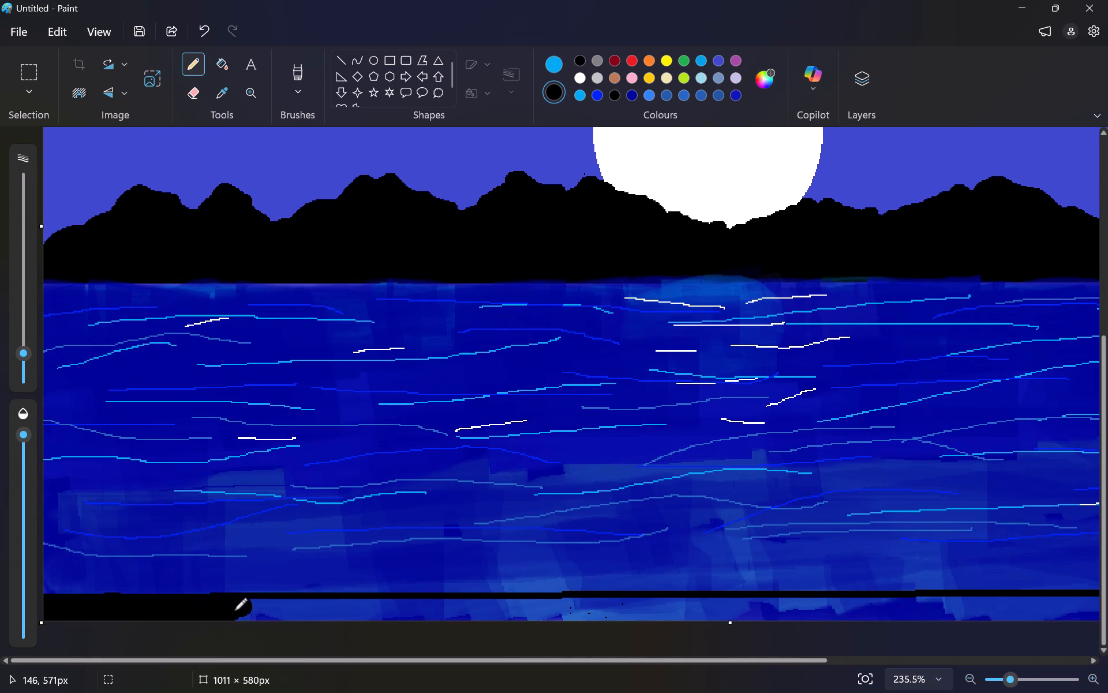
{"action": "left_click_drag", "start_coordinate": [234, 611], "coordinate": [331, 614]}
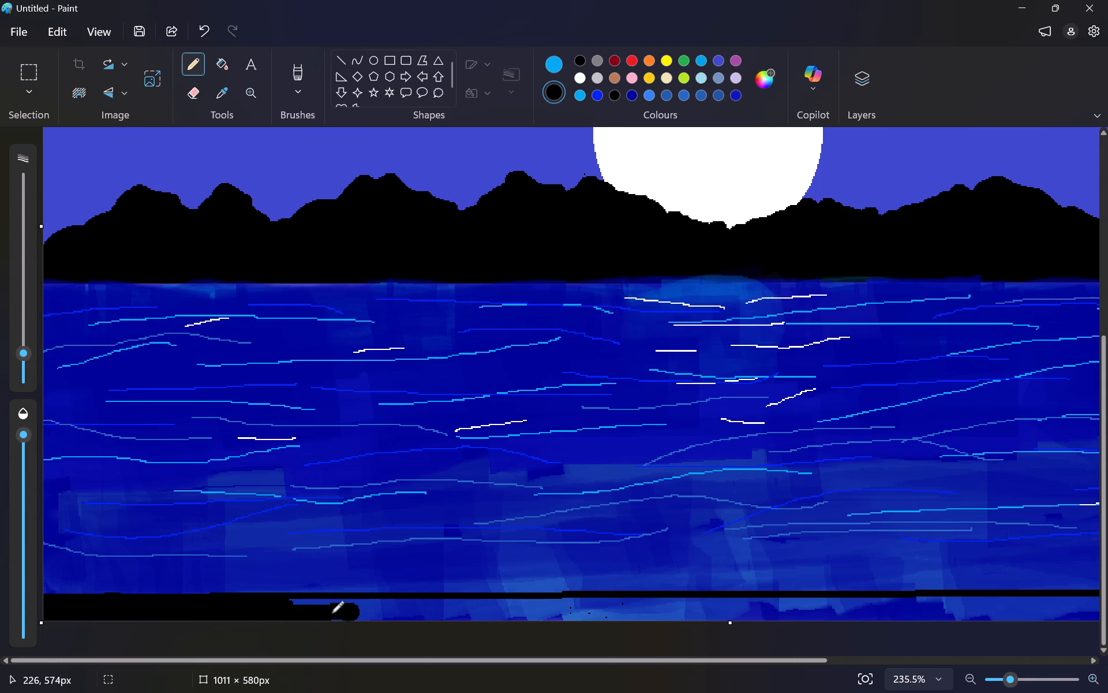
{"action": "left_click_drag", "start_coordinate": [331, 614], "coordinate": [403, 621]}
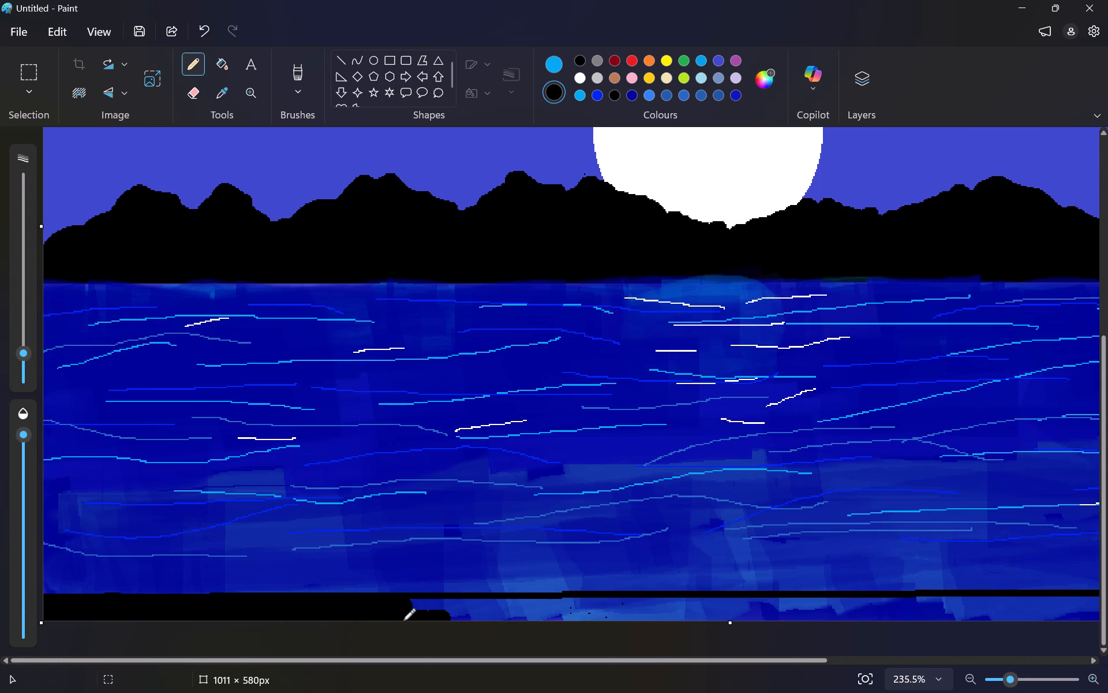
Continue painting the strip beneath the line solid black through the middle of the canvas and into its right half.
{"action": "left_click_drag", "start_coordinate": [403, 621], "coordinate": [491, 606]}
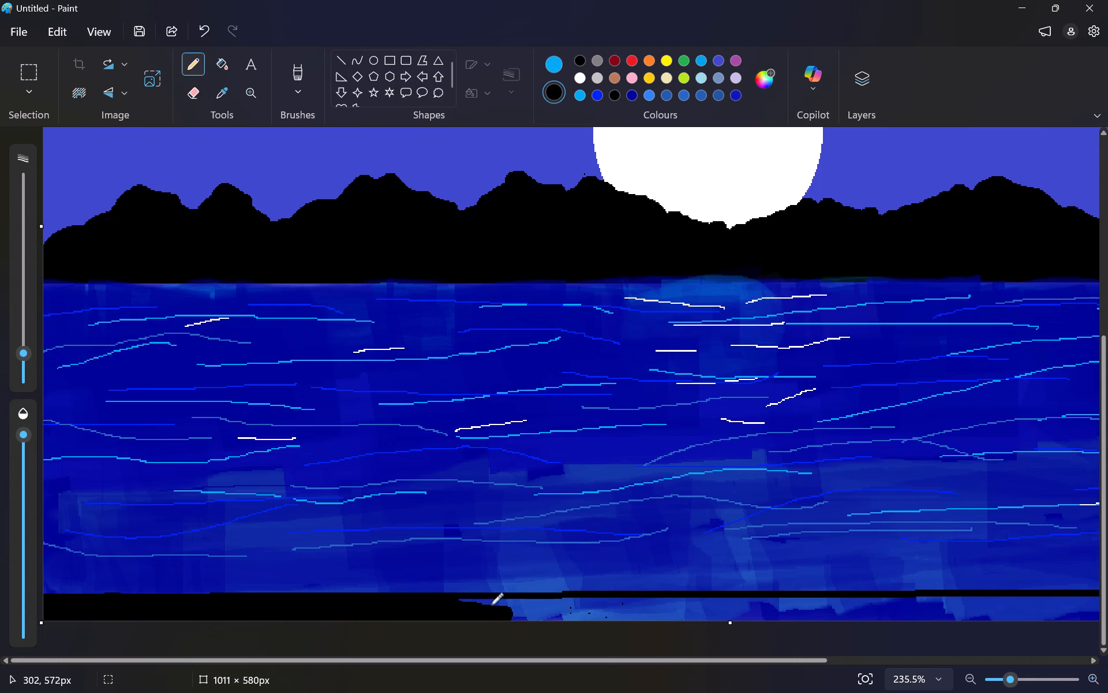
{"action": "left_click_drag", "start_coordinate": [491, 606], "coordinate": [525, 608]}
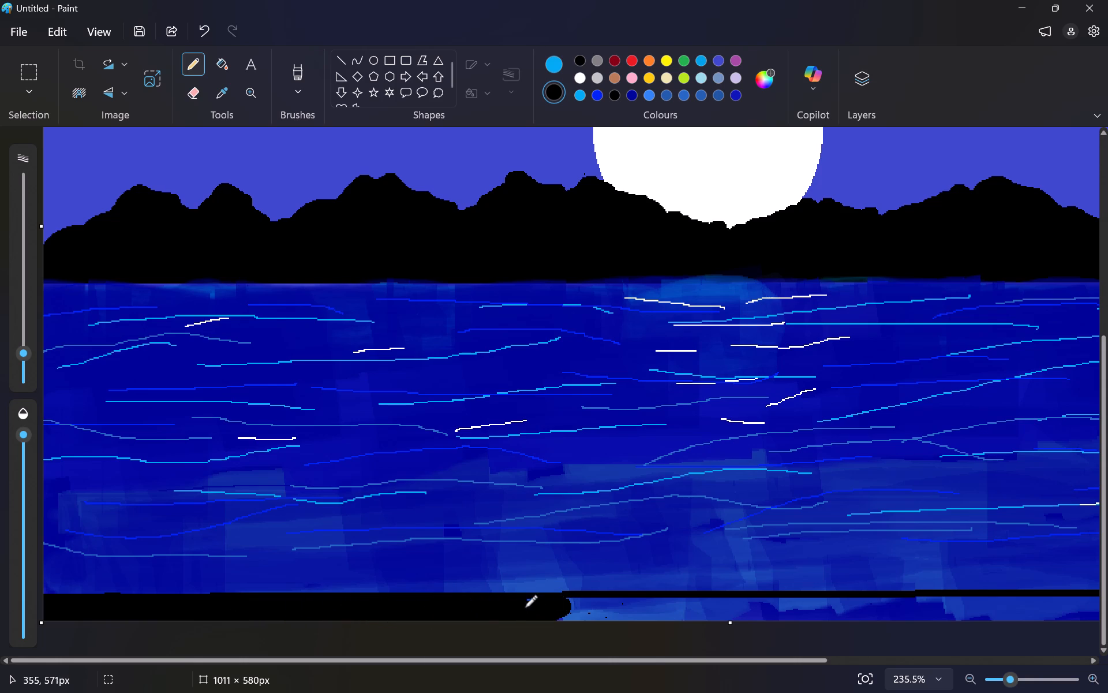
{"action": "left_click_drag", "start_coordinate": [525, 608], "coordinate": [639, 610]}
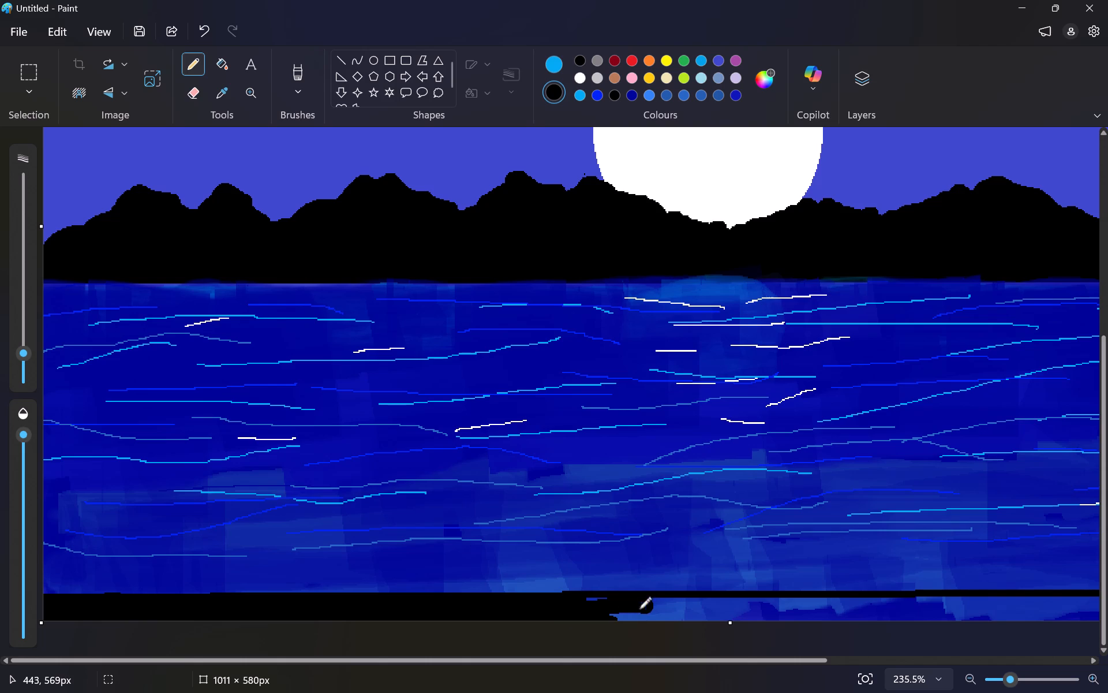
{"action": "left_click_drag", "start_coordinate": [639, 610], "coordinate": [728, 614]}
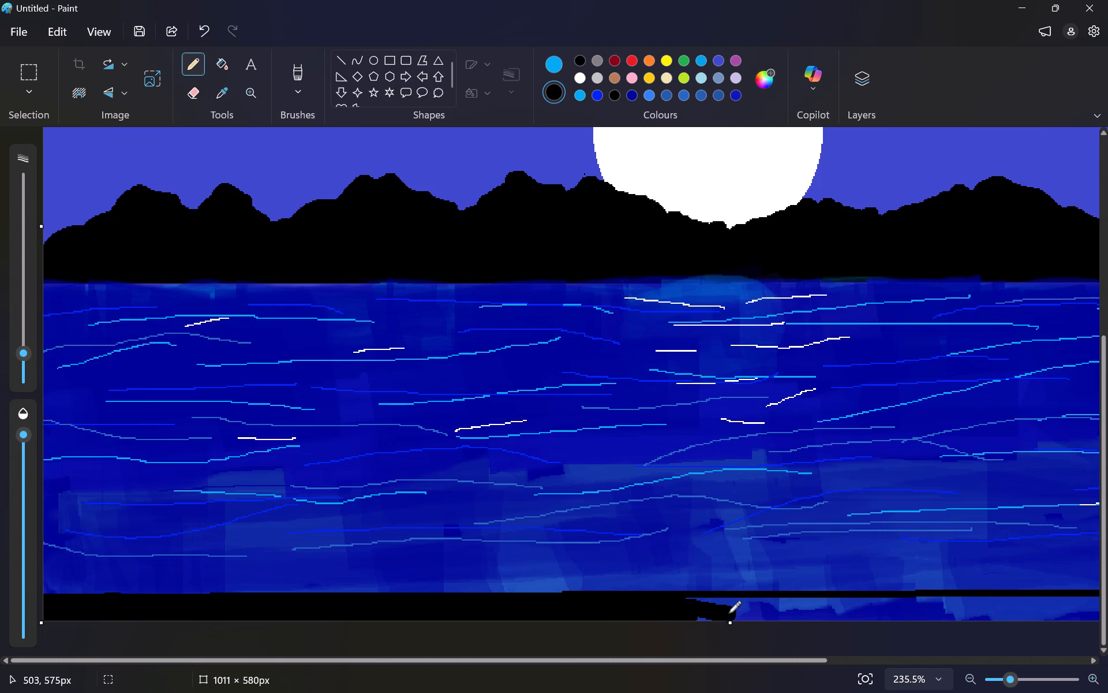
{"action": "left_click_drag", "start_coordinate": [728, 614], "coordinate": [768, 604]}
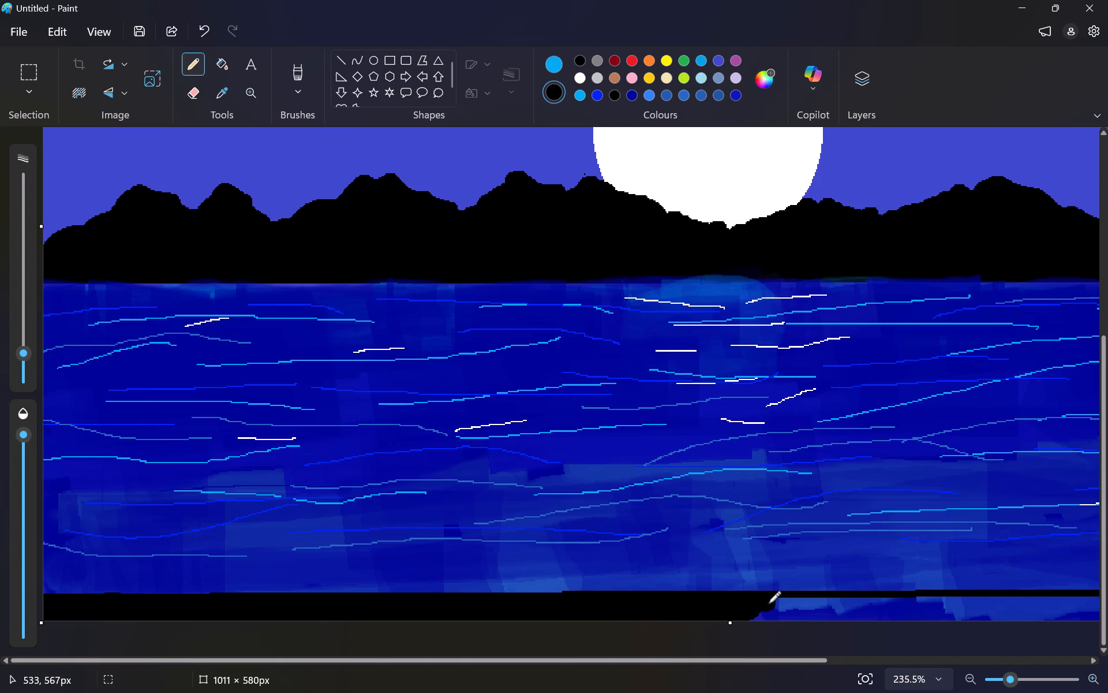
{"action": "left_click_drag", "start_coordinate": [768, 604], "coordinate": [847, 608]}
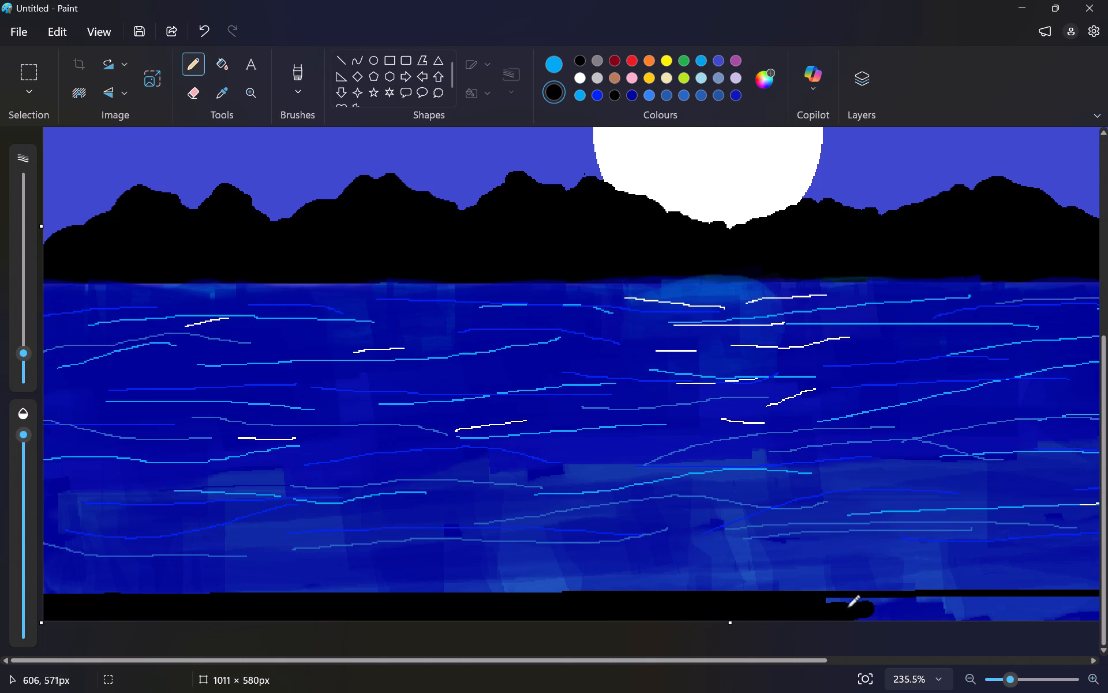
{"action": "left_click_drag", "start_coordinate": [847, 608], "coordinate": [864, 611]}
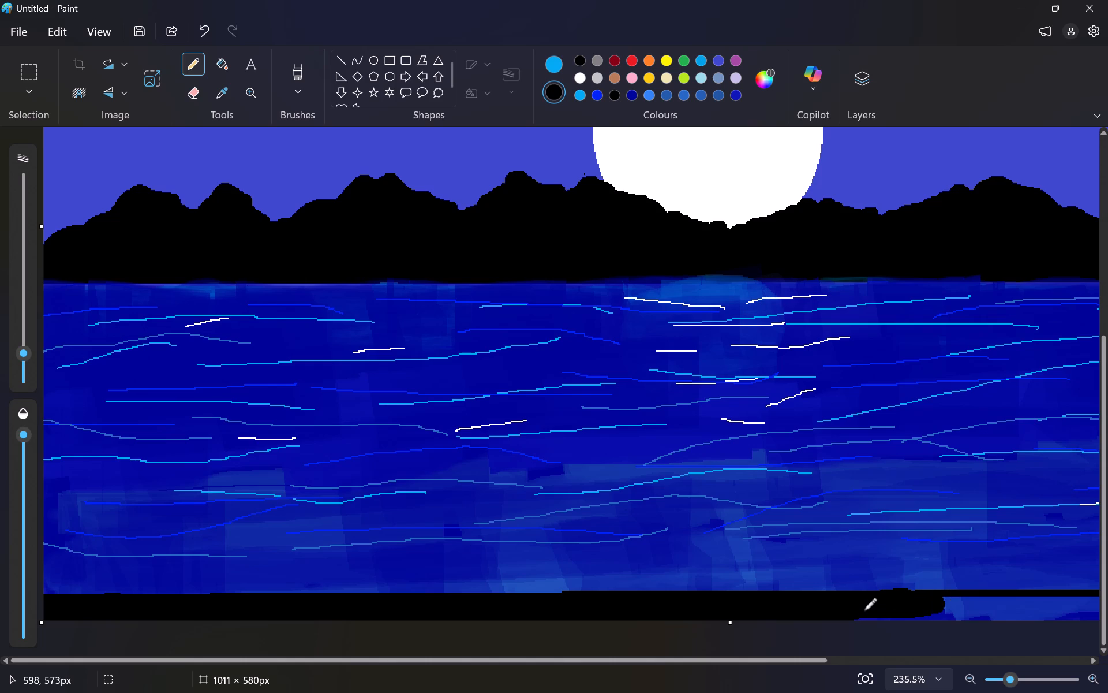
{"action": "left_click_drag", "start_coordinate": [864, 611], "coordinate": [965, 610]}
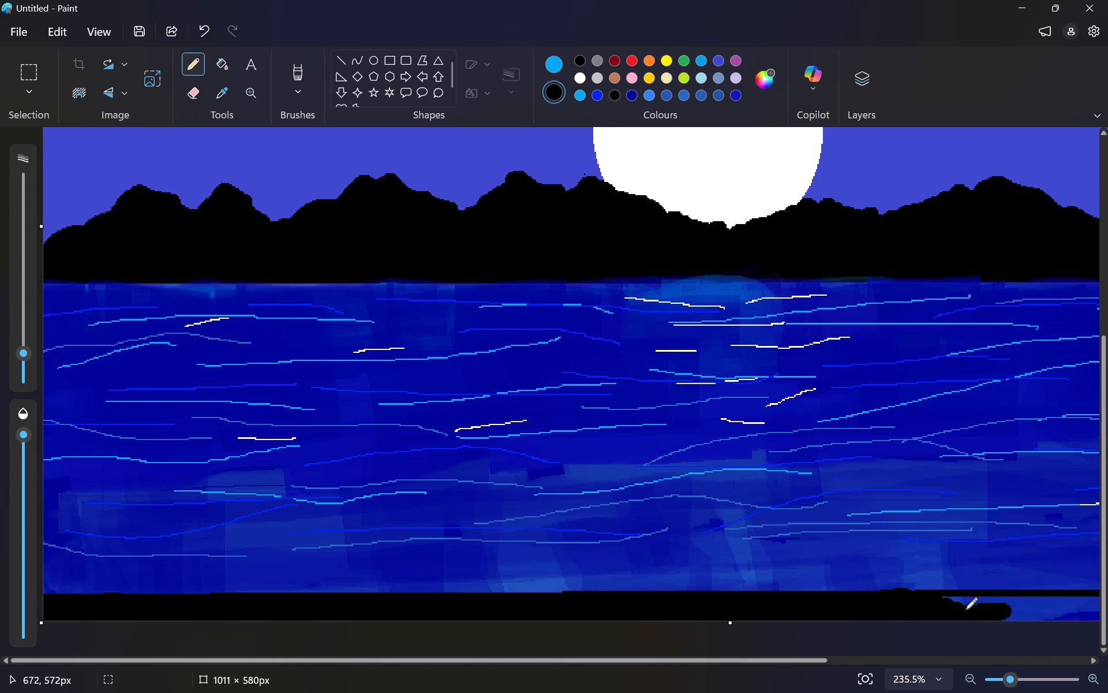
{"action": "left_click_drag", "start_coordinate": [965, 610], "coordinate": [969, 599]}
{"action": "left_click_drag", "start_coordinate": [969, 599], "coordinate": [1106, 589]}
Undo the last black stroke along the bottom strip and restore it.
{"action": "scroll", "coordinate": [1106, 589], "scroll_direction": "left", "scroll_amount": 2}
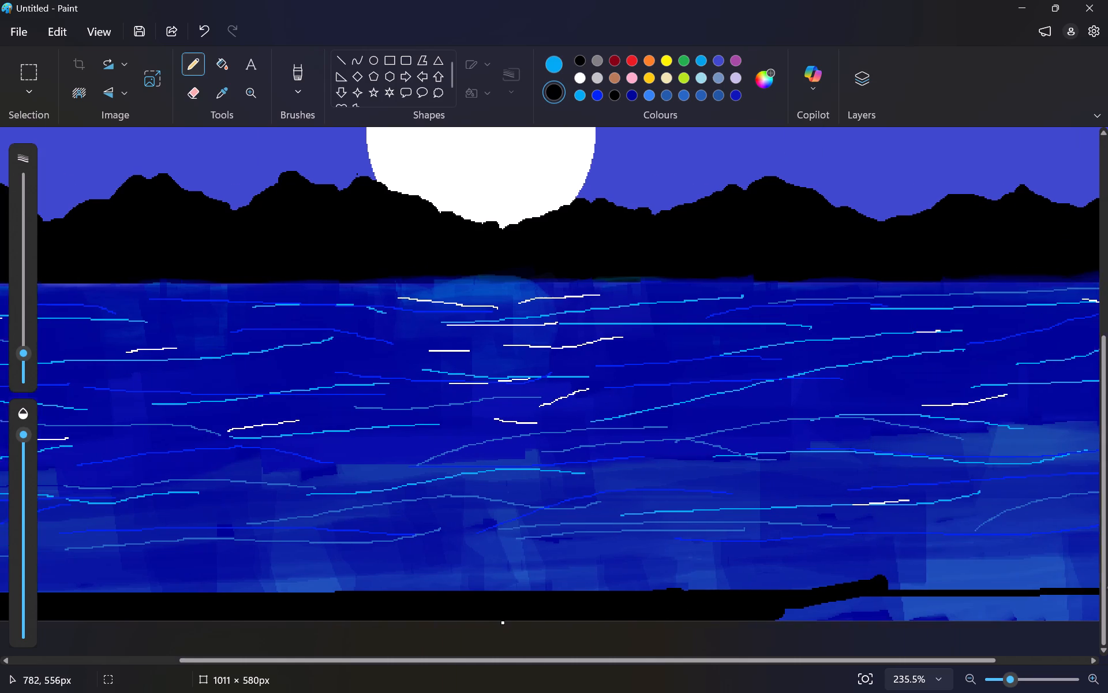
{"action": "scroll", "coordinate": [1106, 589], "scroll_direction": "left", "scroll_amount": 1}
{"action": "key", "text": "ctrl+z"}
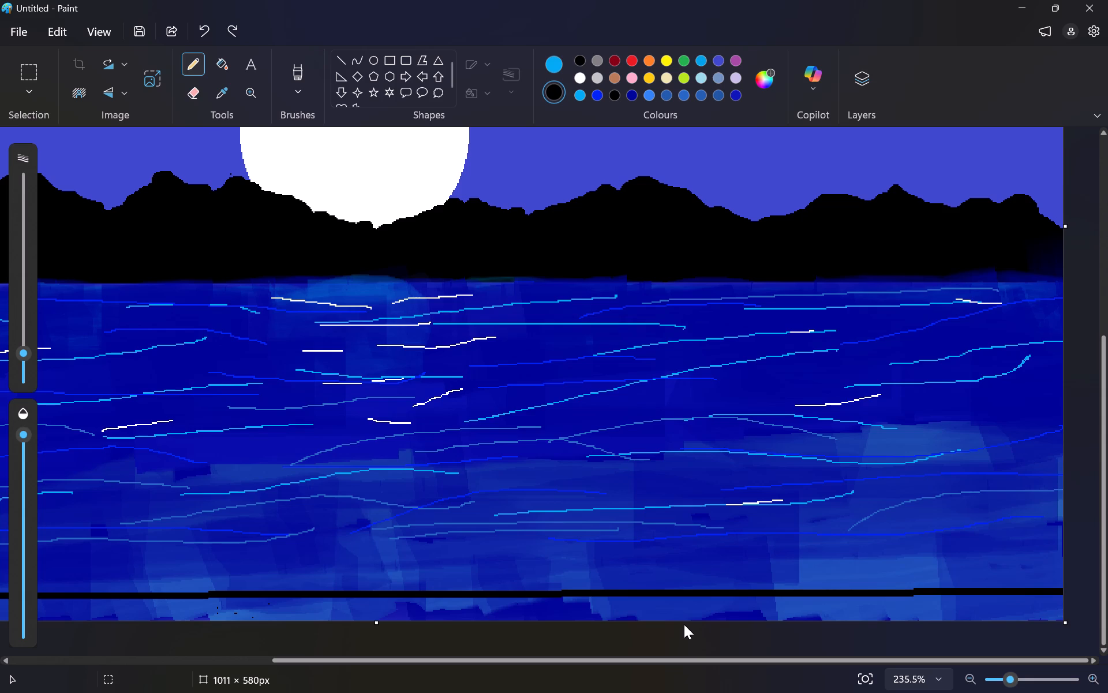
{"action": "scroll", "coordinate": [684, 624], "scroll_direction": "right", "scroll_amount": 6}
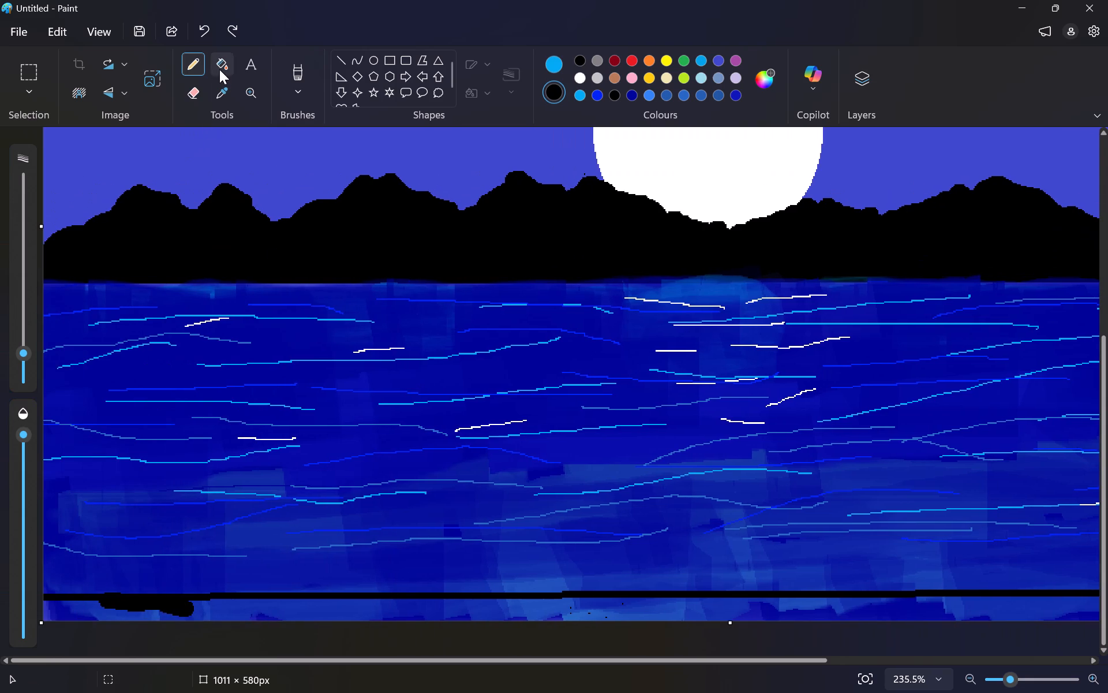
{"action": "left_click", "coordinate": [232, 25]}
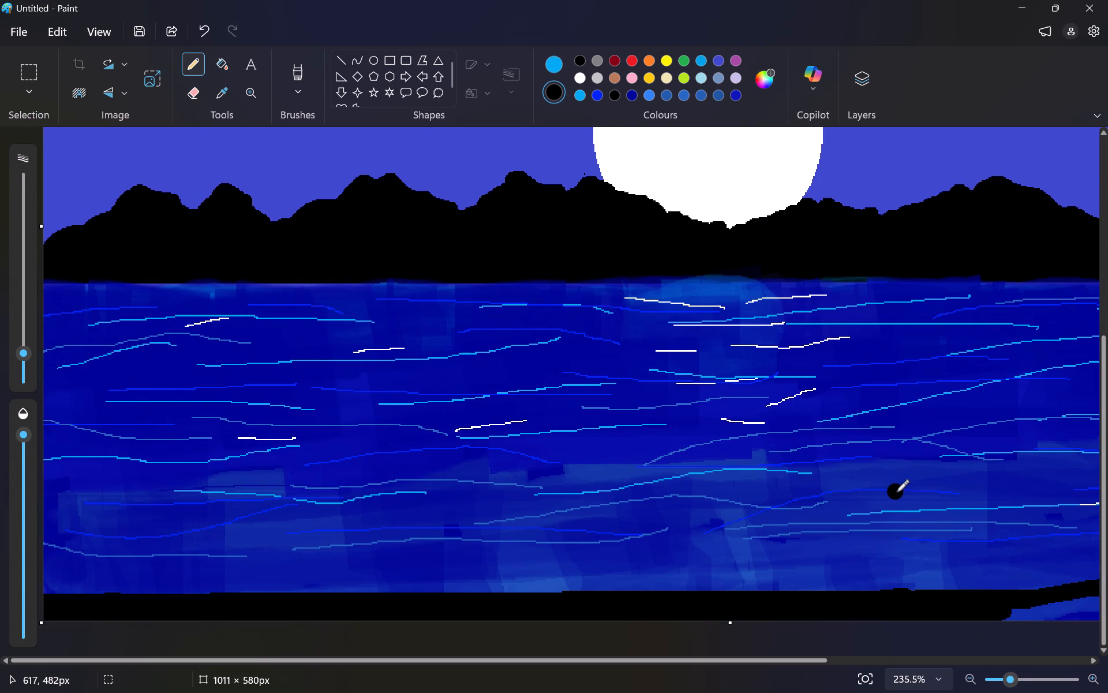
Paint the remaining strip beneath the line solid black up to the canvas's right edge, covering the leftover blue gaps.
{"action": "scroll", "coordinate": [1040, 599], "scroll_direction": "left", "scroll_amount": 5}
{"action": "left_click_drag", "start_coordinate": [653, 612], "coordinate": [757, 612]}
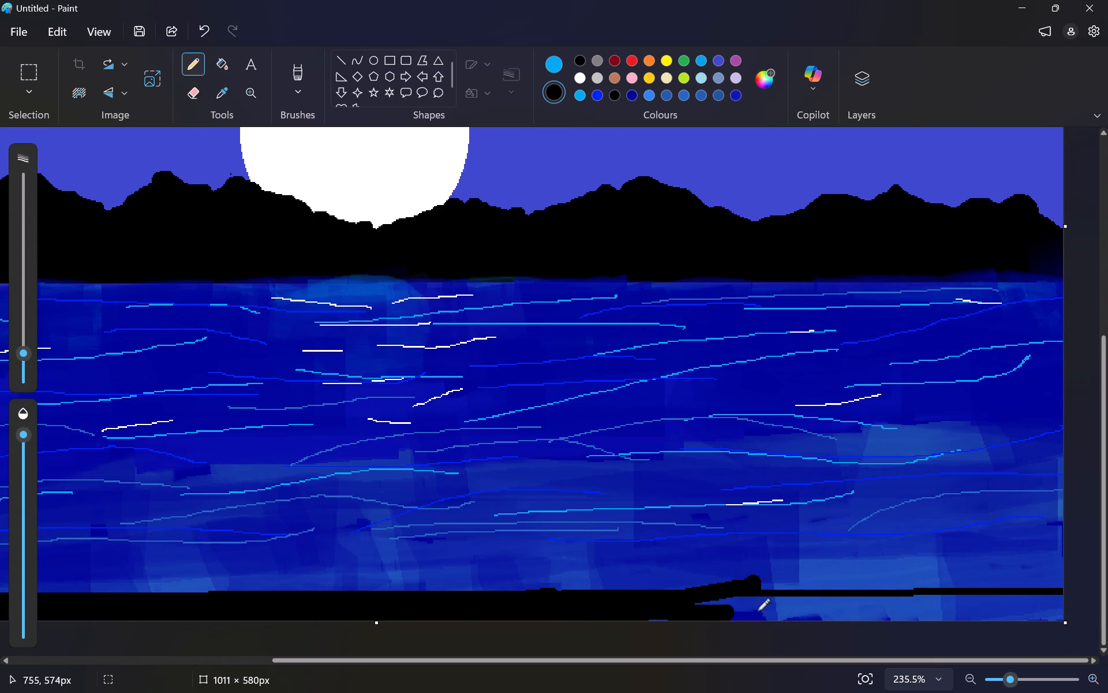
{"action": "left_click_drag", "start_coordinate": [757, 612], "coordinate": [648, 620]}
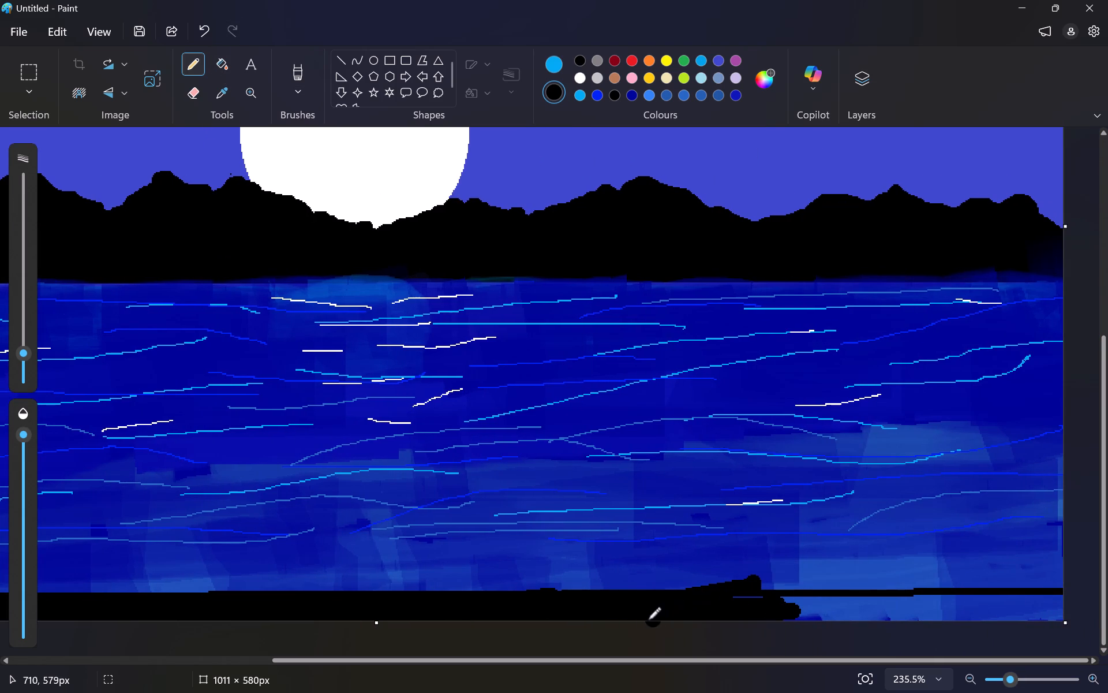
{"action": "left_click_drag", "start_coordinate": [648, 620], "coordinate": [922, 601]}
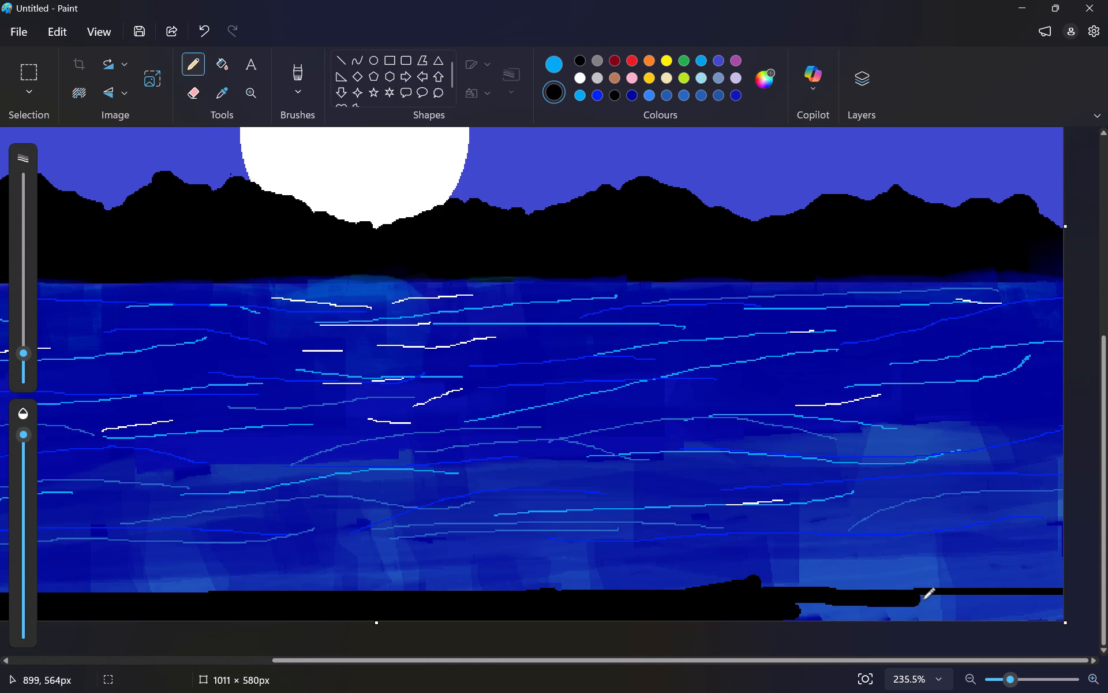
{"action": "left_click_drag", "start_coordinate": [922, 601], "coordinate": [783, 615]}
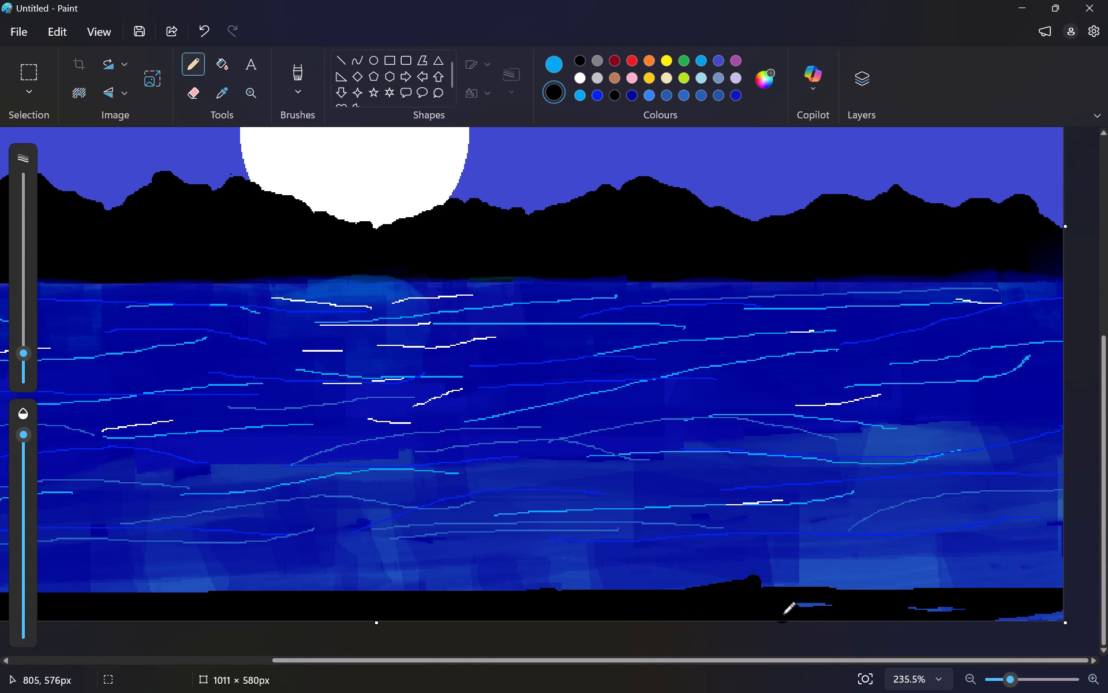
{"action": "left_click_drag", "start_coordinate": [783, 615], "coordinate": [978, 621]}
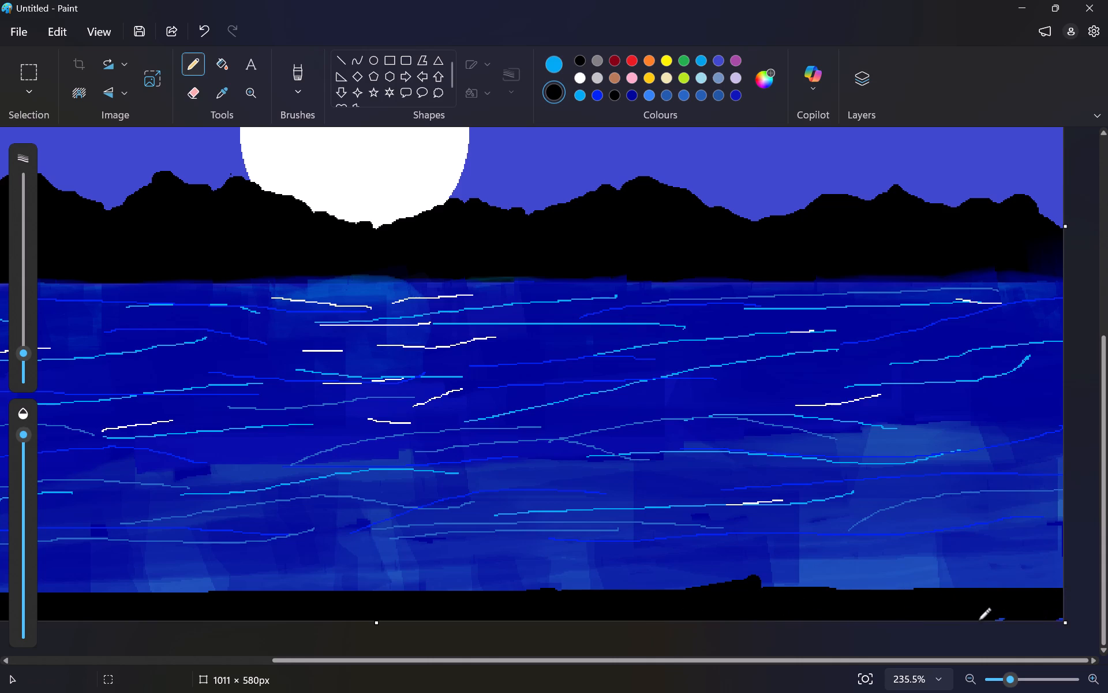
{"action": "left_click_drag", "start_coordinate": [978, 621], "coordinate": [1030, 618]}
Lower the Pencil's opacity, thin its stroke slightly, and draw crossing black grass blades on the shore at the canvas's right edge.
{"action": "left_click_drag", "start_coordinate": [25, 435], "coordinate": [24, 464]}
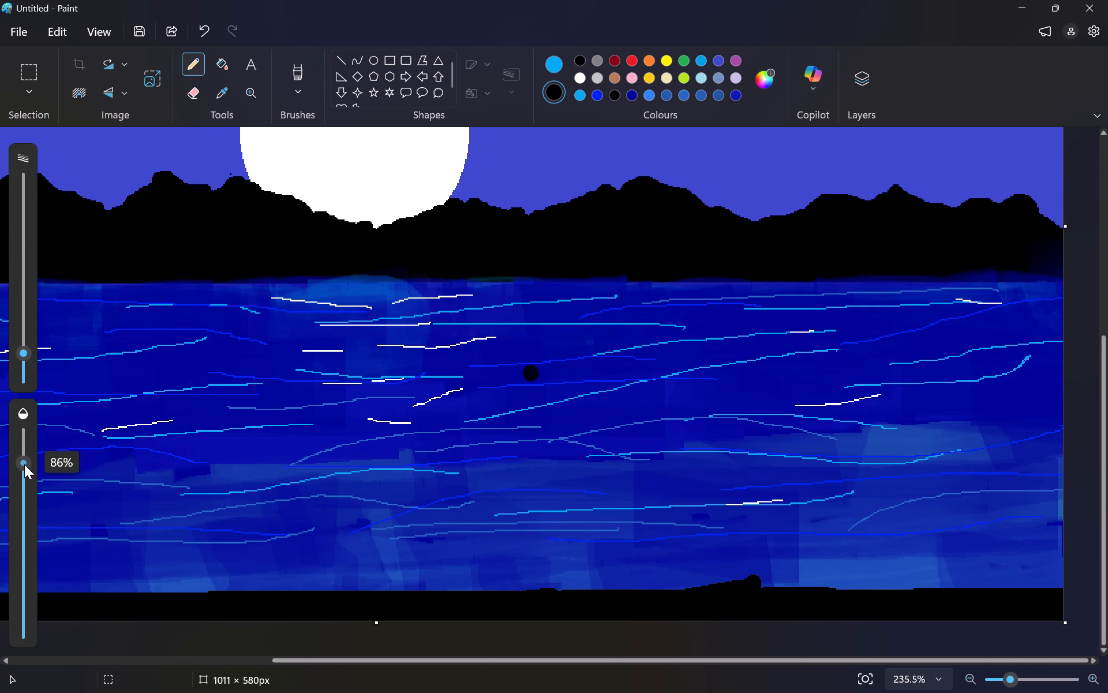
{"action": "left_click_drag", "start_coordinate": [24, 464], "coordinate": [24, 468]}
{"action": "left_click_drag", "start_coordinate": [24, 354], "coordinate": [15, 305]}
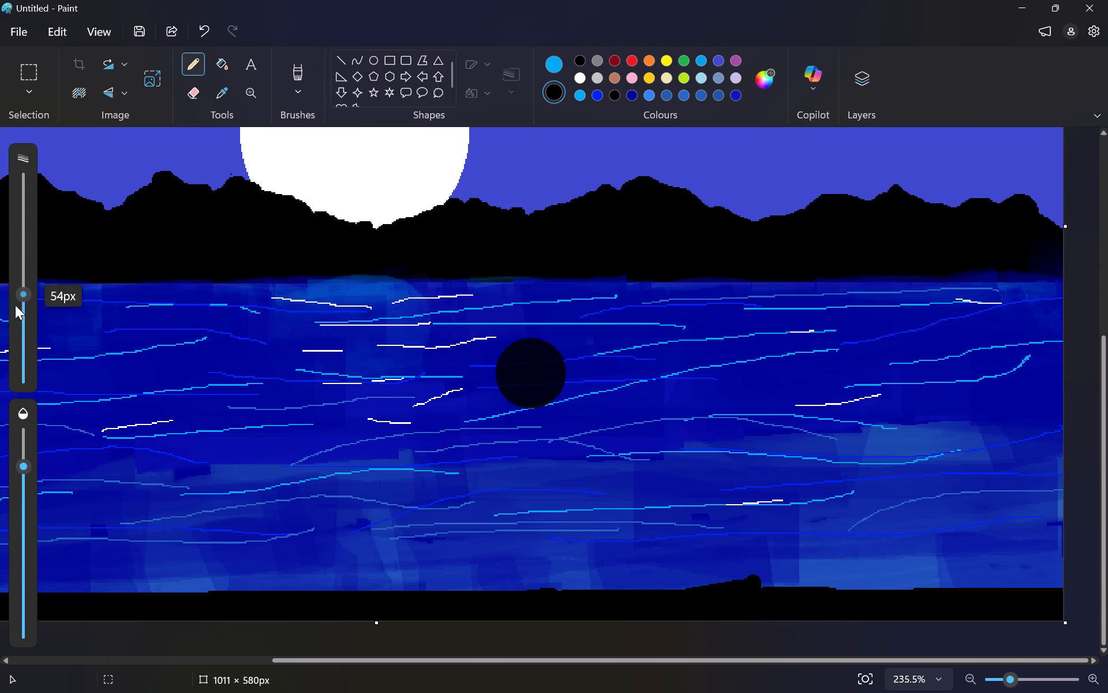
{"action": "left_click_drag", "start_coordinate": [15, 305], "coordinate": [8, 376]}
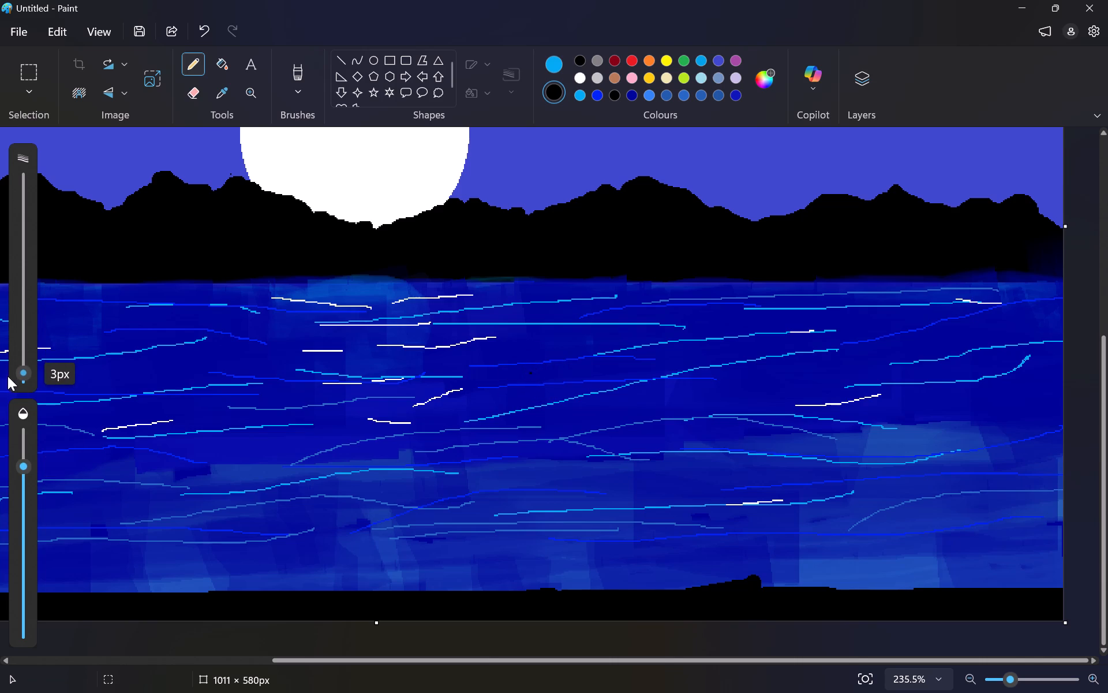
{"action": "left_click_drag", "start_coordinate": [8, 376], "coordinate": [9, 363]}
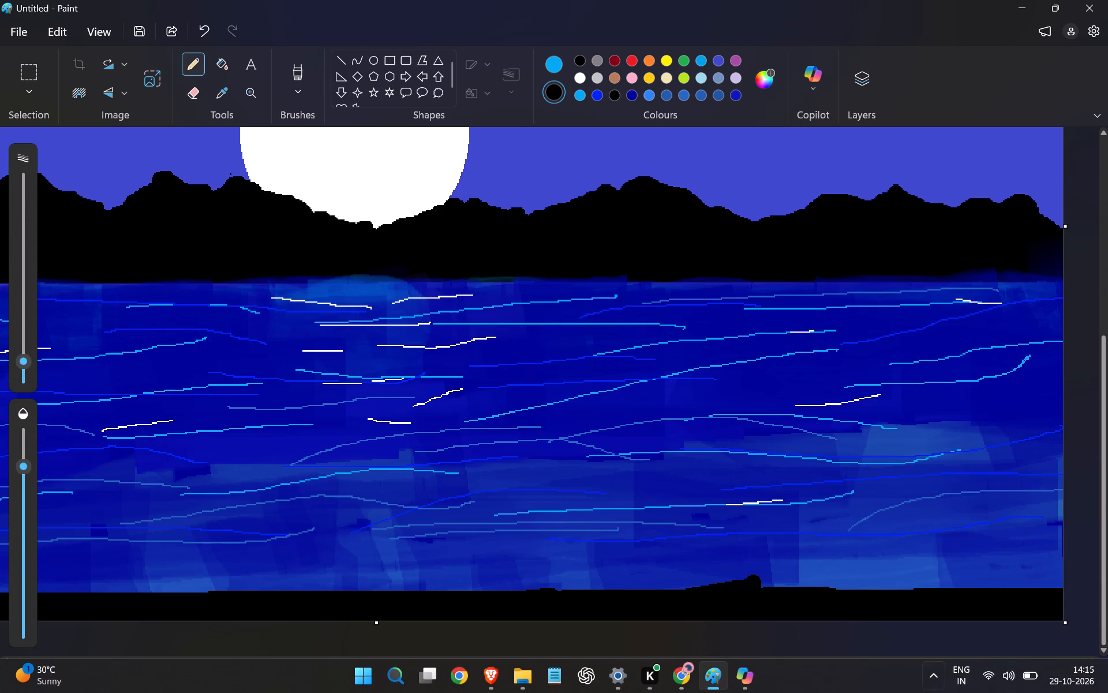
{"action": "left_click_drag", "start_coordinate": [1050, 589], "coordinate": [1037, 548]}
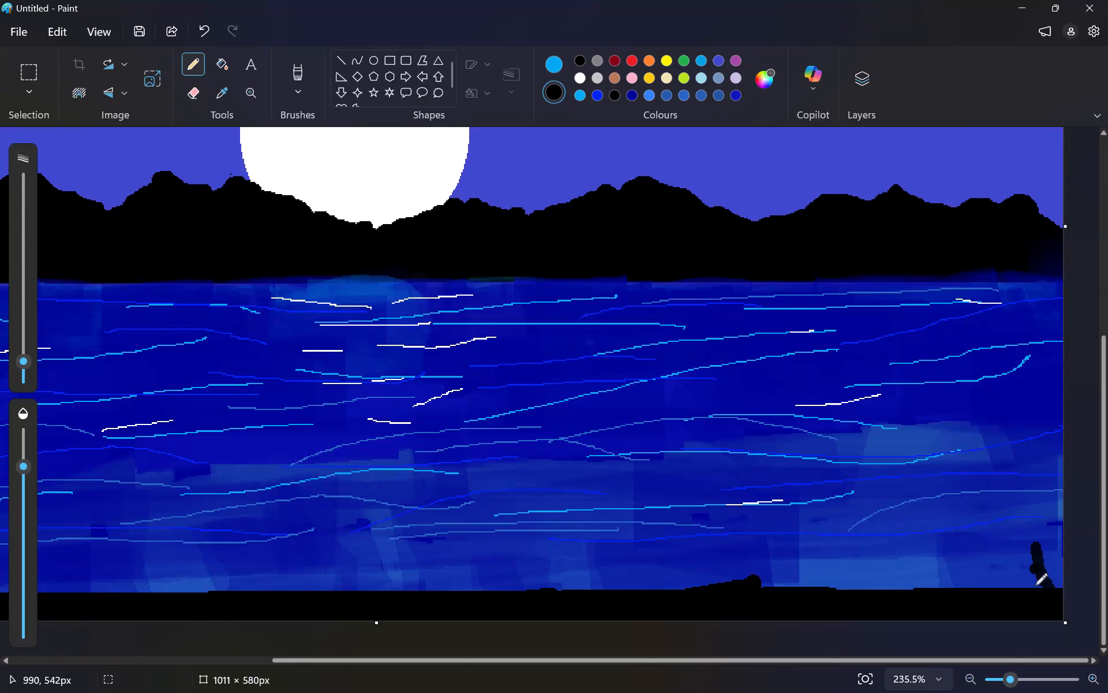
{"action": "key", "text": "ctrl+z"}
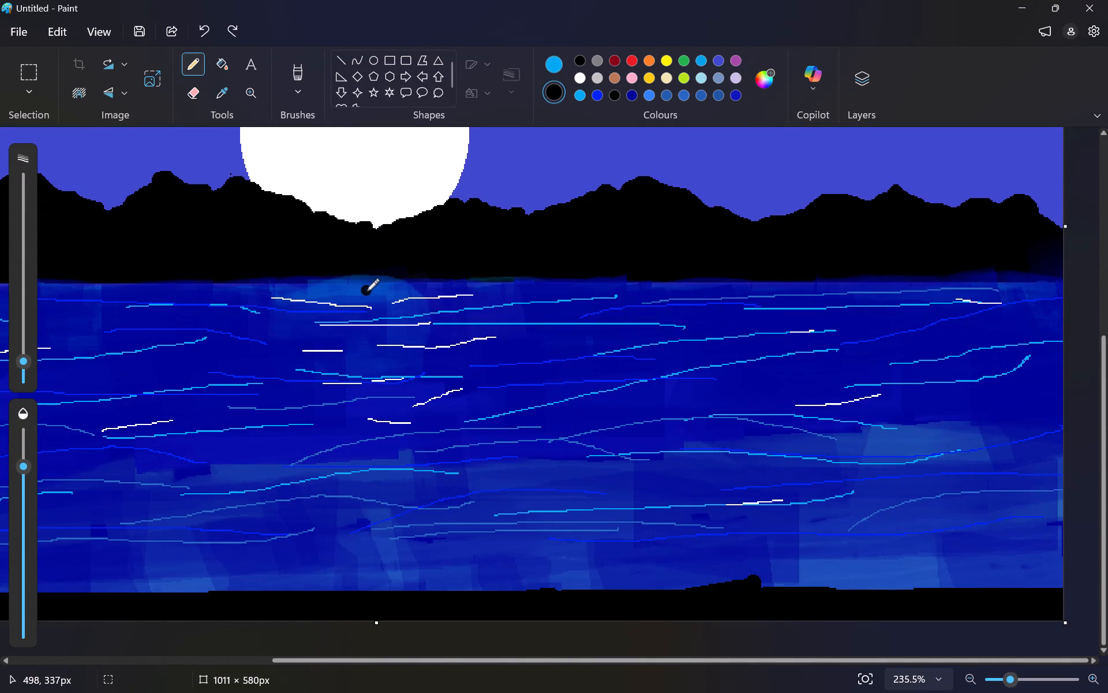
{"action": "left_click_drag", "start_coordinate": [27, 357], "coordinate": [27, 364]}
{"action": "left_click_drag", "start_coordinate": [1039, 590], "coordinate": [1020, 539]}
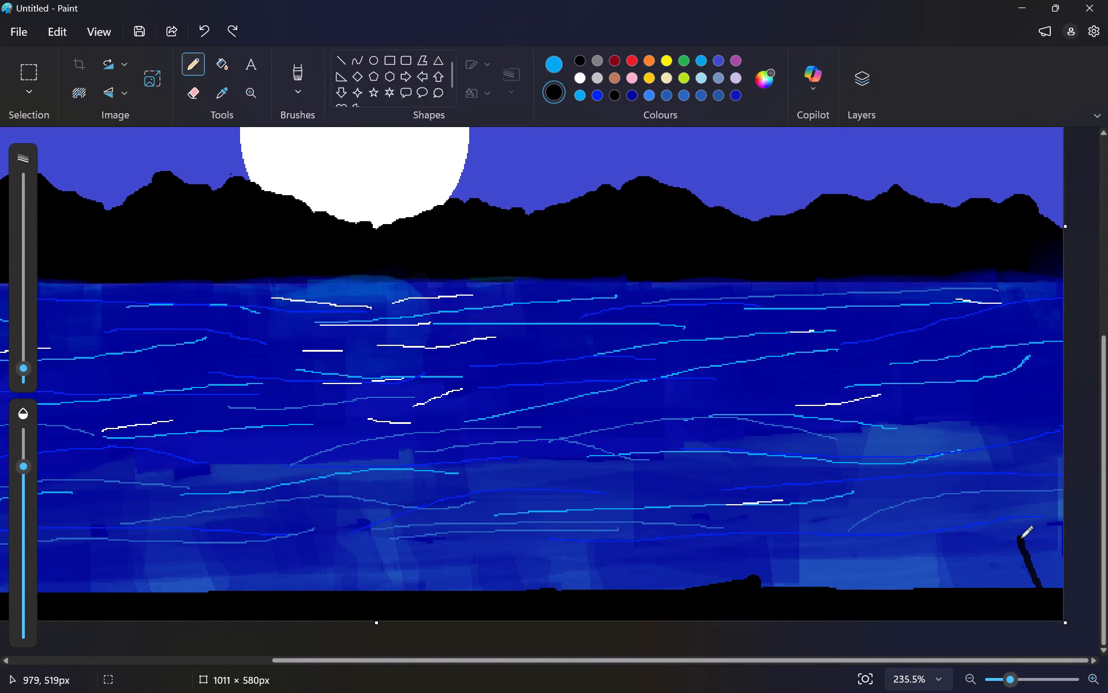
{"action": "left_click_drag", "start_coordinate": [1024, 592], "coordinate": [1066, 536]}
{"action": "left_click_drag", "start_coordinate": [1057, 584], "coordinate": [1040, 560]}
{"action": "key", "text": "ctrl+z"}
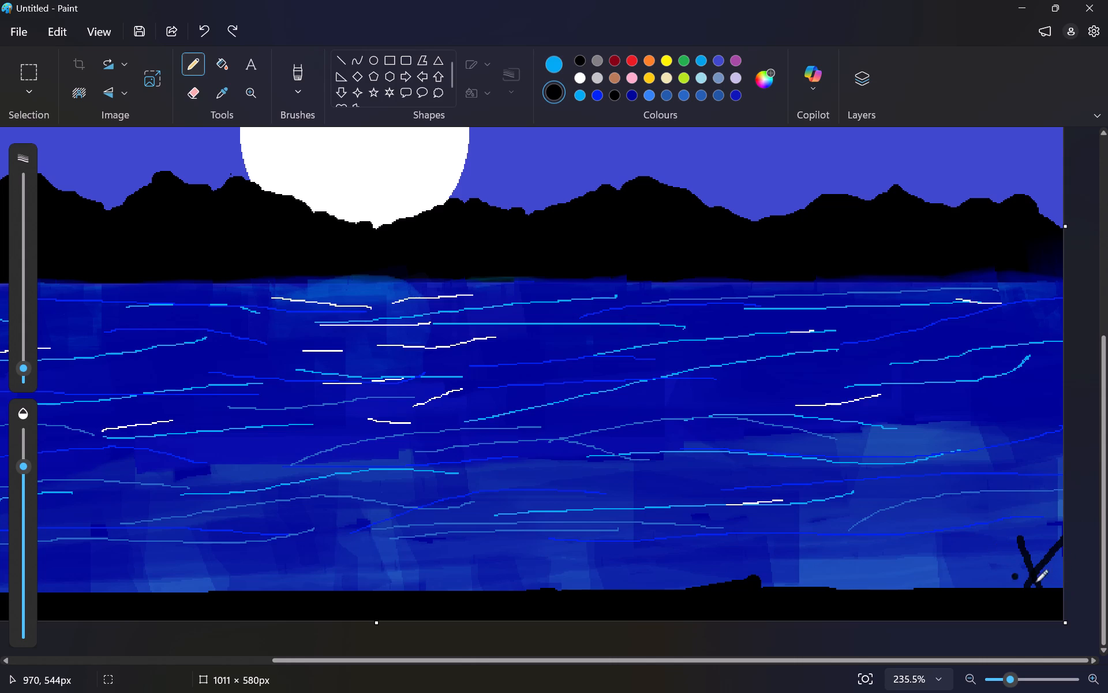
{"action": "left_click_drag", "start_coordinate": [1051, 591], "coordinate": [1036, 542]}
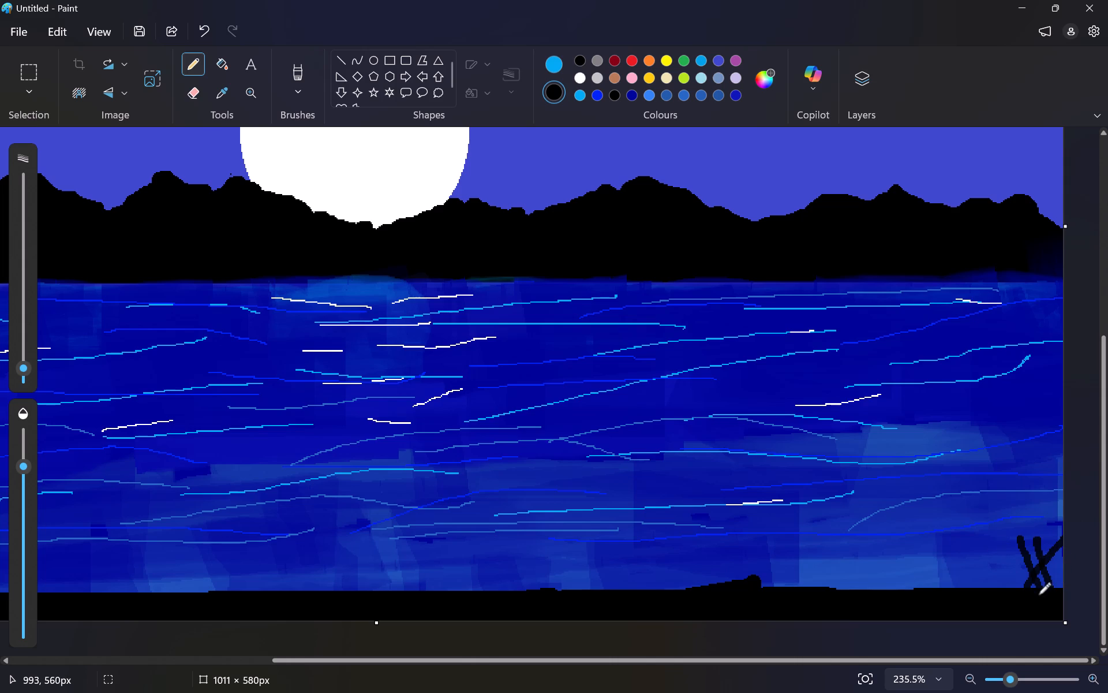
{"action": "left_click_drag", "start_coordinate": [1033, 597], "coordinate": [1080, 550]}
{"action": "left_click_drag", "start_coordinate": [1030, 591], "coordinate": [1007, 560]}
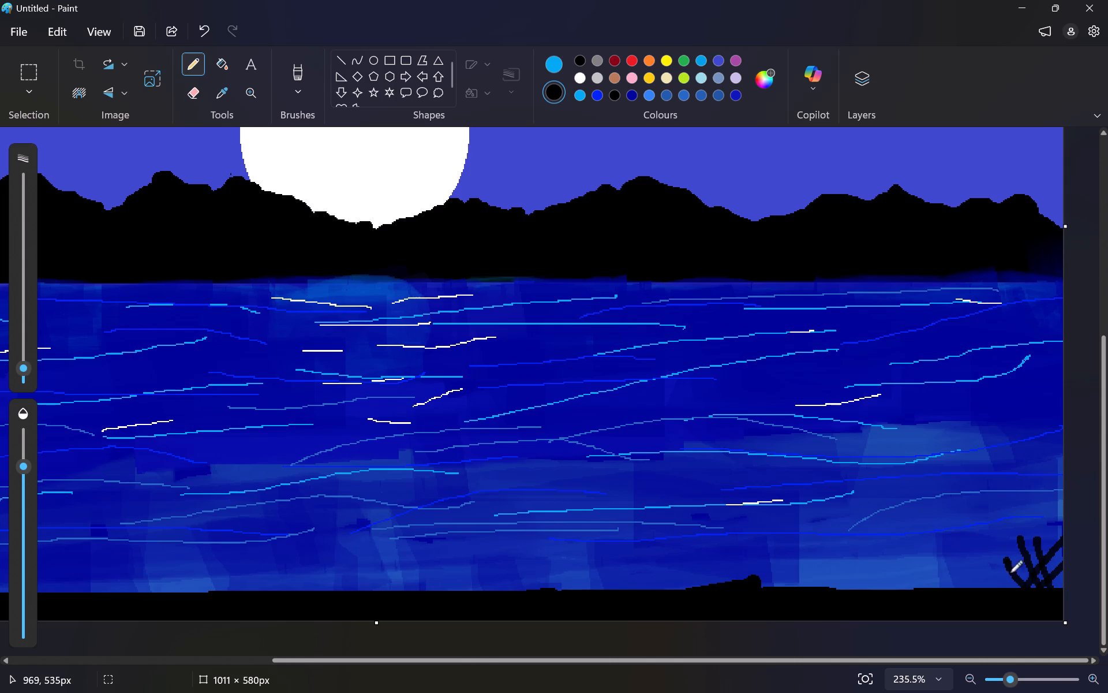
Continue the black grass leftward along the shore with a mix of tall and short slanted blades beside the right-edge clump.
{"action": "left_click_drag", "start_coordinate": [1011, 580], "coordinate": [982, 569]}
{"action": "left_click_drag", "start_coordinate": [988, 587], "coordinate": [944, 542]}
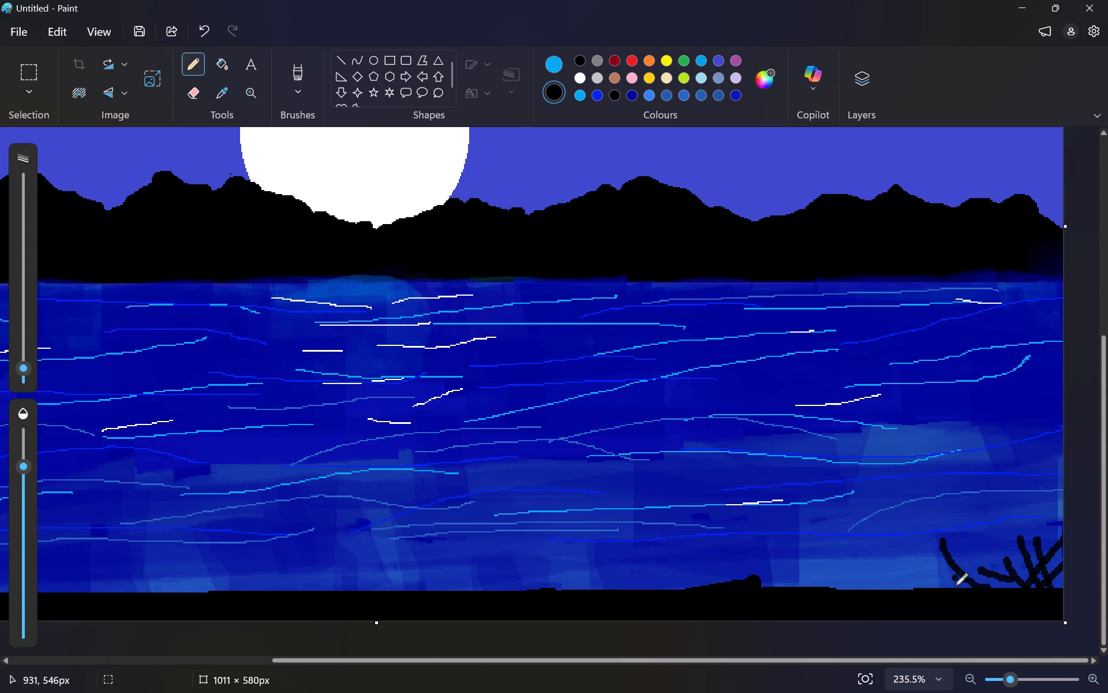
{"action": "left_click_drag", "start_coordinate": [955, 593], "coordinate": [935, 575]}
{"action": "key", "text": "ctrl+z"}
{"action": "left_click_drag", "start_coordinate": [989, 590], "coordinate": [1001, 577]}
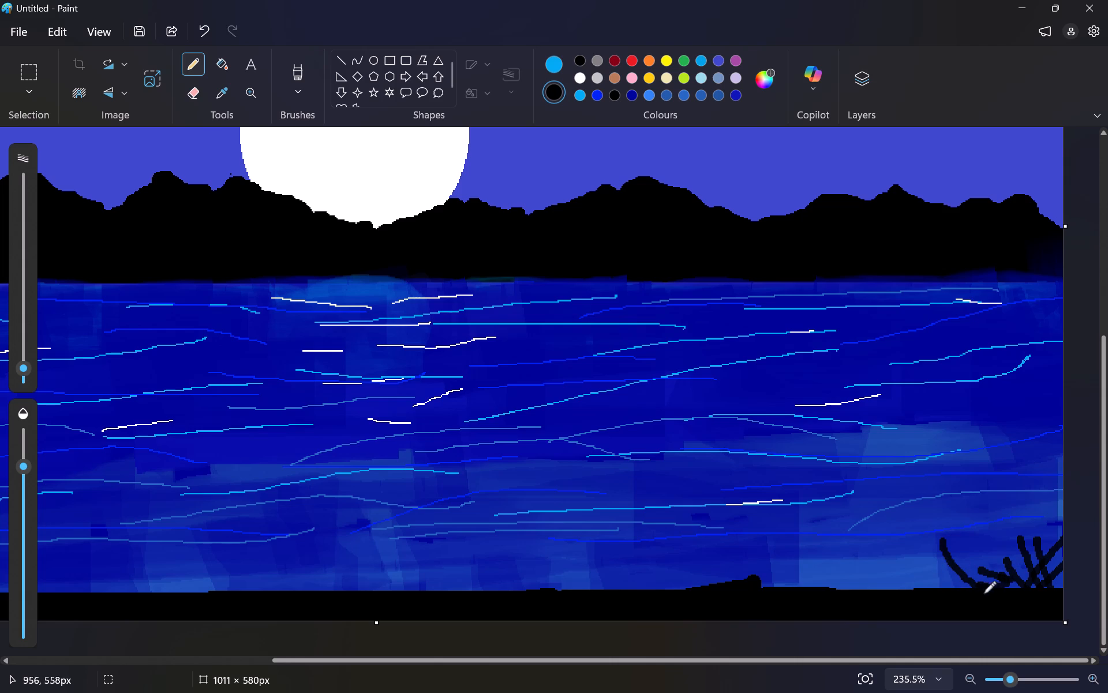
{"action": "left_click_drag", "start_coordinate": [983, 594], "coordinate": [994, 544]}
{"action": "left_click_drag", "start_coordinate": [975, 586], "coordinate": [923, 582]}
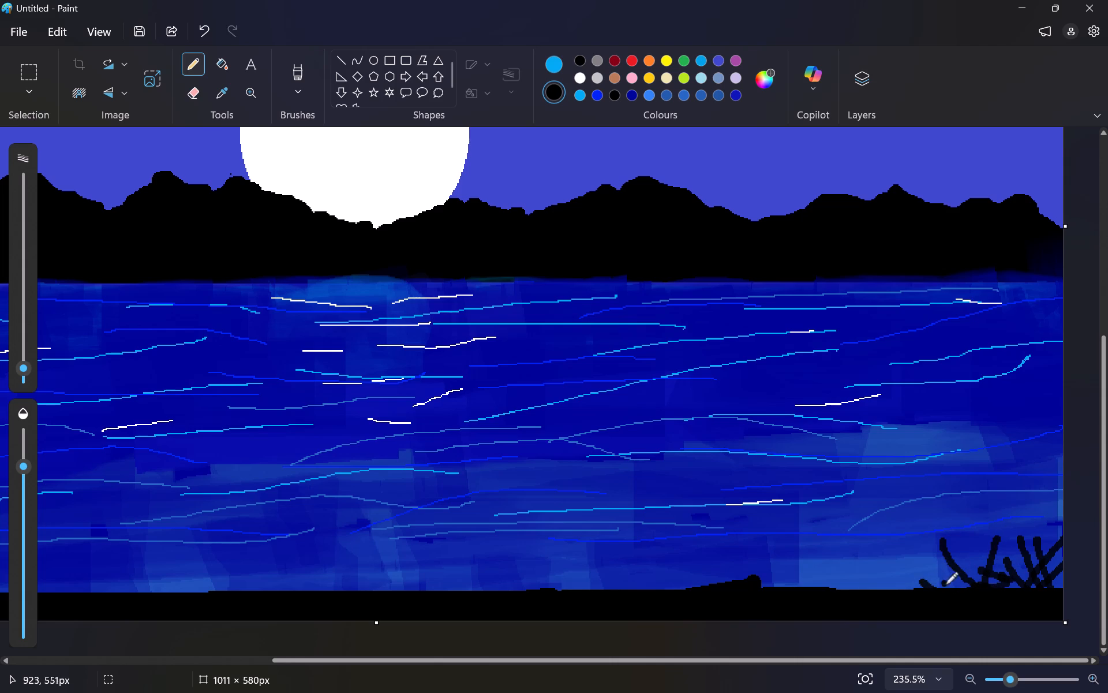
{"action": "left_click_drag", "start_coordinate": [945, 592], "coordinate": [943, 570]}
{"action": "left_click_drag", "start_coordinate": [914, 605], "coordinate": [896, 580]}
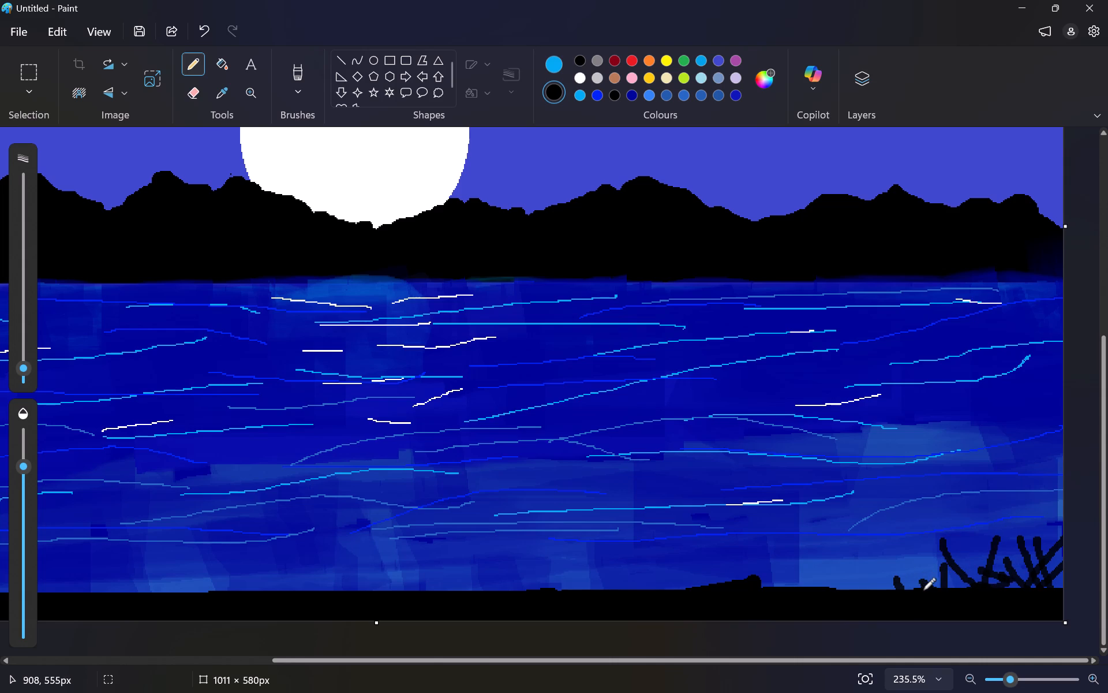
{"action": "left_click_drag", "start_coordinate": [921, 595], "coordinate": [914, 575]}
Draw another clump of black grass blades on the shore, left of the short blades, including one tall blade leaning right.
{"action": "left_click_drag", "start_coordinate": [893, 593], "coordinate": [870, 569]}
{"action": "left_click_drag", "start_coordinate": [867, 604], "coordinate": [892, 546]}
{"action": "left_click_drag", "start_coordinate": [864, 593], "coordinate": [852, 571]}
{"action": "left_click_drag", "start_coordinate": [853, 584], "coordinate": [854, 573]}
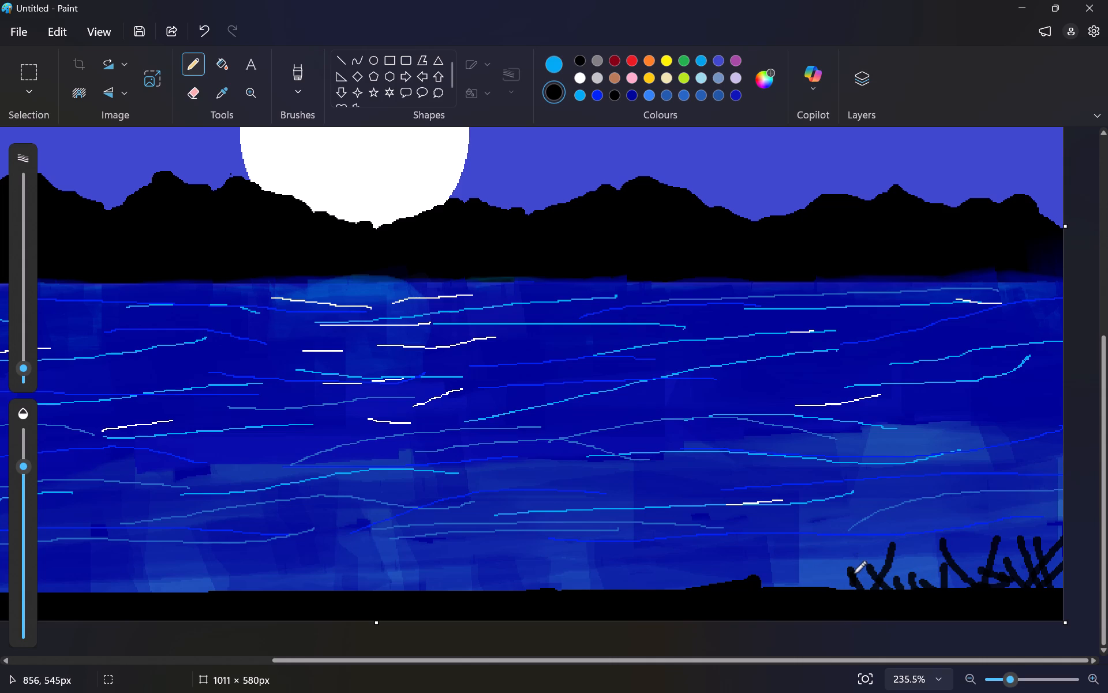
{"action": "left_click_drag", "start_coordinate": [859, 580], "coordinate": [862, 563]}
{"action": "left_click_drag", "start_coordinate": [845, 597], "coordinate": [836, 571]}
{"action": "left_click_drag", "start_coordinate": [823, 593], "coordinate": [840, 564]}
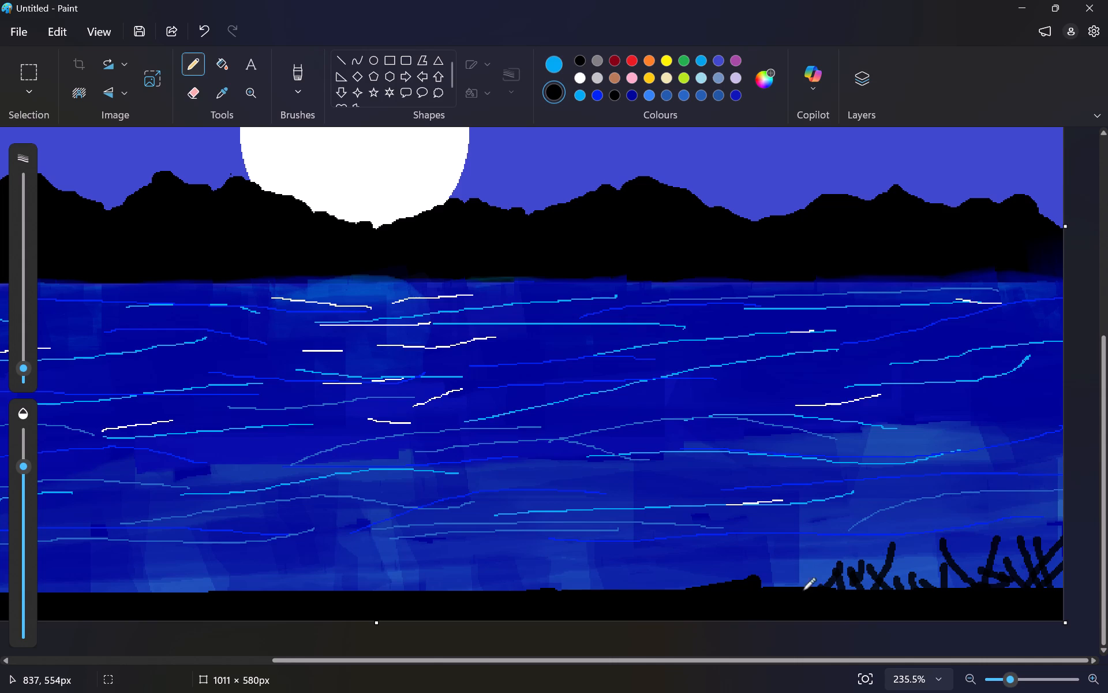
Add spaced and crossing black grass blades around the raised bump on the shore, filling the gap up to the neighbouring clump.
{"action": "left_click_drag", "start_coordinate": [797, 590], "coordinate": [811, 560]}
{"action": "left_click_drag", "start_coordinate": [753, 592], "coordinate": [763, 563]}
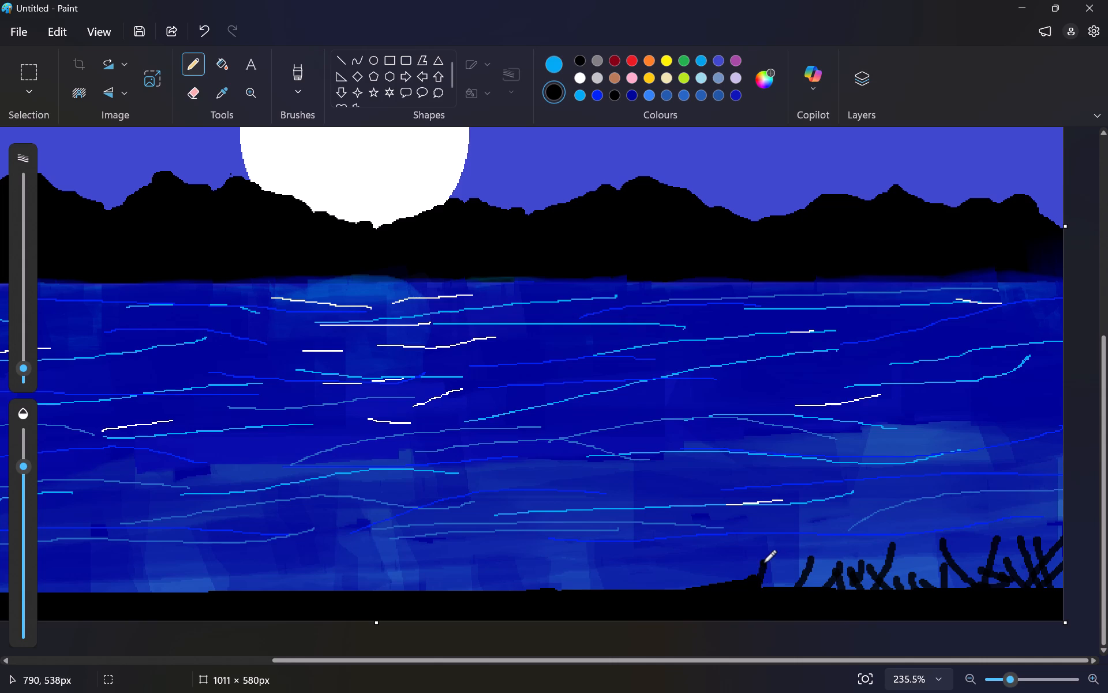
{"action": "left_click_drag", "start_coordinate": [763, 563], "coordinate": [763, 565]}
{"action": "left_click", "coordinate": [765, 565]}
{"action": "left_click_drag", "start_coordinate": [781, 590], "coordinate": [743, 554]}
{"action": "left_click_drag", "start_coordinate": [782, 593], "coordinate": [792, 551]}
{"action": "left_click_drag", "start_coordinate": [821, 593], "coordinate": [825, 552]}
{"action": "left_click_drag", "start_coordinate": [739, 593], "coordinate": [725, 572]}
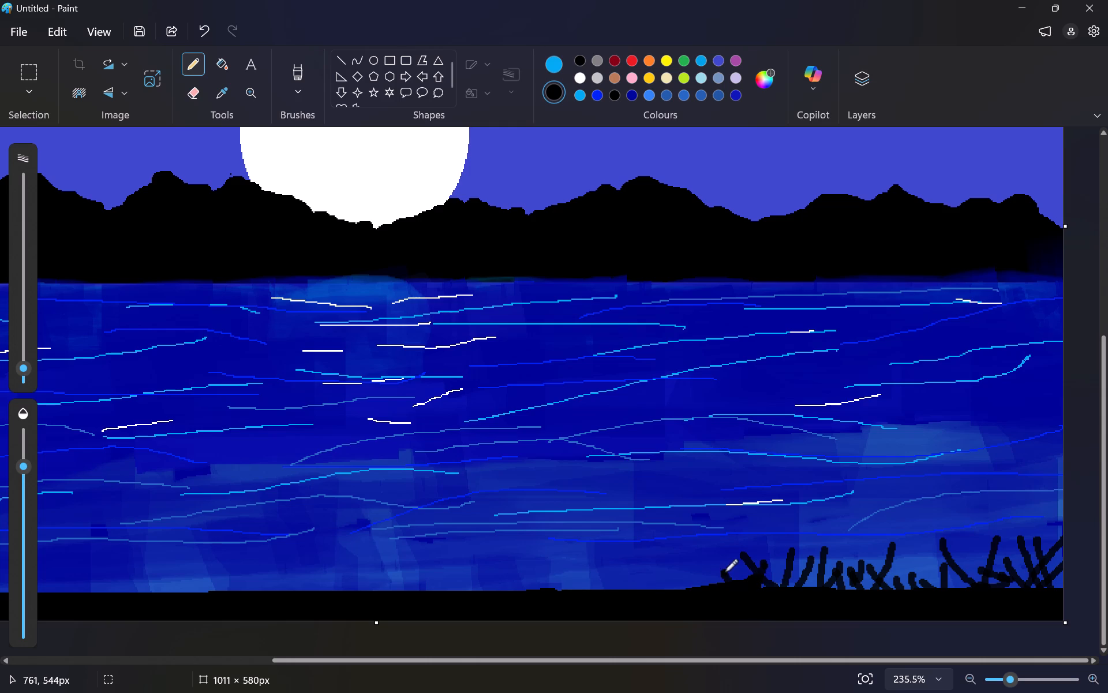
Extend the row of black grass blades leftward from the shore's bump to around the middle of the canvas.
{"action": "left_click_drag", "start_coordinate": [725, 572], "coordinate": [608, 584]}
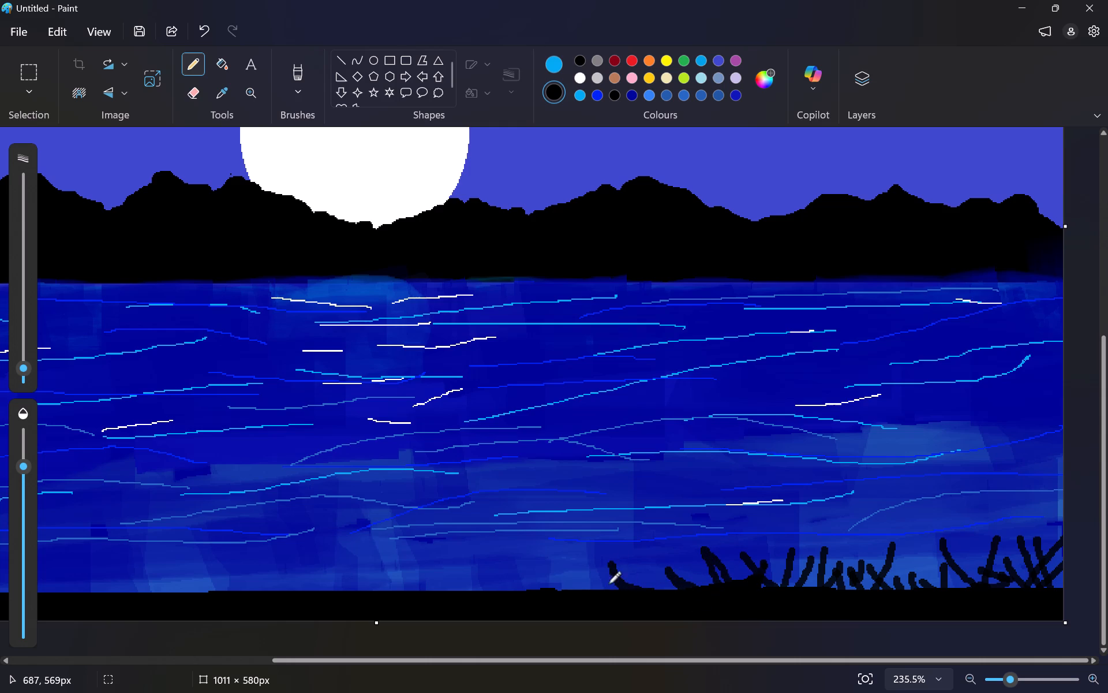
{"action": "left_click_drag", "start_coordinate": [608, 584], "coordinate": [661, 568]}
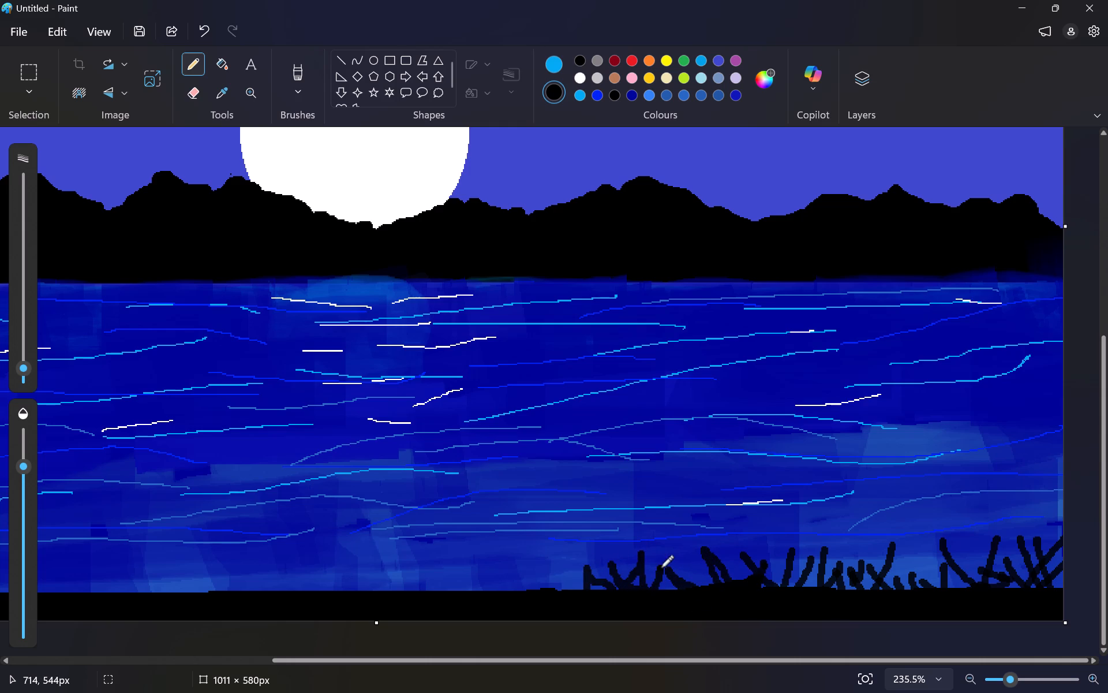
{"action": "left_click_drag", "start_coordinate": [661, 568], "coordinate": [534, 599]}
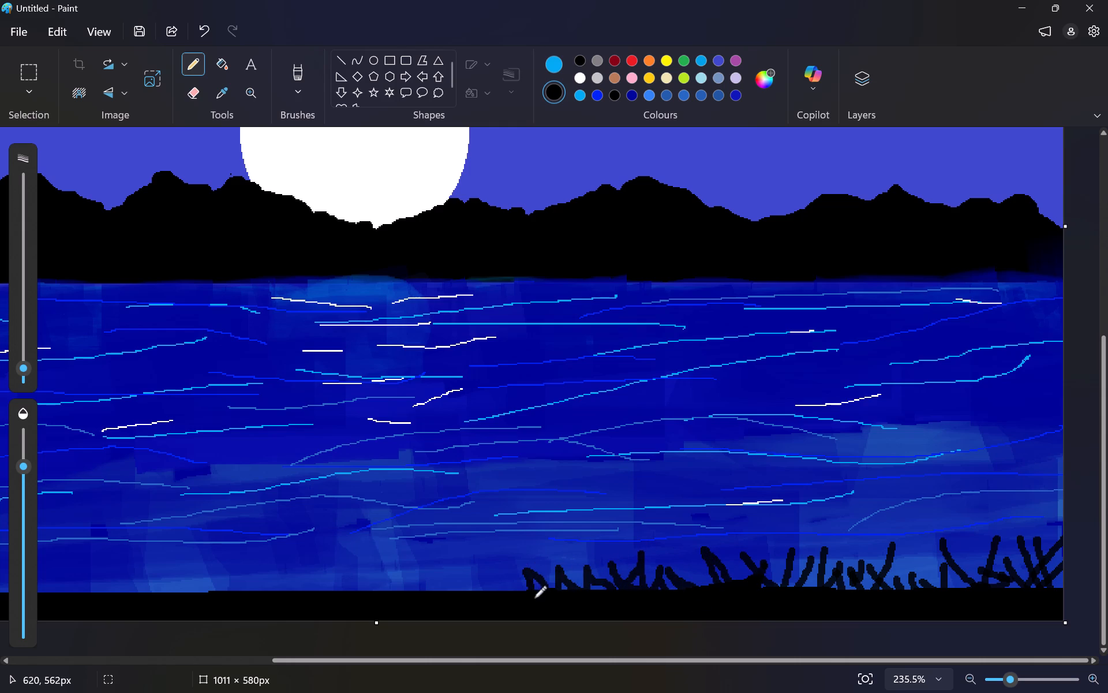
{"action": "left_click_drag", "start_coordinate": [534, 599], "coordinate": [522, 606]}
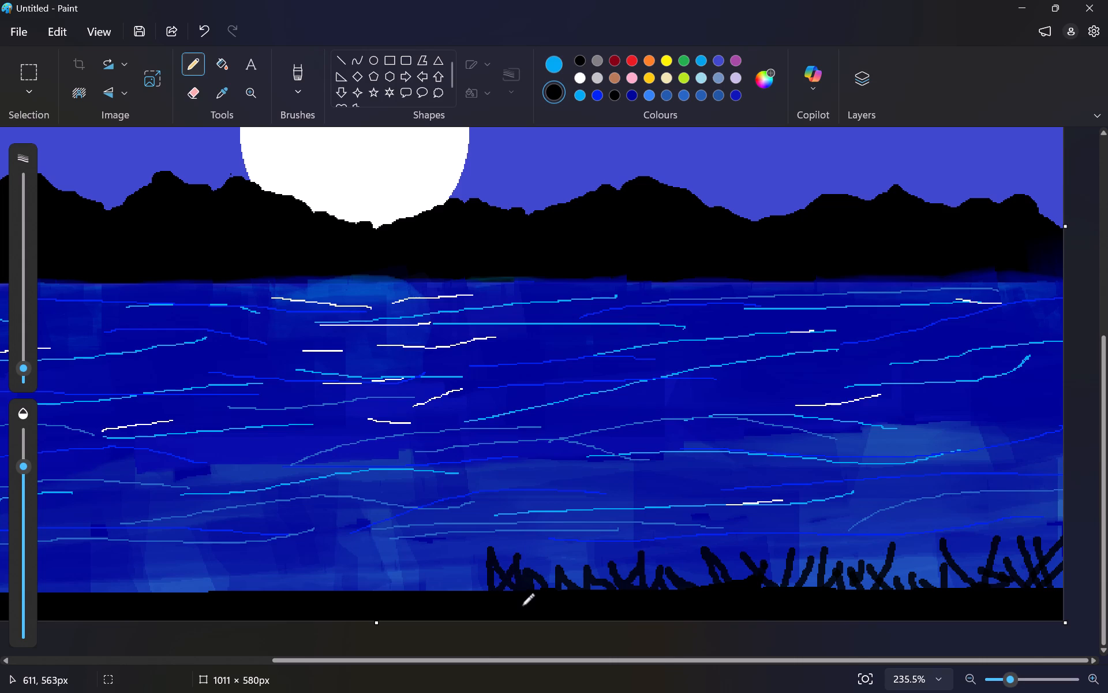
{"action": "left_click_drag", "start_coordinate": [522, 606], "coordinate": [522, 607]}
Draw a group of separate, slightly slanted black grass blades on the shore near the canvas's left edge.
{"action": "scroll", "coordinate": [260, 573], "scroll_direction": "right", "scroll_amount": 7}
{"action": "left_click", "coordinate": [260, 573]}
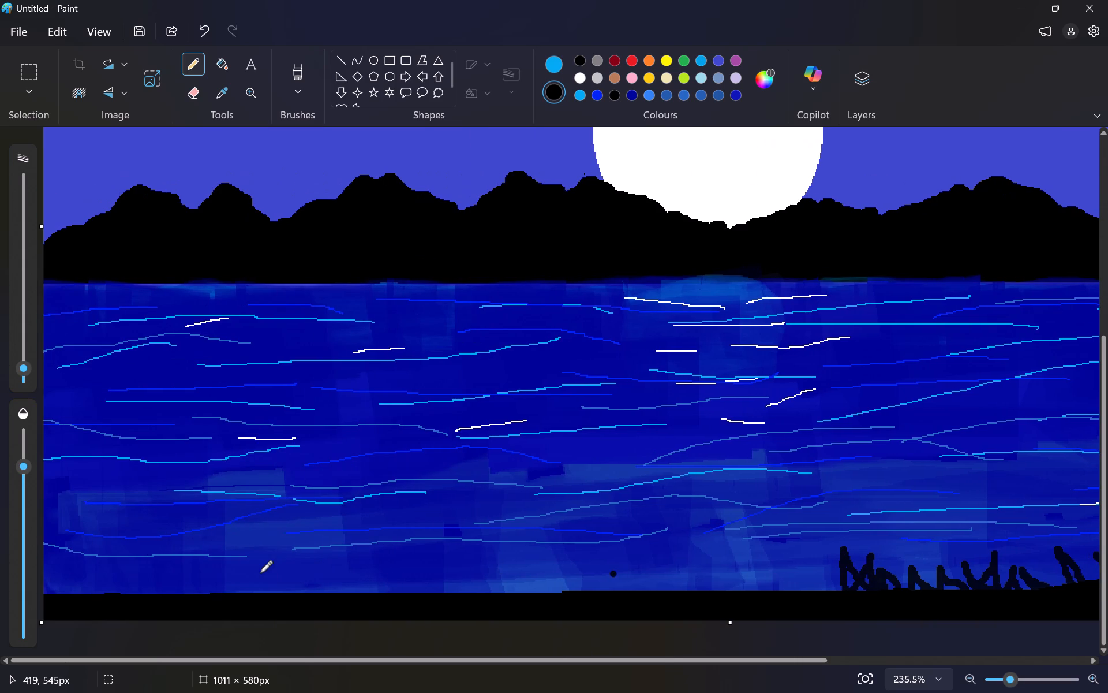
{"action": "scroll", "coordinate": [260, 573], "scroll_direction": "right", "scroll_amount": 7}
{"action": "left_click_drag", "start_coordinate": [45, 594], "coordinate": [93, 554]}
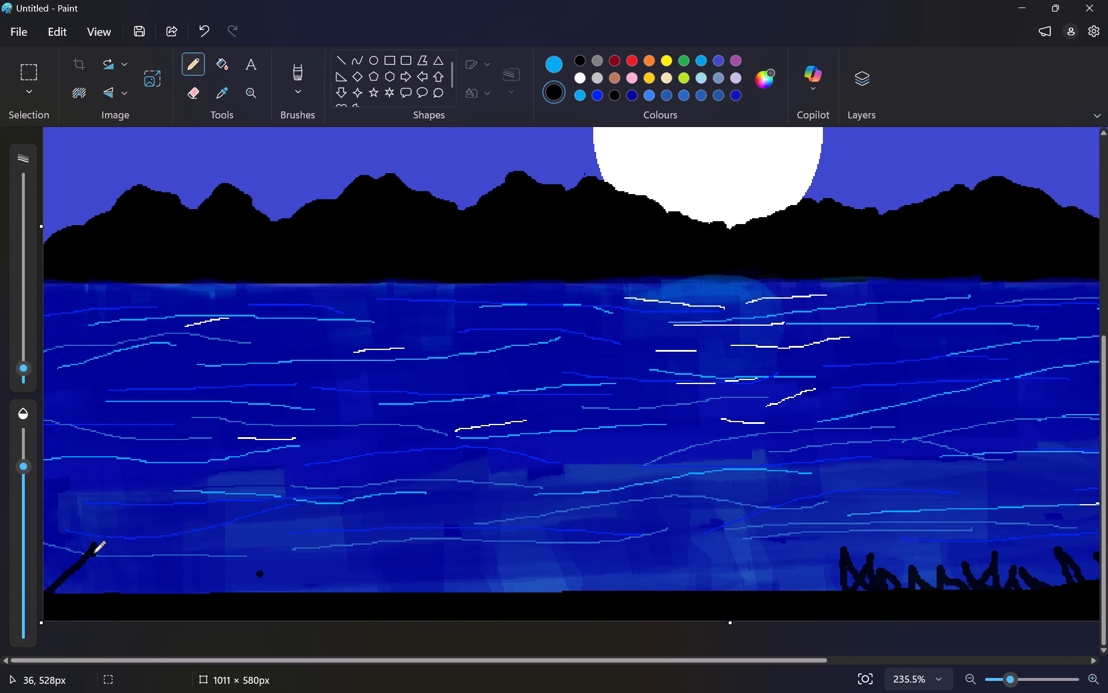
{"action": "key", "text": "ctrl+z"}
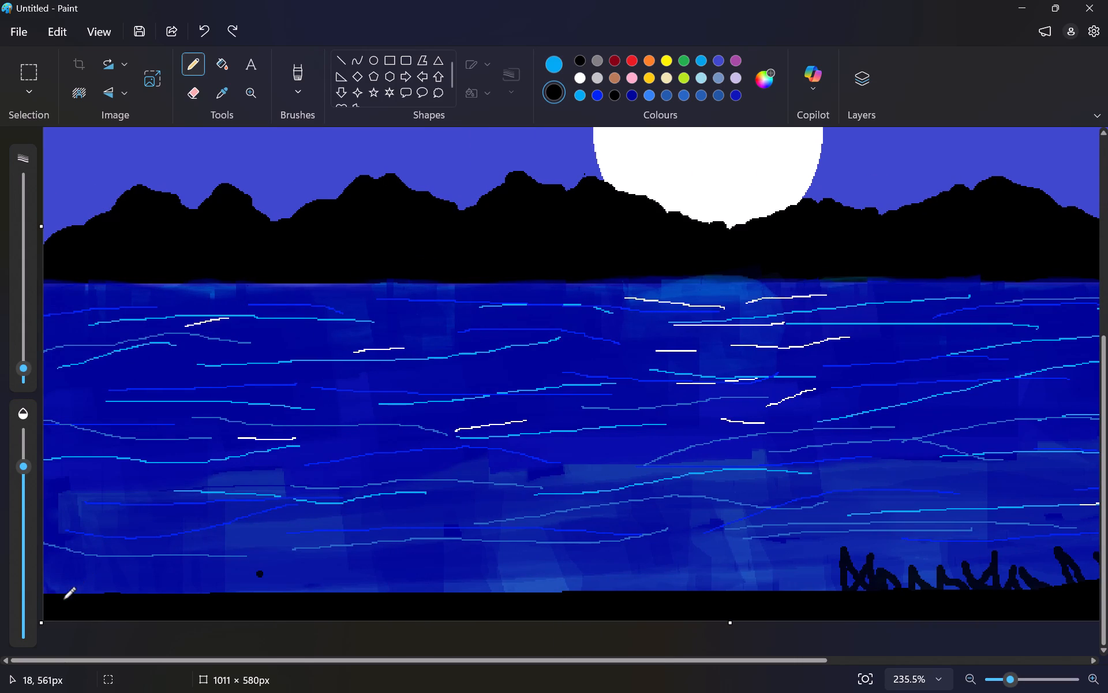
{"action": "left_click_drag", "start_coordinate": [61, 601], "coordinate": [89, 557]}
{"action": "left_click_drag", "start_coordinate": [85, 594], "coordinate": [88, 581]}
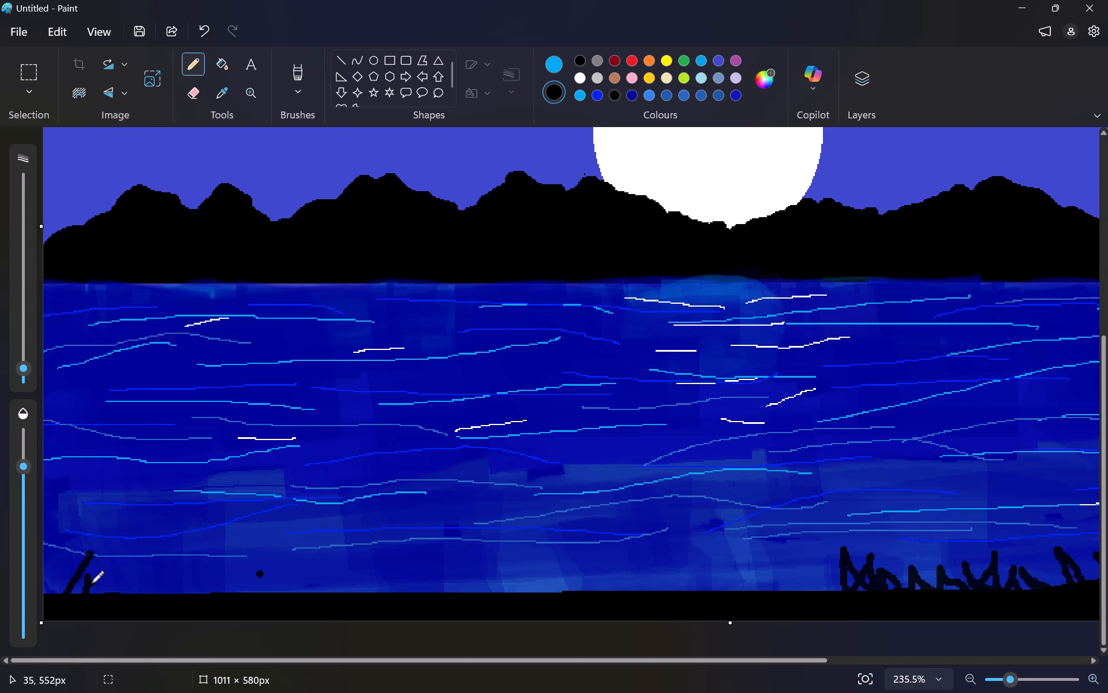
{"action": "left_click_drag", "start_coordinate": [103, 597], "coordinate": [101, 560]}
{"action": "left_click_drag", "start_coordinate": [132, 606], "coordinate": [132, 582]}
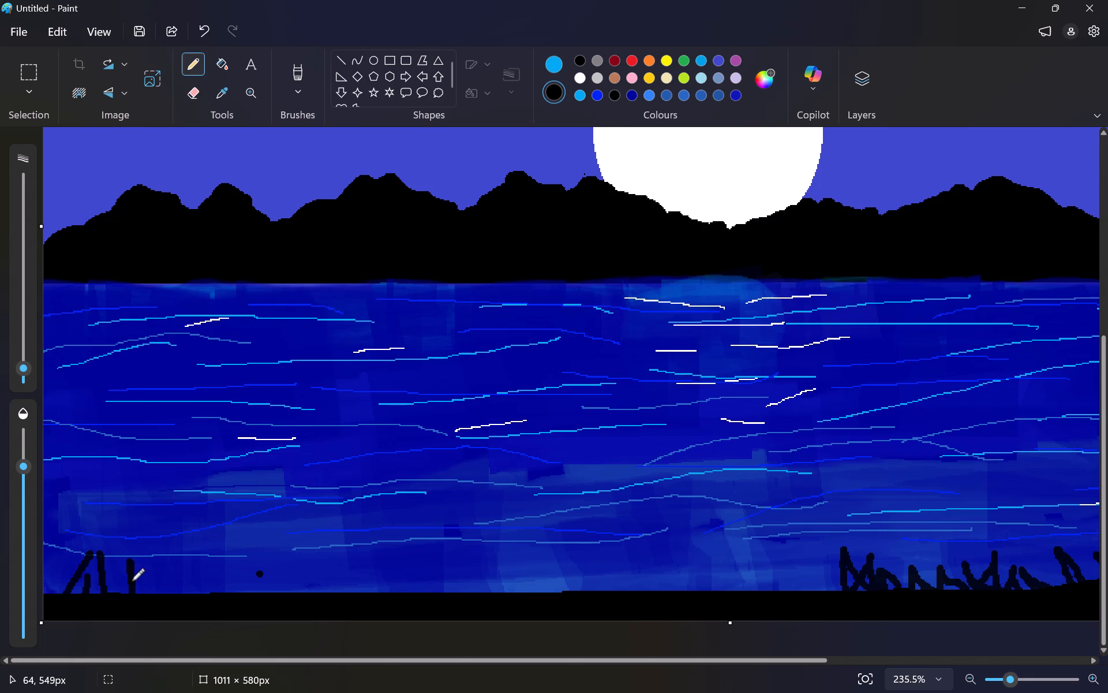
{"action": "left_click_drag", "start_coordinate": [157, 593], "coordinate": [152, 569]}
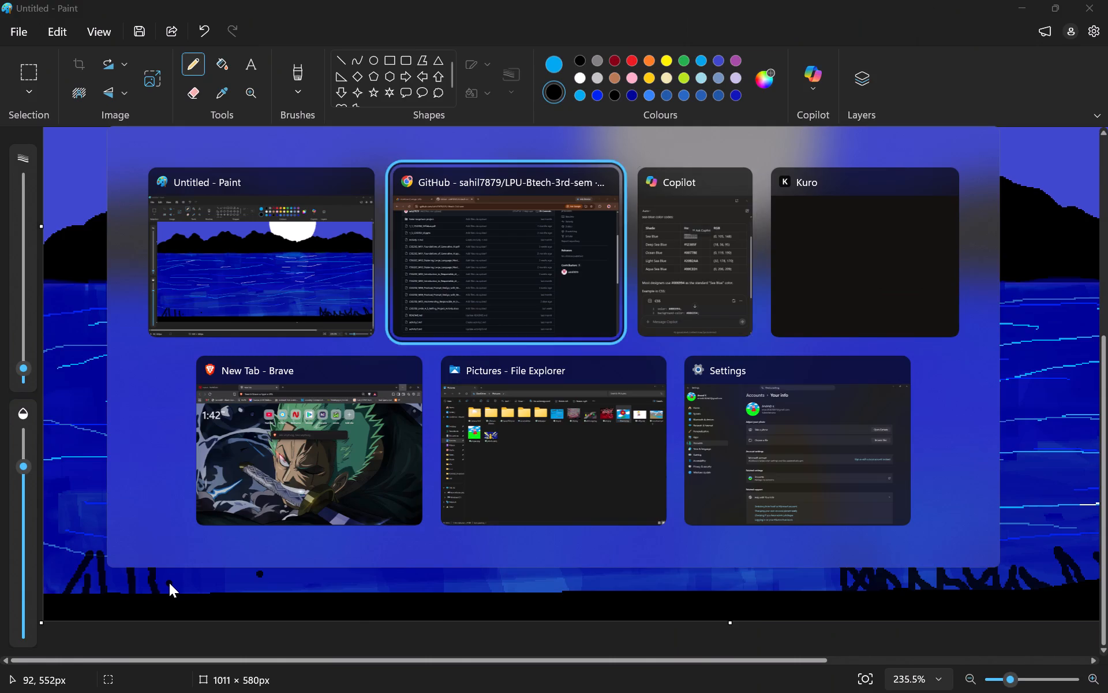
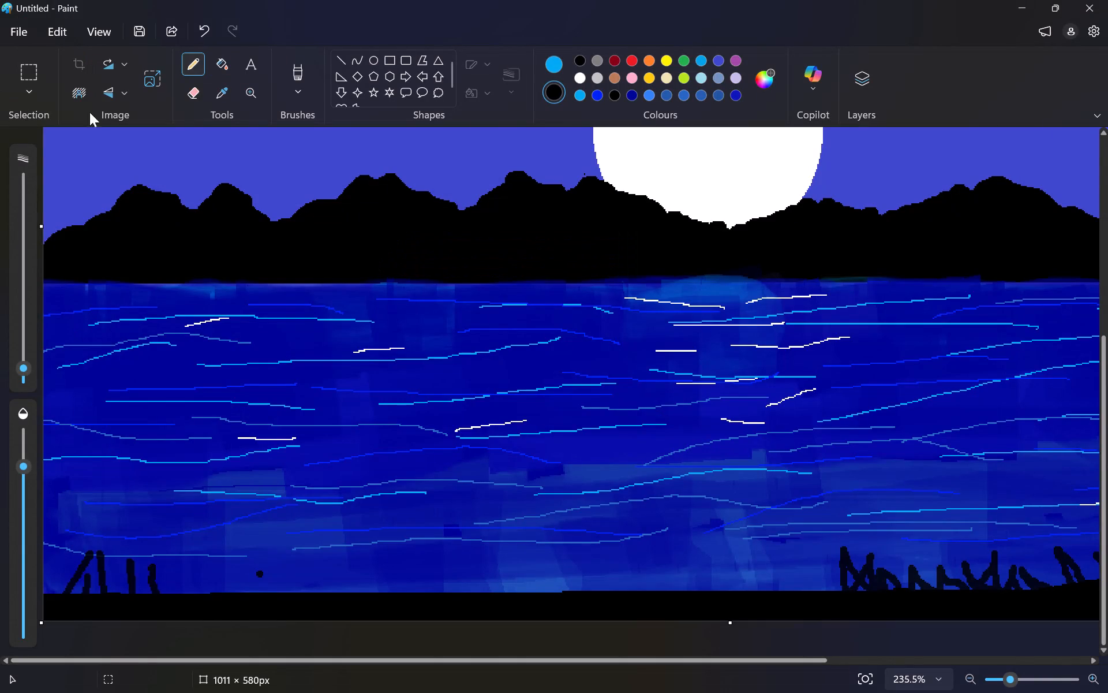
Continue the black grass blades rightward from the left-edge group, with one tall slanted blade followed by shorter crossing blades.
{"action": "left_click_drag", "start_coordinate": [160, 595], "coordinate": [204, 526]}
{"action": "key", "text": "ctrl+z"}
{"action": "left_click_drag", "start_coordinate": [164, 594], "coordinate": [201, 531]}
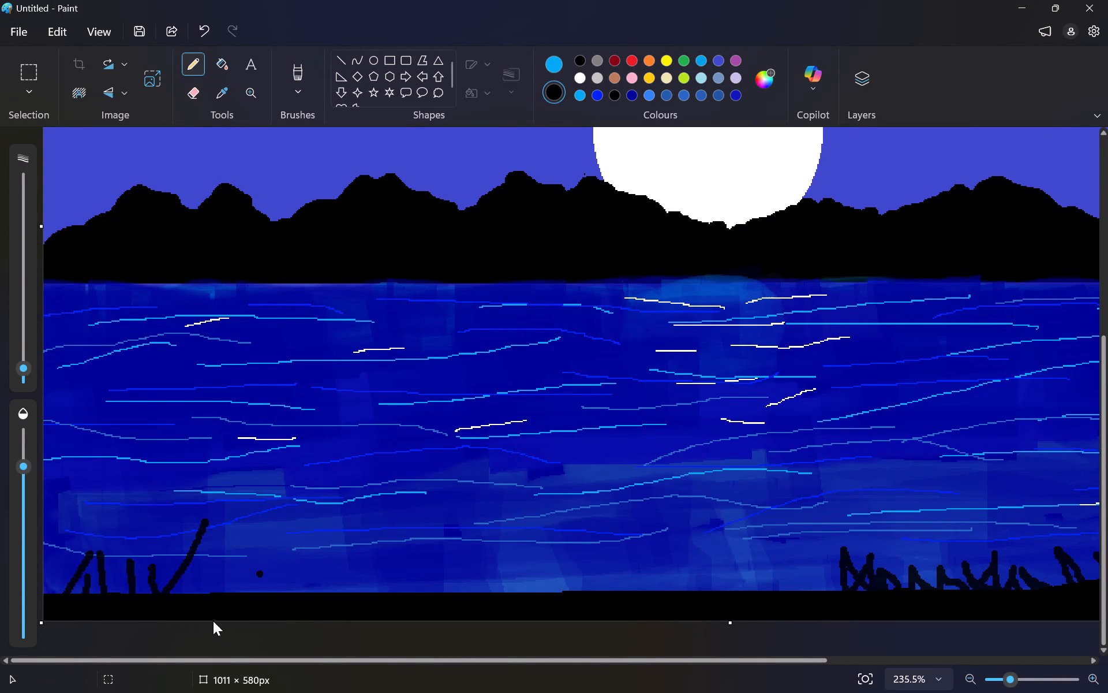
{"action": "left_click_drag", "start_coordinate": [204, 600], "coordinate": [196, 555]}
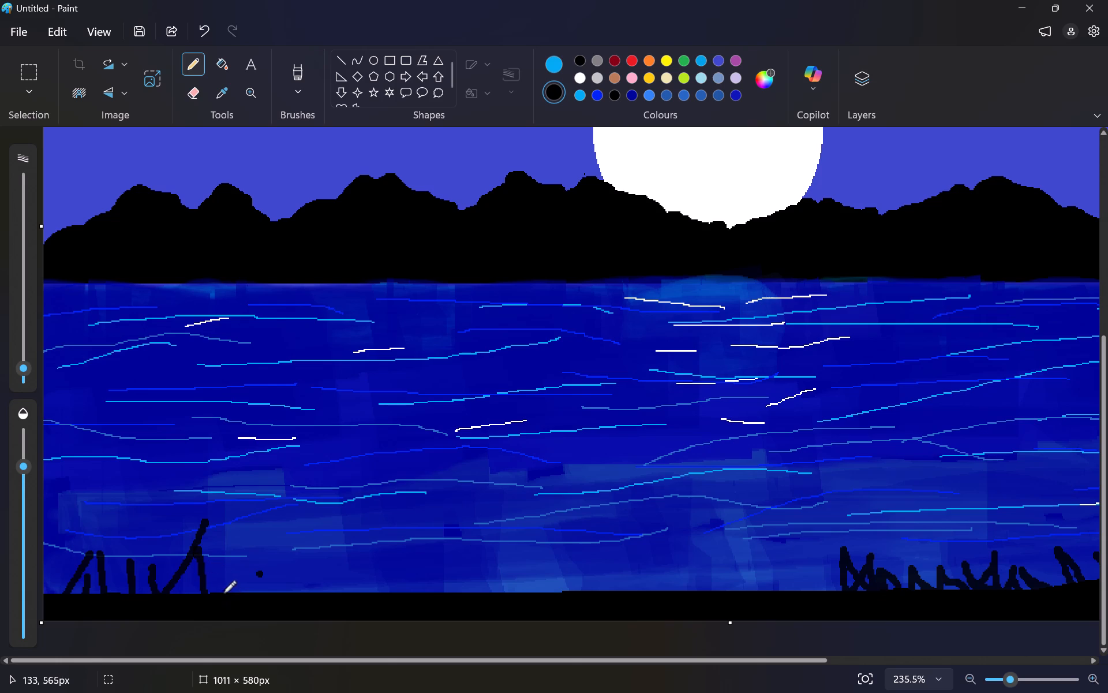
{"action": "left_click_drag", "start_coordinate": [222, 593], "coordinate": [230, 556]}
{"action": "left_click_drag", "start_coordinate": [239, 594], "coordinate": [272, 560]}
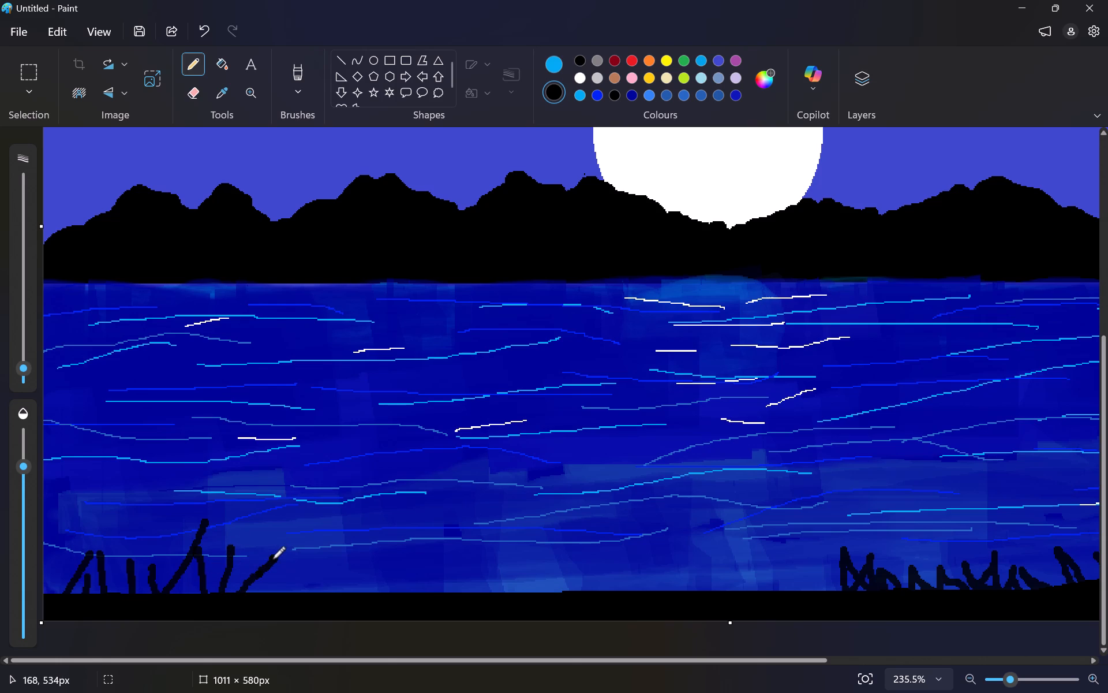
{"action": "left_click_drag", "start_coordinate": [255, 596], "coordinate": [246, 560]}
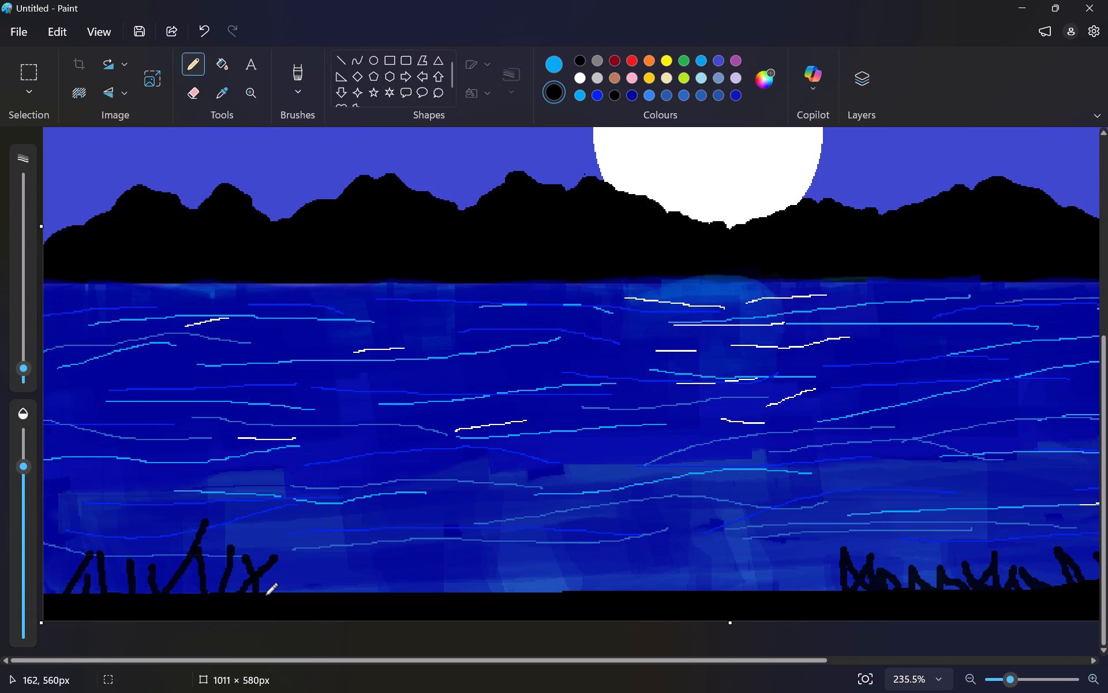
{"action": "left_click_drag", "start_coordinate": [264, 597], "coordinate": [336, 561]}
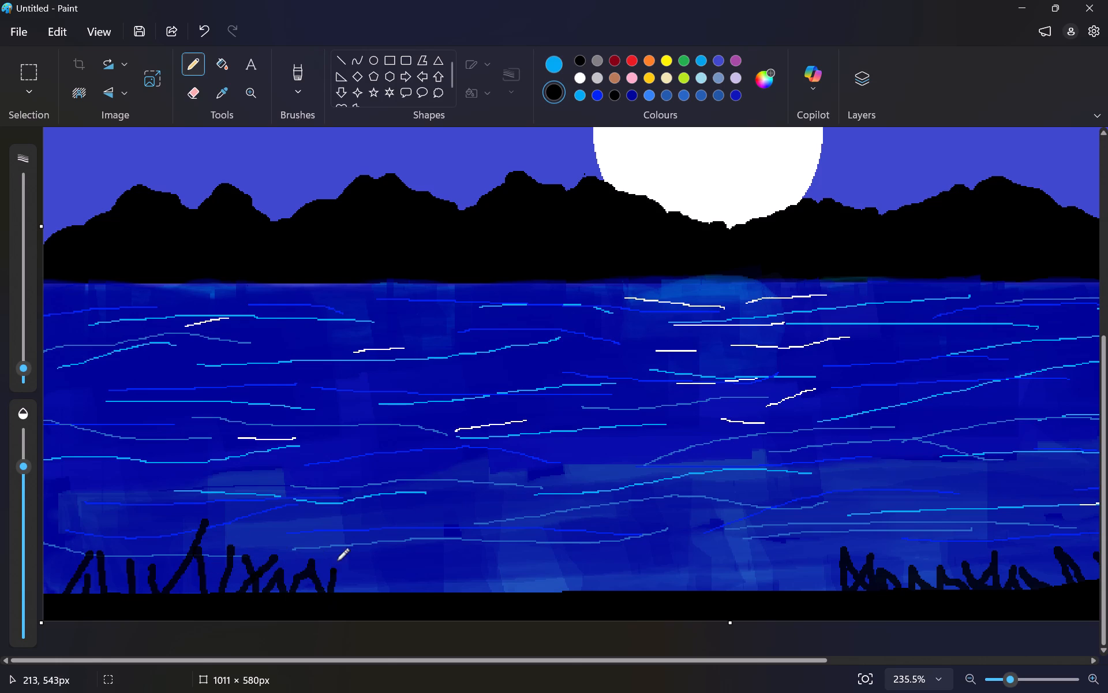
{"action": "left_click_drag", "start_coordinate": [336, 561], "coordinate": [392, 615]}
{"action": "left_click_drag", "start_coordinate": [377, 594], "coordinate": [388, 569]}
{"action": "left_click_drag", "start_coordinate": [406, 597], "coordinate": [366, 564]}
{"action": "left_click_drag", "start_coordinate": [419, 591], "coordinate": [413, 577]}
{"action": "left_click_drag", "start_coordinate": [404, 593], "coordinate": [440, 557]}
Extend the grass row rightward along the shore with short, loosely spaced black blades to just left of below the moon.
{"action": "left_click_drag", "start_coordinate": [449, 590], "coordinate": [442, 582]}
{"action": "left_click_drag", "start_coordinate": [467, 587], "coordinate": [472, 572]}
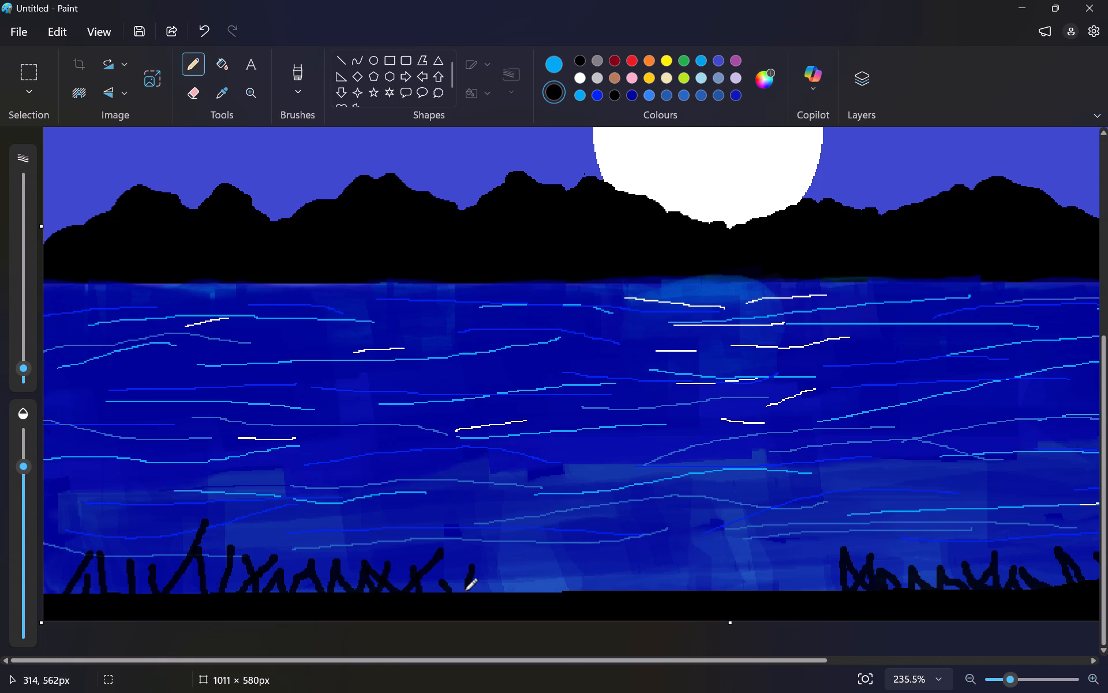
{"action": "left_click_drag", "start_coordinate": [467, 588], "coordinate": [464, 601]}
{"action": "left_click_drag", "start_coordinate": [485, 594], "coordinate": [498, 570]}
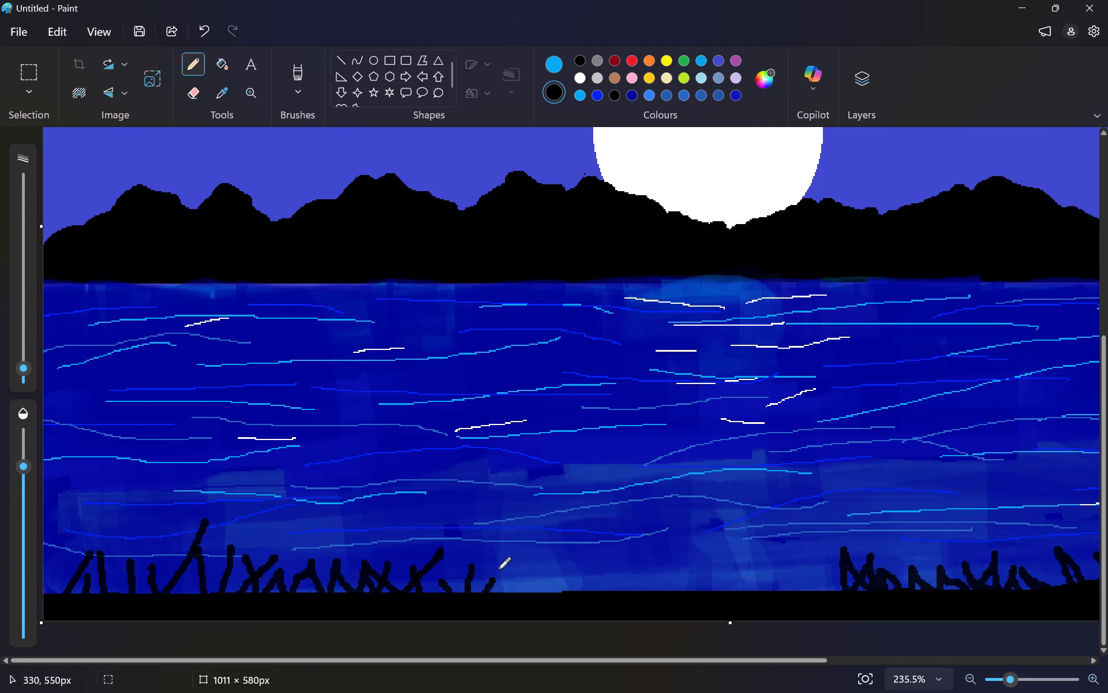
{"action": "left_click_drag", "start_coordinate": [498, 570], "coordinate": [499, 572]}
{"action": "left_click_drag", "start_coordinate": [508, 598], "coordinate": [519, 560]}
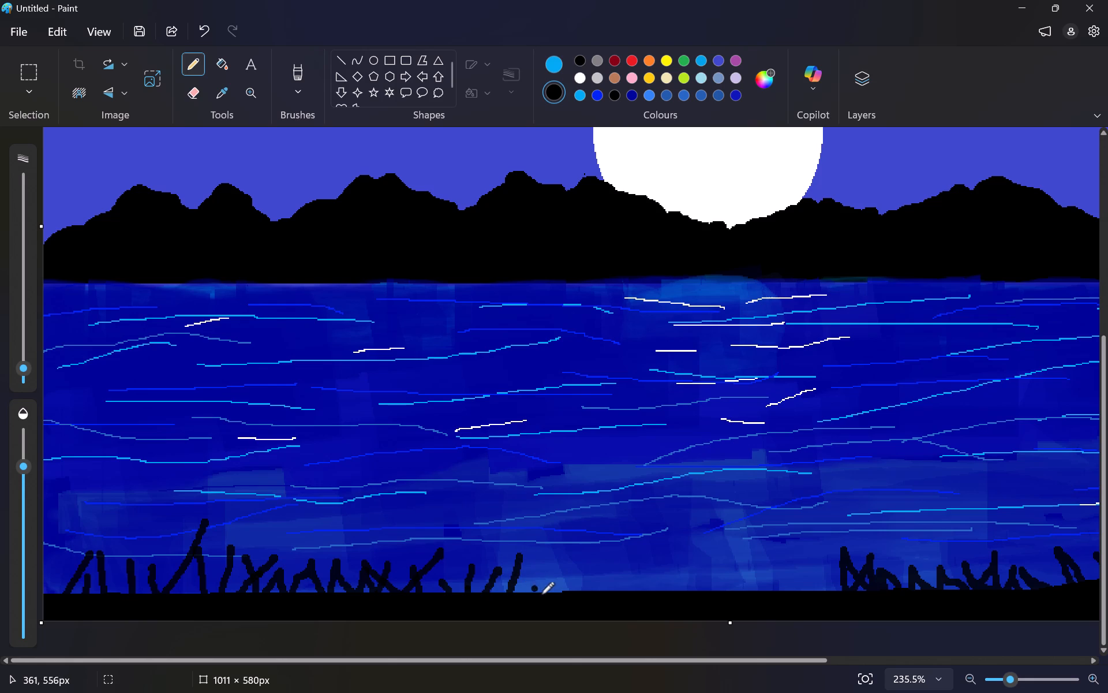
{"action": "left_click_drag", "start_coordinate": [542, 595], "coordinate": [533, 576]}
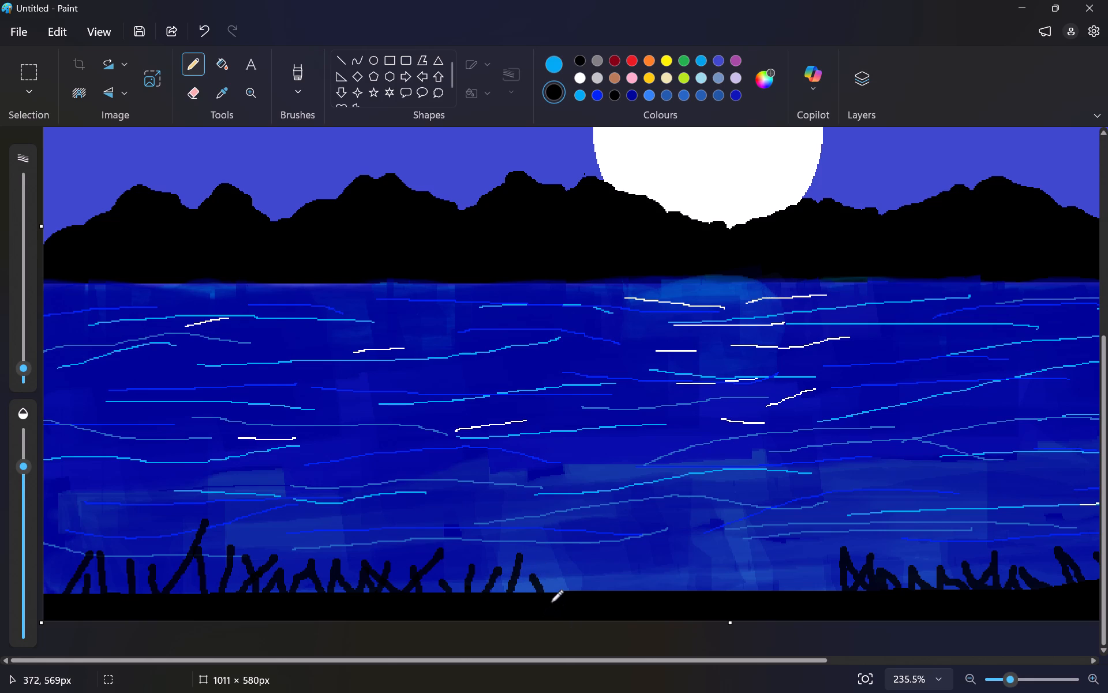
{"action": "left_click_drag", "start_coordinate": [551, 603], "coordinate": [567, 573]}
{"action": "left_click_drag", "start_coordinate": [581, 591], "coordinate": [587, 560]}
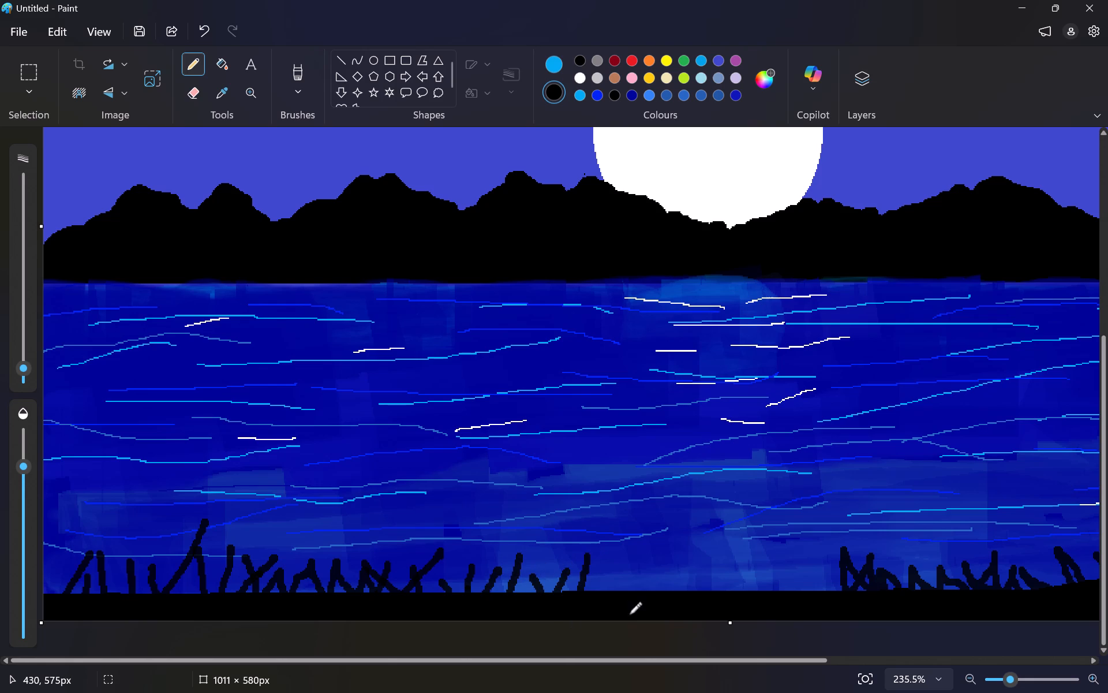
{"action": "left_click_drag", "start_coordinate": [620, 595], "coordinate": [599, 563]}
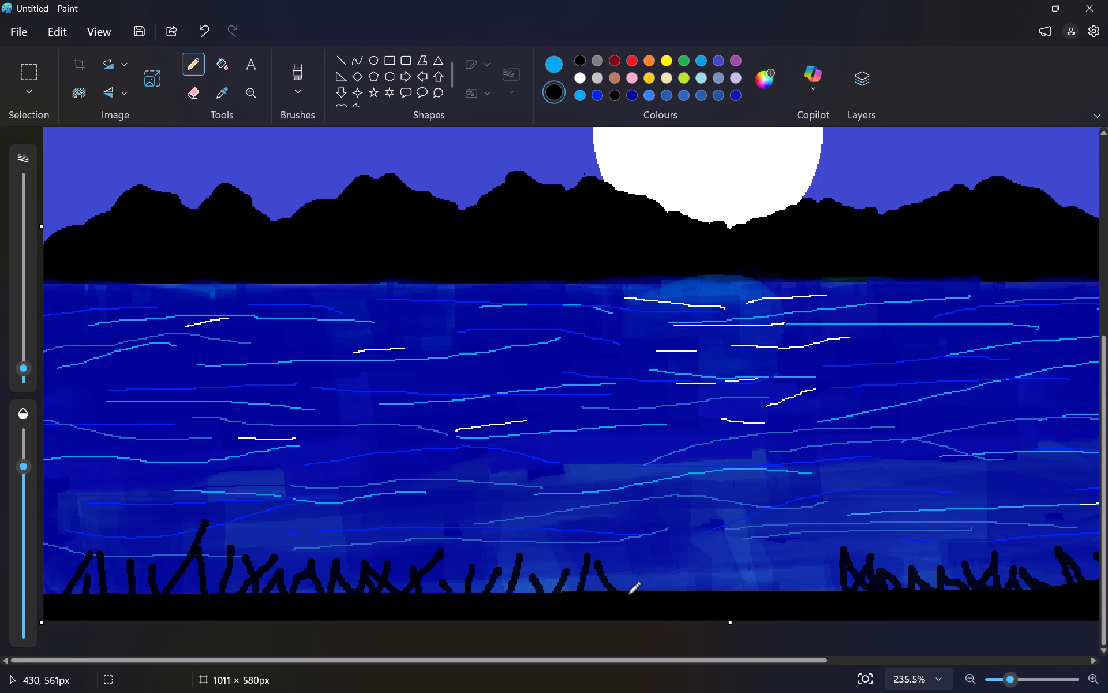
Draw a denser cluster of slanted and crossing black grass blades on the shore below the moon's left half.
{"action": "left_click_drag", "start_coordinate": [614, 594], "coordinate": [647, 549]}
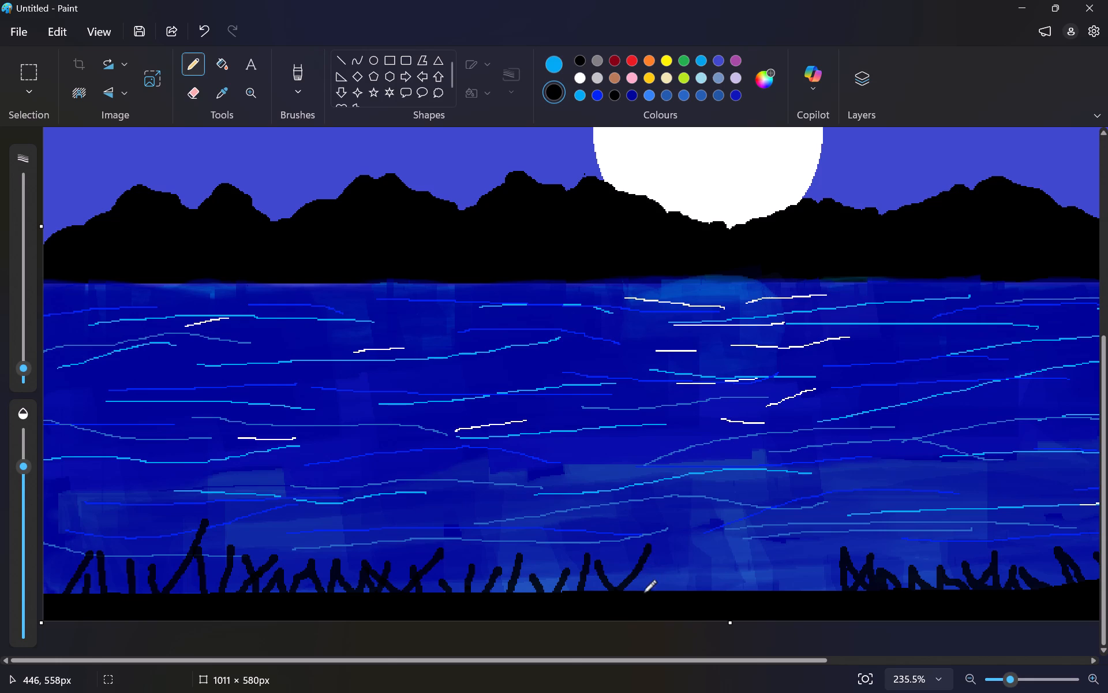
{"action": "left_click_drag", "start_coordinate": [634, 593], "coordinate": [609, 547]}
{"action": "left_click_drag", "start_coordinate": [637, 590], "coordinate": [652, 573]}
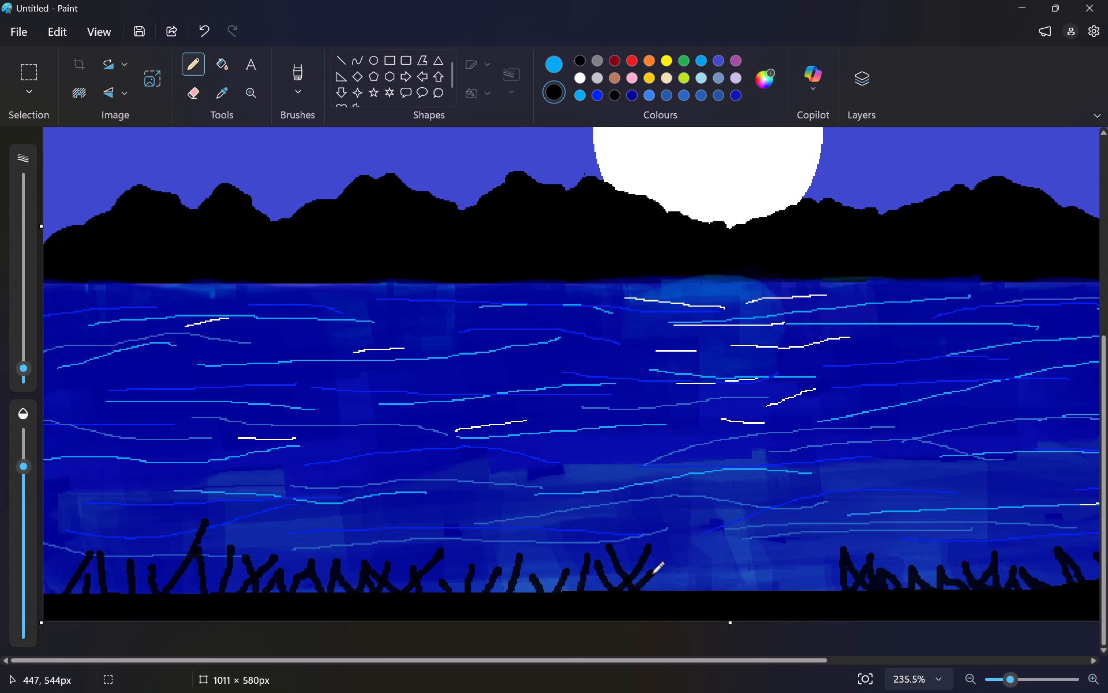
{"action": "left_click_drag", "start_coordinate": [652, 575], "coordinate": [649, 586]}
{"action": "left_click_drag", "start_coordinate": [650, 595], "coordinate": [670, 563]}
{"action": "left_click_drag", "start_coordinate": [667, 597], "coordinate": [680, 559]}
{"action": "left_click_drag", "start_coordinate": [687, 594], "coordinate": [690, 568]}
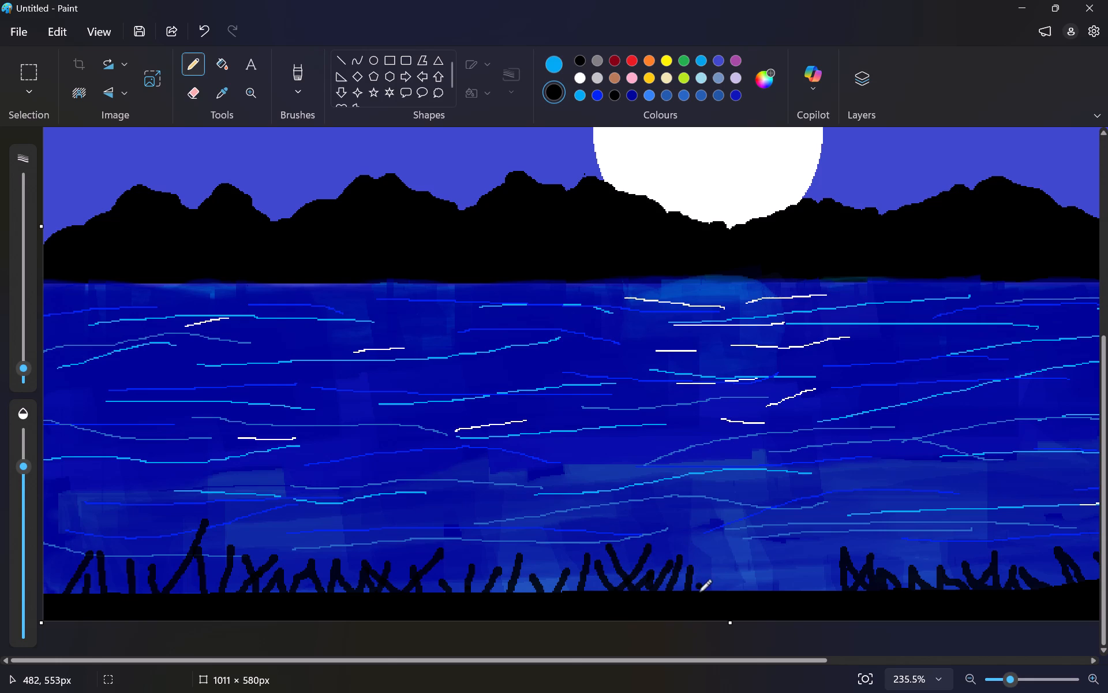
{"action": "left_click_drag", "start_coordinate": [699, 595], "coordinate": [699, 572]}
{"action": "left_click_drag", "start_coordinate": [718, 593], "coordinate": [703, 559]}
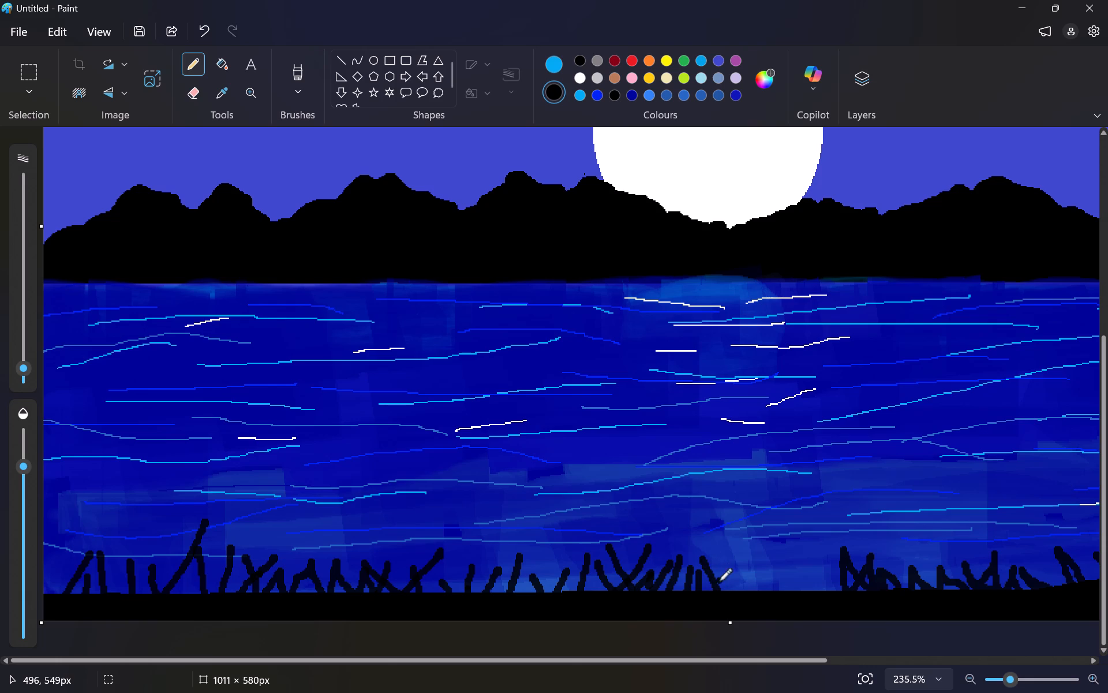
Fill the remaining shore gap below the moon's right half with black grass blades, joining the existing right-hand clump.
{"action": "left_click_drag", "start_coordinate": [712, 597], "coordinate": [747, 555]}
{"action": "left_click_drag", "start_coordinate": [732, 603], "coordinate": [752, 573]}
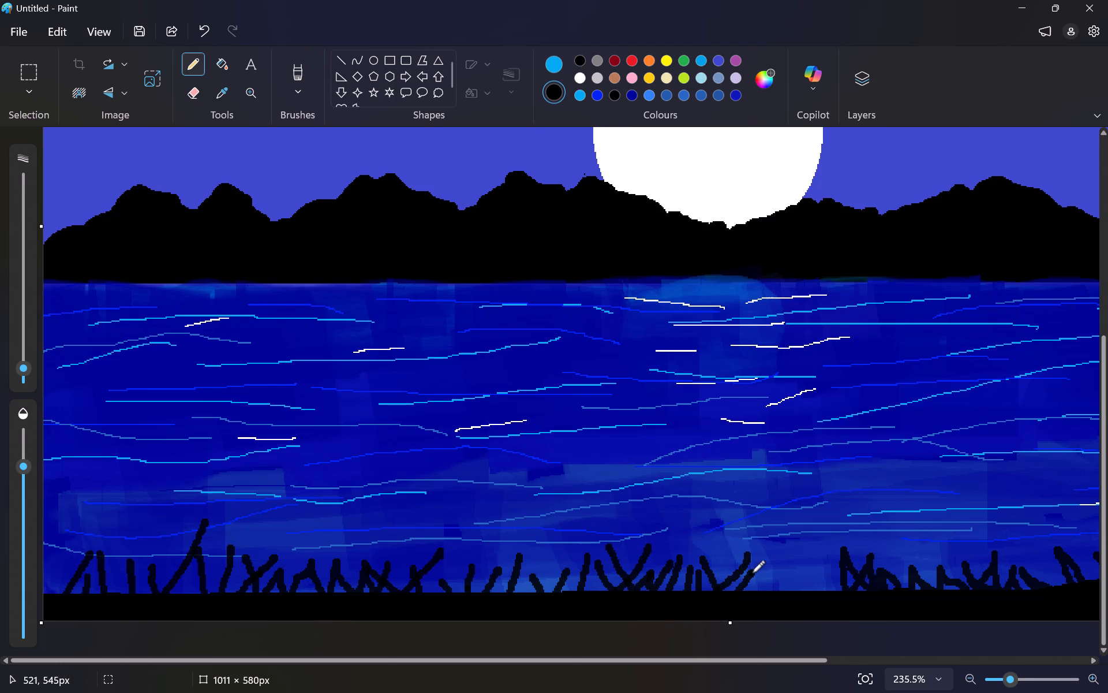
{"action": "left_click_drag", "start_coordinate": [752, 573], "coordinate": [752, 575]}
{"action": "left_click_drag", "start_coordinate": [766, 590], "coordinate": [753, 568]}
{"action": "left_click_drag", "start_coordinate": [746, 588], "coordinate": [765, 563]}
{"action": "left_click_drag", "start_coordinate": [788, 596], "coordinate": [772, 576]}
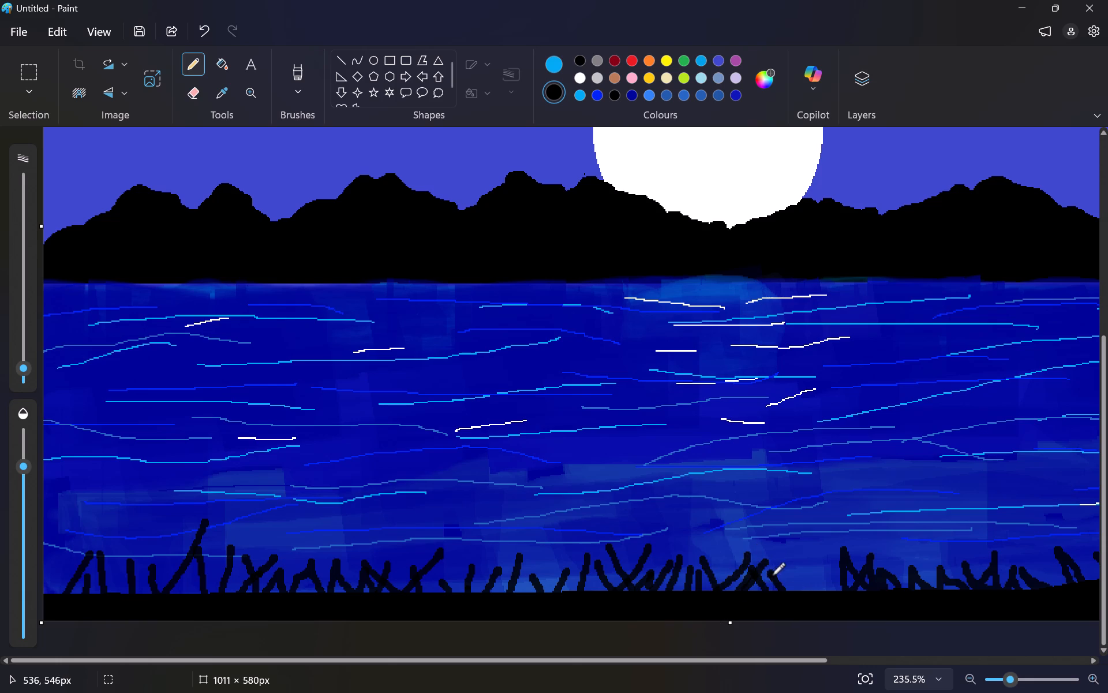
{"action": "left_click_drag", "start_coordinate": [772, 598], "coordinate": [789, 571]}
{"action": "left_click_drag", "start_coordinate": [807, 616], "coordinate": [800, 557]}
{"action": "left_click_drag", "start_coordinate": [800, 557], "coordinate": [800, 557]}
{"action": "left_click_drag", "start_coordinate": [833, 592], "coordinate": [824, 571]}
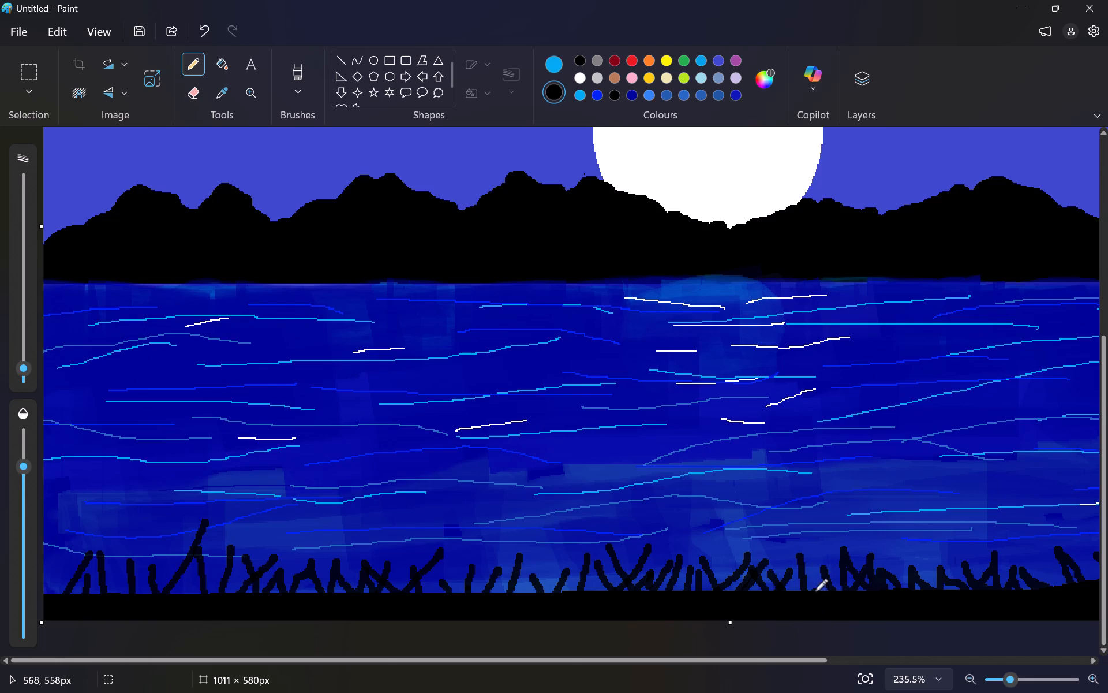
{"action": "left_click_drag", "start_coordinate": [815, 592], "coordinate": [819, 556]}
Thicken sparse spots in the left half of the grass row with extra black blades, working back to the canvas's left edge.
{"action": "scroll", "coordinate": [546, 571], "scroll_direction": "right", "scroll_amount": 4}
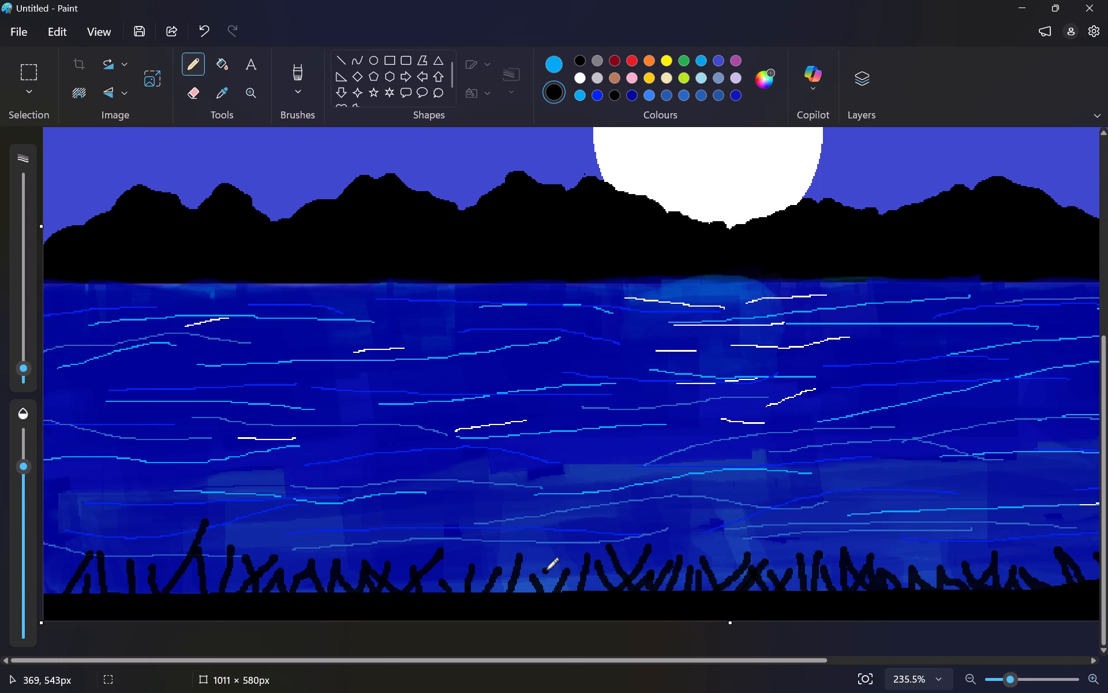
{"action": "left_click_drag", "start_coordinate": [570, 602], "coordinate": [544, 575]}
{"action": "left_click_drag", "start_coordinate": [518, 593], "coordinate": [530, 562]}
{"action": "left_click_drag", "start_coordinate": [435, 597], "coordinate": [456, 568]}
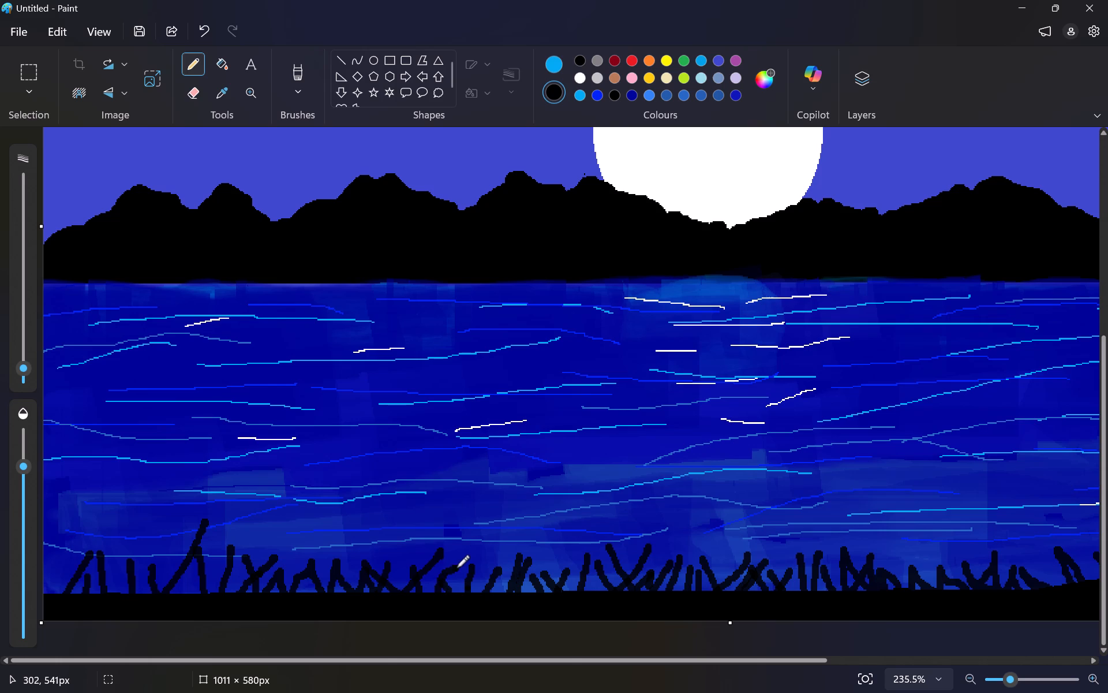
{"action": "left_click_drag", "start_coordinate": [456, 568], "coordinate": [455, 568]}
{"action": "left_click_drag", "start_coordinate": [230, 593], "coordinate": [212, 566]}
{"action": "left_click_drag", "start_coordinate": [136, 599], "coordinate": [152, 538]}
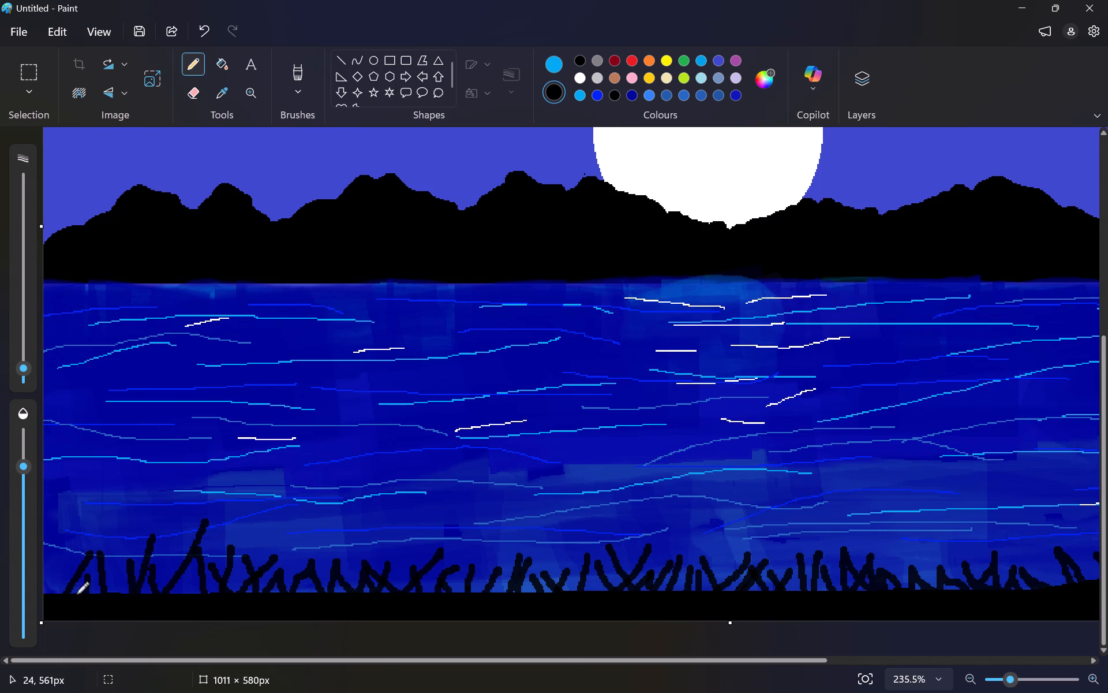
{"action": "left_click_drag", "start_coordinate": [90, 599], "coordinate": [32, 539]}
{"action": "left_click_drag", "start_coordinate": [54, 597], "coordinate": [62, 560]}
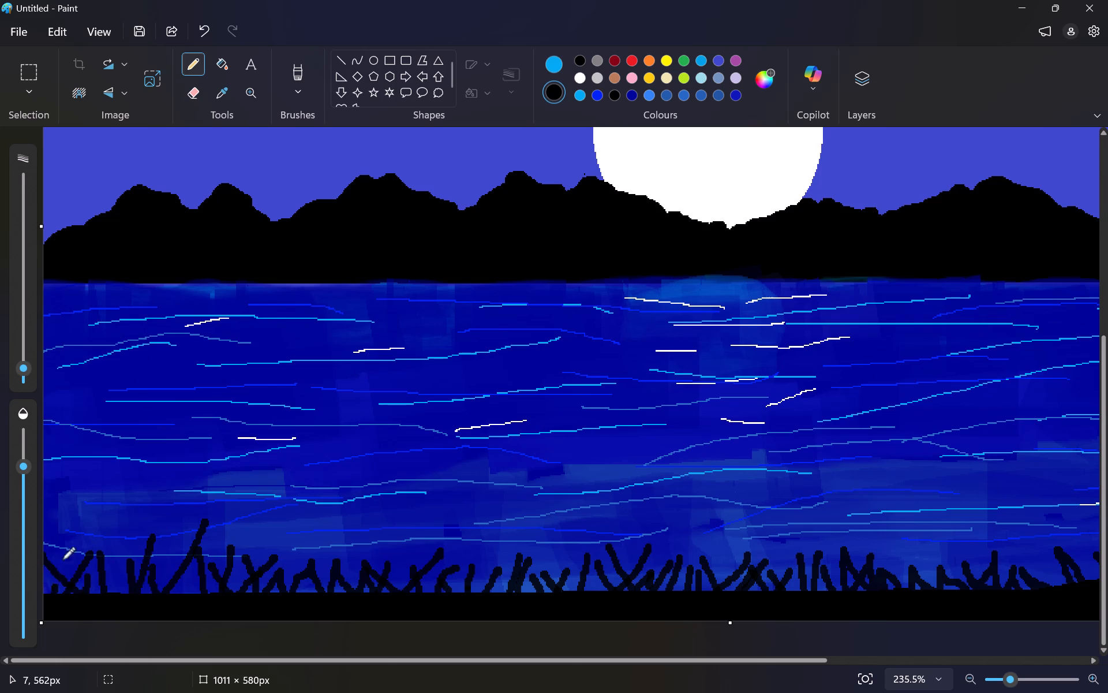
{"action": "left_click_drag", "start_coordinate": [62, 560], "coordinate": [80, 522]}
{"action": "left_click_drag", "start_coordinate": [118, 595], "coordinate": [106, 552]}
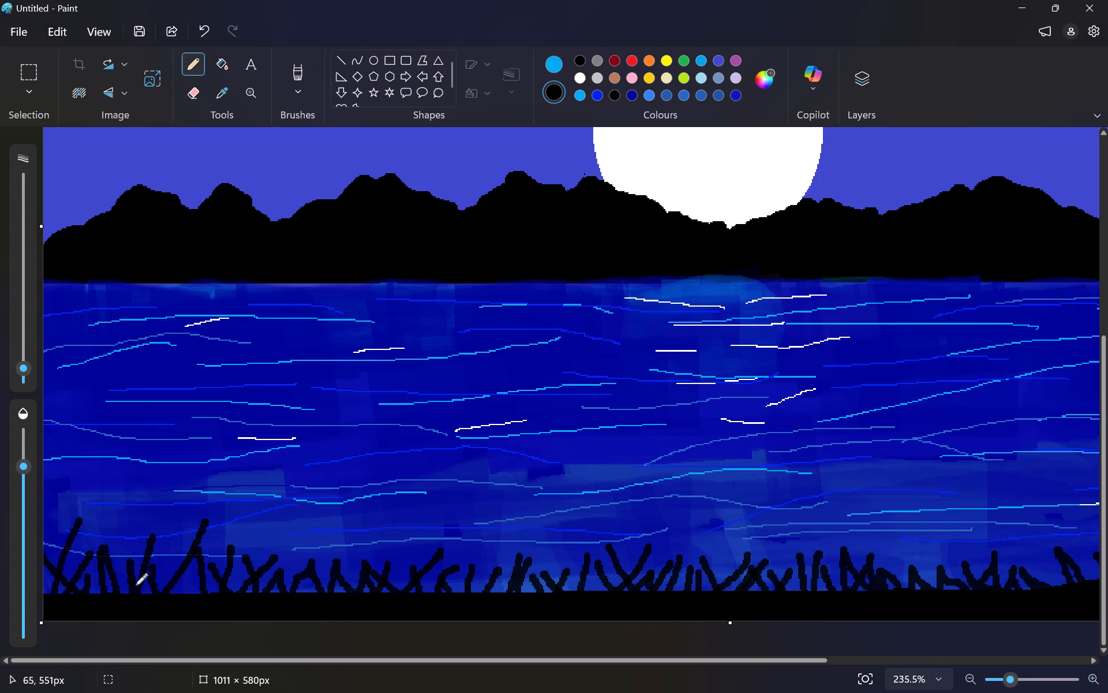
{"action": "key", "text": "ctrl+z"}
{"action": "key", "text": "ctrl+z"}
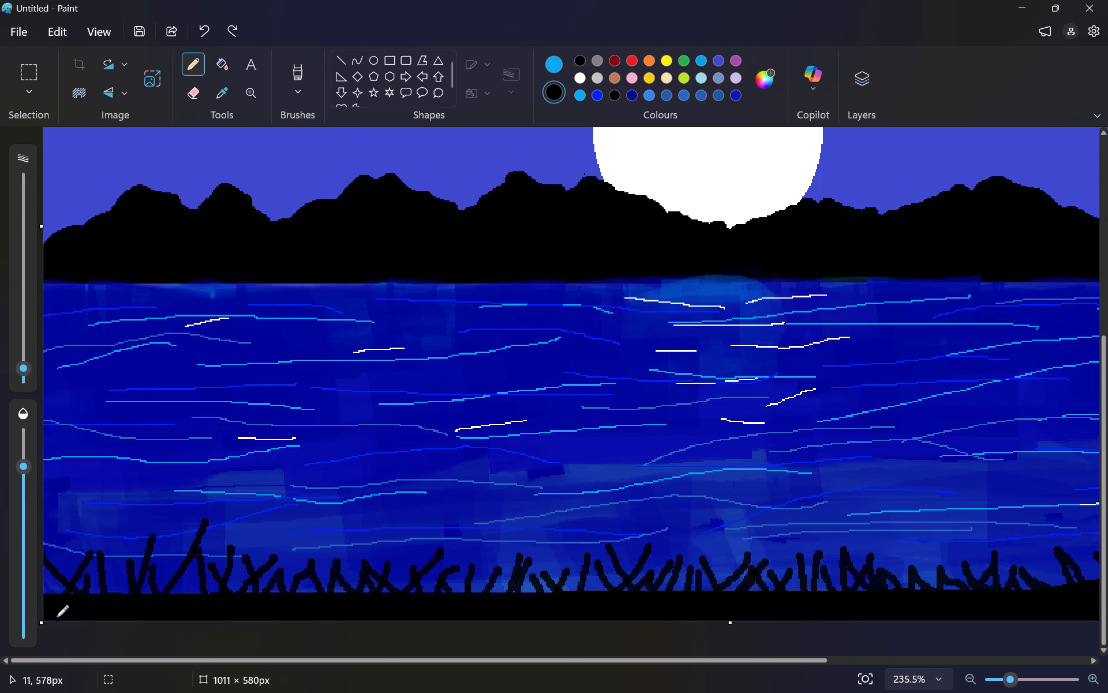
Add a short slanted black blade at the canvas's left edge and another in the gap just left of the taller blades.
{"action": "left_click_drag", "start_coordinate": [47, 594], "coordinate": [62, 557]}
{"action": "left_click_drag", "start_coordinate": [117, 597], "coordinate": [123, 558]}
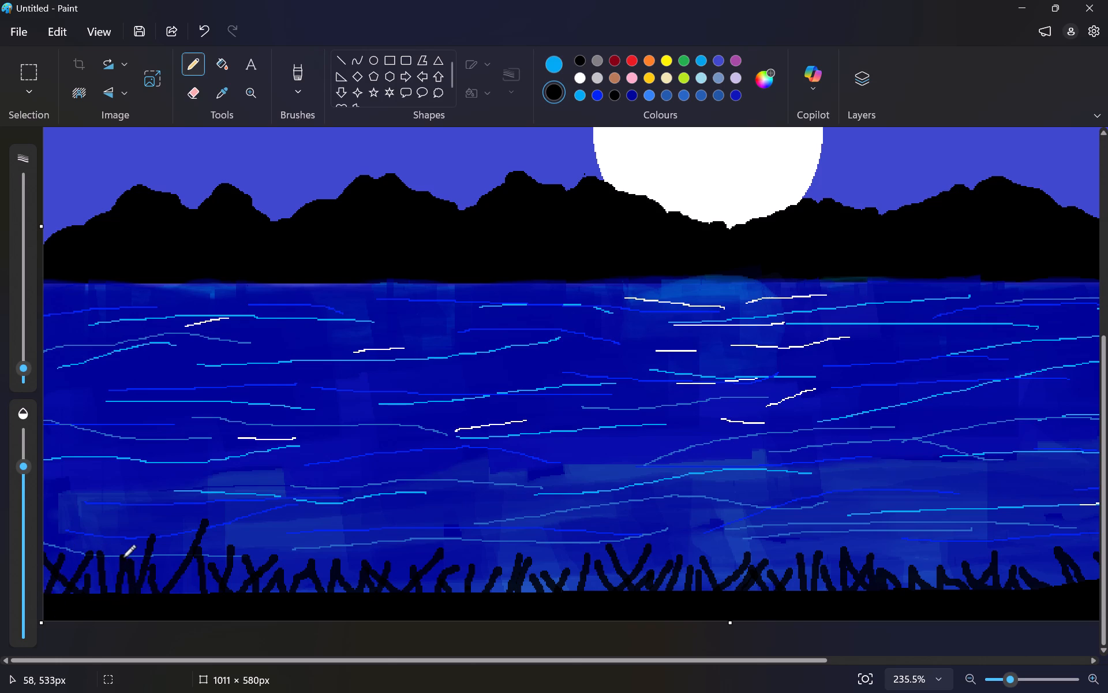
Fill the gap in the grass near the canvas's right edge with a short upright blade and a taller left-leaning black blade.
{"action": "scroll", "coordinate": [465, 647], "scroll_direction": "left", "scroll_amount": 5}
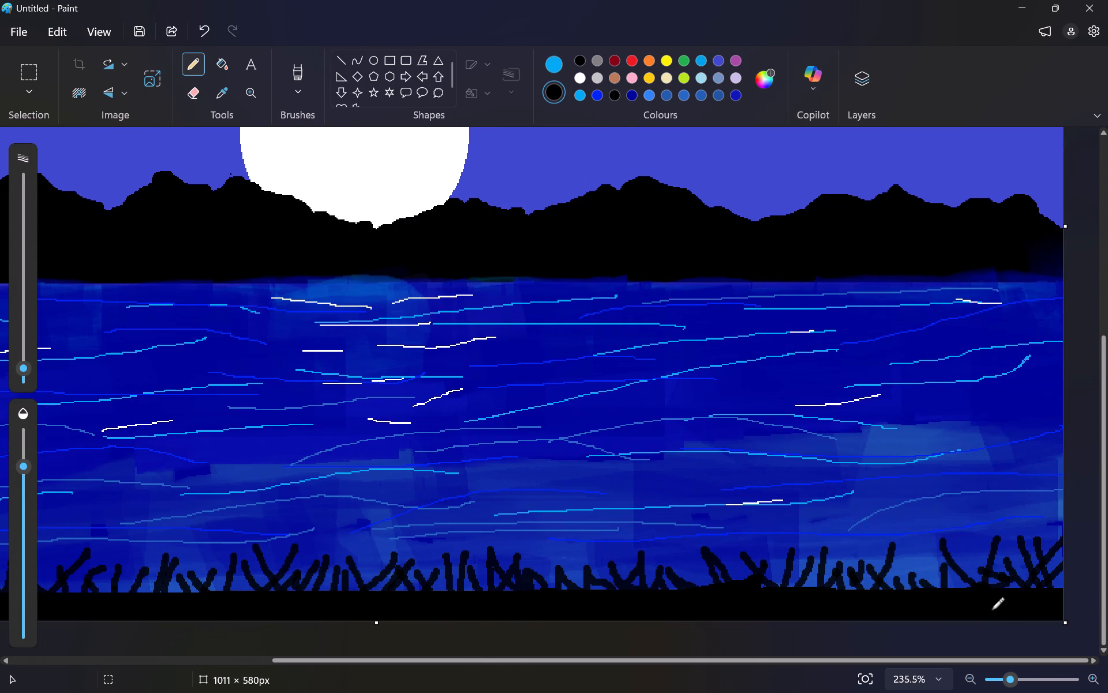
{"action": "left_click_drag", "start_coordinate": [911, 601], "coordinate": [923, 553]}
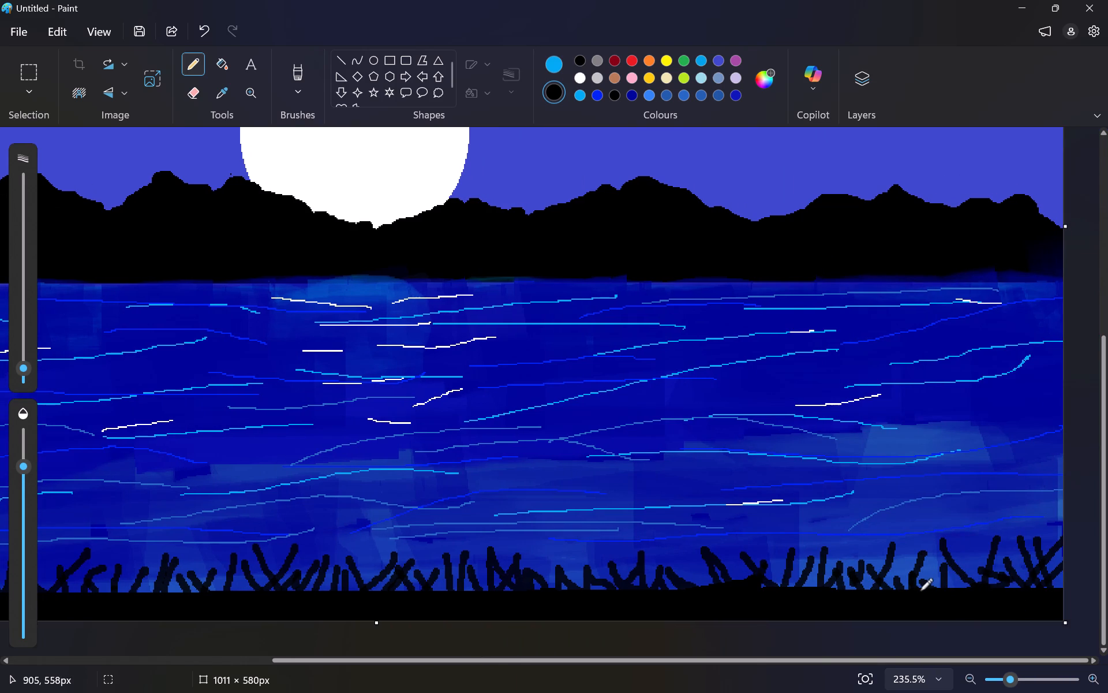
{"action": "left_click_drag", "start_coordinate": [927, 593], "coordinate": [892, 535]}
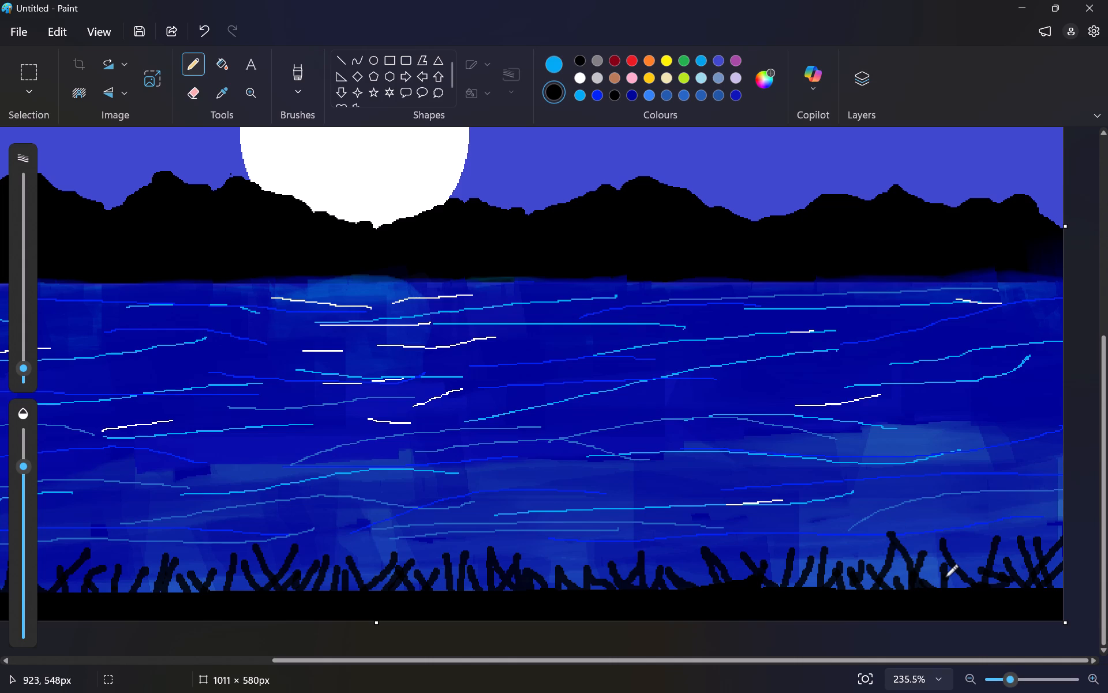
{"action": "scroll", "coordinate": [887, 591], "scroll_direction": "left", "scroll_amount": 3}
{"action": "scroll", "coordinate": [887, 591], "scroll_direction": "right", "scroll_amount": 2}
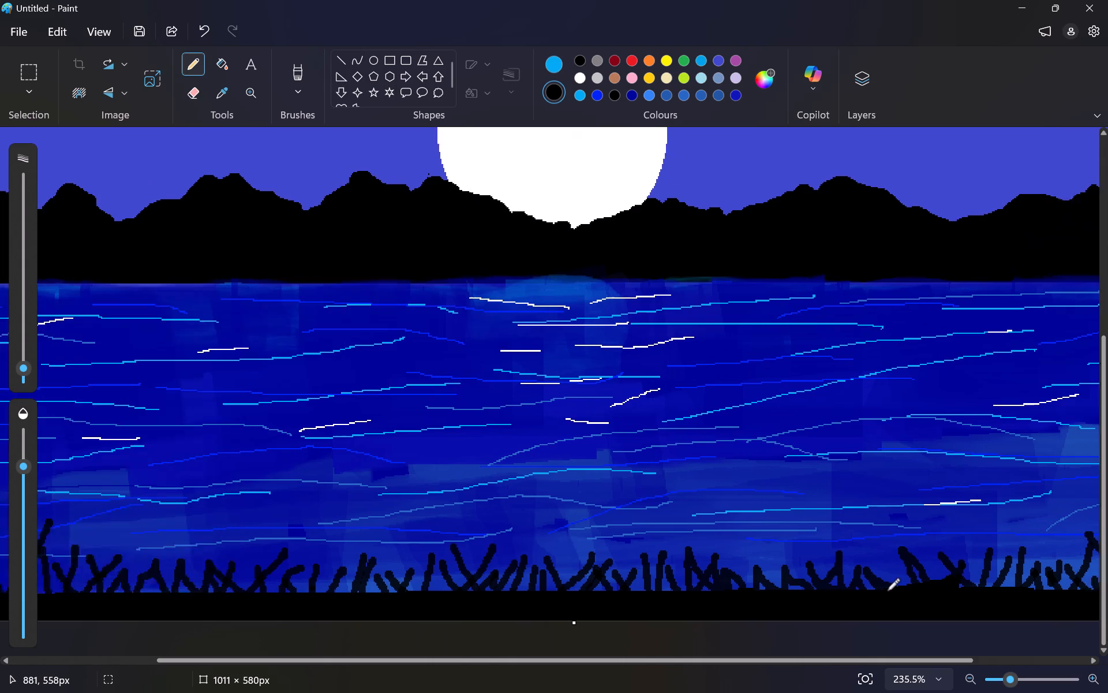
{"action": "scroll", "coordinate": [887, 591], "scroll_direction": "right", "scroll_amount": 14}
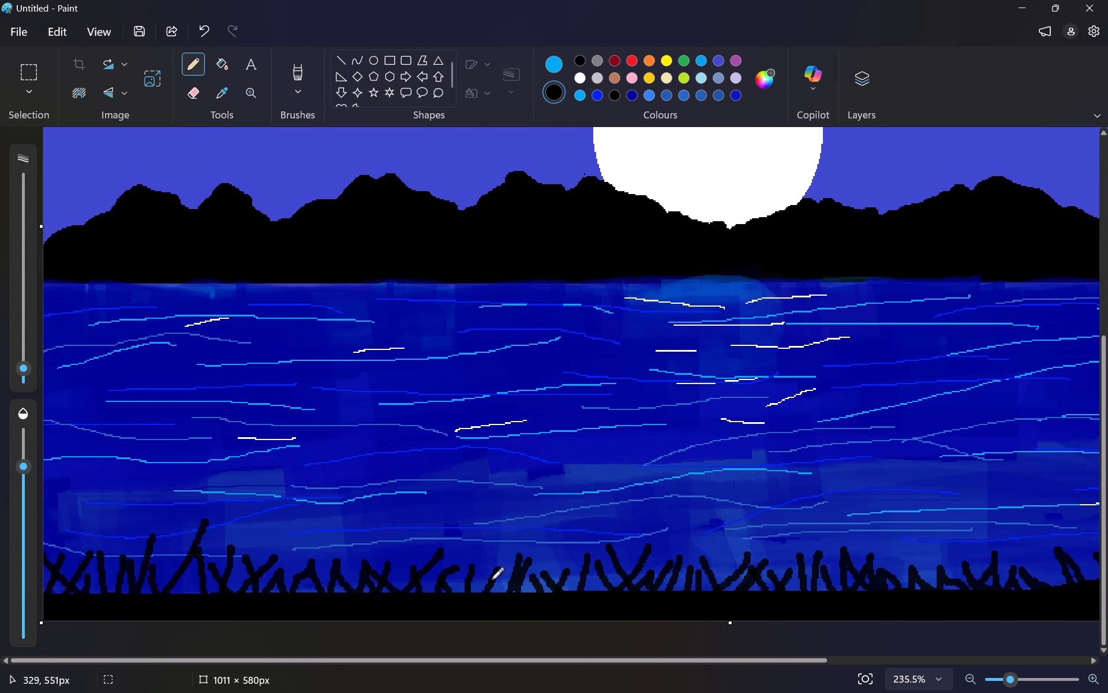
Add a short right-leaning black blade in the gap left of the row's middle and a left-leaning blade crossing the tallest blade's base.
{"action": "left_click_drag", "start_coordinate": [493, 579], "coordinate": [505, 556]}
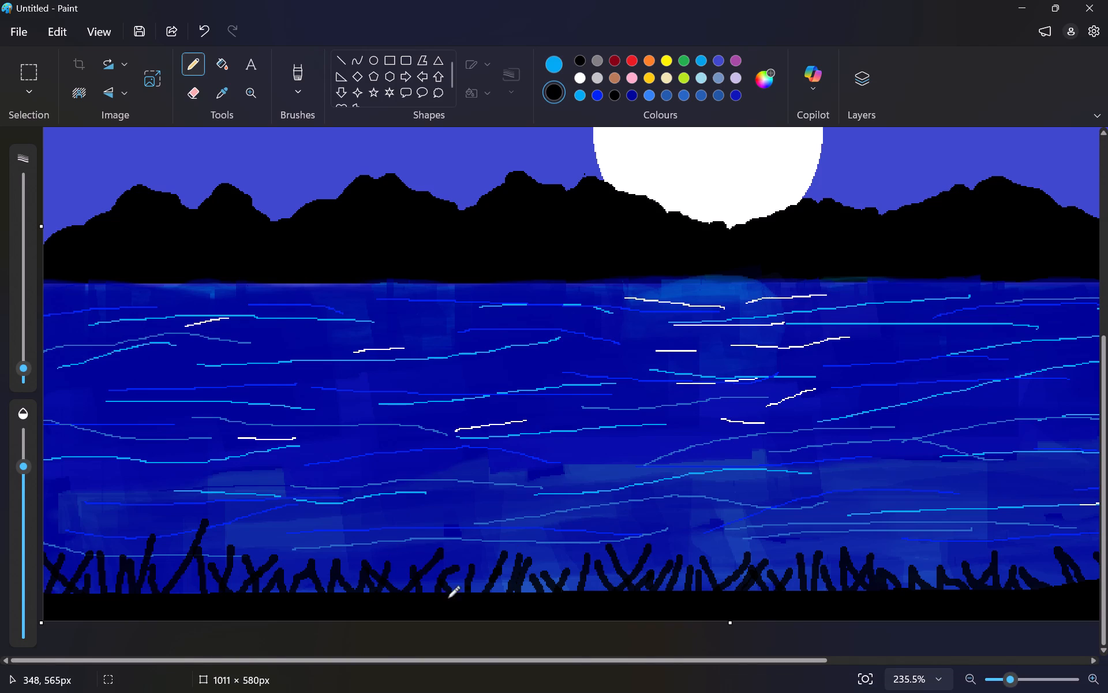
{"action": "scroll", "coordinate": [430, 599], "scroll_direction": "right", "scroll_amount": 3}
{"action": "left_click_drag", "start_coordinate": [192, 598], "coordinate": [162, 542]}
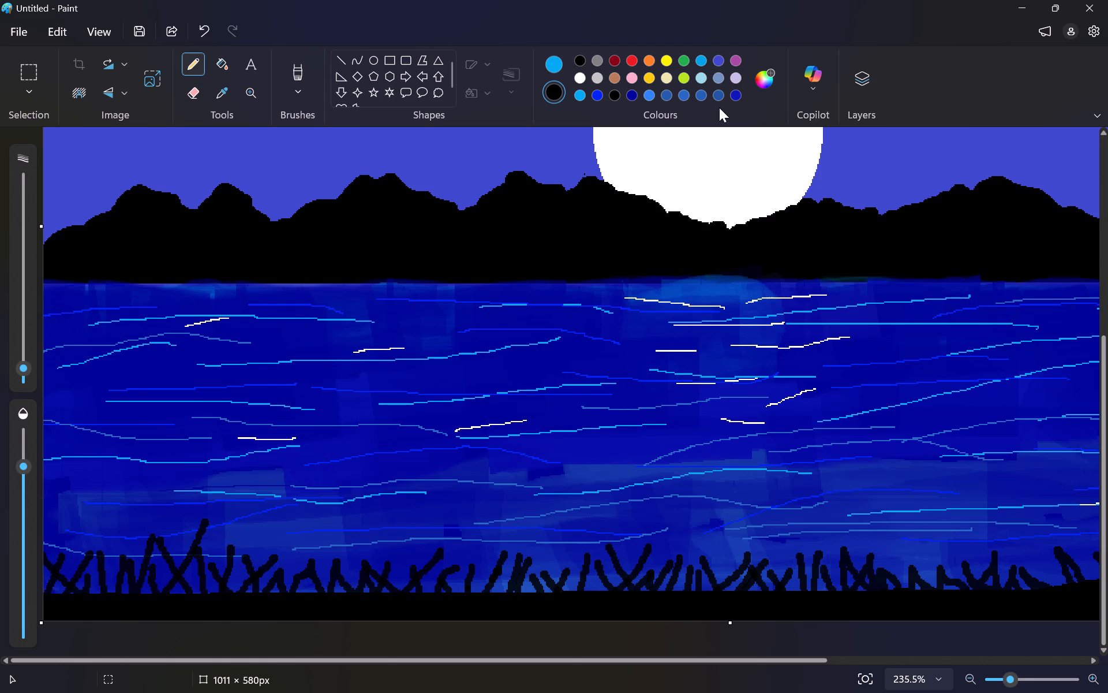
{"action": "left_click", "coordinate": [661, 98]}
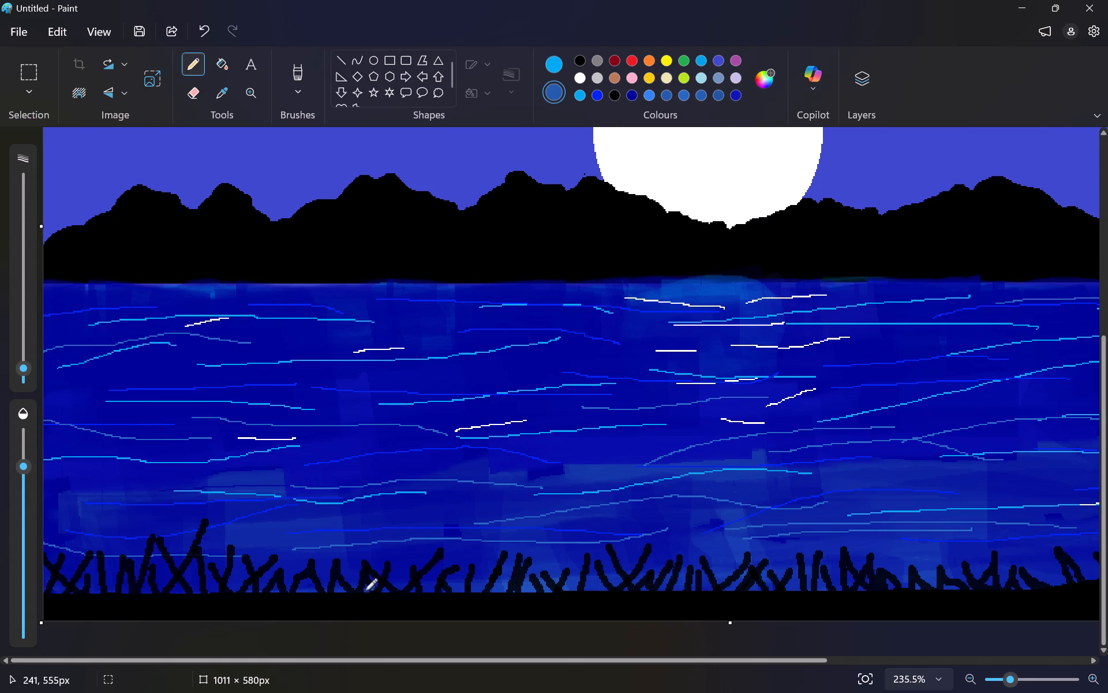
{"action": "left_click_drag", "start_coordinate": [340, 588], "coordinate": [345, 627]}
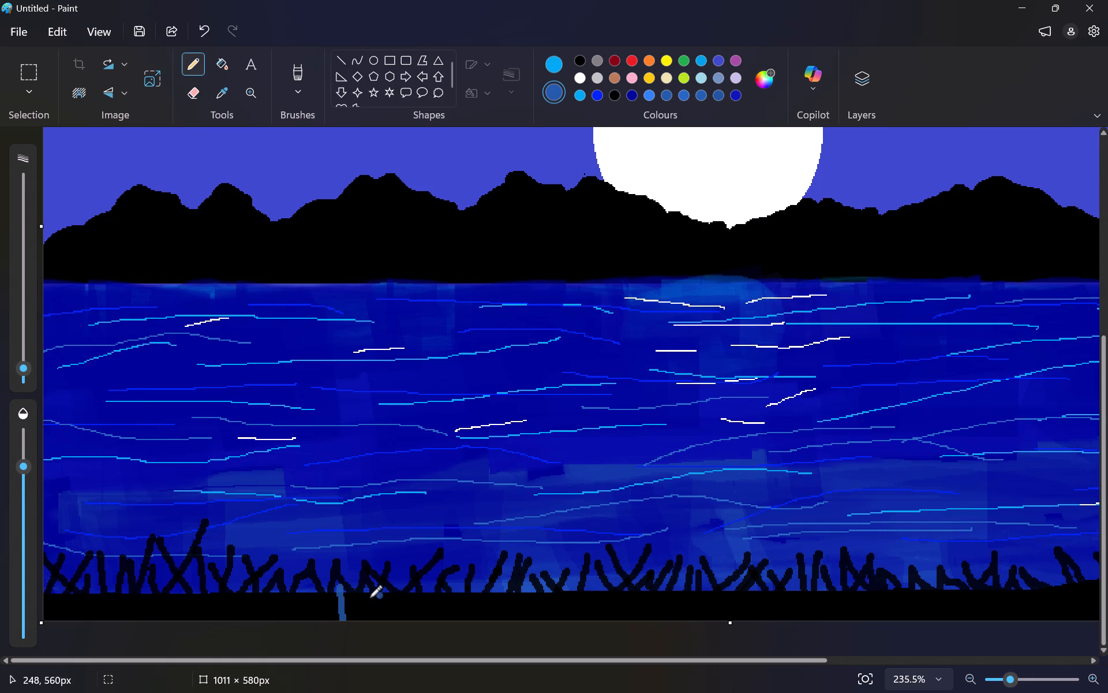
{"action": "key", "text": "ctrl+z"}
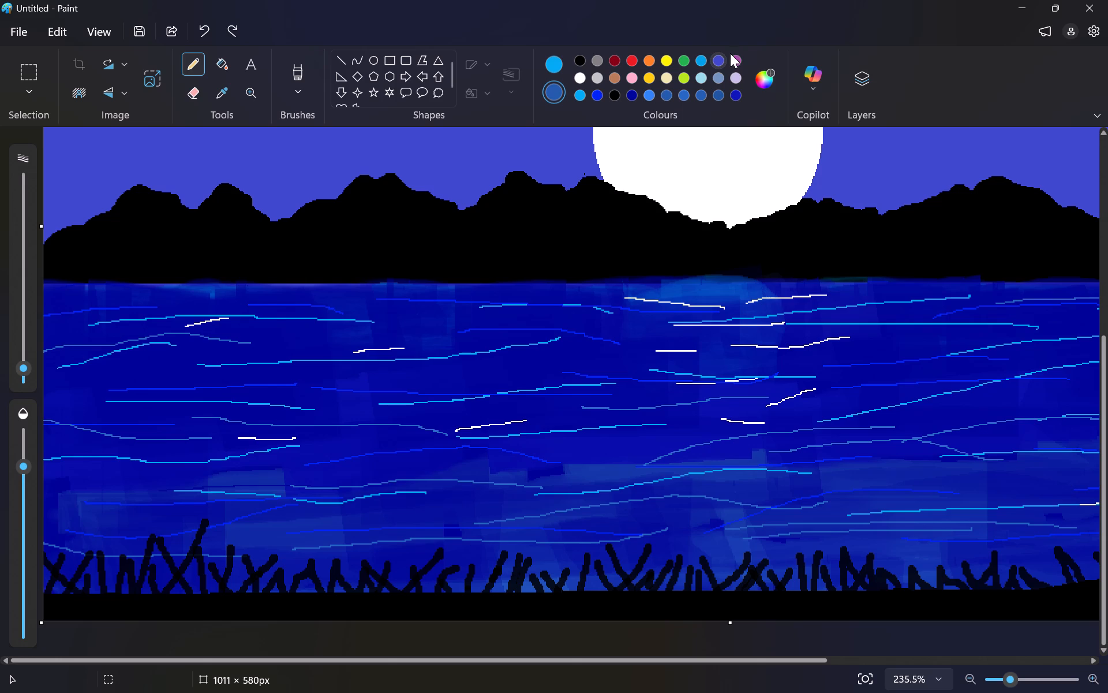
Paint a short vertical dark blue notch into the black shore's top edge, about a third of the way across the visible grass row.
{"action": "left_click", "coordinate": [635, 97]}
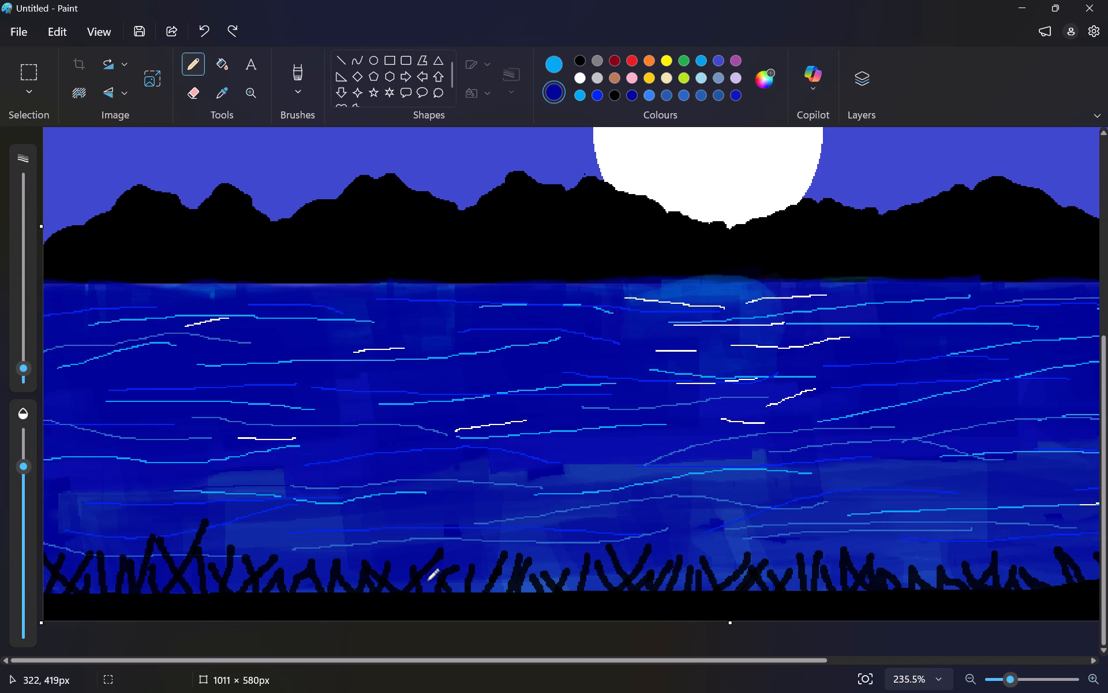
{"action": "left_click_drag", "start_coordinate": [385, 592], "coordinate": [386, 606]}
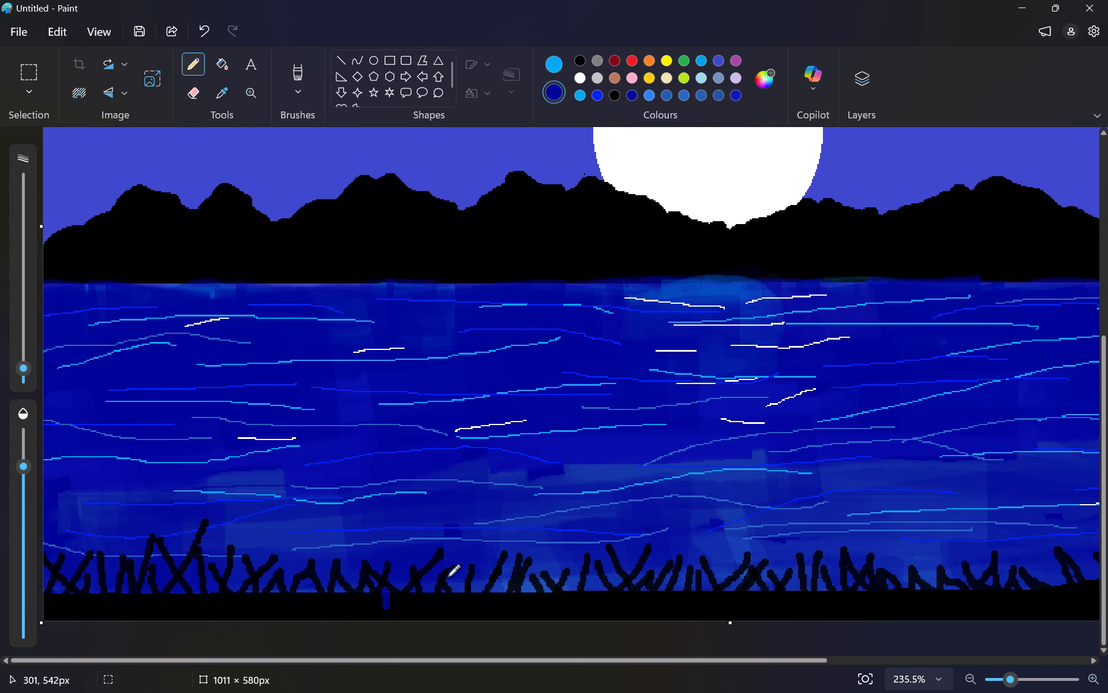
{"action": "left_click_drag", "start_coordinate": [387, 595], "coordinate": [387, 606]}
Raise the pencil's opacity.
{"action": "left_click_drag", "start_coordinate": [23, 464], "coordinate": [23, 425]}
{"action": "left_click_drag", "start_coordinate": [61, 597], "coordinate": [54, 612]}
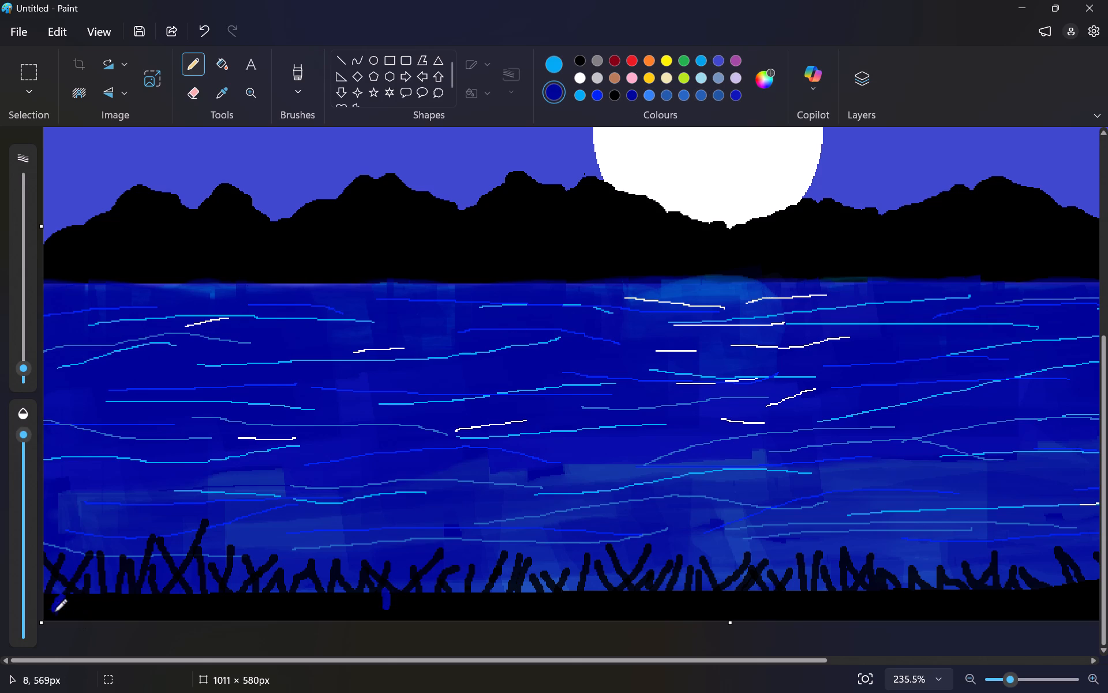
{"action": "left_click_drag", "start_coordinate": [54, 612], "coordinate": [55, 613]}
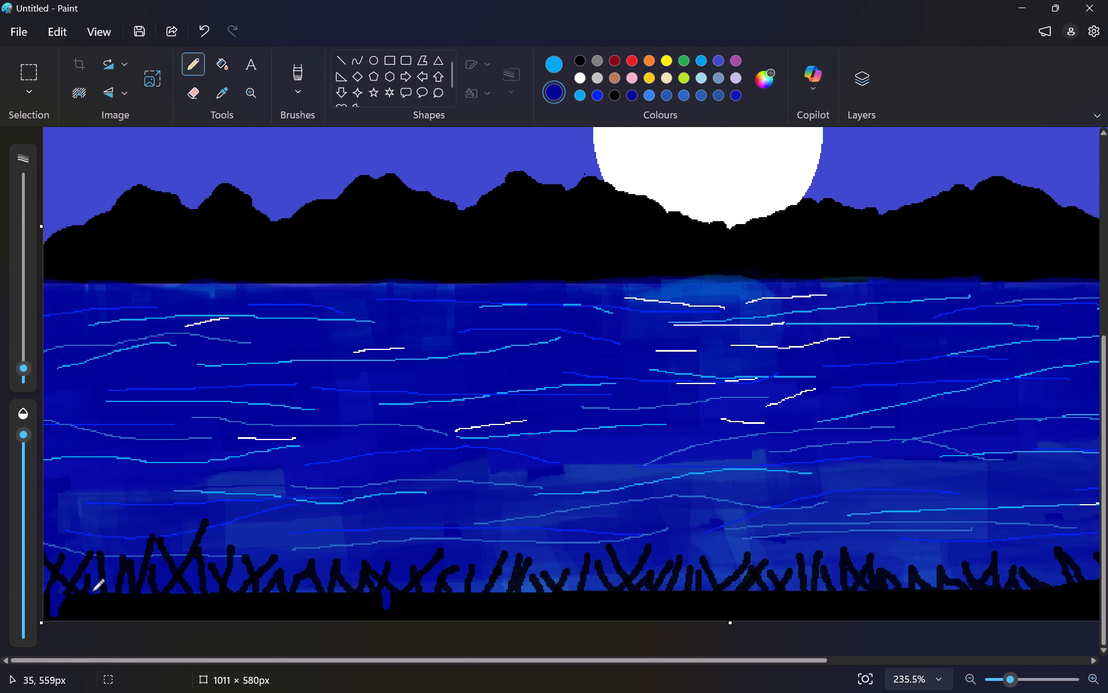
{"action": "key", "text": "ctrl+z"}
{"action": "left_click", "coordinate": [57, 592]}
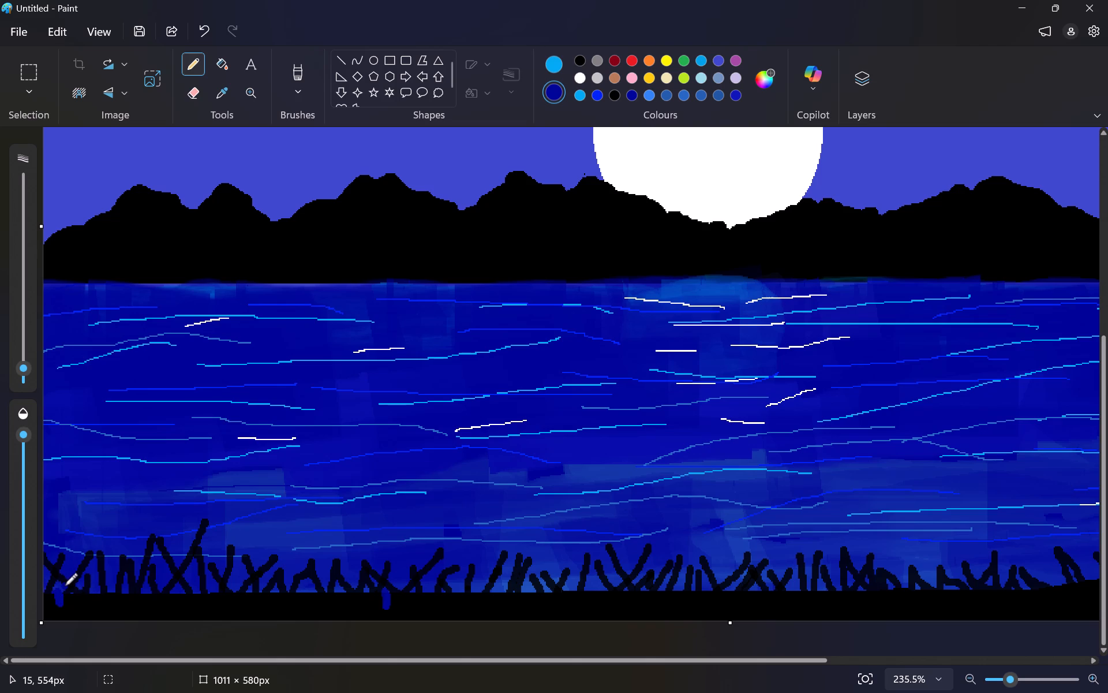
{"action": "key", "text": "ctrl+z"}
Dab dark blue notches into the shore's top edge between the grass blades, from the canvas's left edge to the tallest blade's base.
{"action": "left_click_drag", "start_coordinate": [55, 590], "coordinate": [54, 597]}
{"action": "left_click_drag", "start_coordinate": [54, 597], "coordinate": [57, 597]}
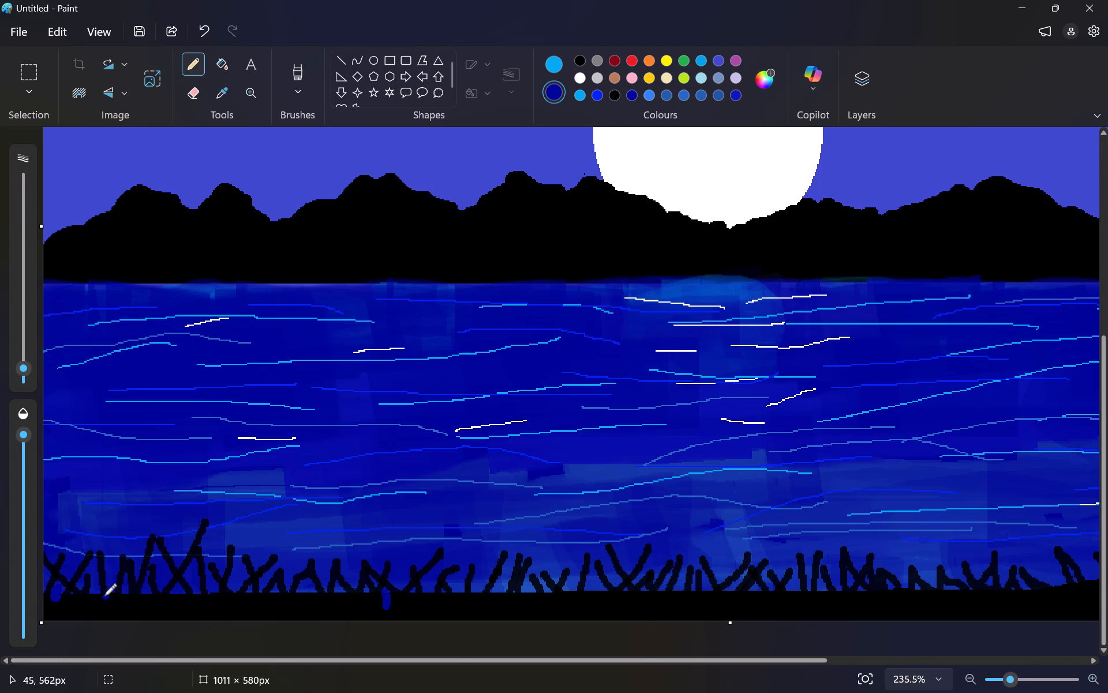
{"action": "left_click", "coordinate": [95, 595]}
{"action": "left_click_drag", "start_coordinate": [125, 598], "coordinate": [123, 609]}
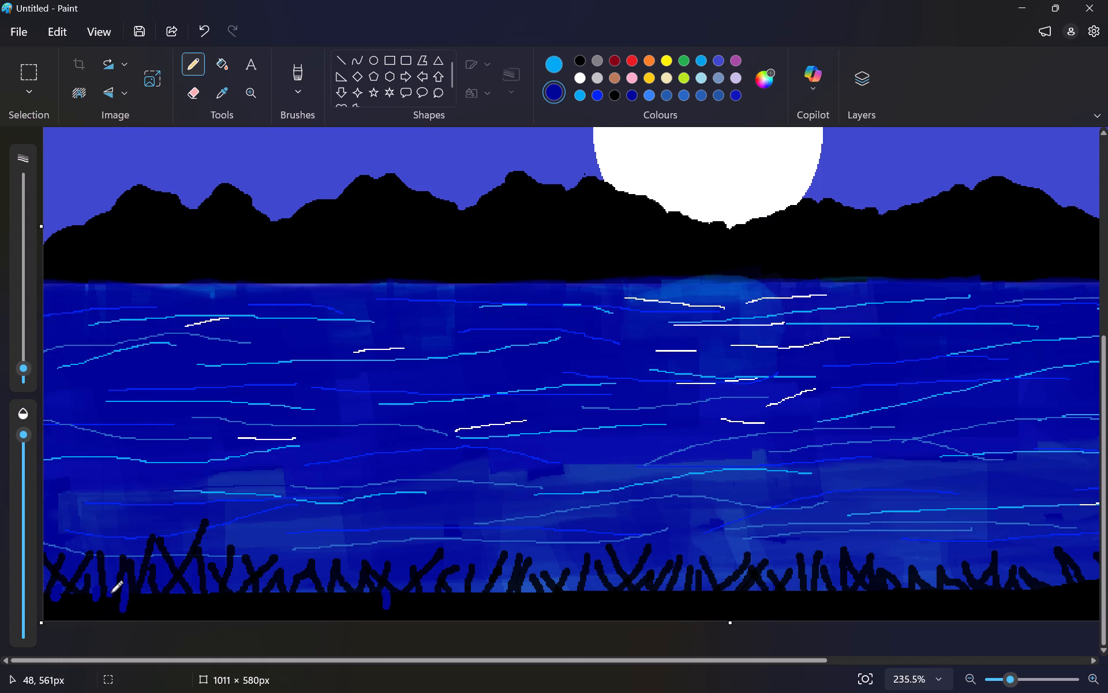
{"action": "left_click", "coordinate": [110, 593]}
{"action": "left_click_drag", "start_coordinate": [148, 598], "coordinate": [147, 587]}
{"action": "left_click_drag", "start_coordinate": [147, 587], "coordinate": [147, 589]}
{"action": "left_click_drag", "start_coordinate": [185, 599], "coordinate": [179, 602]}
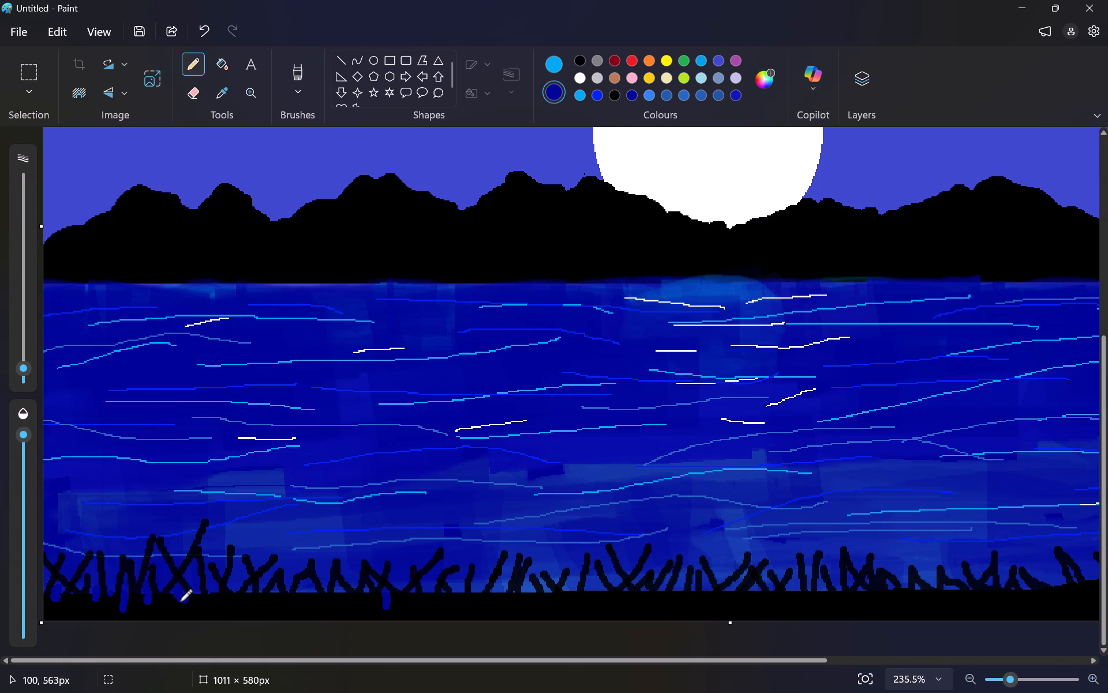
{"action": "left_click_drag", "start_coordinate": [179, 602], "coordinate": [179, 598]}
Continue the dark blue notches along the shore's top edge from just right of the tallest blade to the first notch painted.
{"action": "left_click_drag", "start_coordinate": [226, 598], "coordinate": [218, 596]}
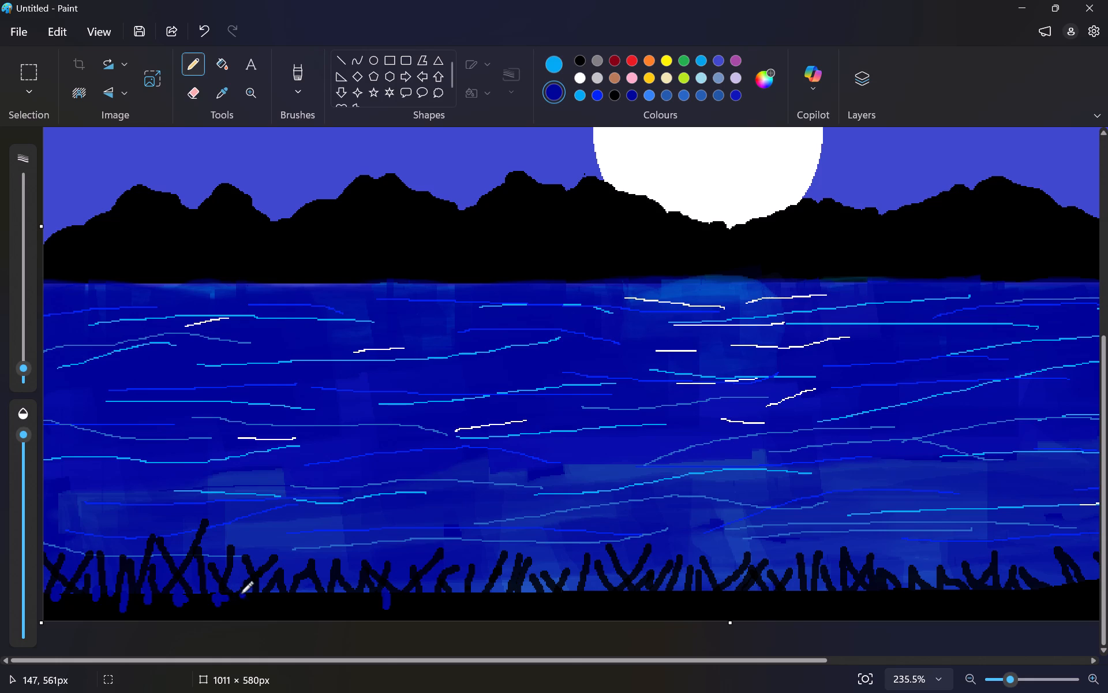
{"action": "key", "text": "ctrl+z"}
{"action": "left_click", "coordinate": [216, 588]}
{"action": "left_click", "coordinate": [247, 595]}
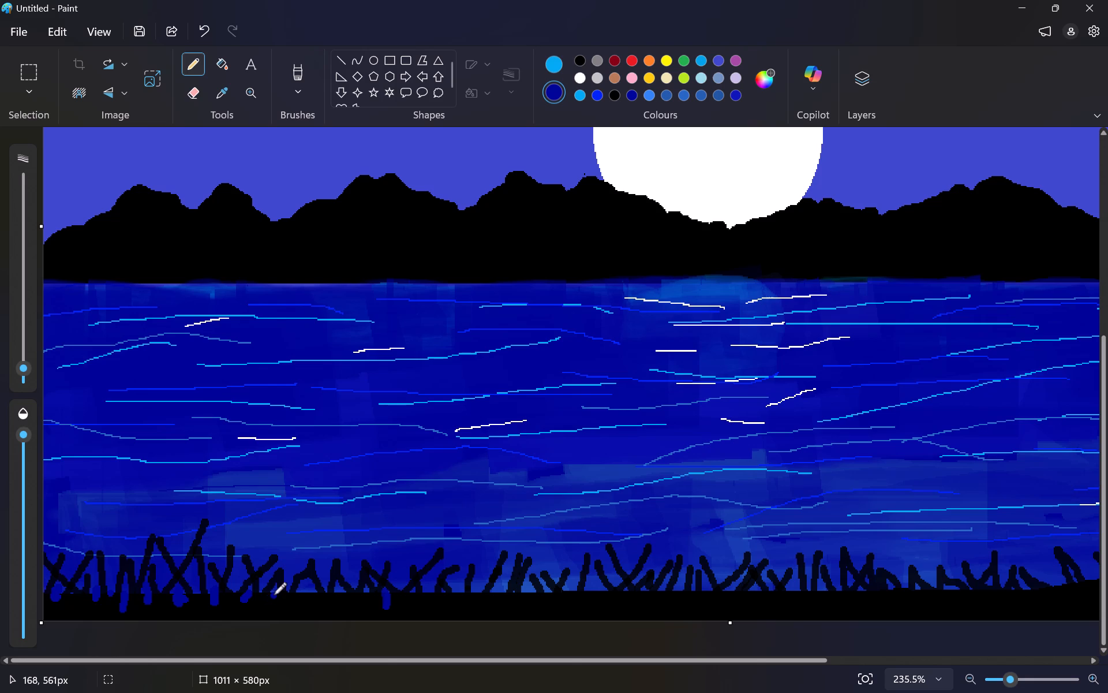
{"action": "left_click", "coordinate": [274, 595]}
{"action": "left_click", "coordinate": [305, 594]}
{"action": "left_click_drag", "start_coordinate": [339, 592], "coordinate": [338, 595]}
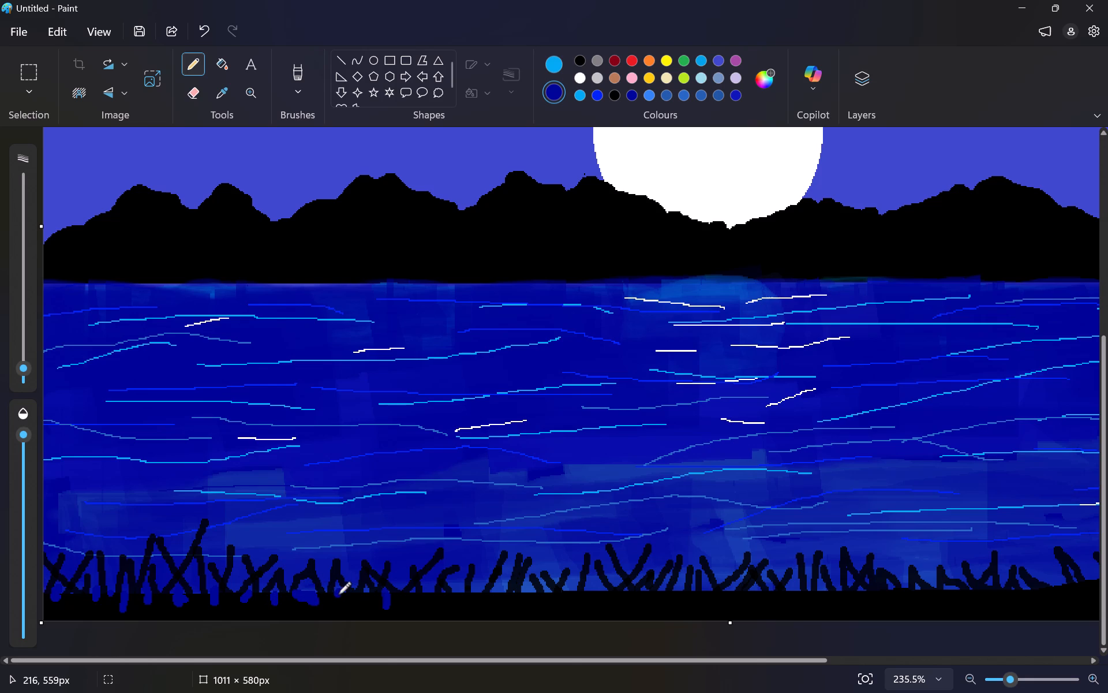
{"action": "left_click_drag", "start_coordinate": [338, 595], "coordinate": [346, 598]}
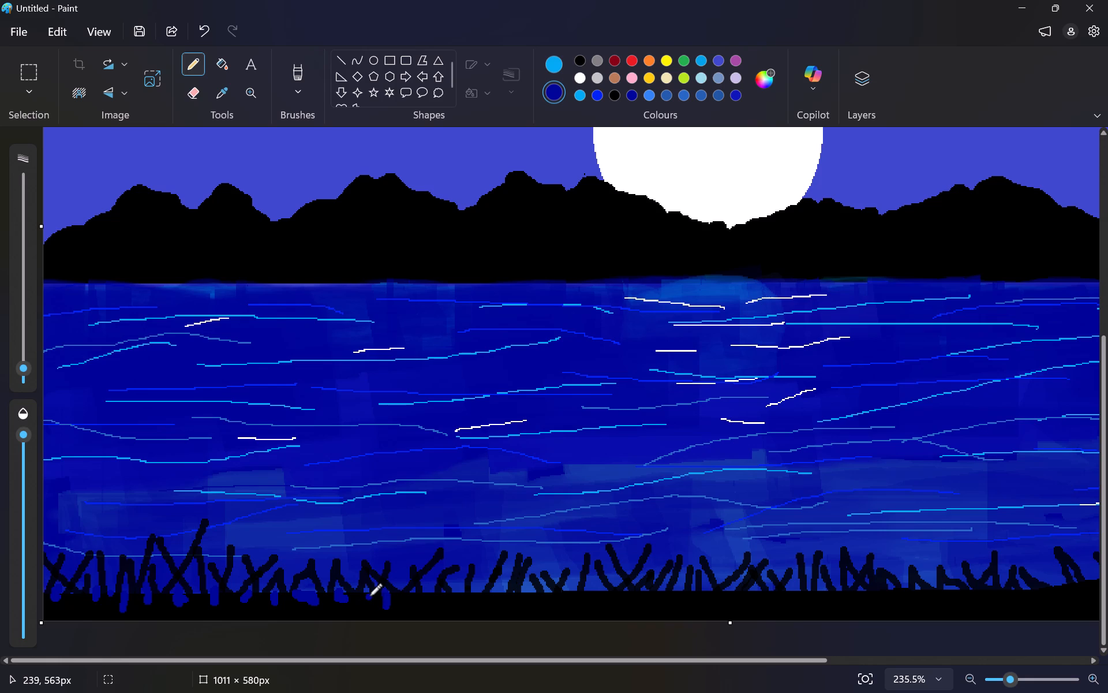
{"action": "left_click", "coordinate": [366, 595]}
{"action": "left_click", "coordinate": [382, 601]}
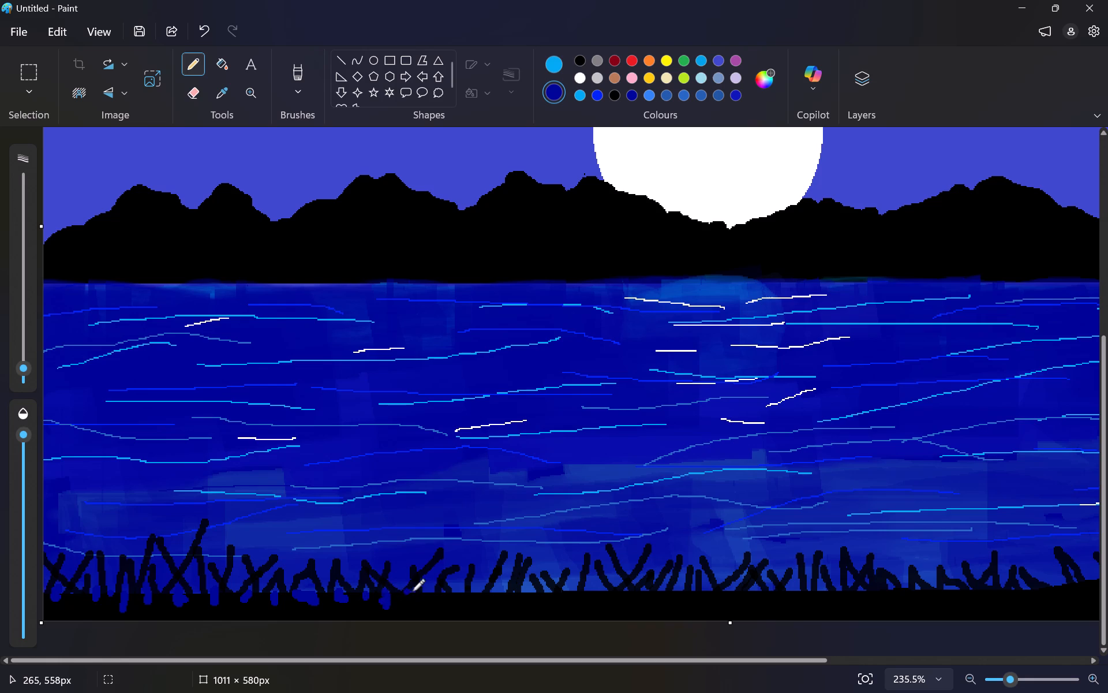
Extend the dark blue notches rightward between the grass bases to the point below the moon's left edge.
{"action": "left_click", "coordinate": [415, 594]}
{"action": "left_click_drag", "start_coordinate": [429, 593], "coordinate": [434, 591]}
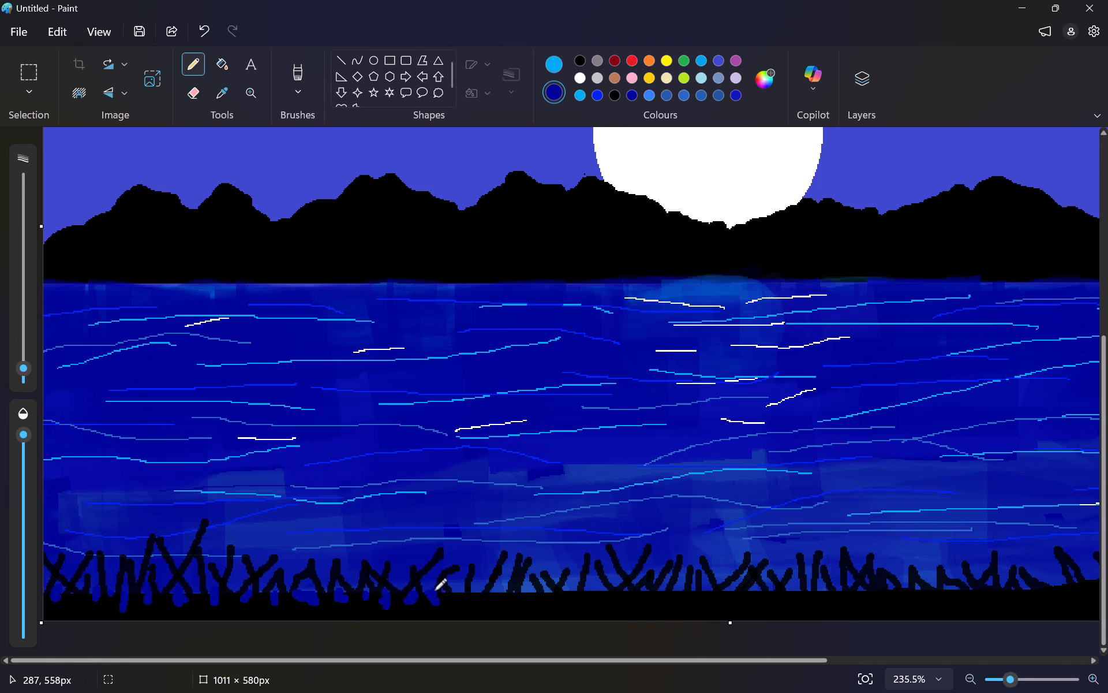
{"action": "left_click", "coordinate": [458, 593]}
{"action": "left_click_drag", "start_coordinate": [477, 590], "coordinate": [478, 598]}
{"action": "left_click_drag", "start_coordinate": [492, 594], "coordinate": [496, 605]}
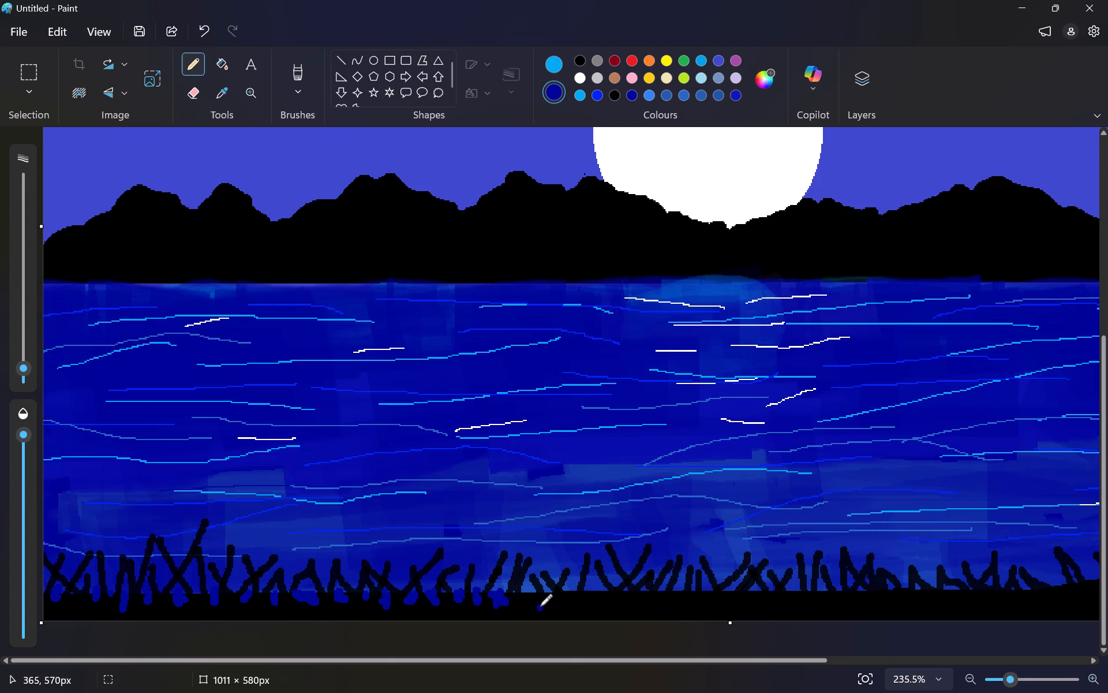
{"action": "left_click_drag", "start_coordinate": [526, 594], "coordinate": [527, 601]}
{"action": "left_click_drag", "start_coordinate": [571, 593], "coordinate": [577, 593]}
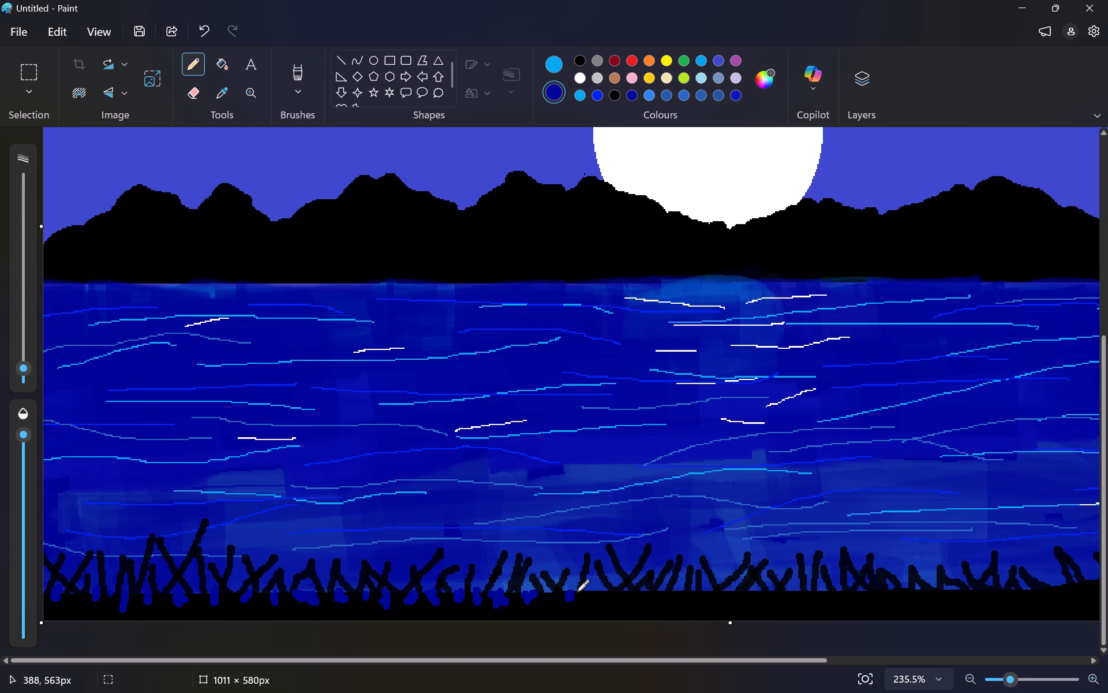
{"action": "left_click_drag", "start_coordinate": [577, 593], "coordinate": [574, 599]}
{"action": "left_click", "coordinate": [552, 597]}
{"action": "left_click", "coordinate": [596, 594]}
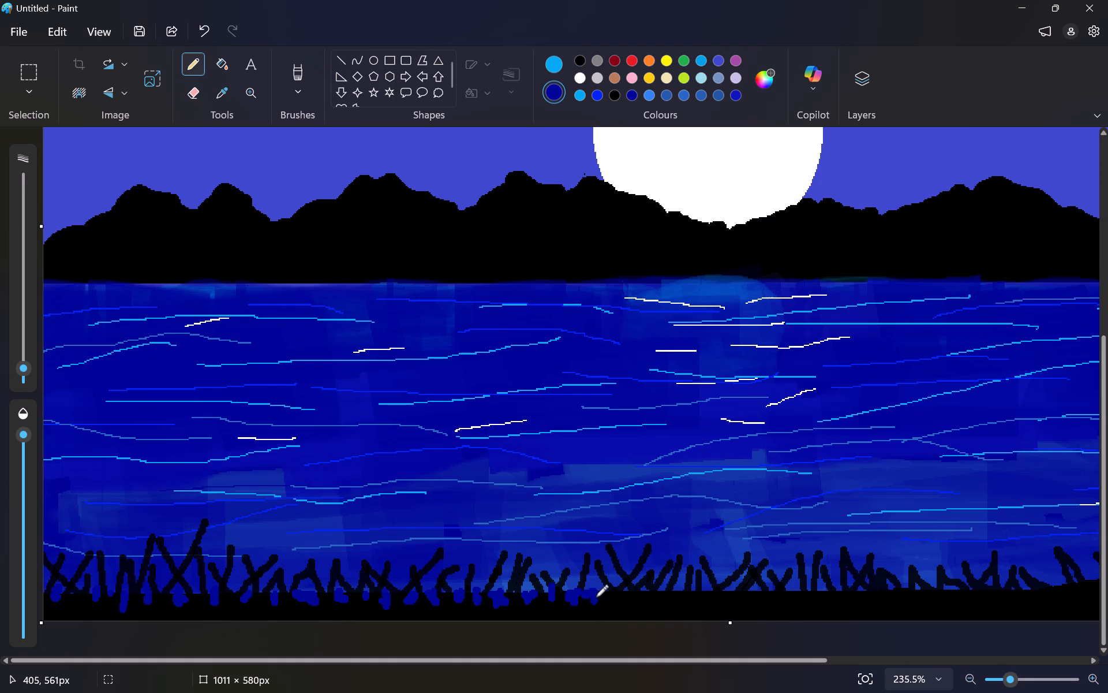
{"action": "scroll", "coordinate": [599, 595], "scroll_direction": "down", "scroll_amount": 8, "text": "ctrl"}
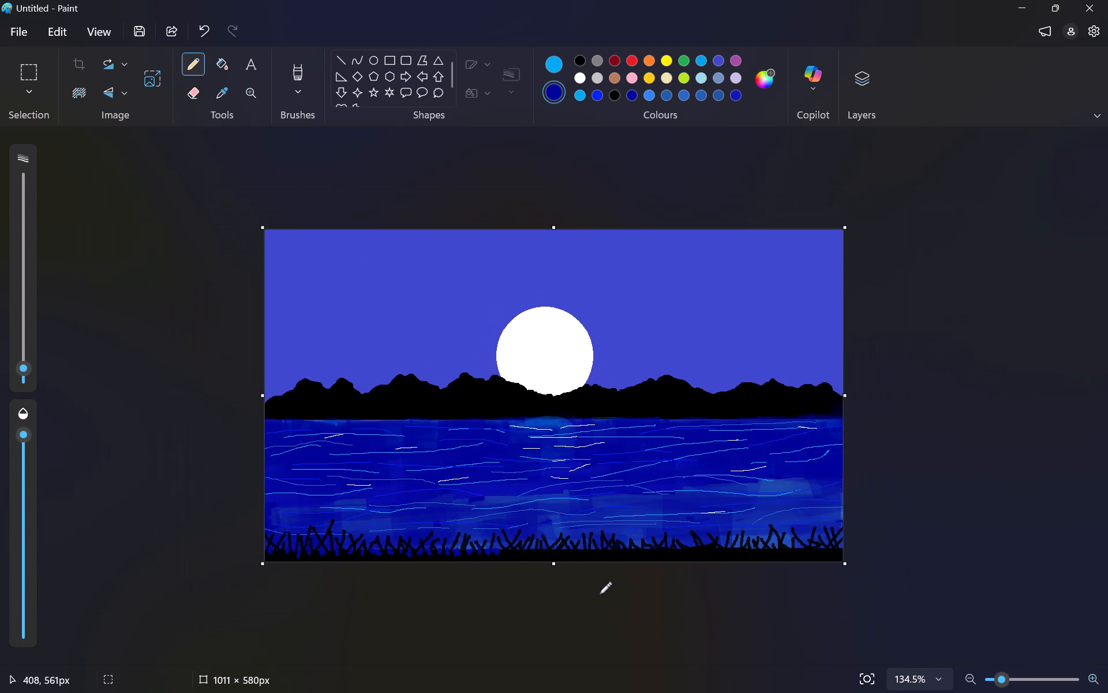
Dab more dark blue notches along the shore's top edge, from below the moon's left edge to below its centre.
{"action": "scroll", "coordinate": [599, 595], "scroll_direction": "up", "scroll_amount": 4, "text": "ctrl"}
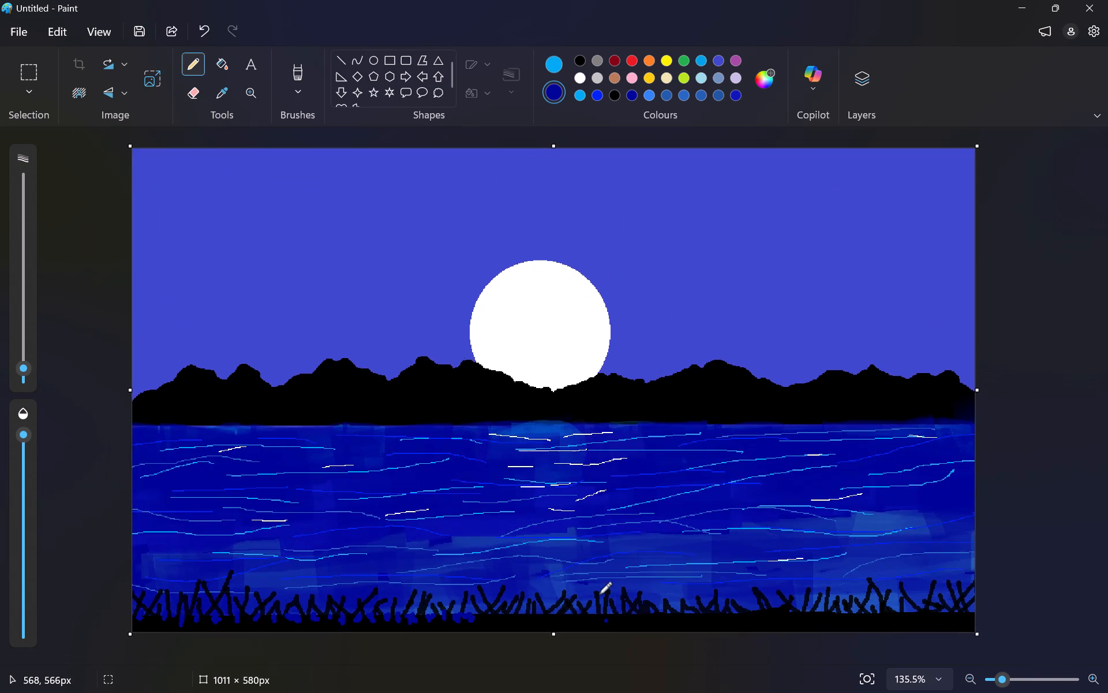
{"action": "left_click", "coordinate": [489, 619]}
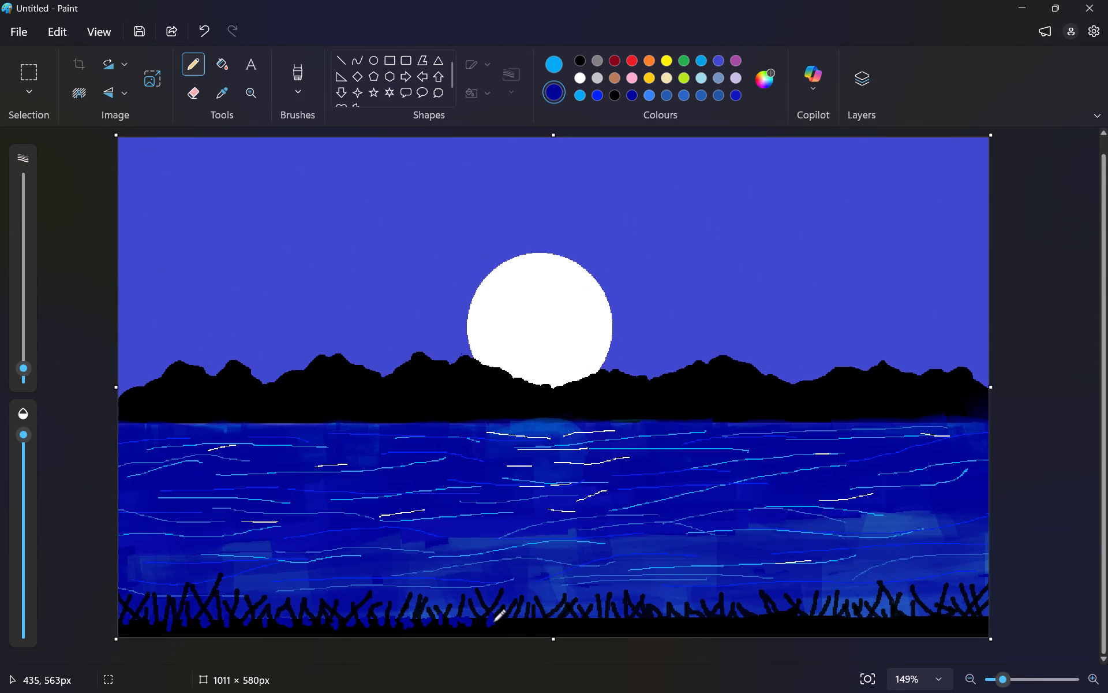
{"action": "left_click", "coordinate": [478, 620]}
{"action": "left_click_drag", "start_coordinate": [556, 621], "coordinate": [562, 601]}
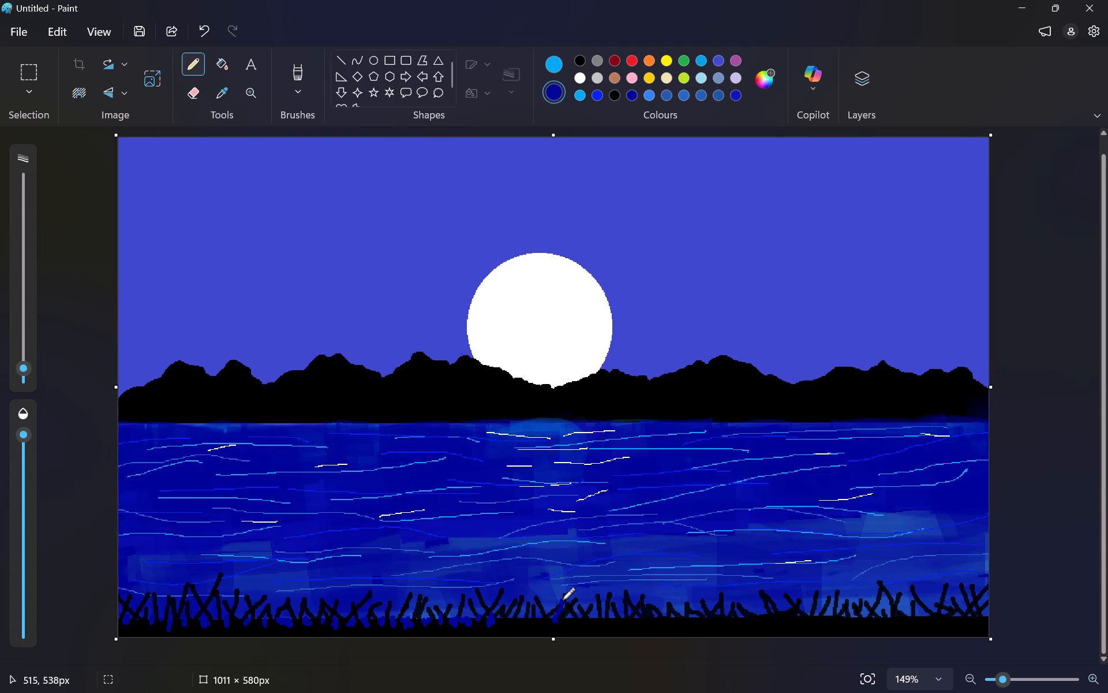
Fill in dark blue notches between the grass bases below the moon's middle, extending them partway toward its right edge.
{"action": "scroll", "coordinate": [562, 601], "scroll_direction": "up", "scroll_amount": 2, "text": "ctrl"}
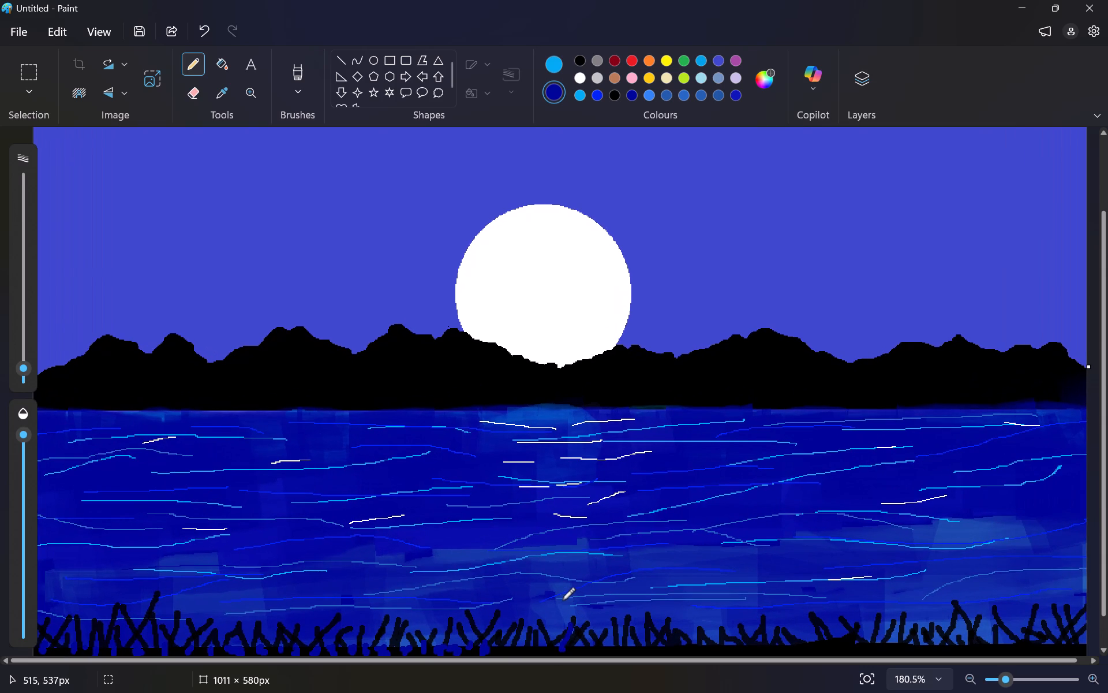
{"action": "scroll", "coordinate": [562, 601], "scroll_direction": "down", "scroll_amount": 2}
{"action": "scroll", "coordinate": [562, 601], "scroll_direction": "up", "scroll_amount": 3, "text": "ctrl"}
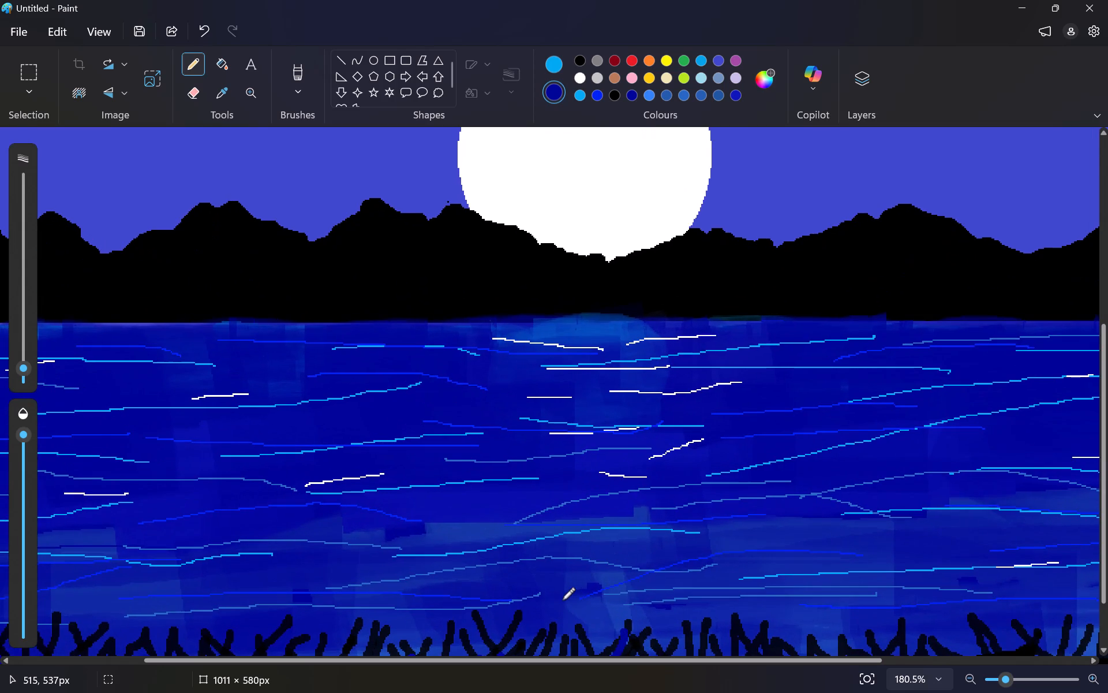
{"action": "scroll", "coordinate": [562, 601], "scroll_direction": "down", "scroll_amount": 3}
{"action": "left_click", "coordinate": [550, 586]}
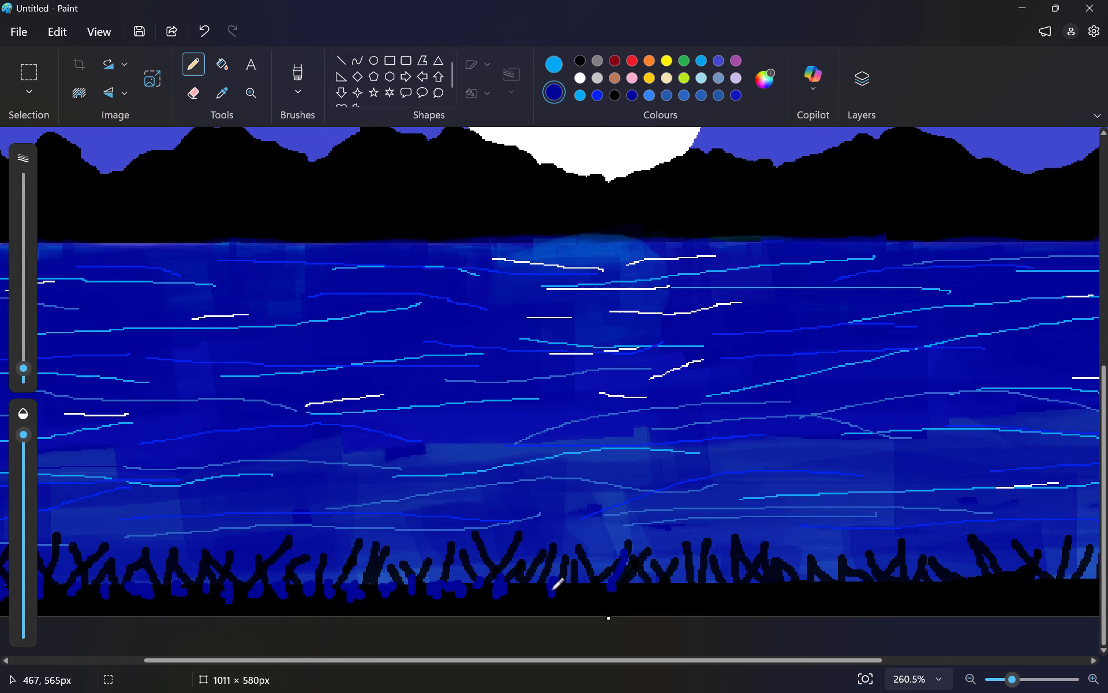
{"action": "left_click", "coordinate": [586, 586]}
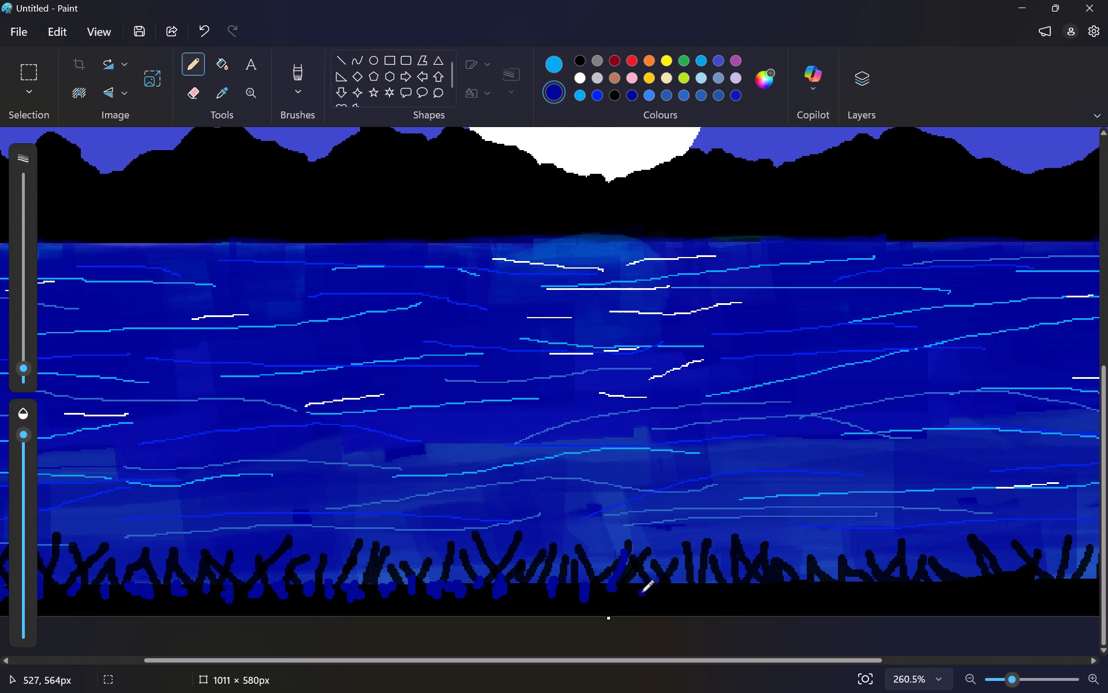
{"action": "left_click_drag", "start_coordinate": [638, 584], "coordinate": [639, 601]}
{"action": "left_click", "coordinate": [590, 591]}
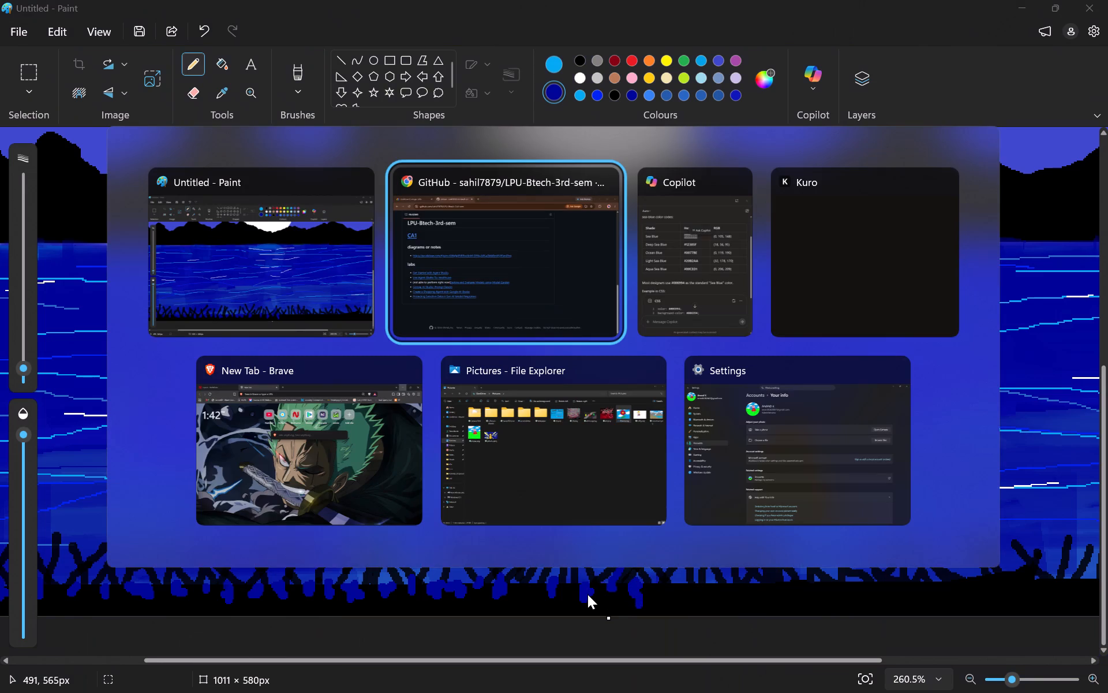
Switch to Chrome, reload the LPU-Btech-3rd-sem GitHub repository and open the CA2 link in its README.
{"action": "scroll", "coordinate": [390, 461], "scroll_direction": "up", "scroll_amount": 3}
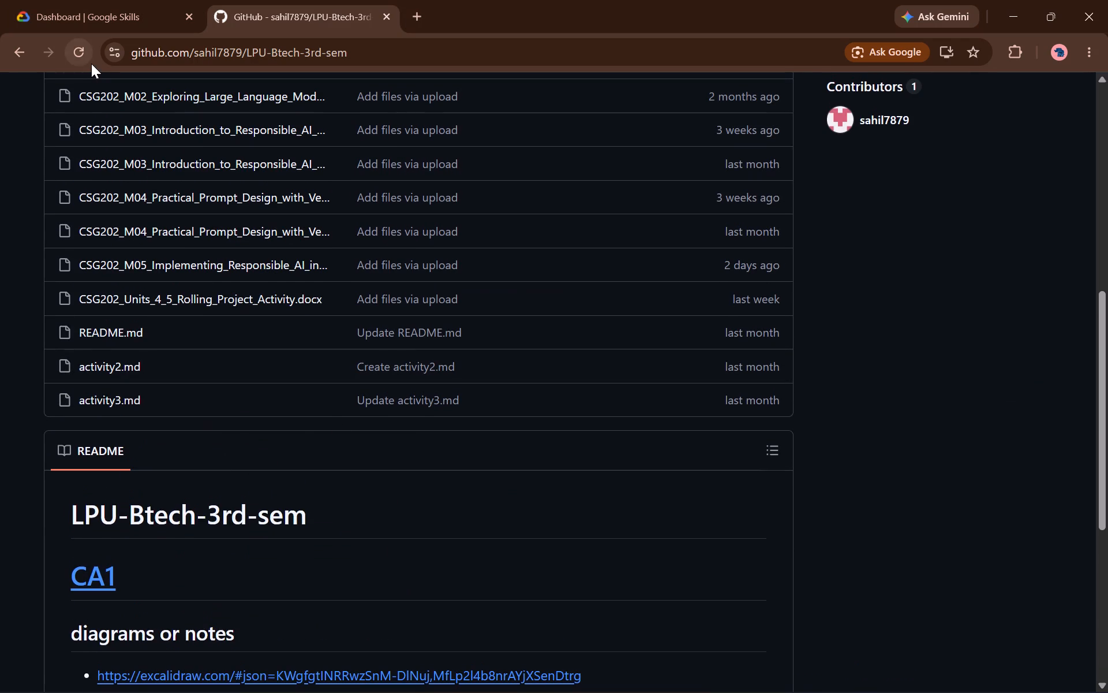
{"action": "left_click", "coordinate": [91, 64]}
{"action": "scroll", "coordinate": [229, 451], "scroll_direction": "down", "scroll_amount": 2}
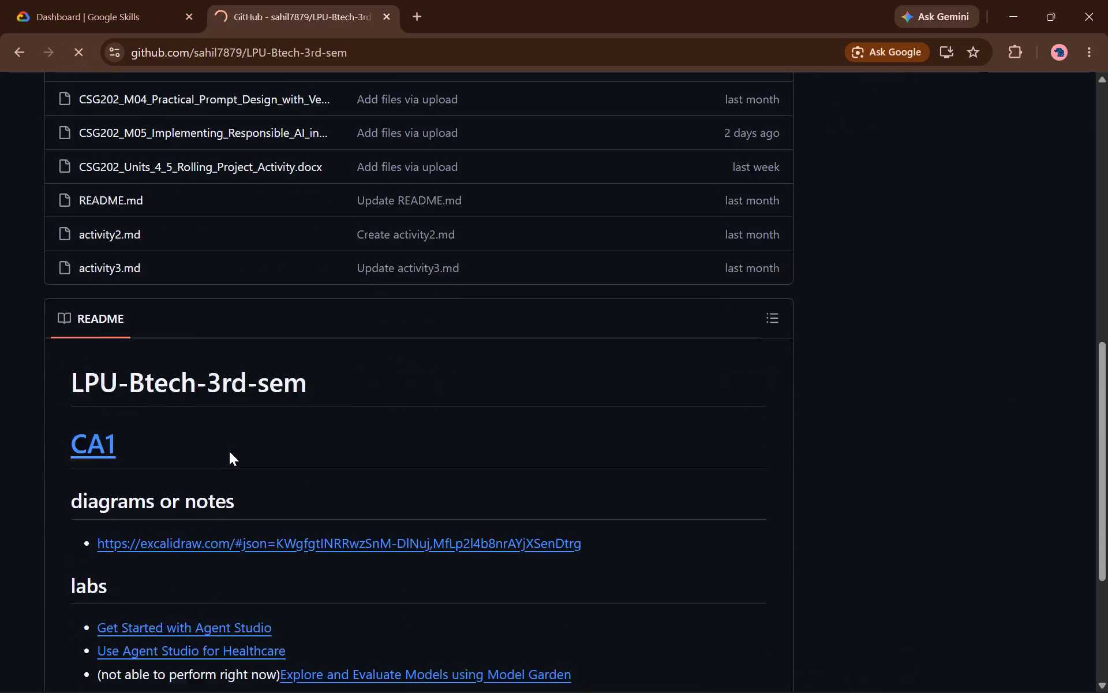
{"action": "scroll", "coordinate": [229, 451], "scroll_direction": "down", "scroll_amount": 1}
{"action": "scroll", "coordinate": [229, 451], "scroll_direction": "up", "scroll_amount": 10}
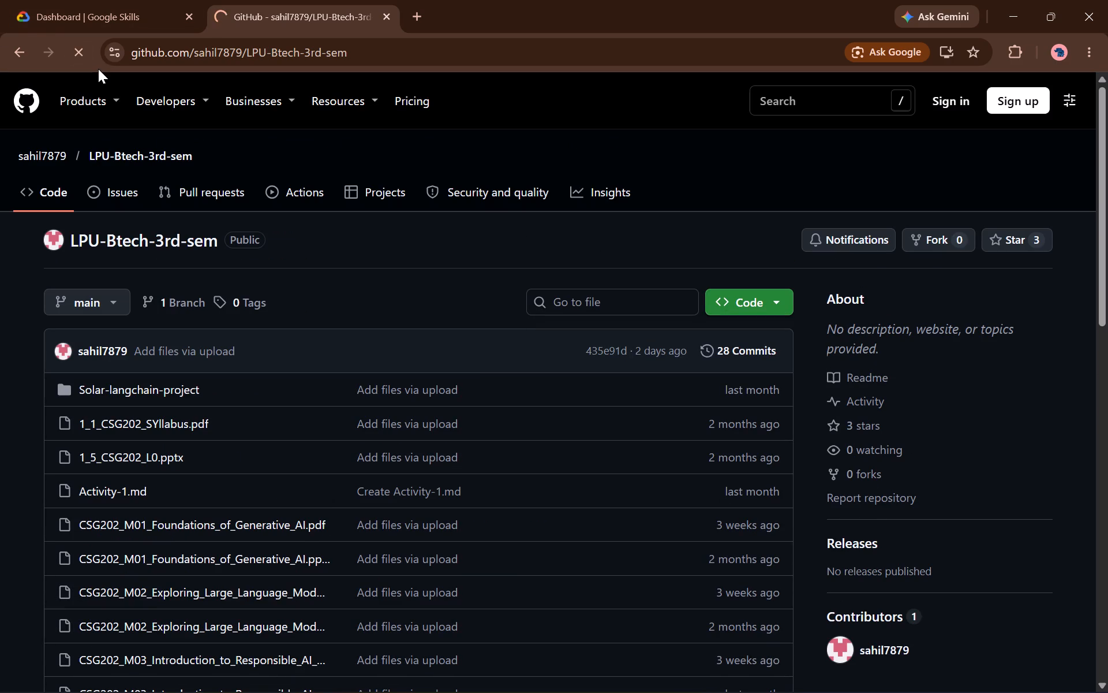
{"action": "scroll", "coordinate": [502, 311], "scroll_direction": "down", "scroll_amount": 17}
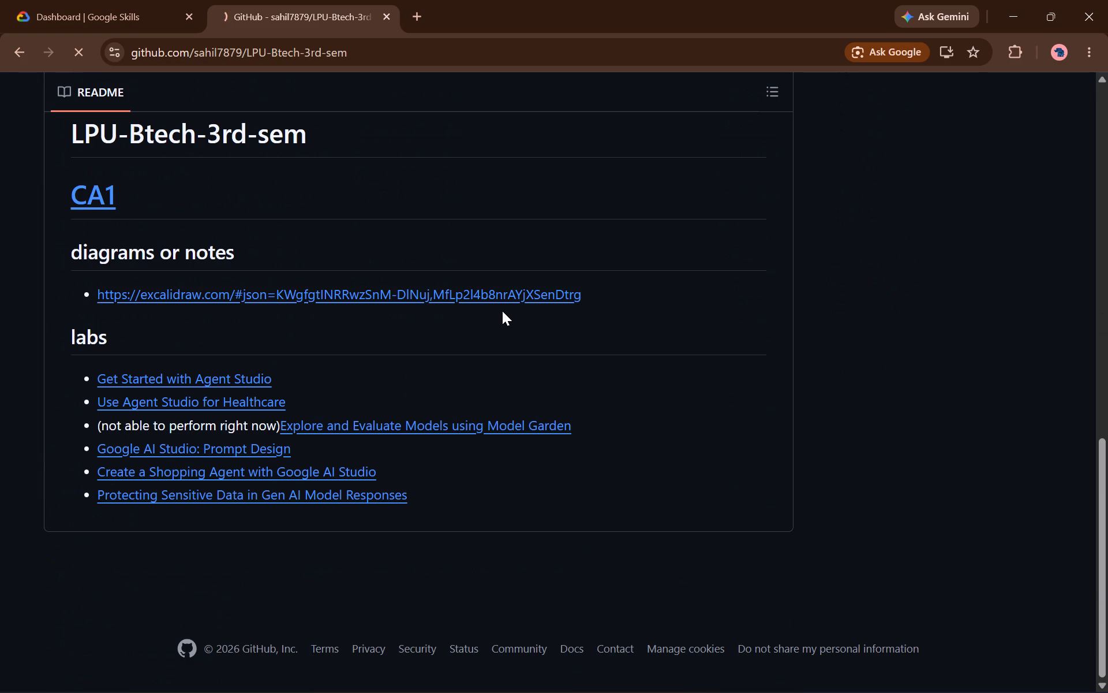
{"action": "scroll", "coordinate": [502, 311], "scroll_direction": "up", "scroll_amount": 8}
{"action": "scroll", "coordinate": [530, 359], "scroll_direction": "down", "scroll_amount": 6}
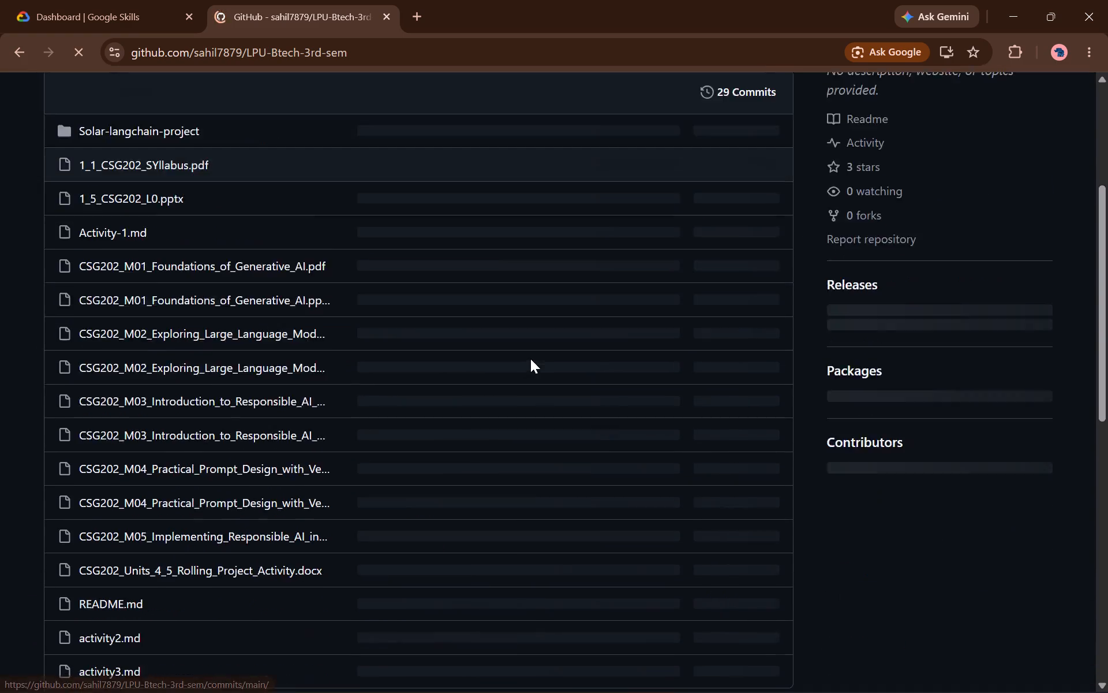
{"action": "scroll", "coordinate": [212, 466], "scroll_direction": "down", "scroll_amount": 10}
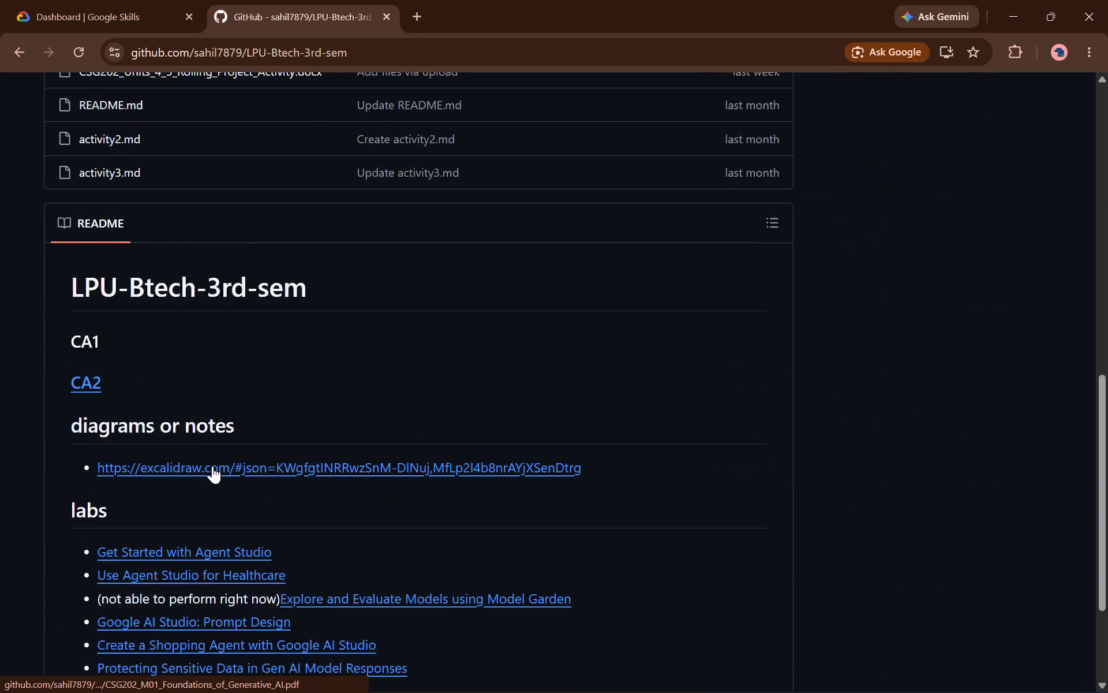
{"action": "left_click", "coordinate": [78, 205]}
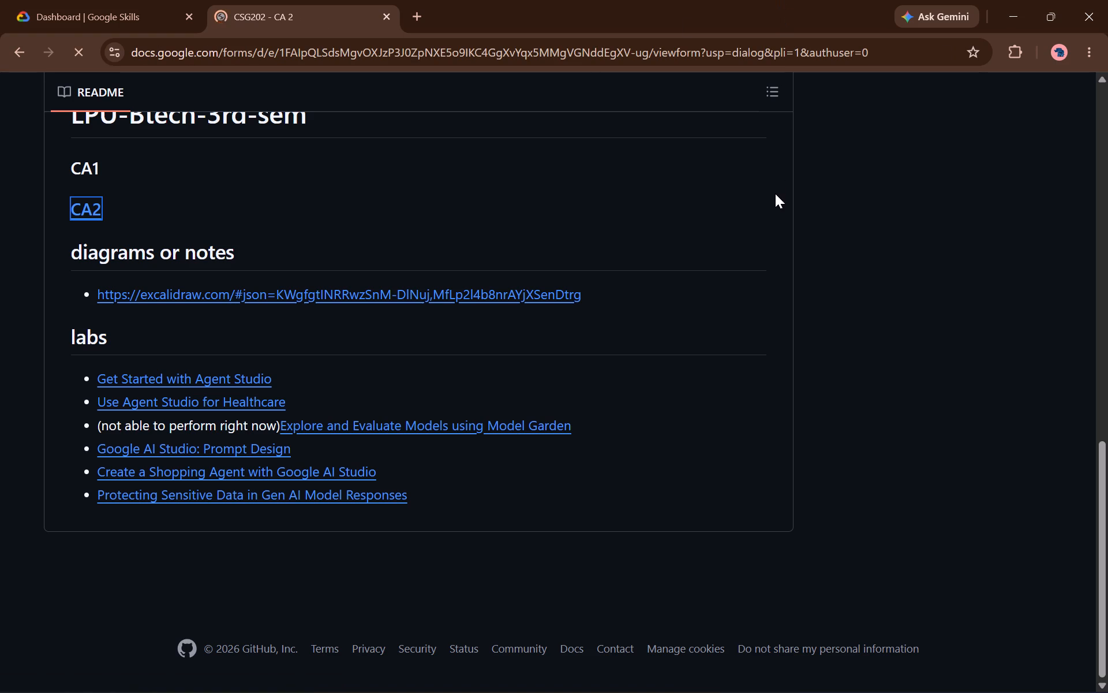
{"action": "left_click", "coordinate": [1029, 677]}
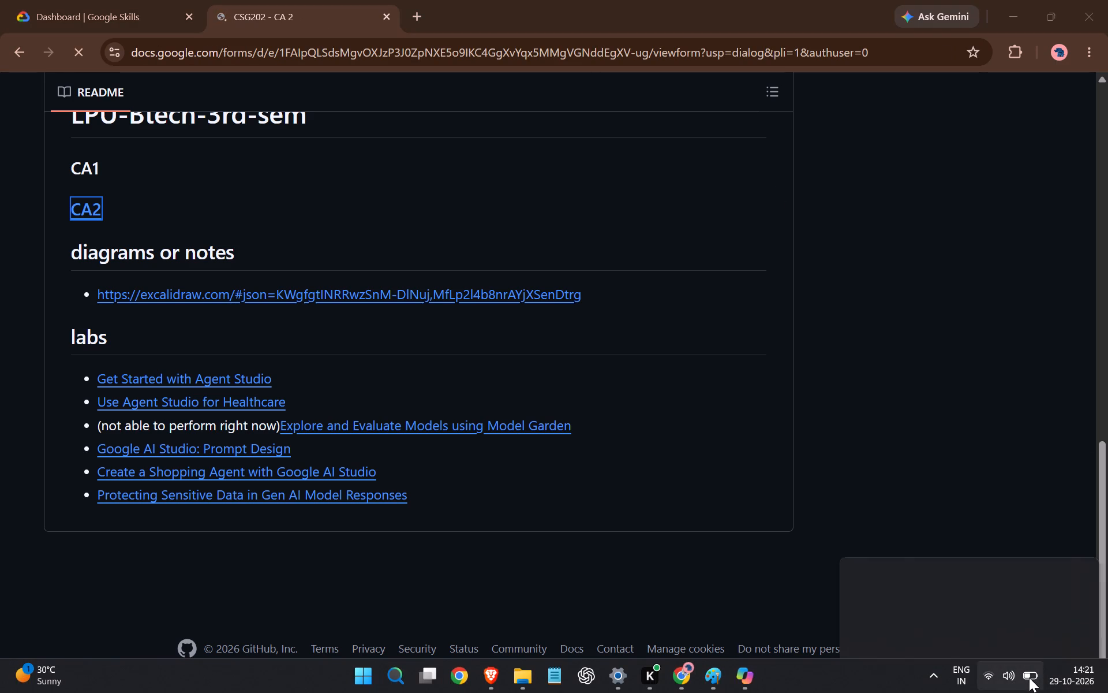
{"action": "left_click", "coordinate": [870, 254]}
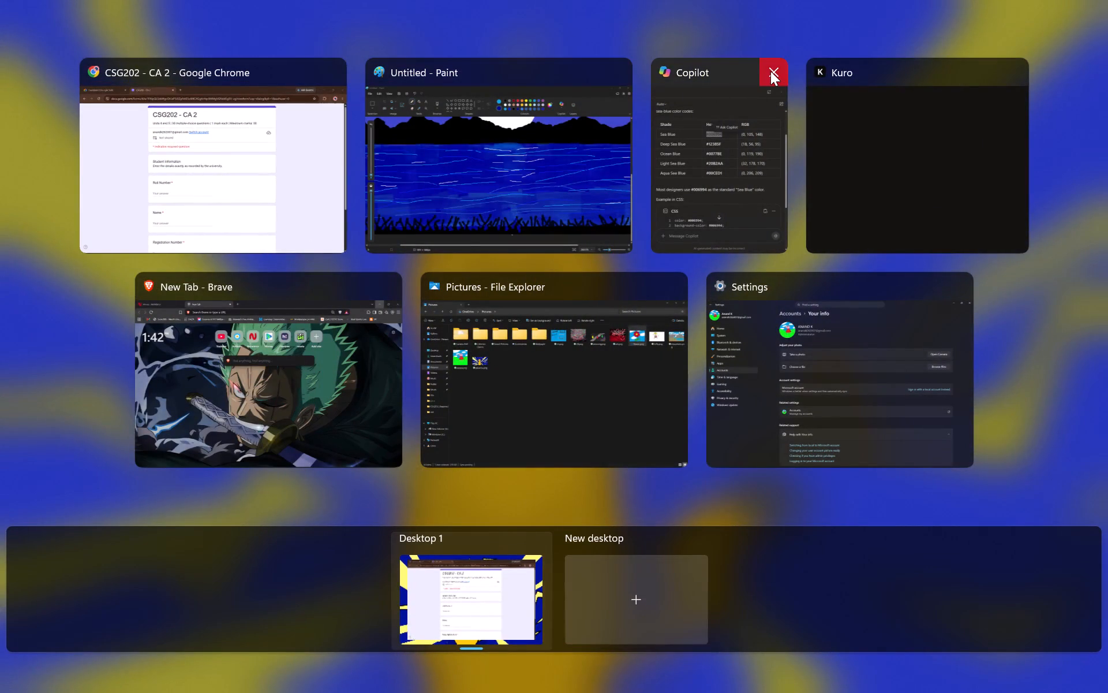
Close the Copilot, Brave, File Explorer and Settings windows and return to the CSG202 - CA 2 form in Chrome.
{"action": "left_click", "coordinate": [770, 71]}
{"action": "left_click", "coordinate": [376, 297]}
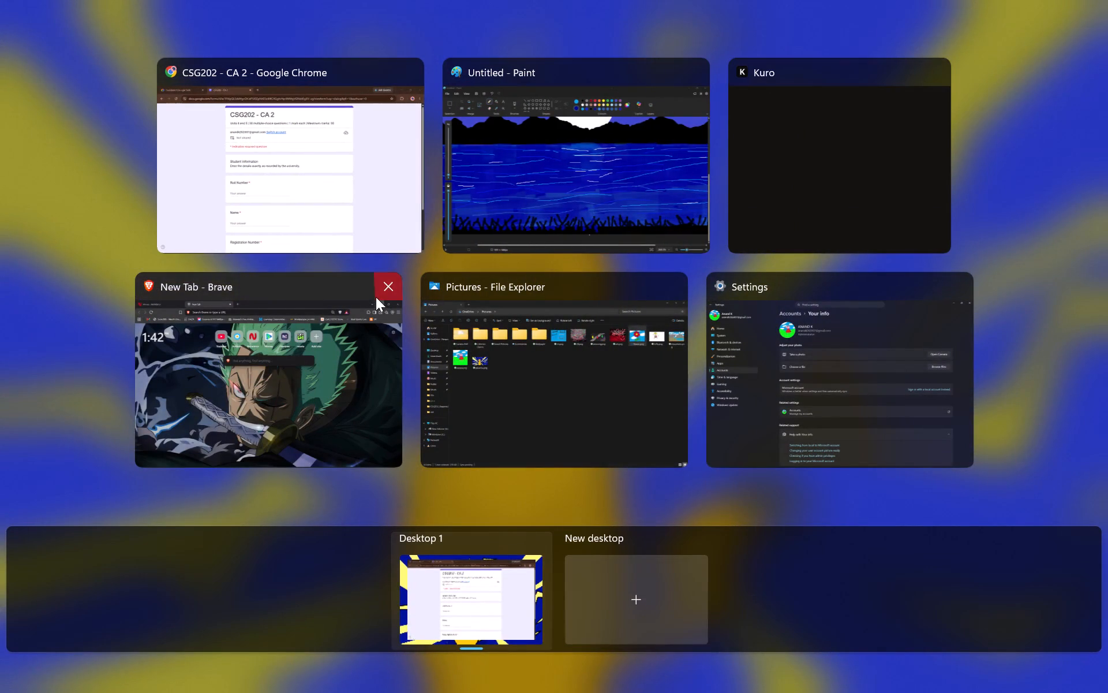
{"action": "left_click", "coordinate": [521, 290]}
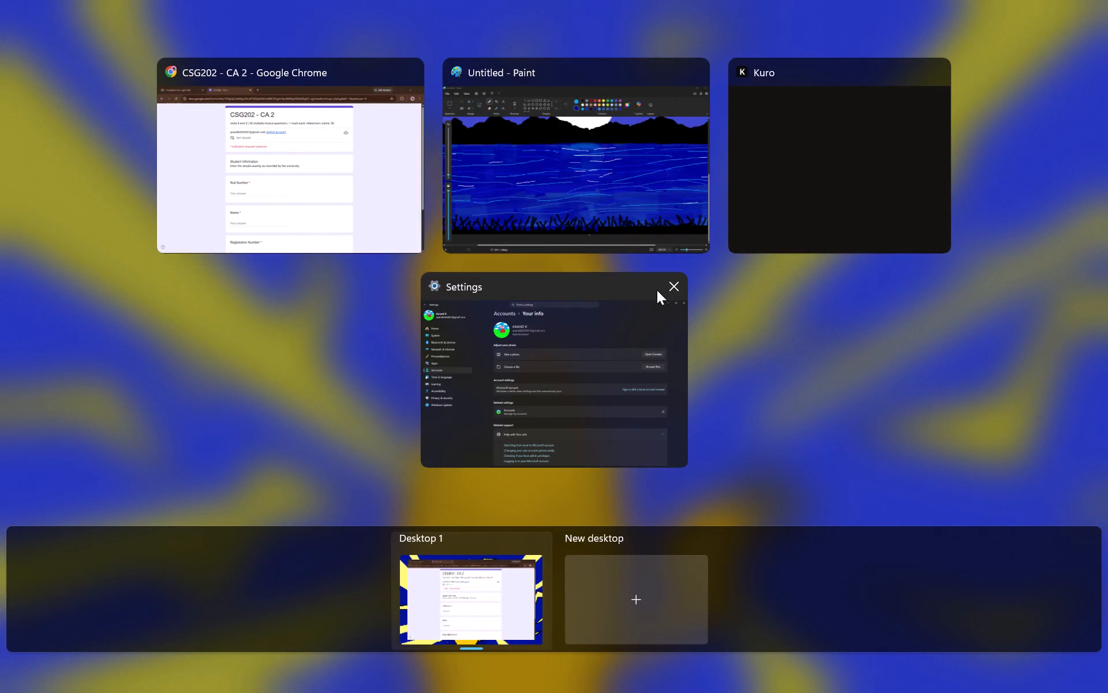
{"action": "left_click_drag", "start_coordinate": [669, 289], "coordinate": [392, 217]}
{"action": "left_click", "coordinate": [392, 217]}
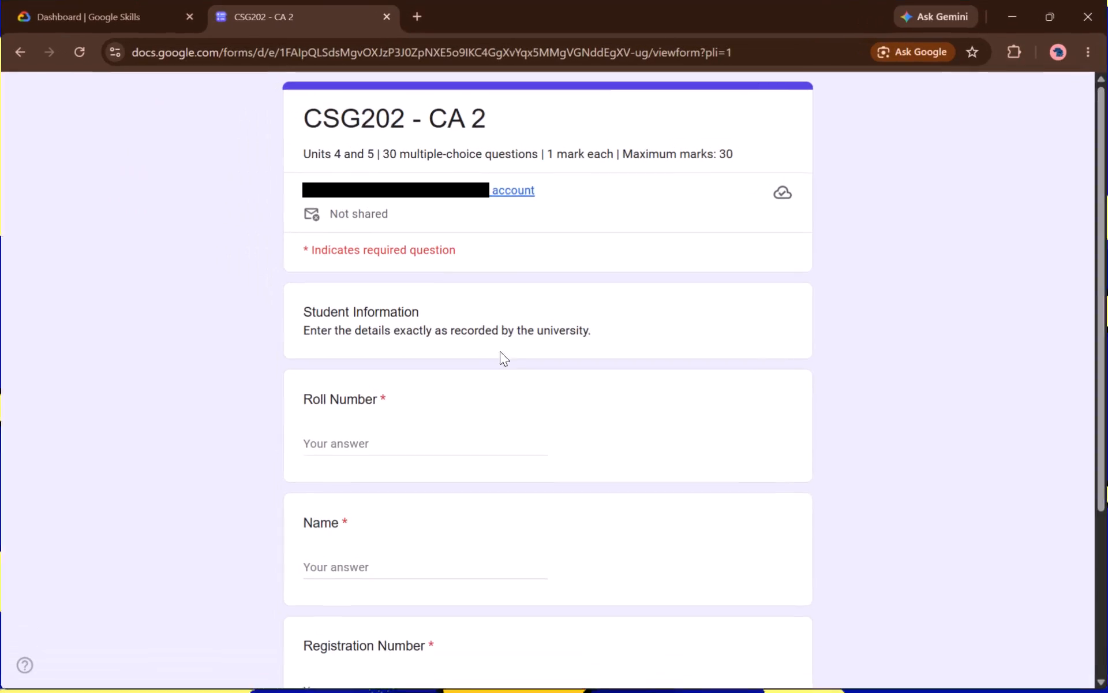
Enter the student's roll number in the form's Roll Number question.
{"action": "left_click", "coordinate": [383, 448]}
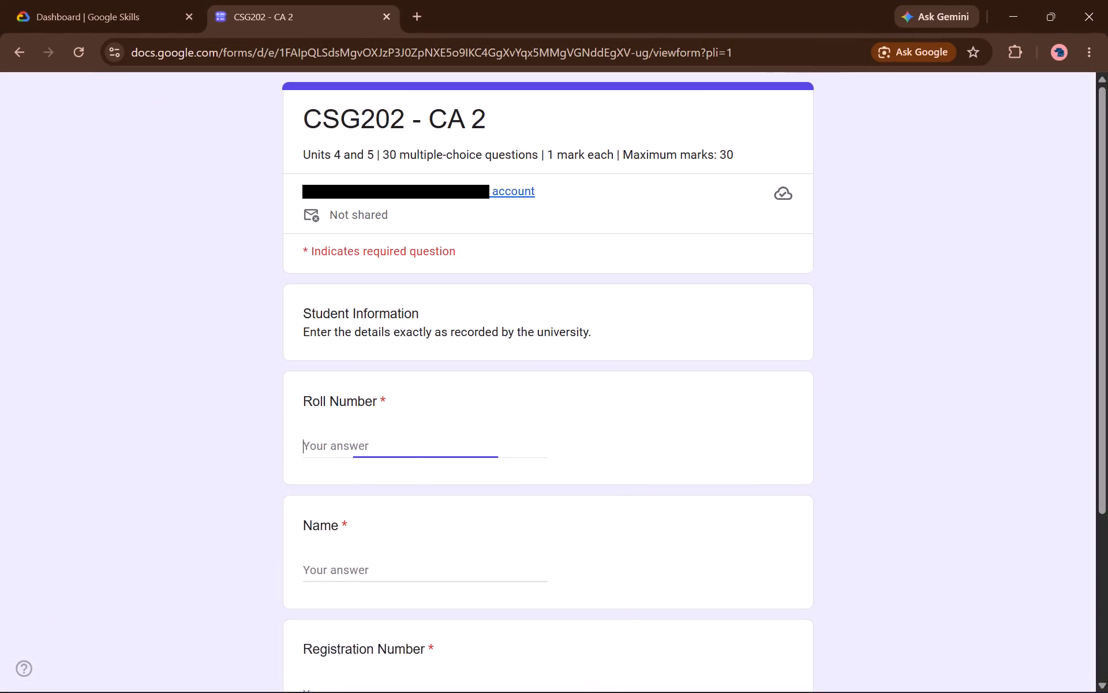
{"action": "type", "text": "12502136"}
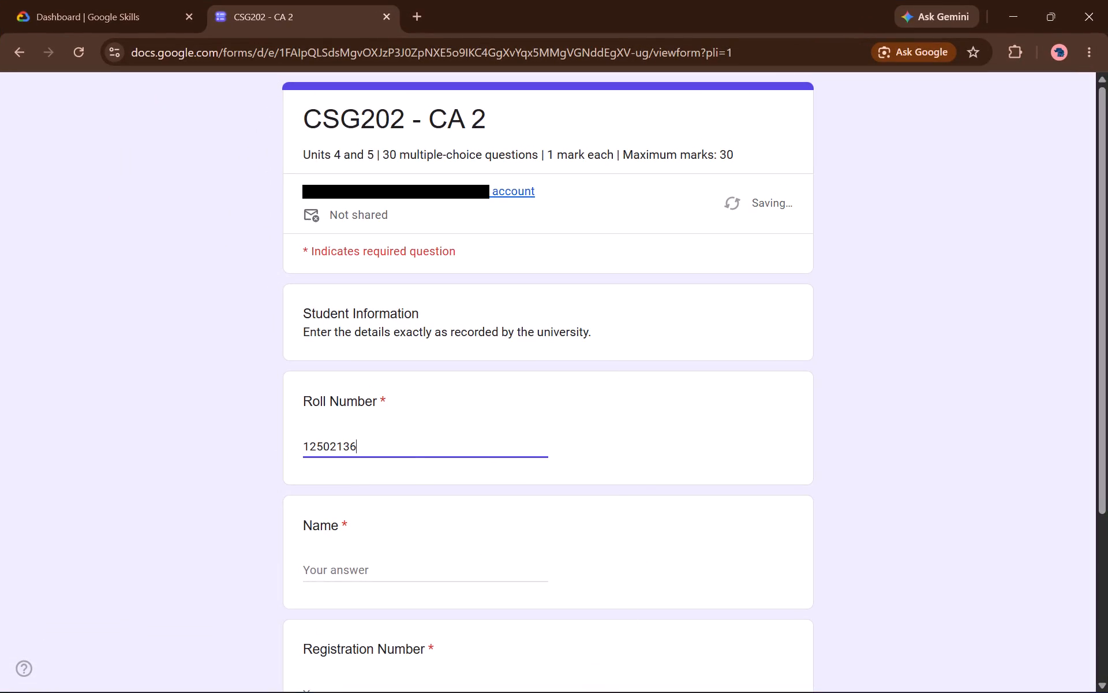
Enter the student's name, correctly capitalised, in the form's Name question.
{"action": "left_click", "coordinate": [363, 569]}
{"action": "key", "text": "ctrl+a"}
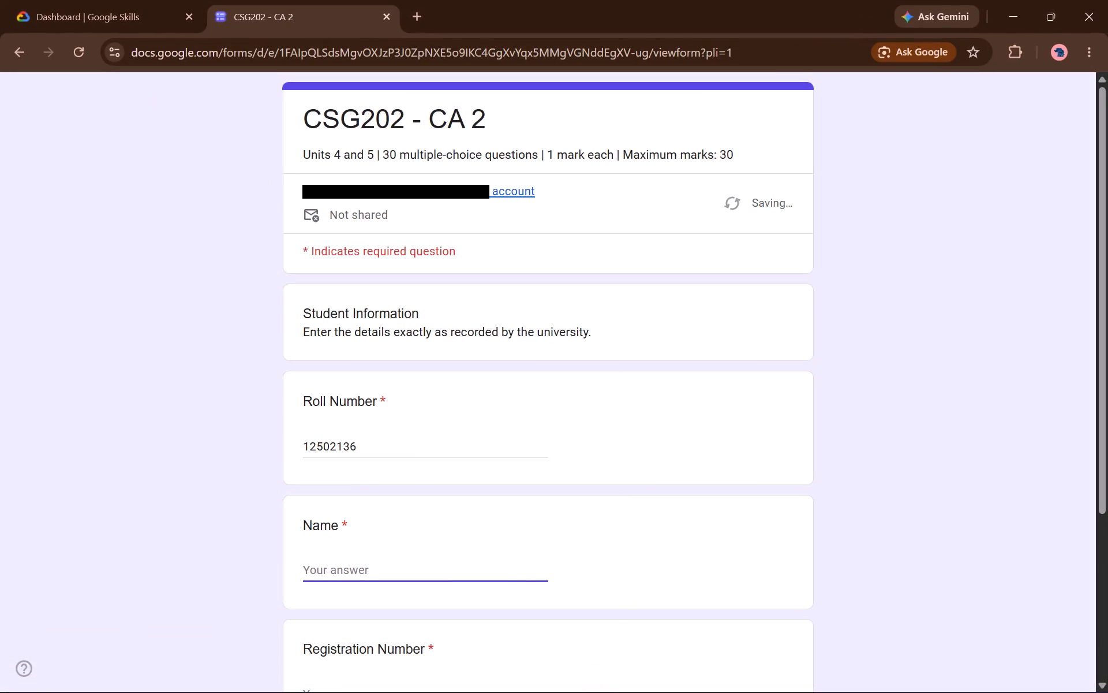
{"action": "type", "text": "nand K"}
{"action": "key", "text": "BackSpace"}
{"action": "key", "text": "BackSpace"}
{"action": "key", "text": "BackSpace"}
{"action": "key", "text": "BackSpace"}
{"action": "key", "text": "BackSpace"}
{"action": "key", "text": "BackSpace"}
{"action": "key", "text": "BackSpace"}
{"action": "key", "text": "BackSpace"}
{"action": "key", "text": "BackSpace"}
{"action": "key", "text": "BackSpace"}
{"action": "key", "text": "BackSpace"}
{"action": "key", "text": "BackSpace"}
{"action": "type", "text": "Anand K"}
Open the form's Registration Number answer for entry.
{"action": "scroll", "coordinate": [414, 619], "scroll_direction": "down", "scroll_amount": 1}
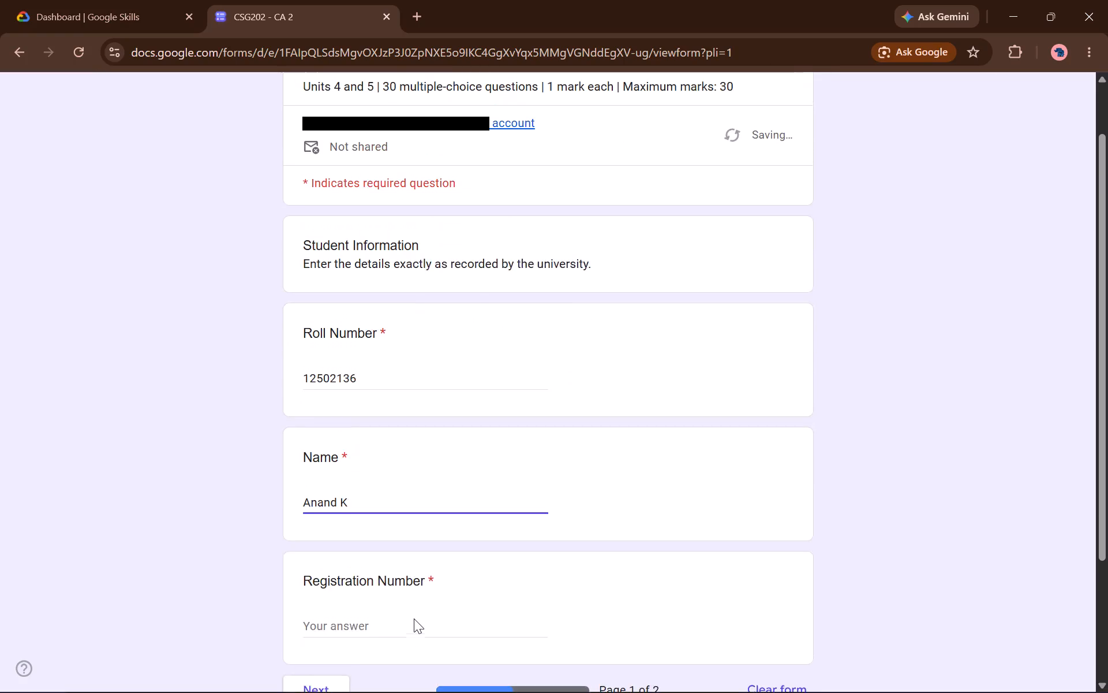
{"action": "left_click", "coordinate": [391, 557]}
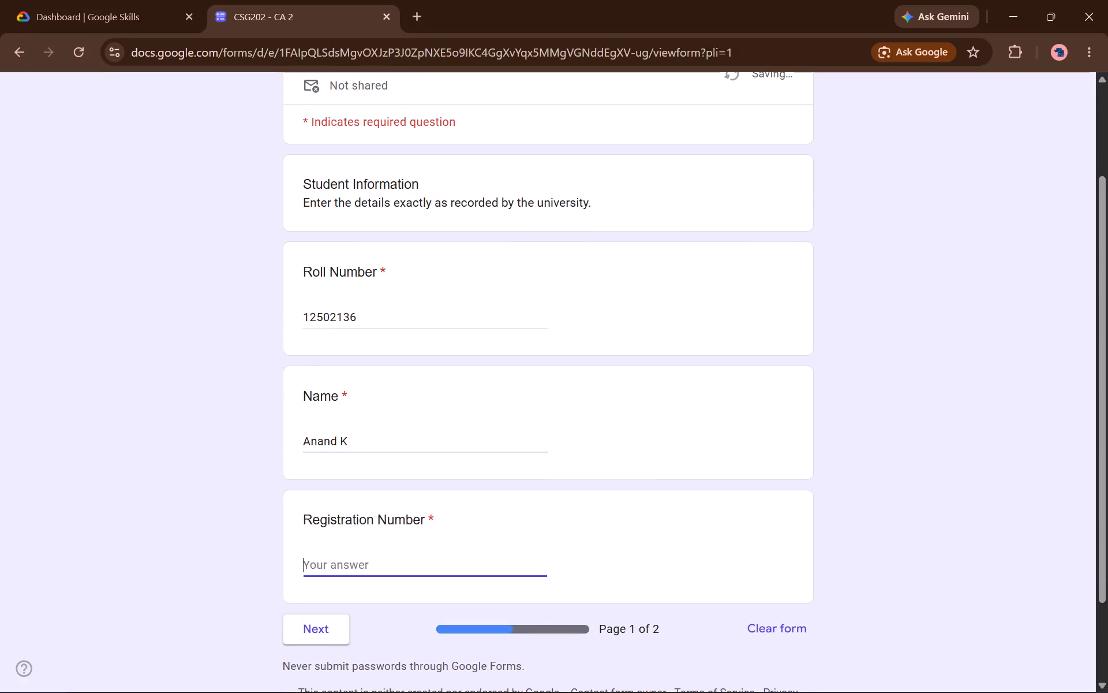